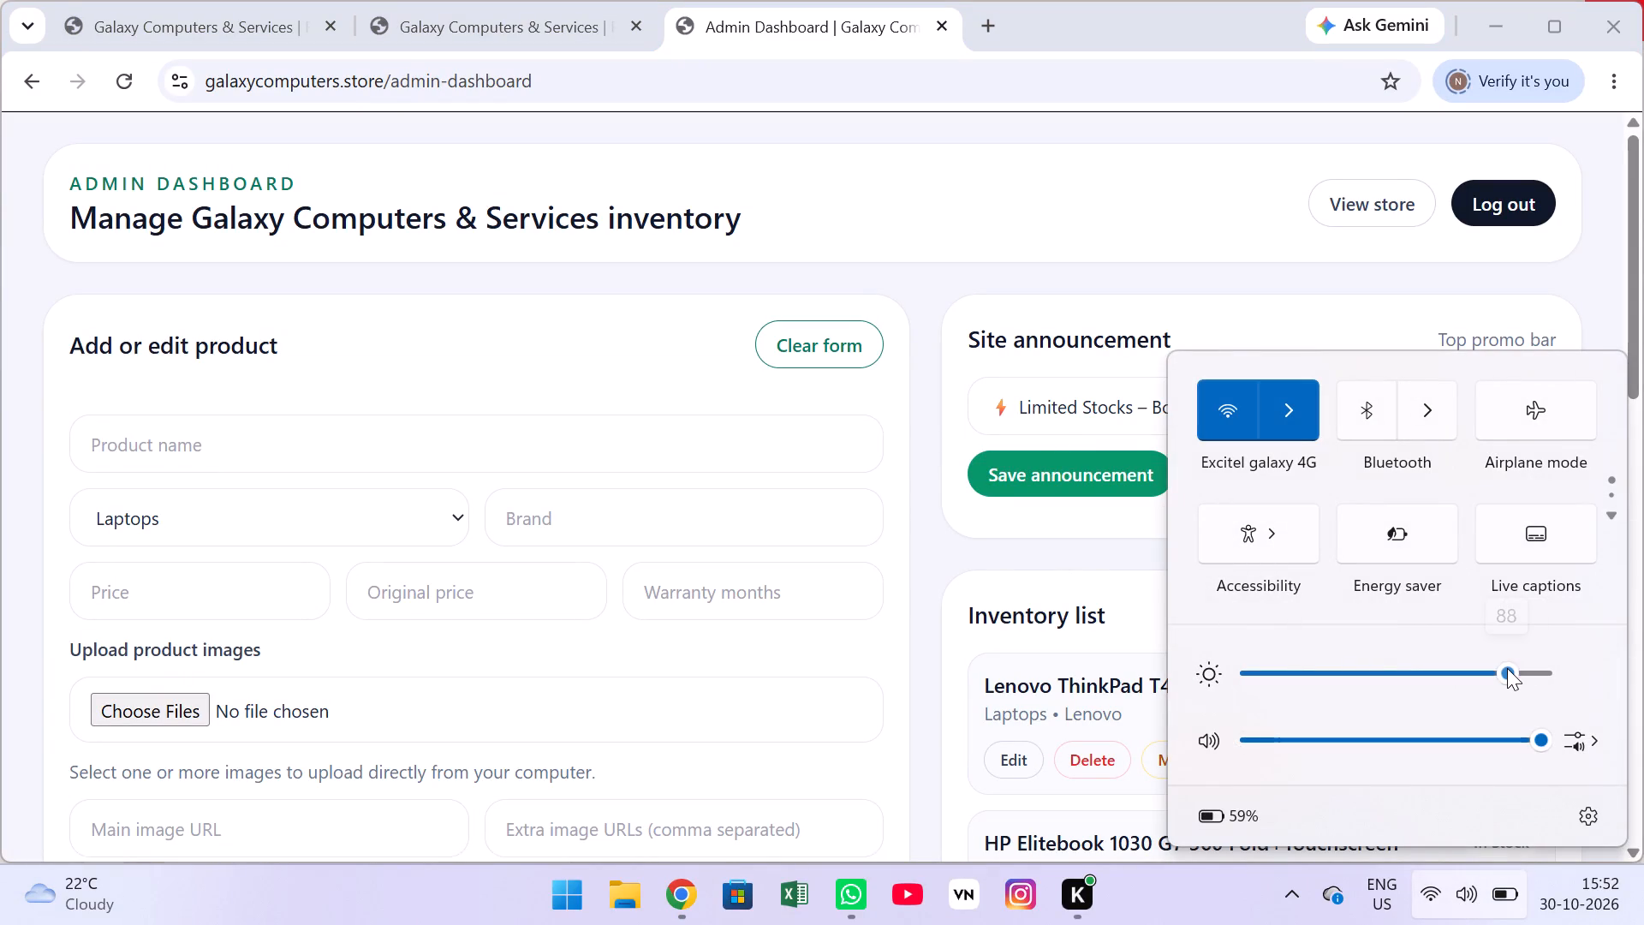
# Look over the product entry form and the inventory list on the admin dashboard.
pyautogui.click(764, 549)
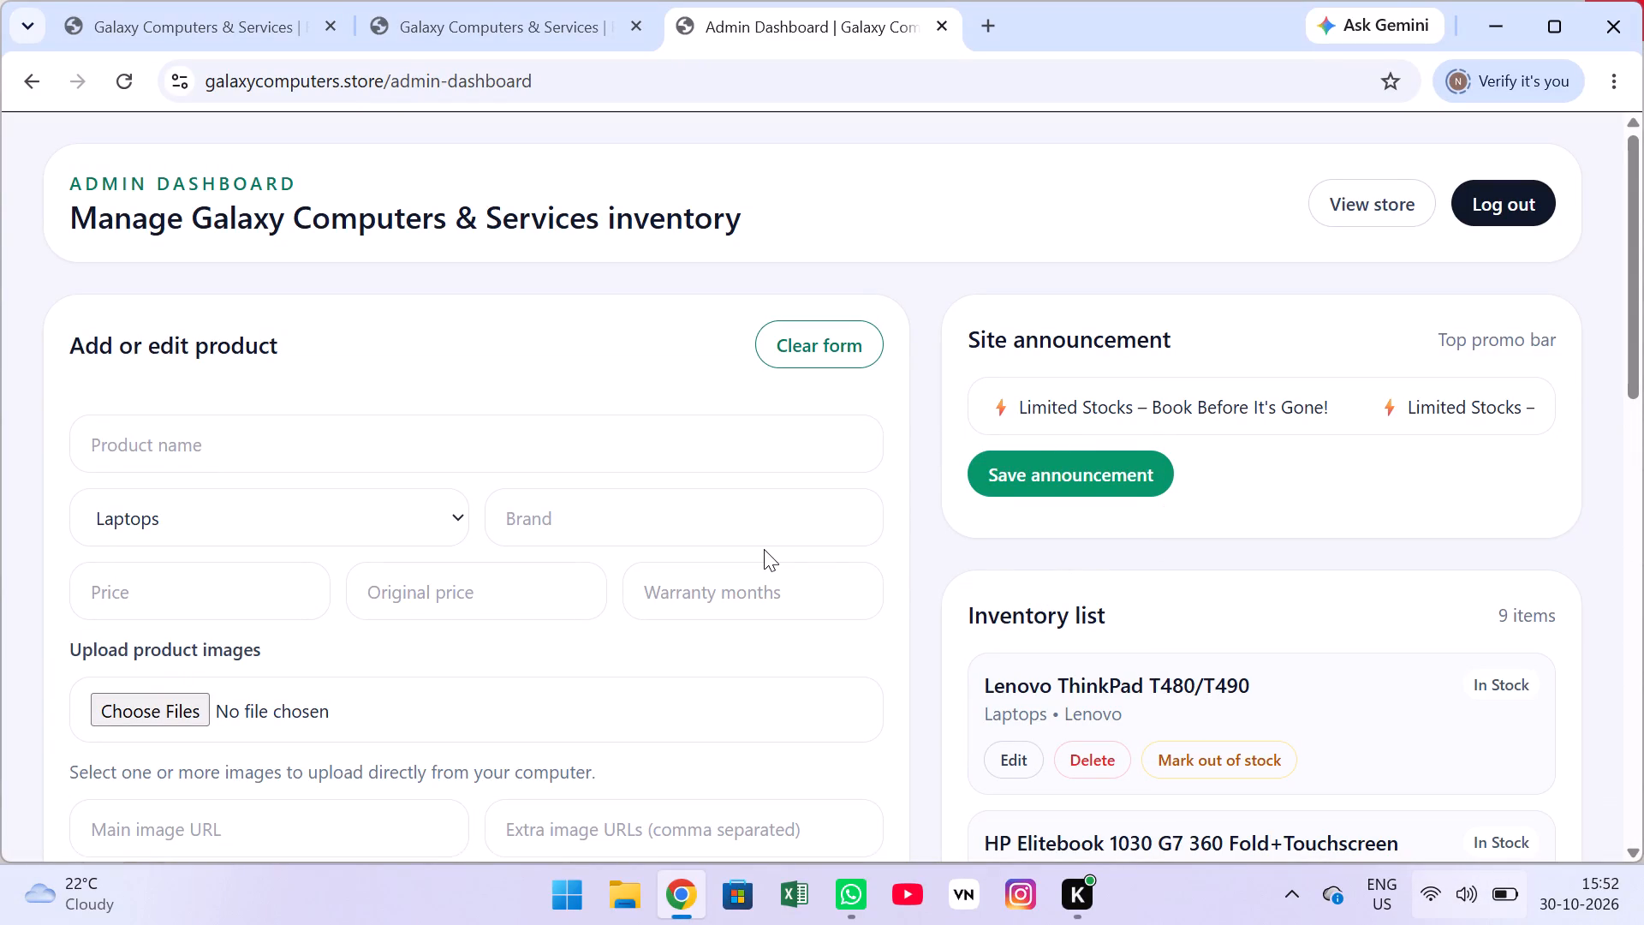
pyautogui.scroll(-6, 1076, 624)
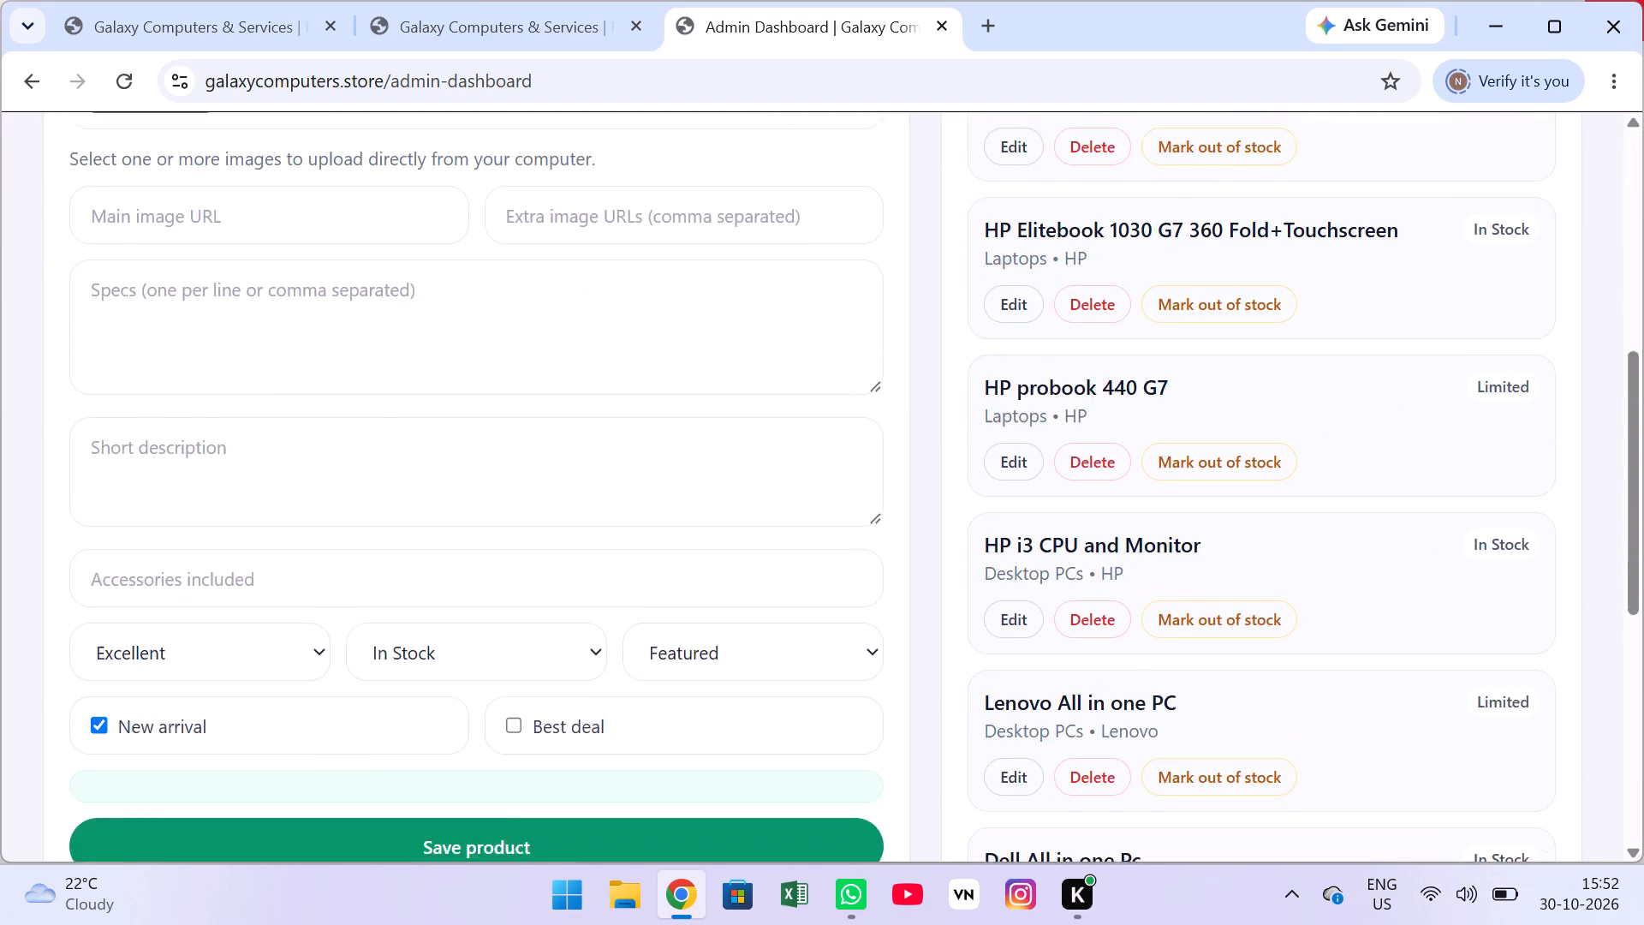
pyautogui.scroll(-4, 1076, 624)
pyautogui.scroll(7, 1076, 624)
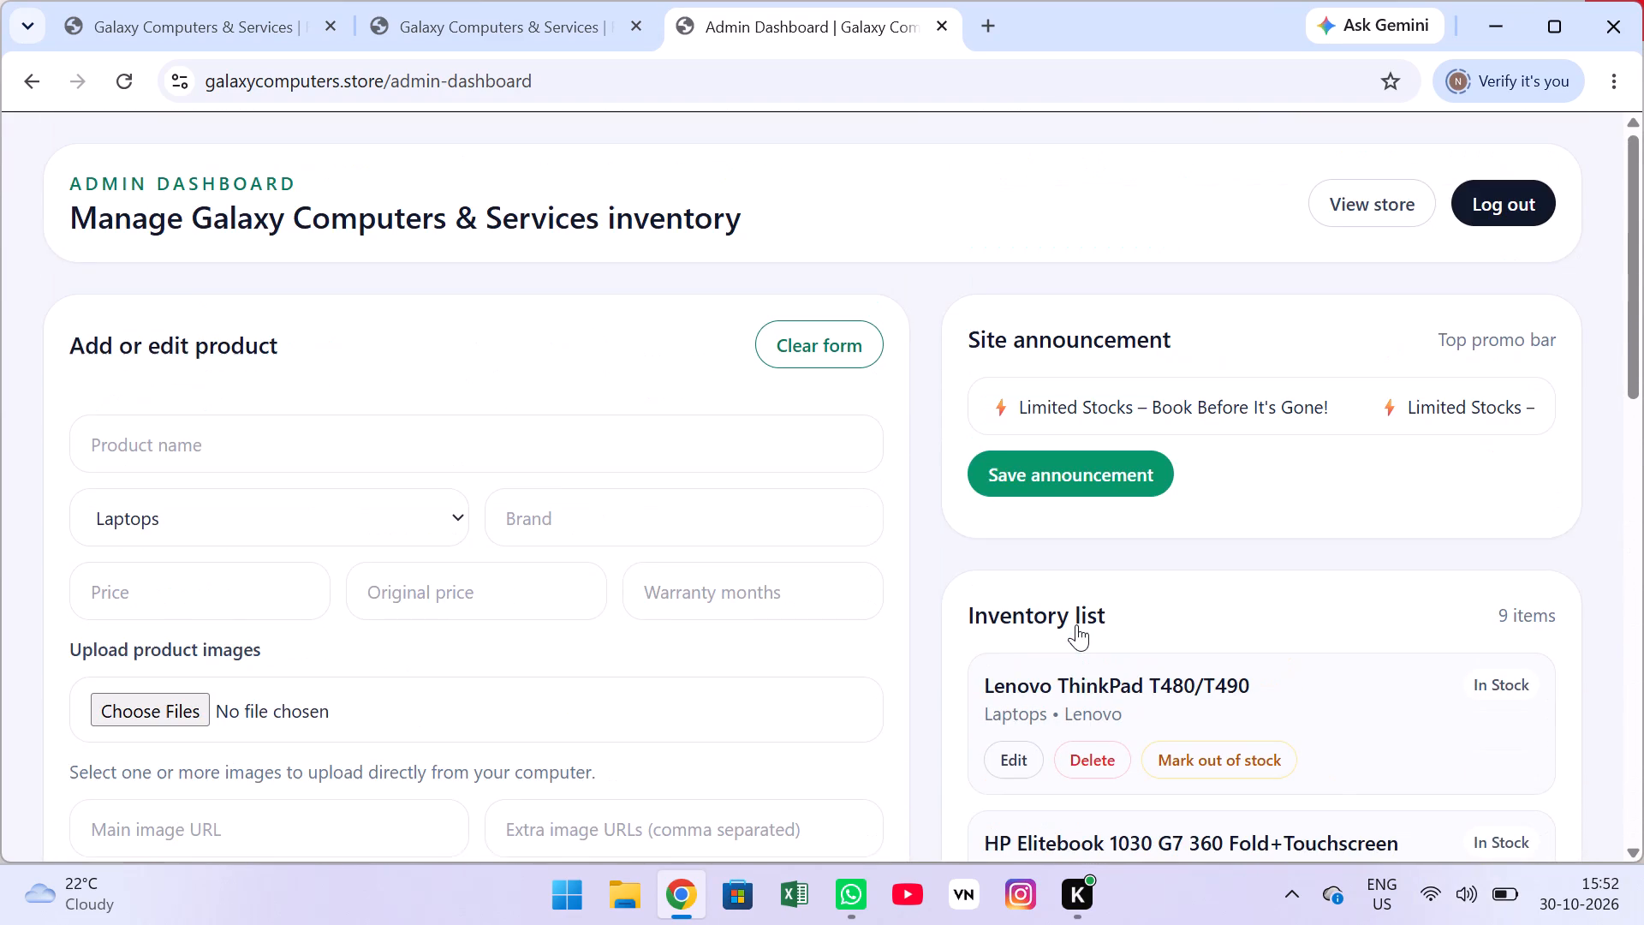
pyautogui.scroll(1, 1076, 624)
# Switch to the open Galaxy Computers & Services storefront home page.
pyautogui.click(510, 25)
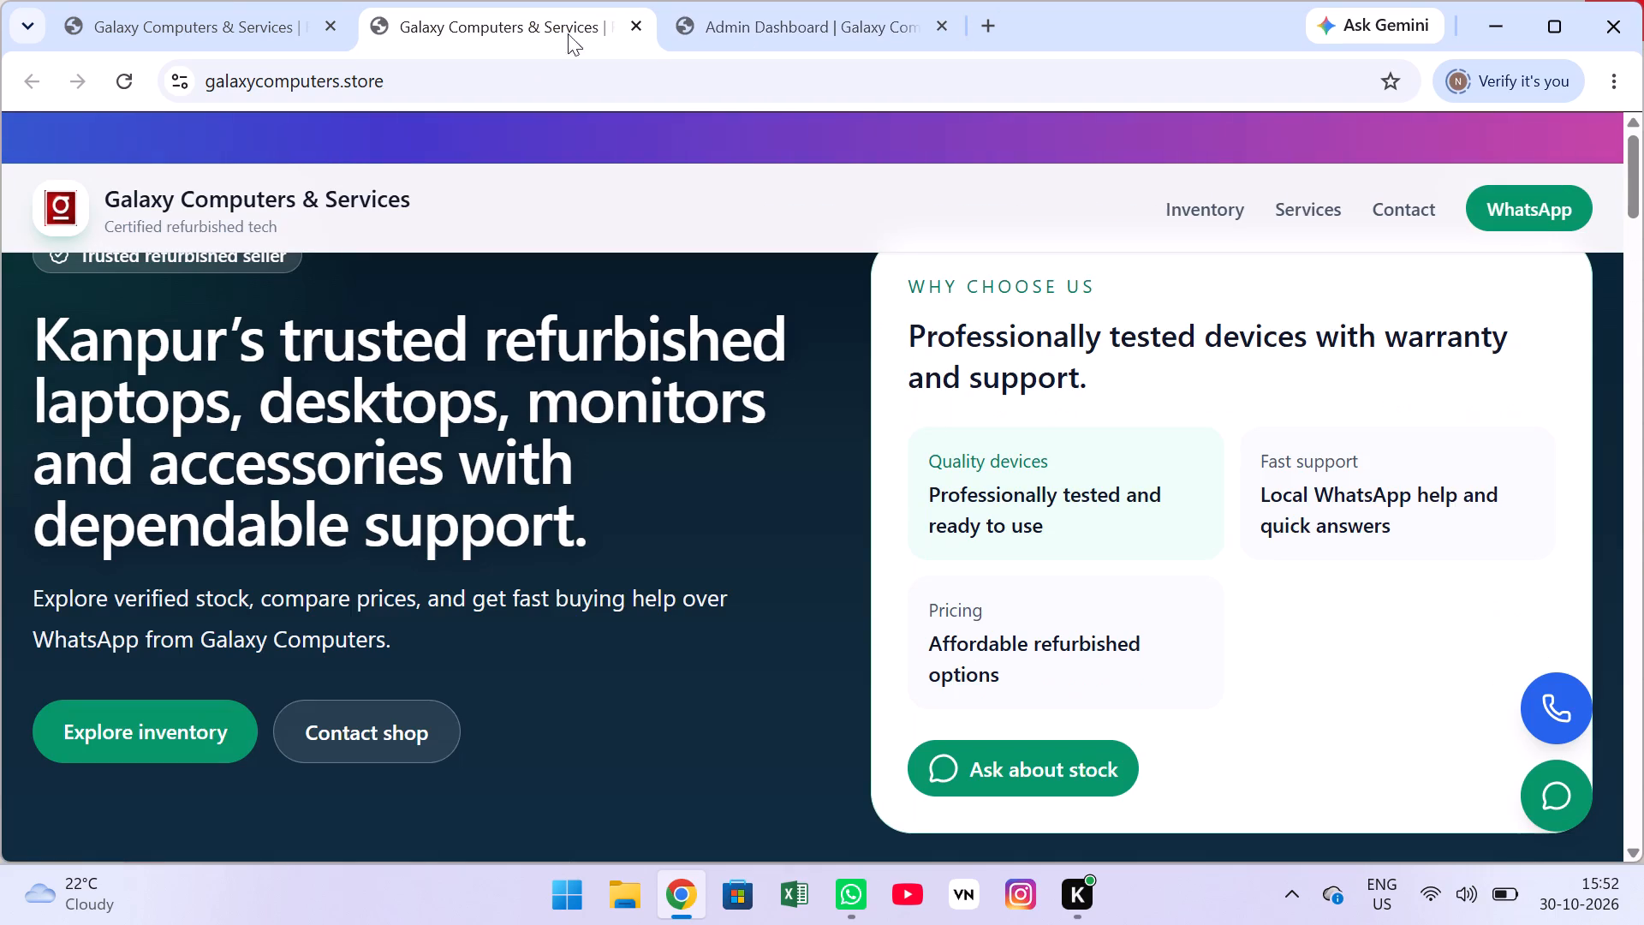
# Look through the Galaxy Computers & Services storefront, from the introduction and product listings down to the footer.
pyautogui.scroll(-5, 773, 381)
pyautogui.hscroll(1, 773, 381)
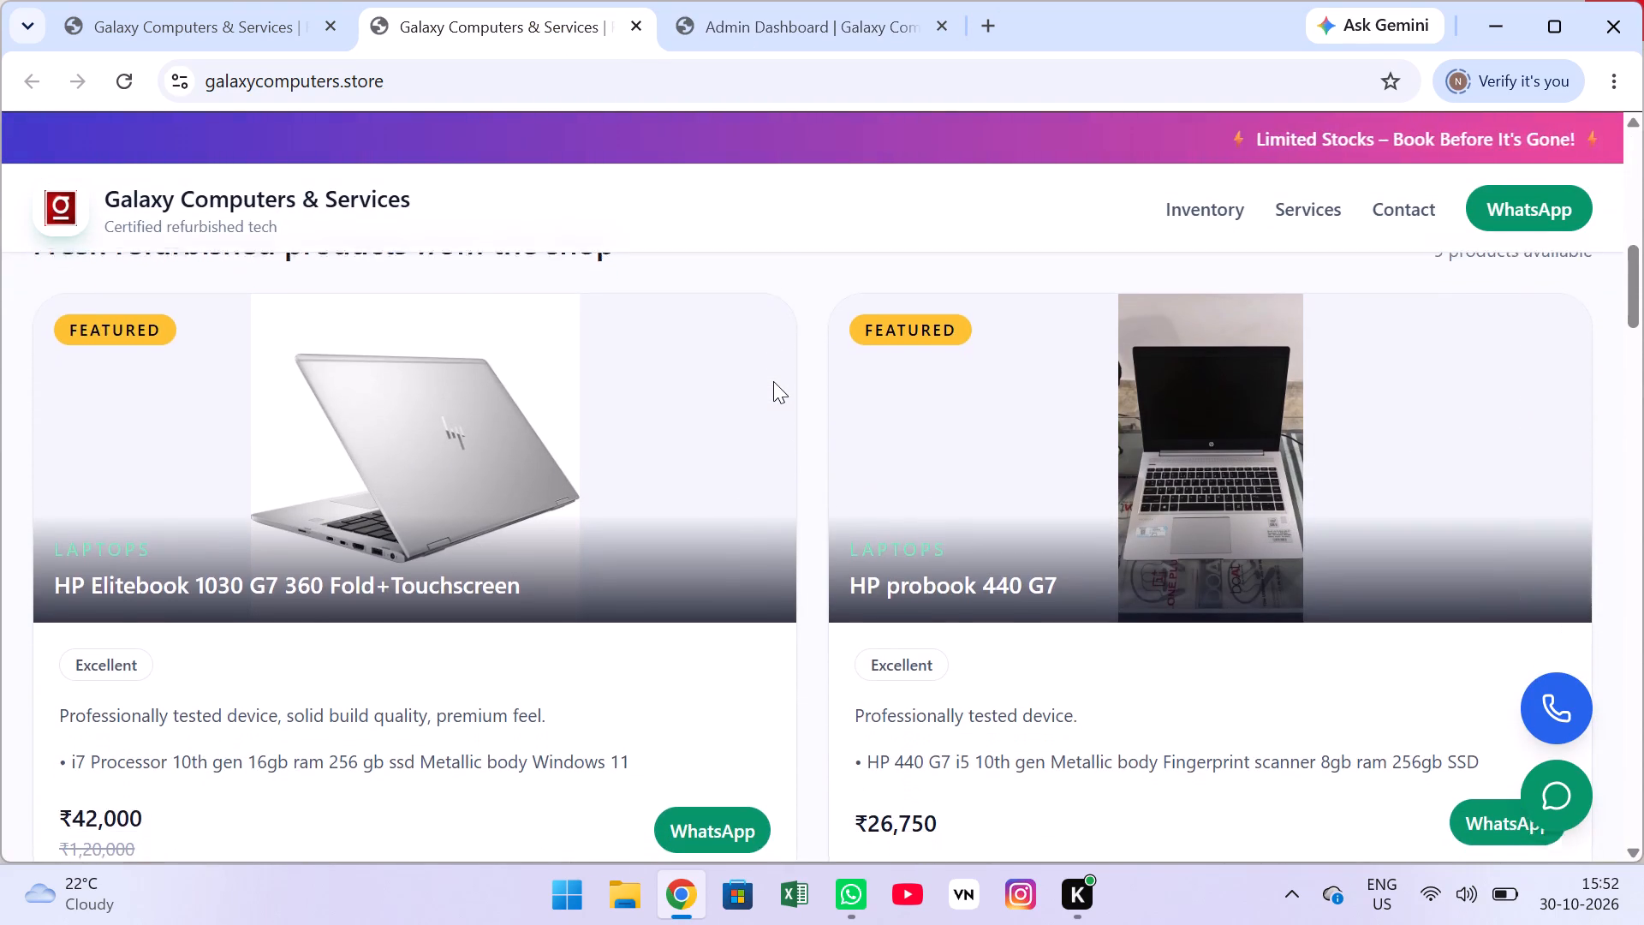
pyautogui.hscroll(3, 773, 381)
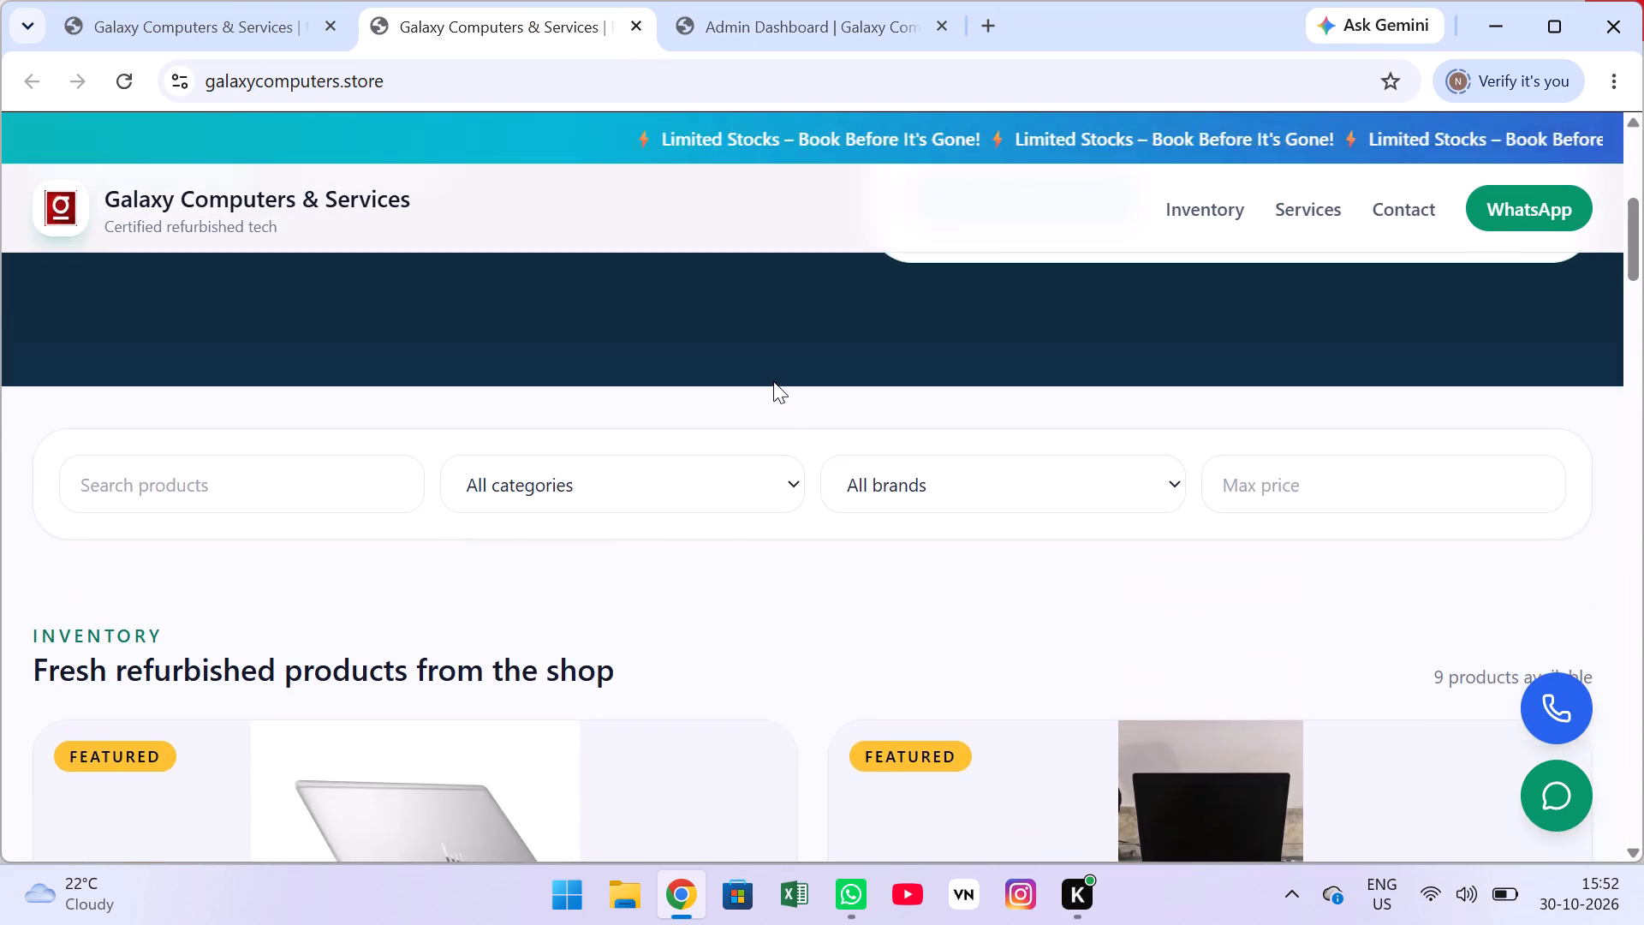
pyautogui.hscroll(1, 773, 381)
pyautogui.scroll(-9, 773, 381)
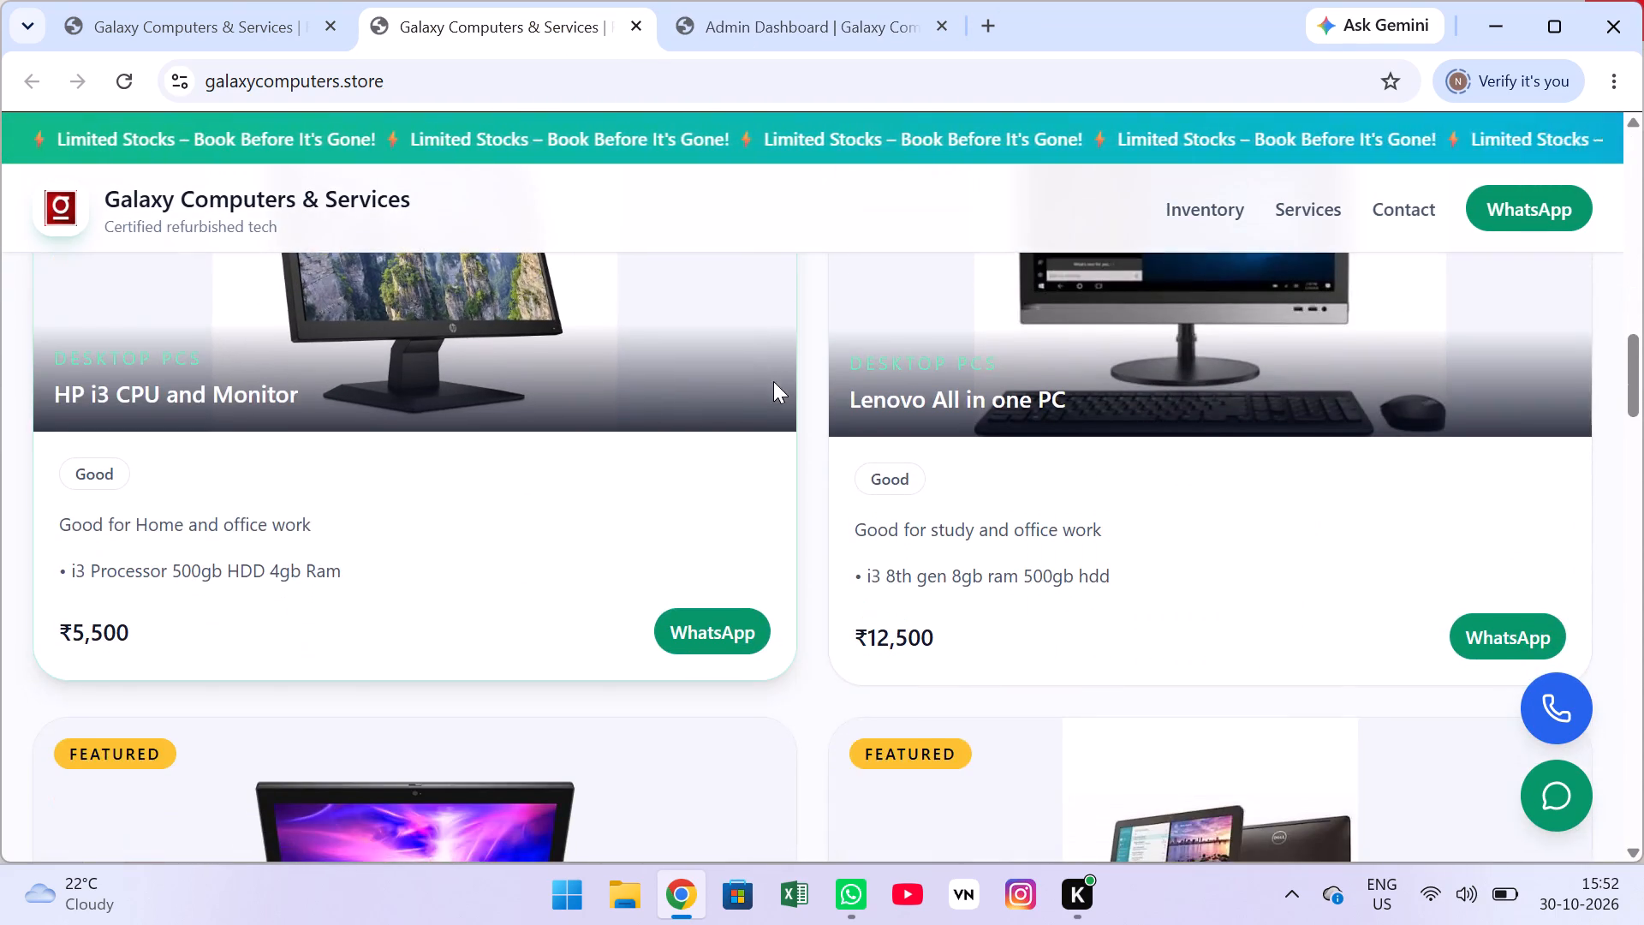
pyautogui.scroll(-12, 773, 381)
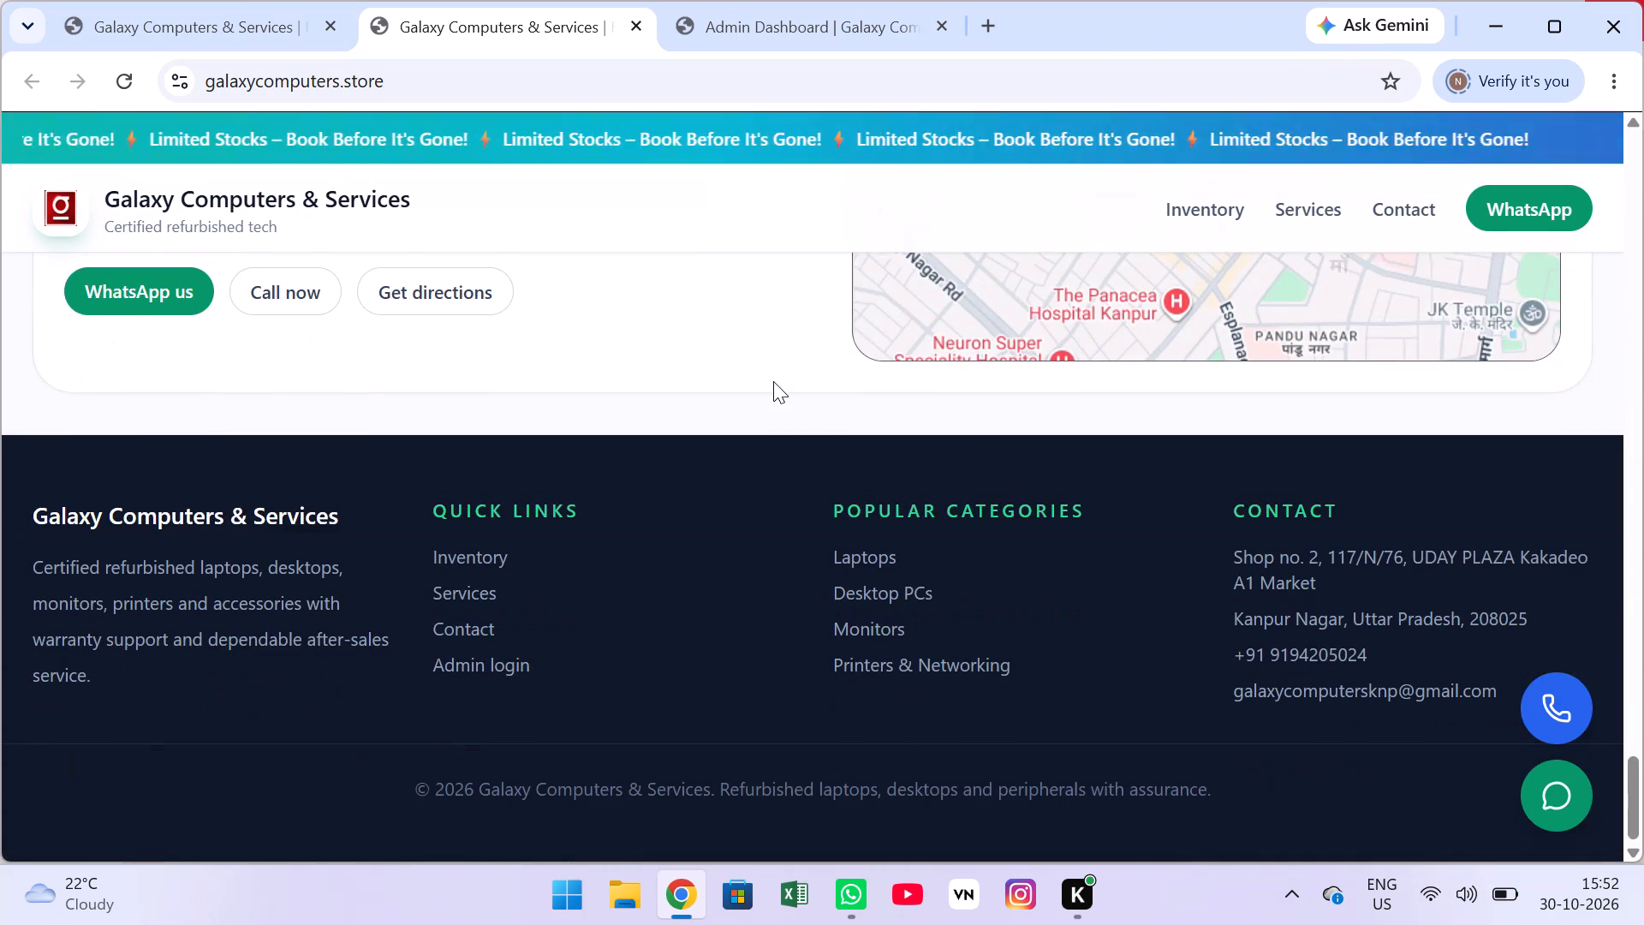
pyautogui.scroll(9, 773, 381)
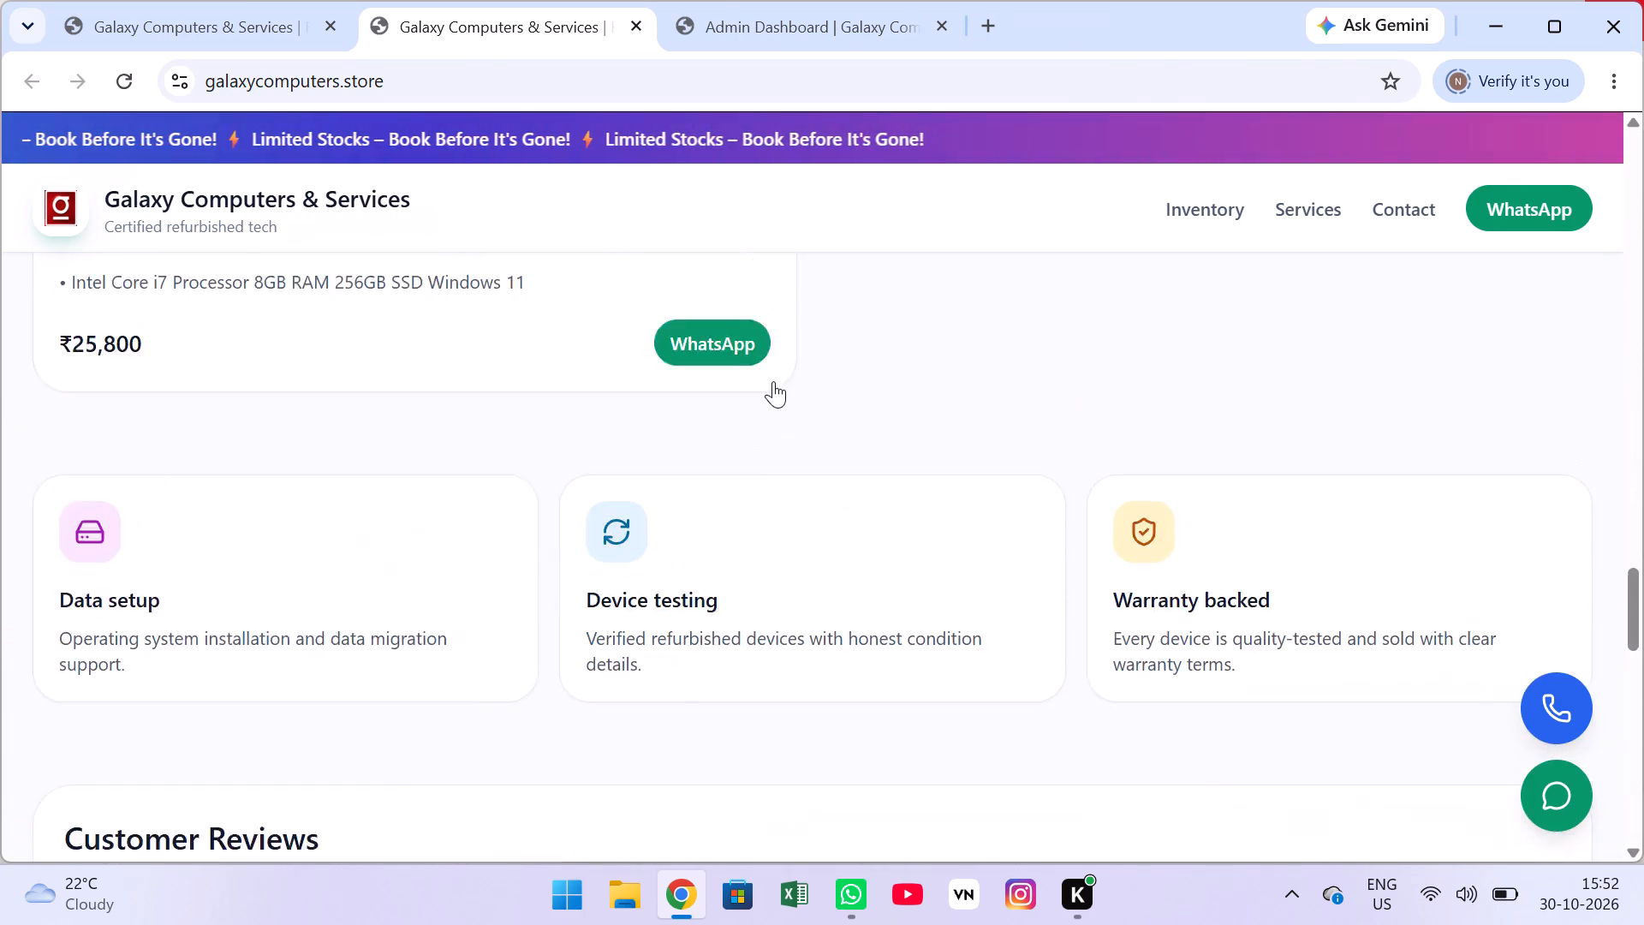
pyautogui.scroll(3, 773, 381)
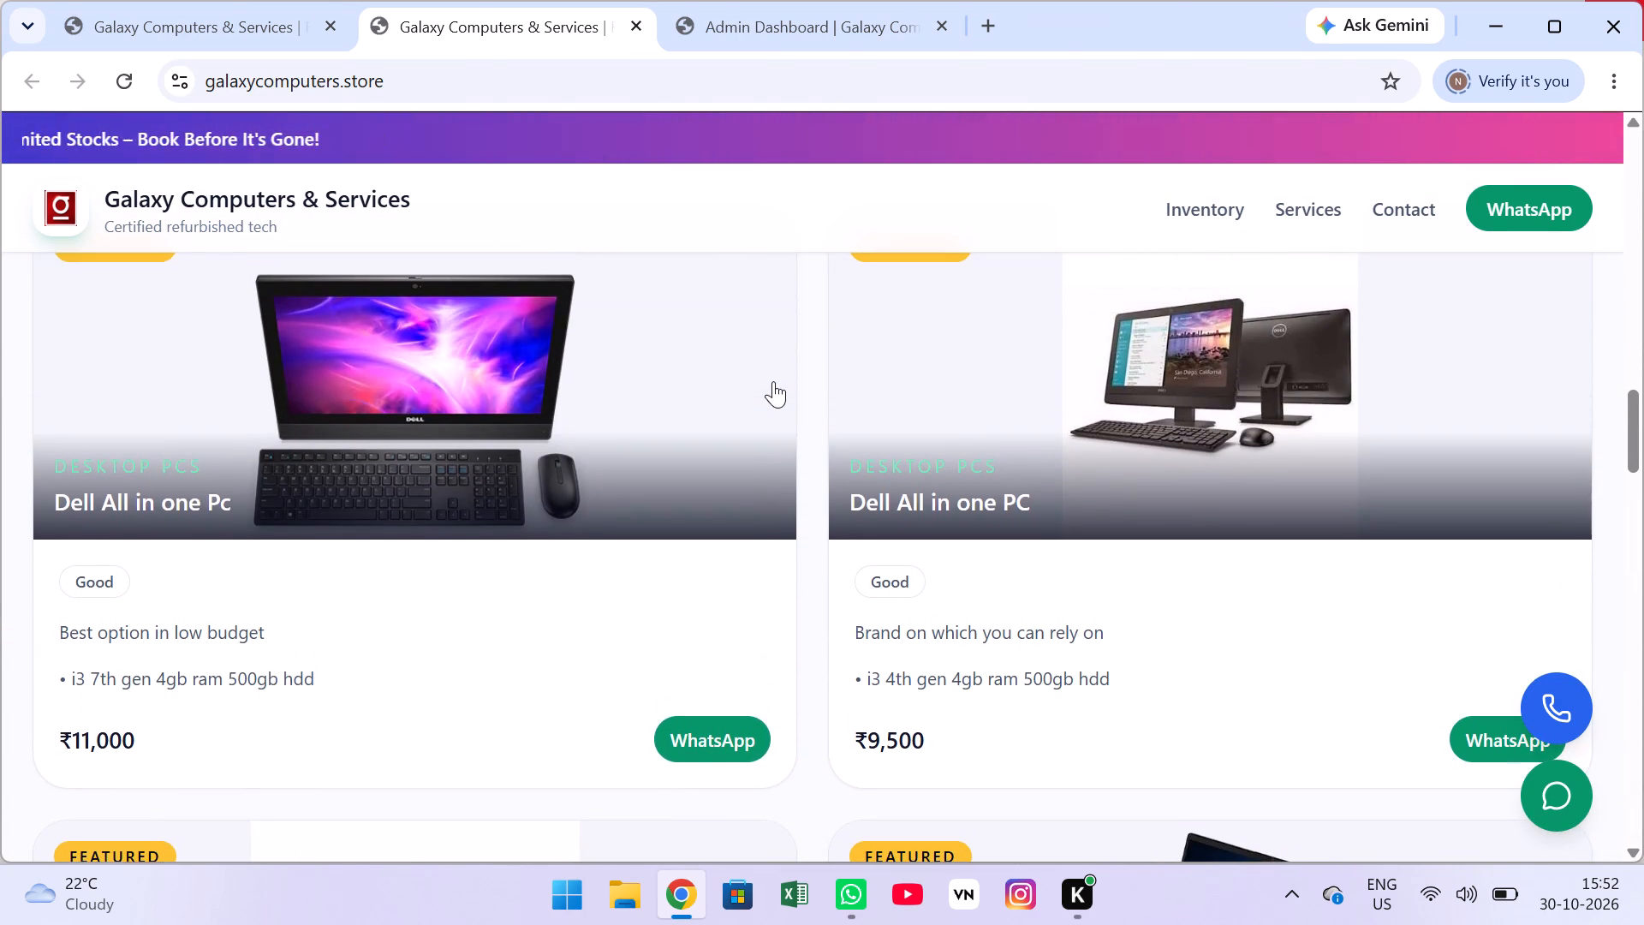
pyautogui.scroll(9, 773, 381)
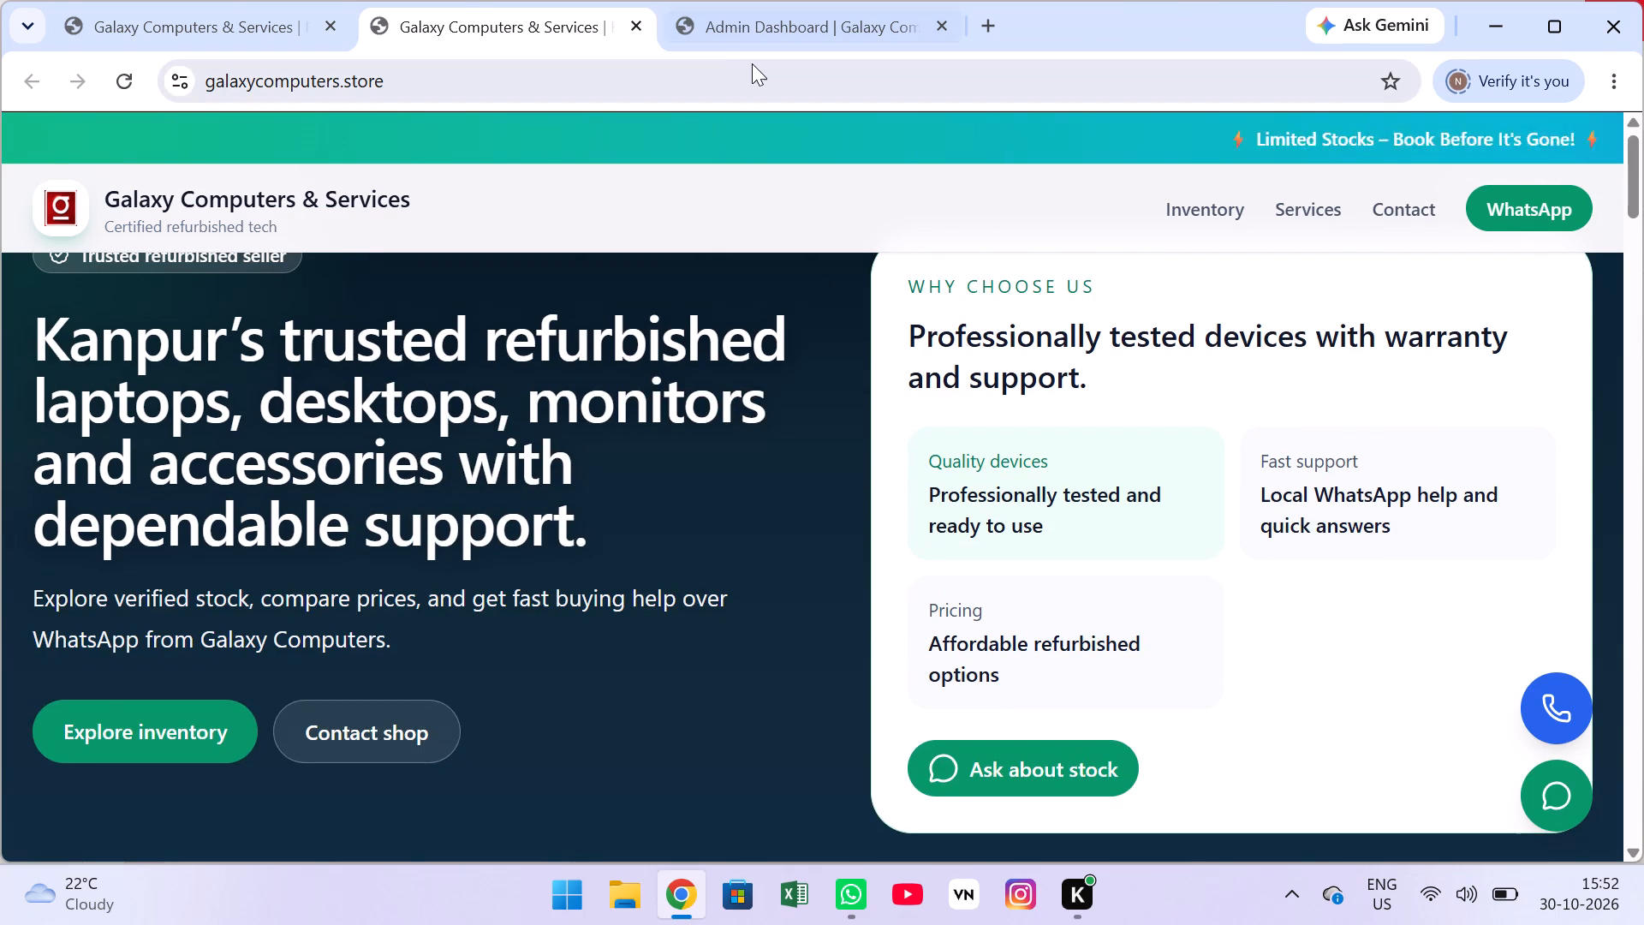
# Switch to the Admin Dashboard and review the fields of the Add or edit product form.
pyautogui.click(757, 21)
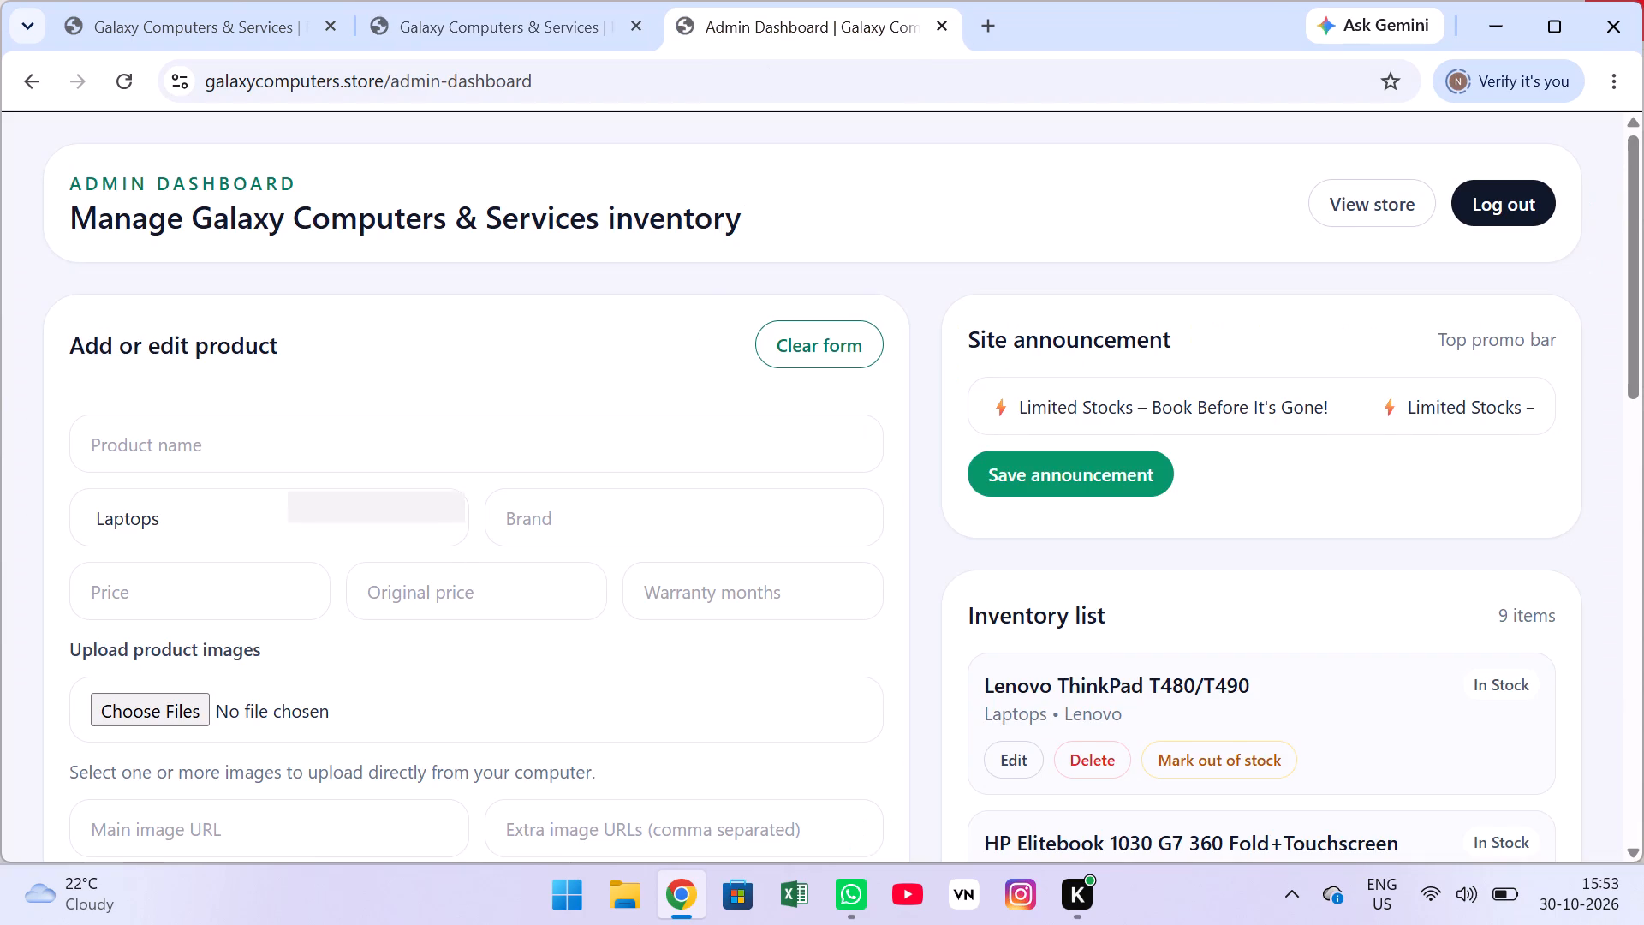
pyautogui.scroll(-5, 276, 472)
pyautogui.scroll(2, 276, 472)
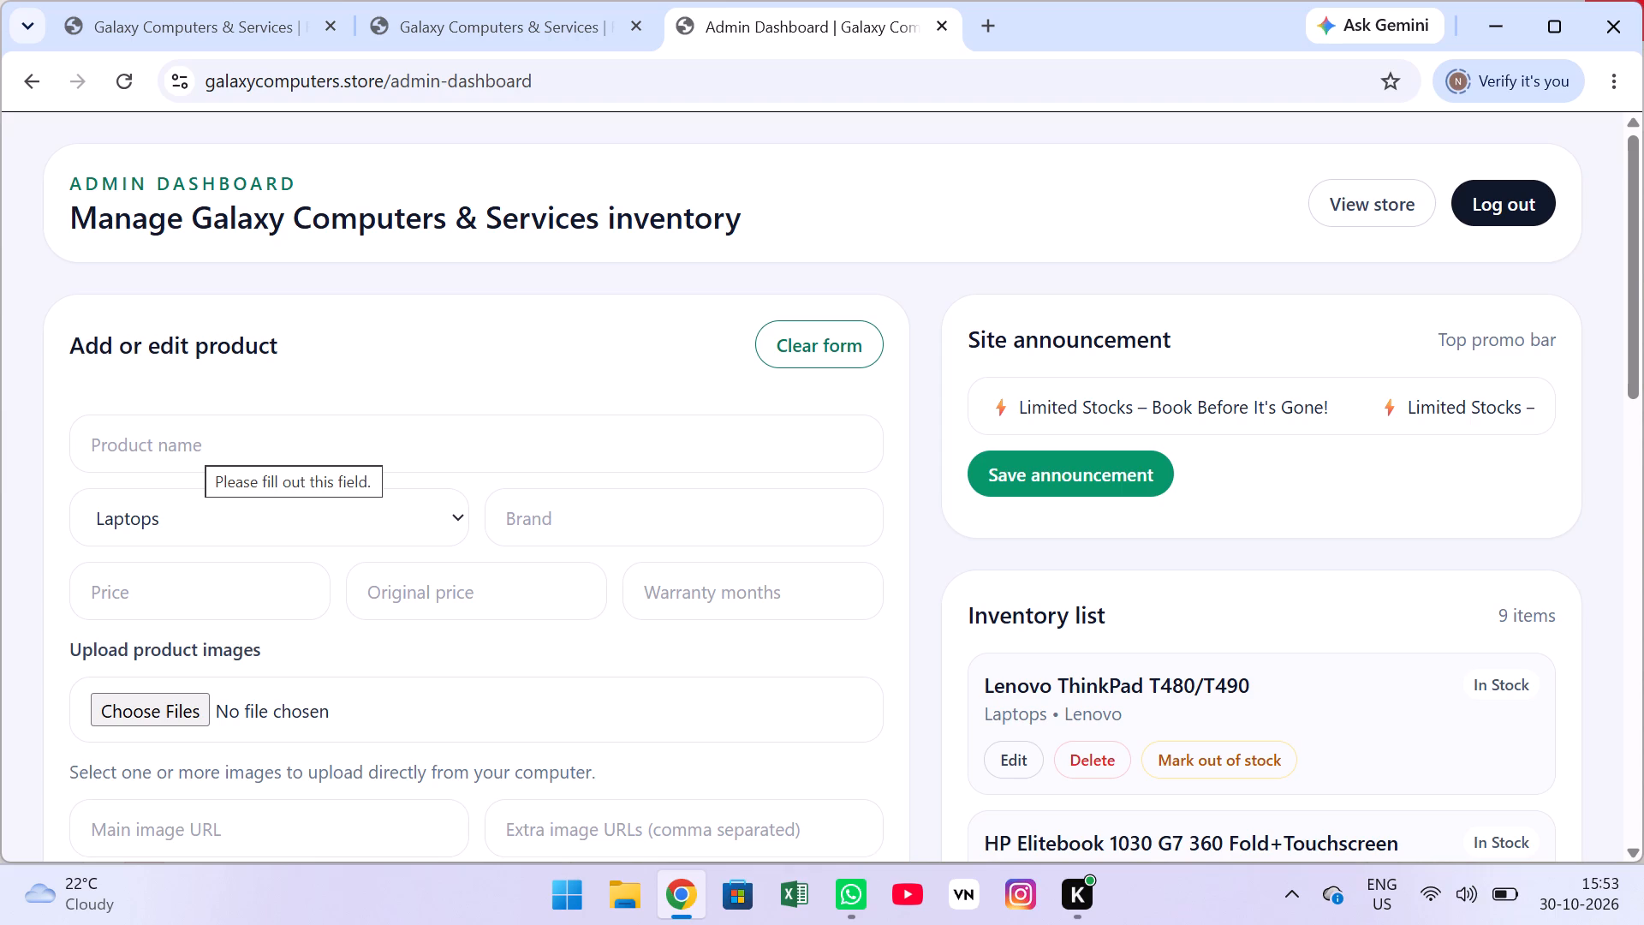
pyautogui.click(140, 453)
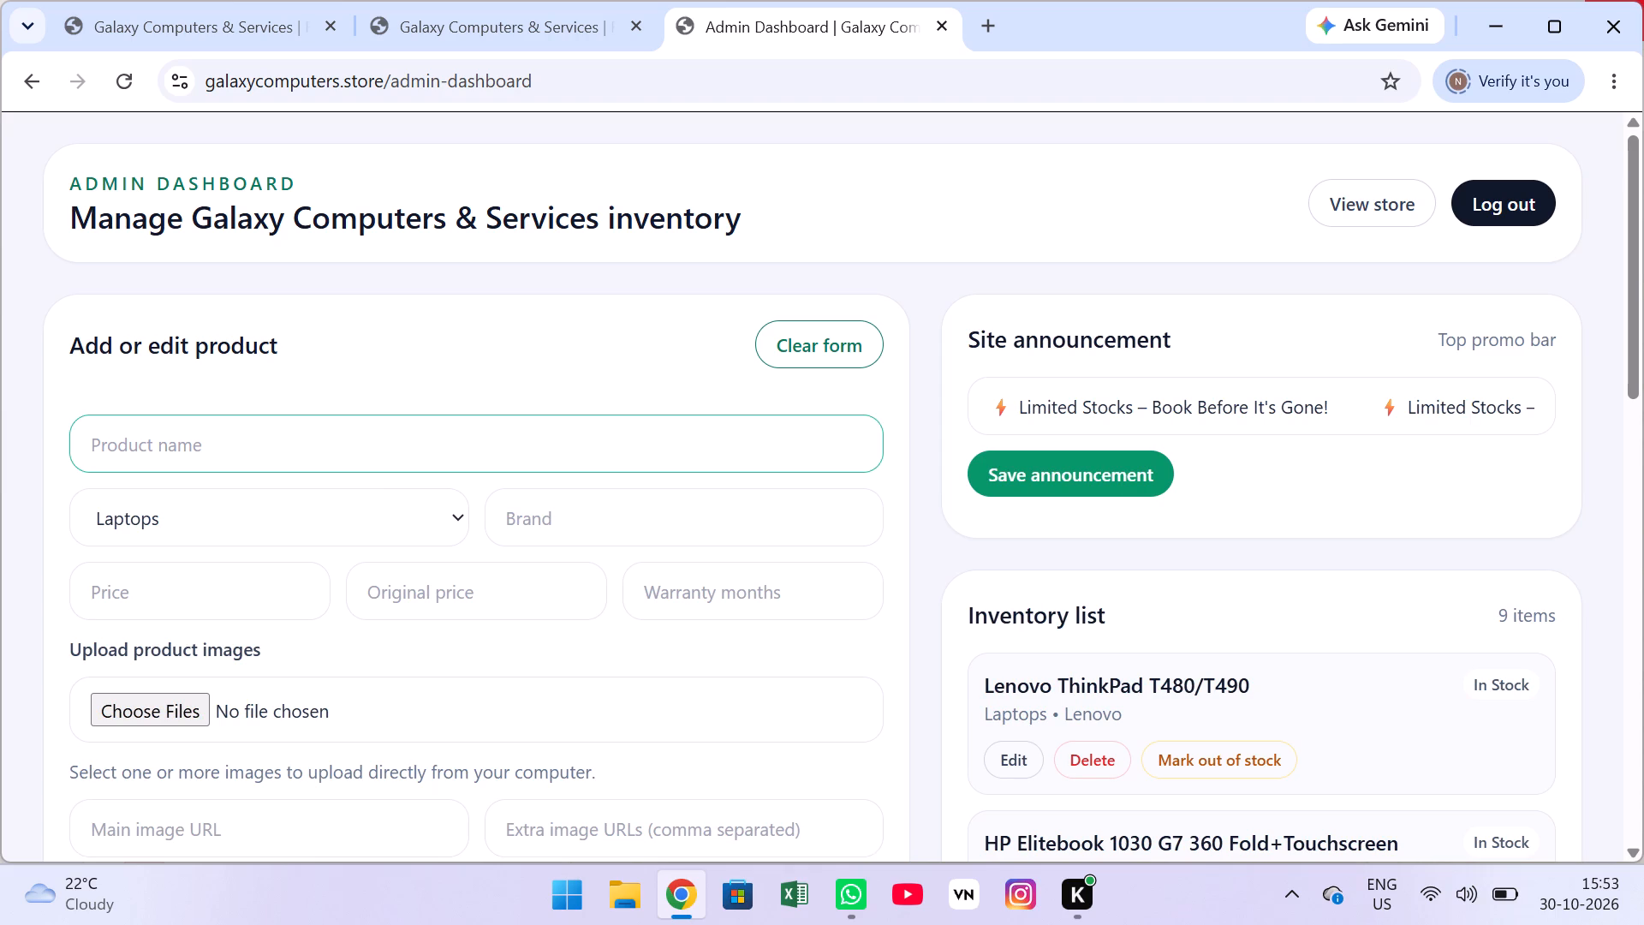
# Return to the storefront and open the HP Elitebook 1030 G7 360 Fold+Touchscreen product from the inventory.
pyautogui.click(444, 27)
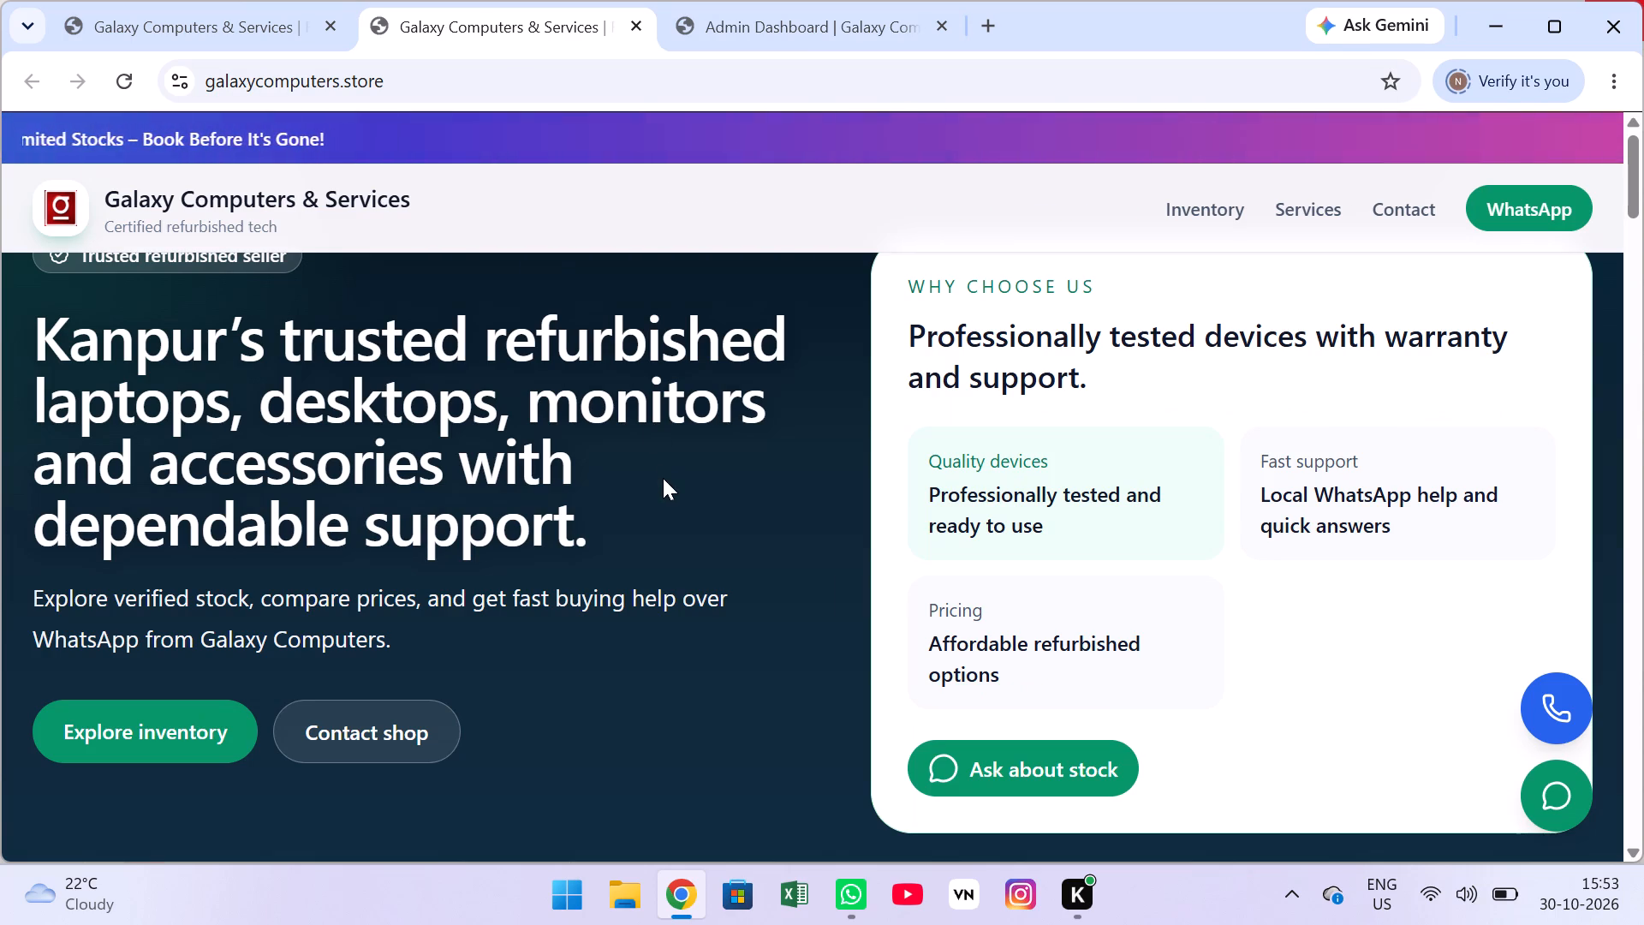
pyautogui.scroll(-9, 663, 478)
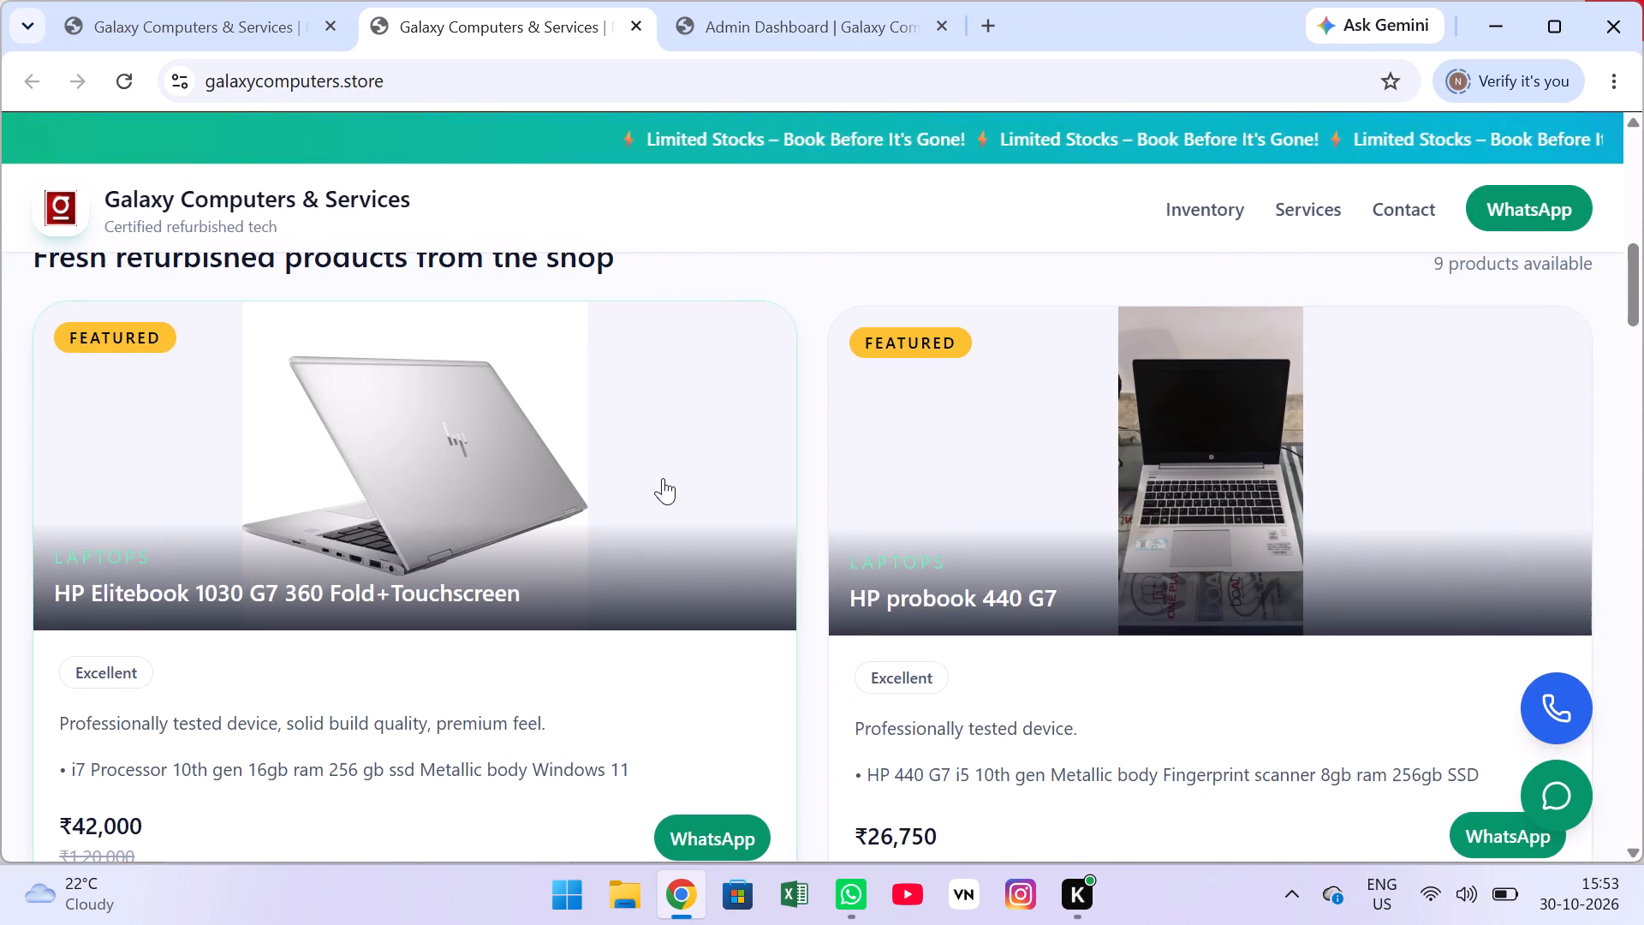
pyautogui.scroll(-2, 663, 478)
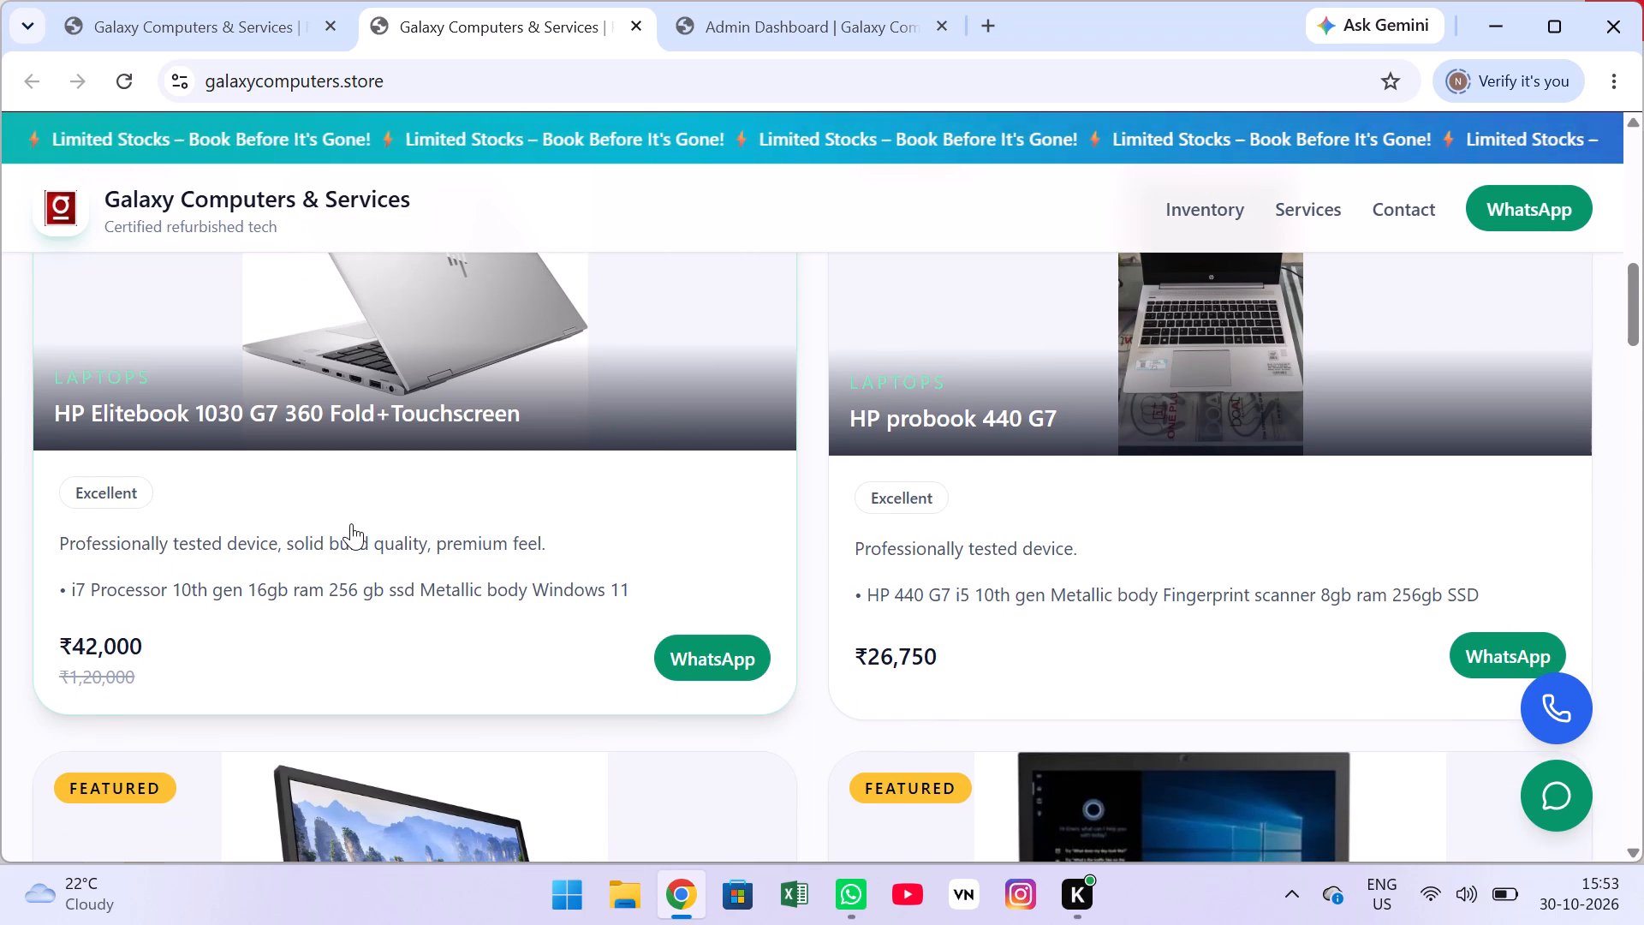
pyautogui.click(351, 523)
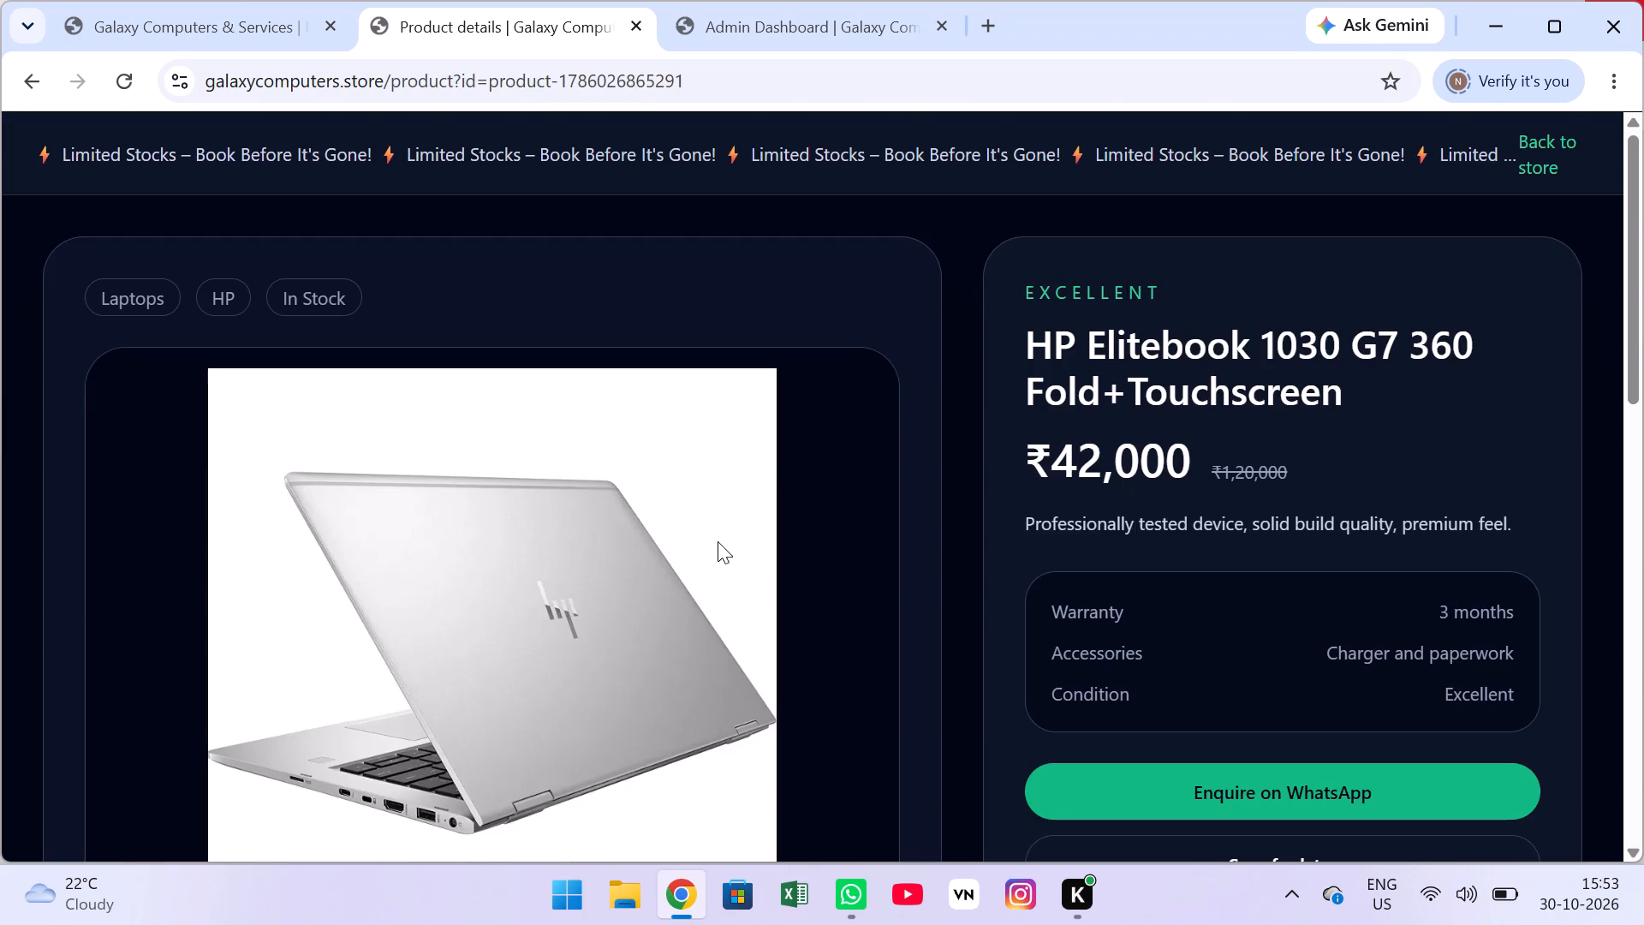
# Examine the HP Elitebook product page's price, warranty details, images, specifications and customer reviews.
pyautogui.scroll(-3, 858, 585)
pyautogui.scroll(1, 858, 585)
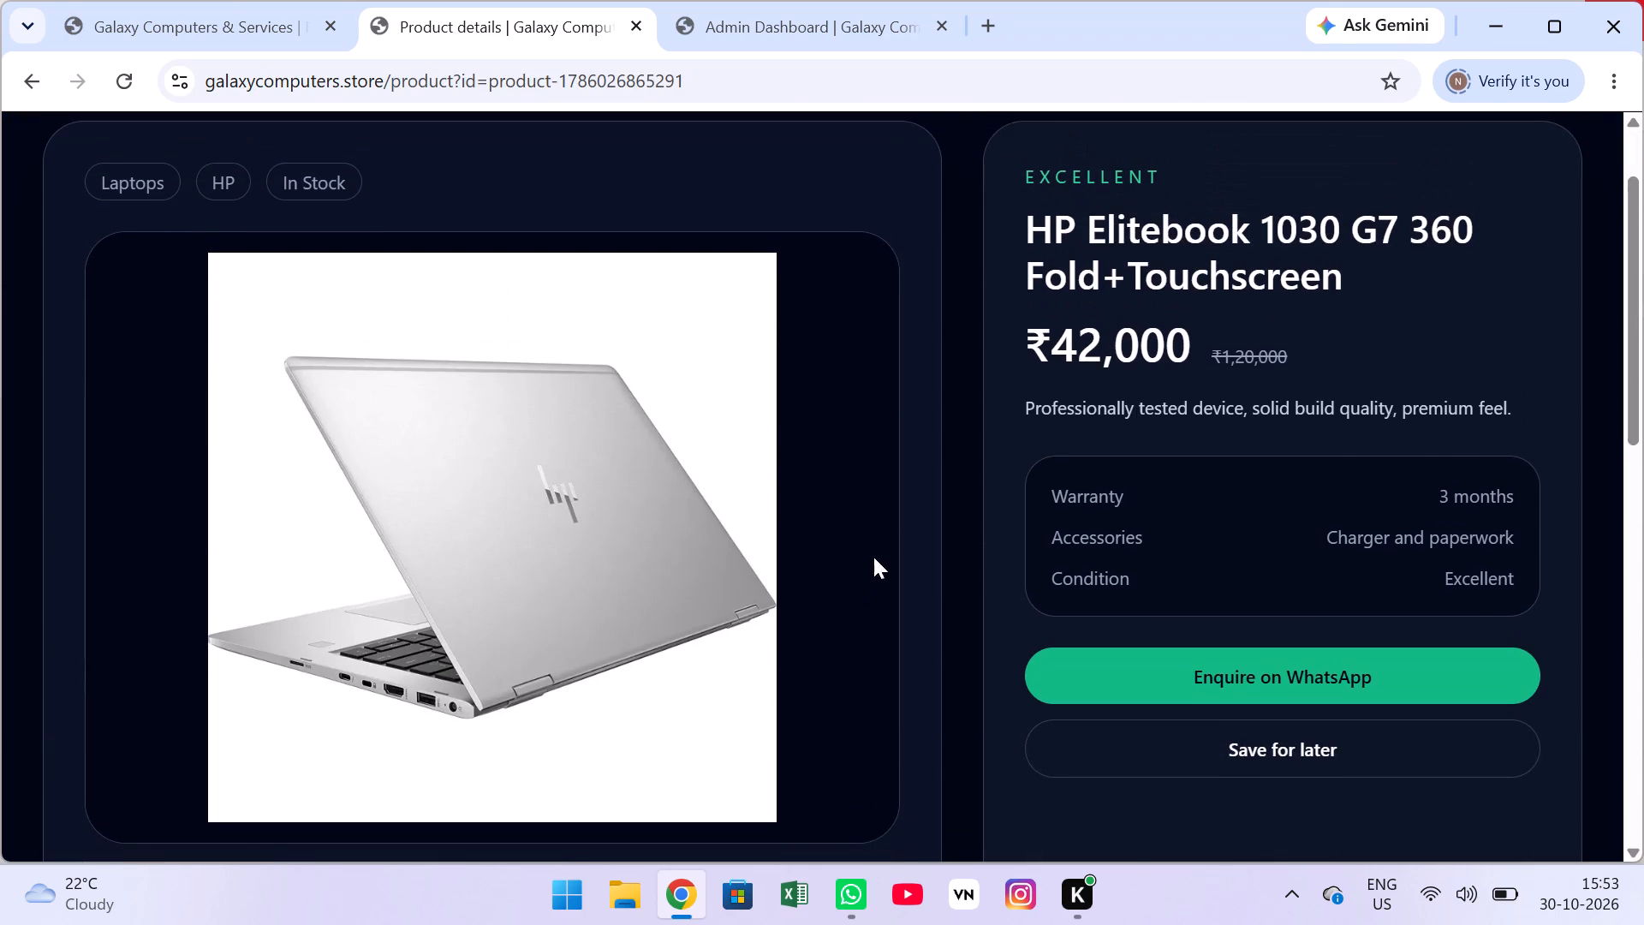
pyautogui.scroll(-4, 959, 523)
pyautogui.scroll(1, 959, 523)
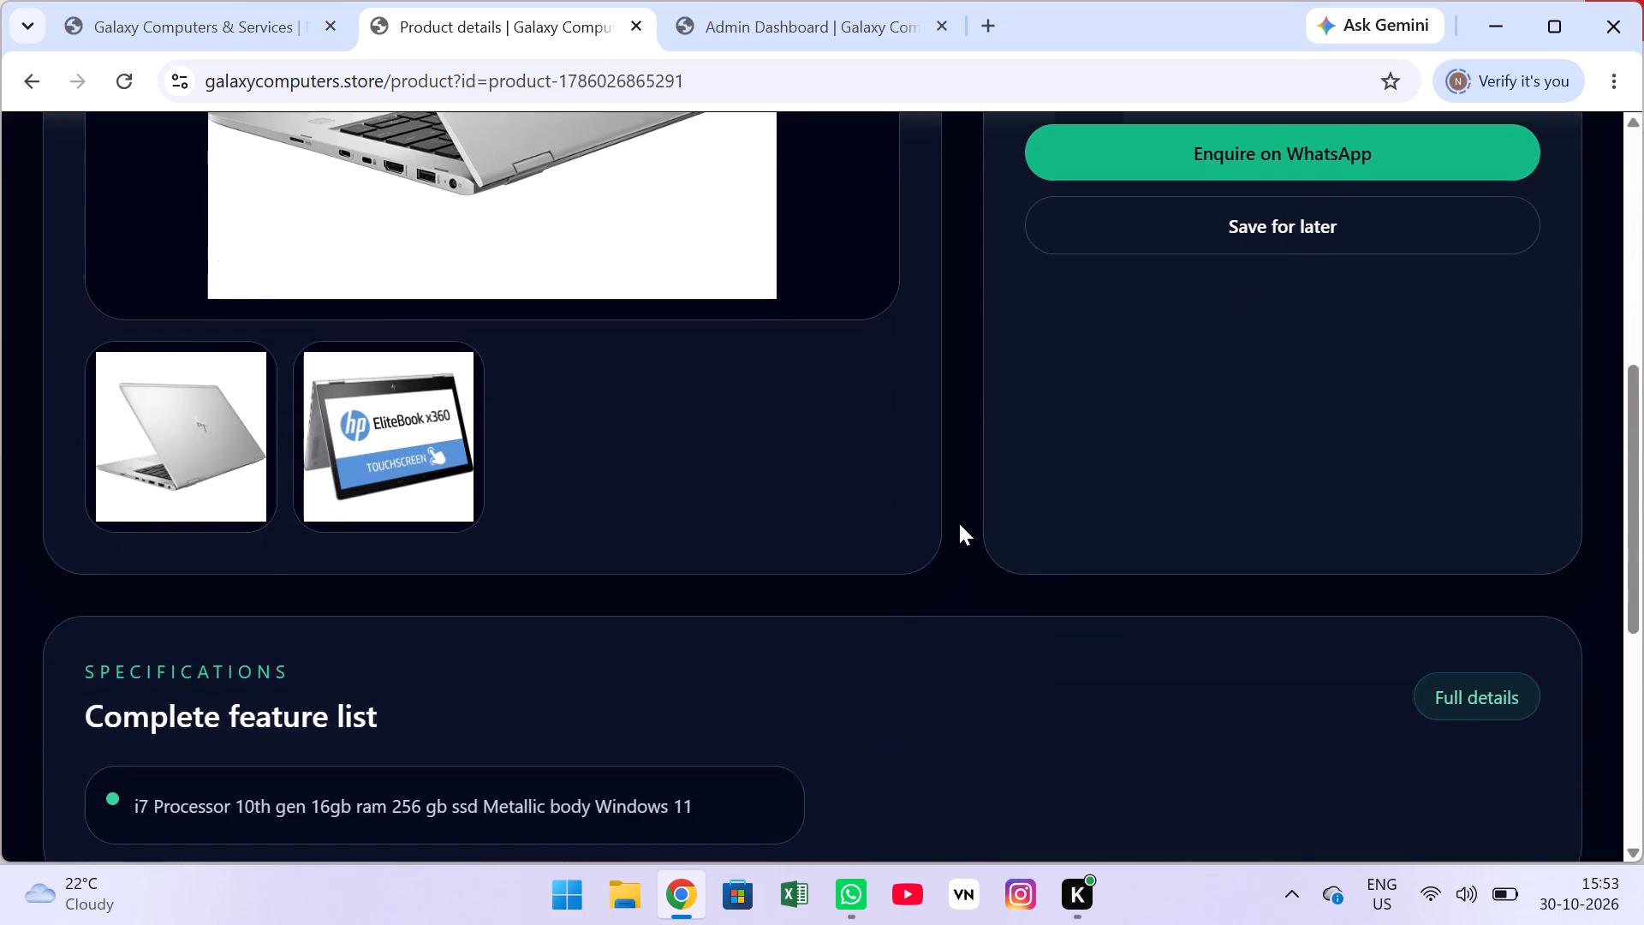
pyautogui.scroll(1, 959, 523)
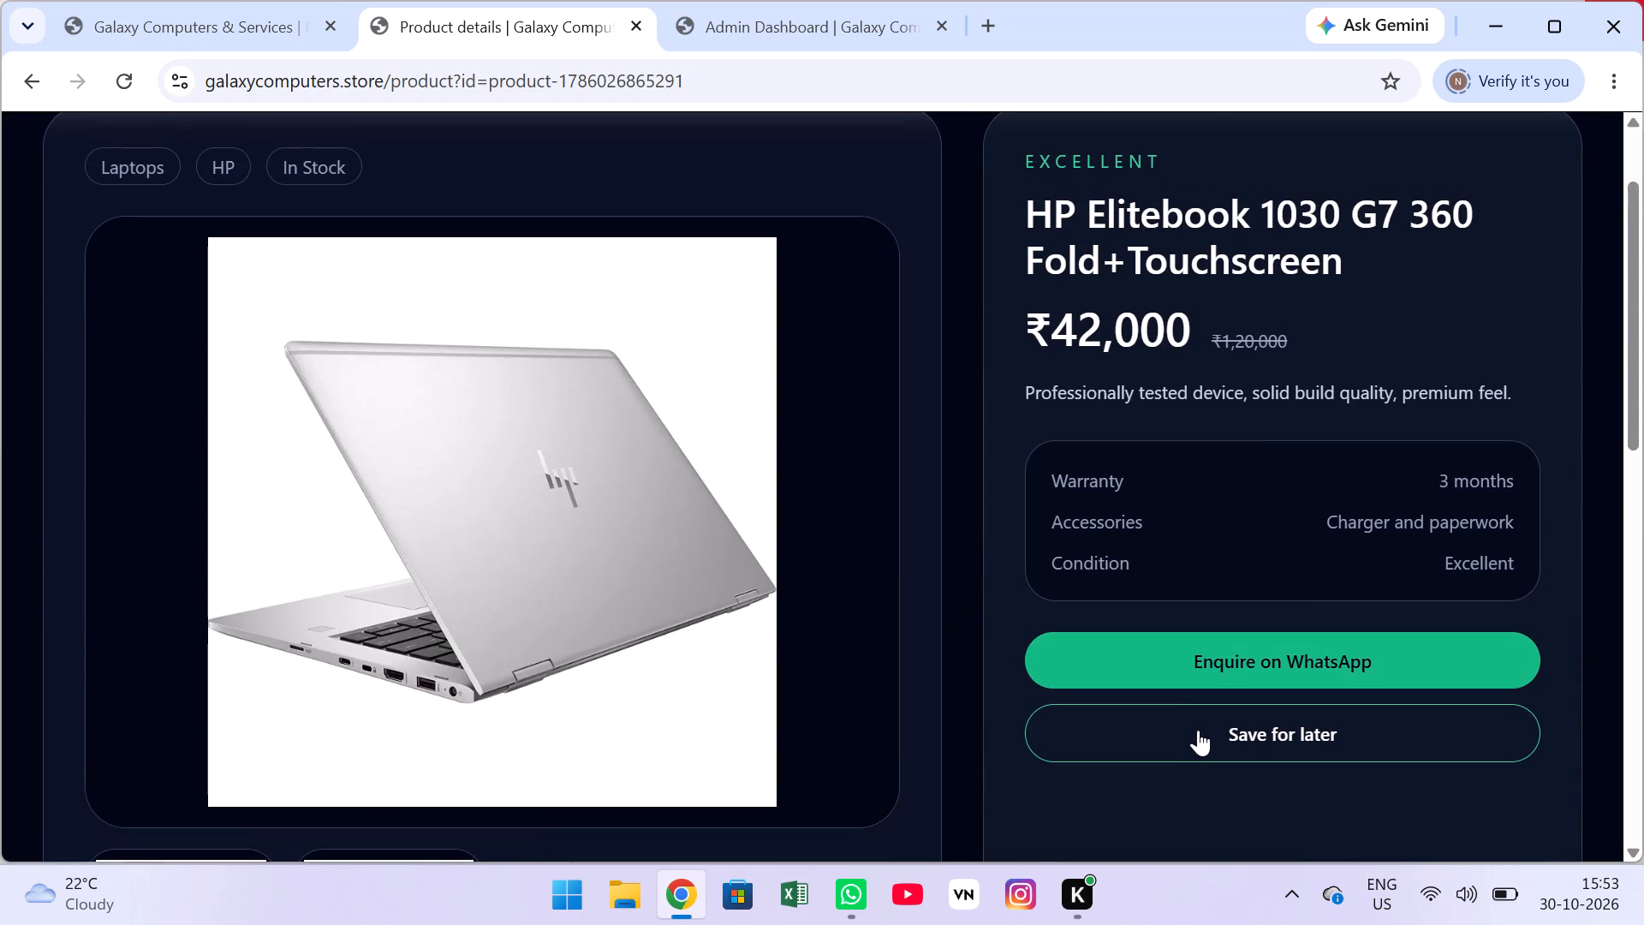
pyautogui.scroll(-4, 1106, 338)
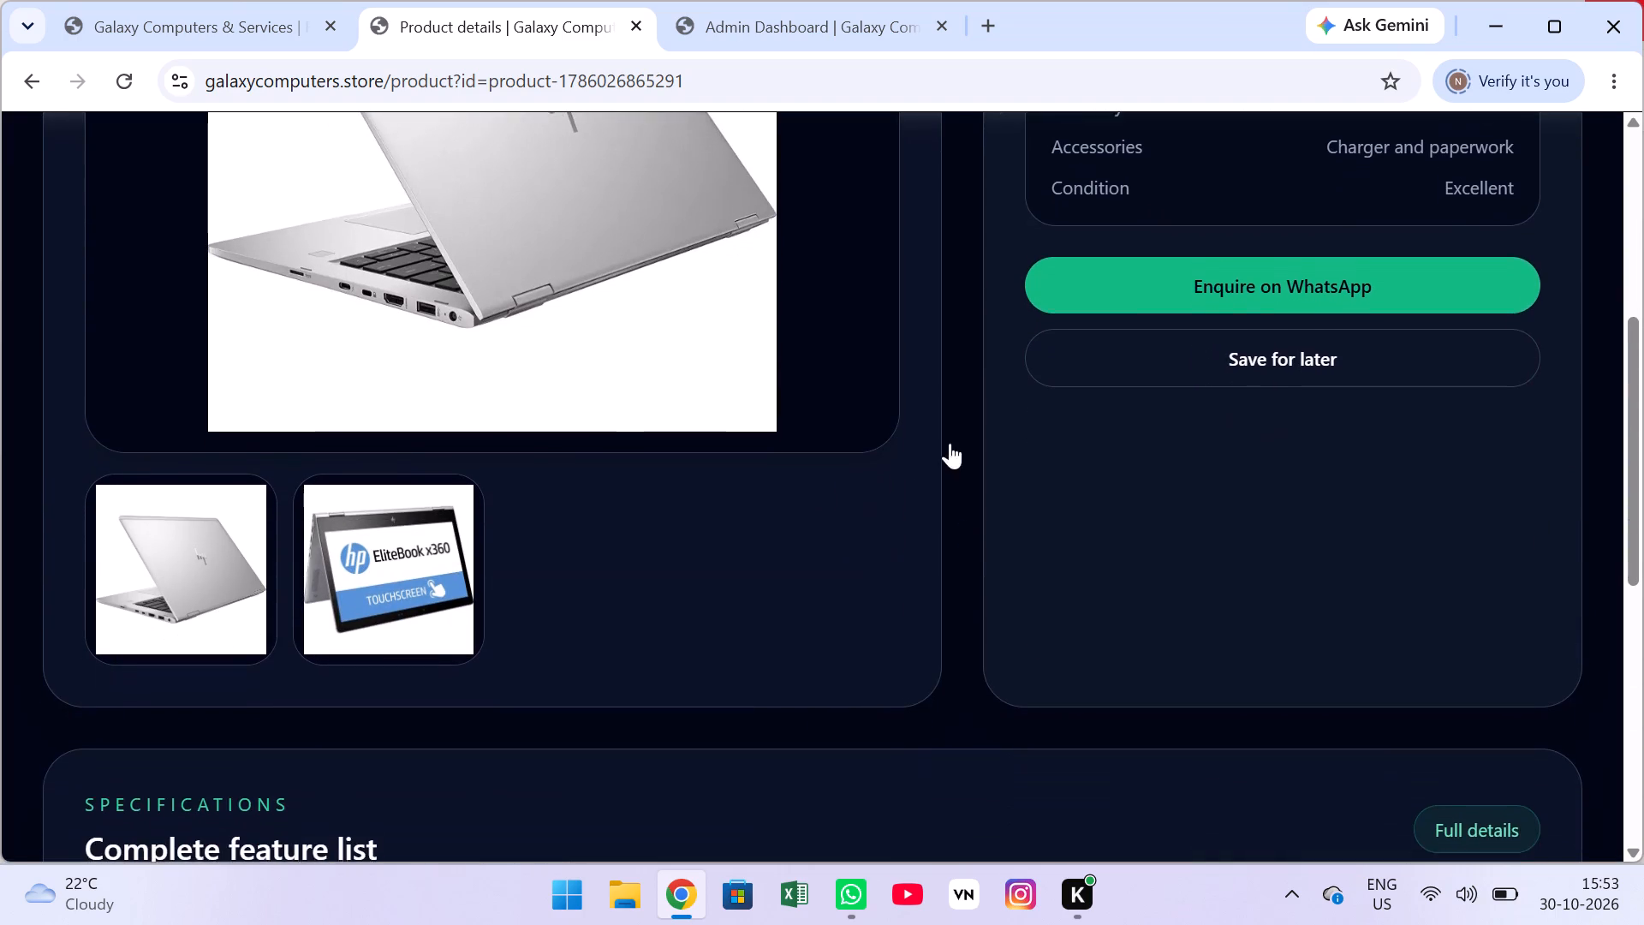
pyautogui.scroll(-5, 813, 481)
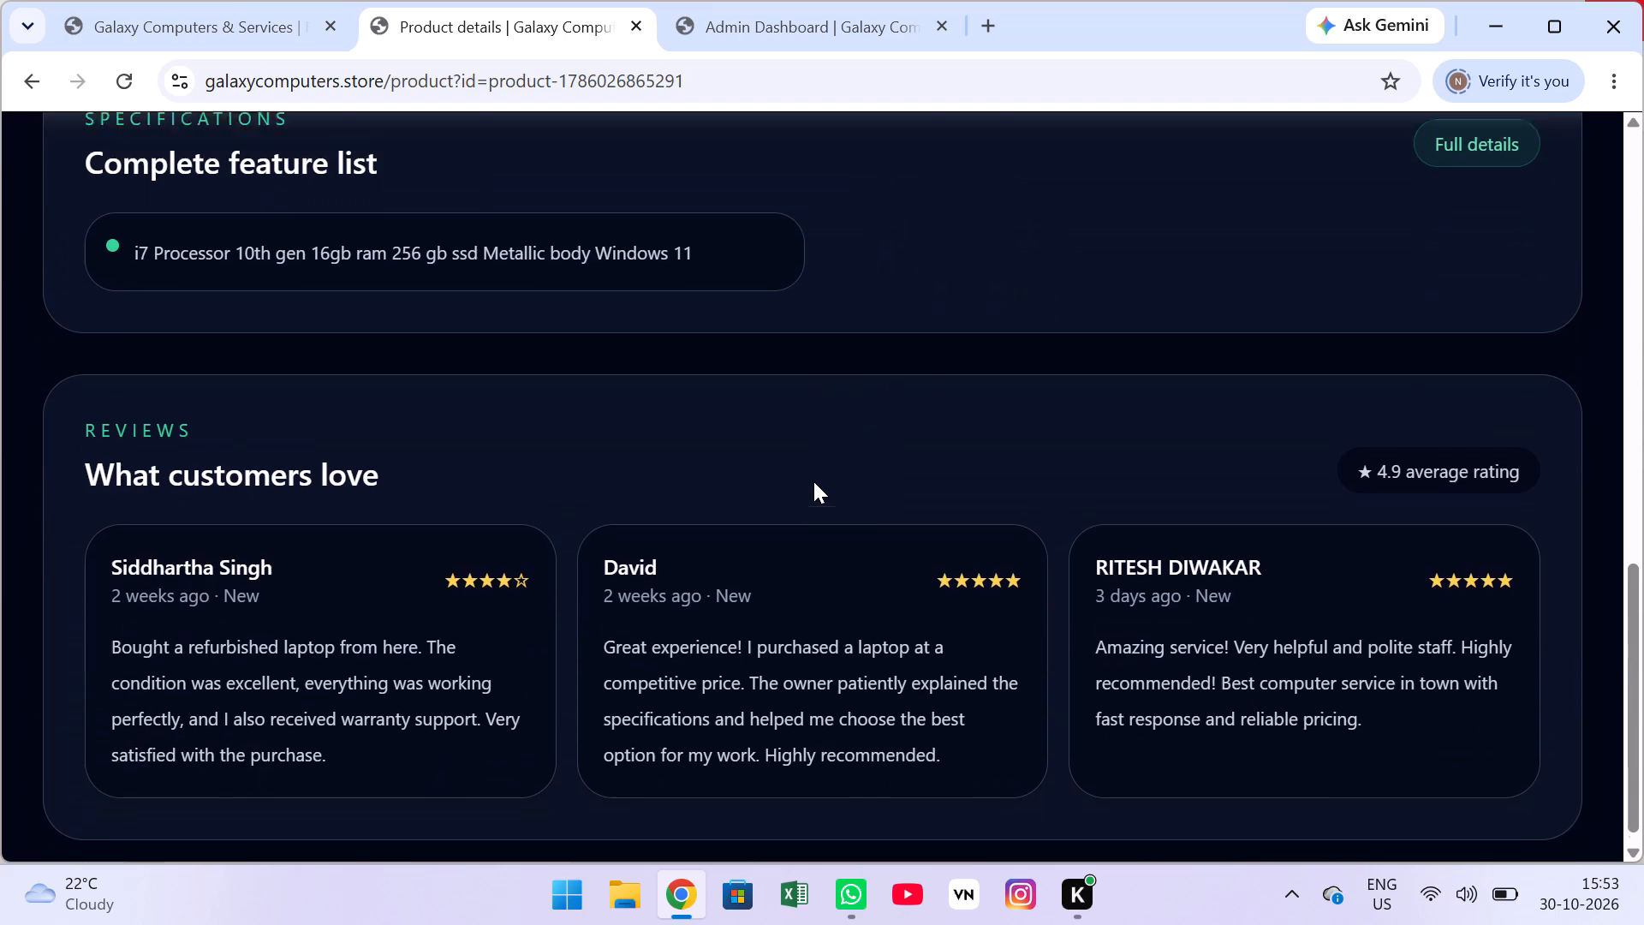
pyautogui.scroll(-1, 813, 481)
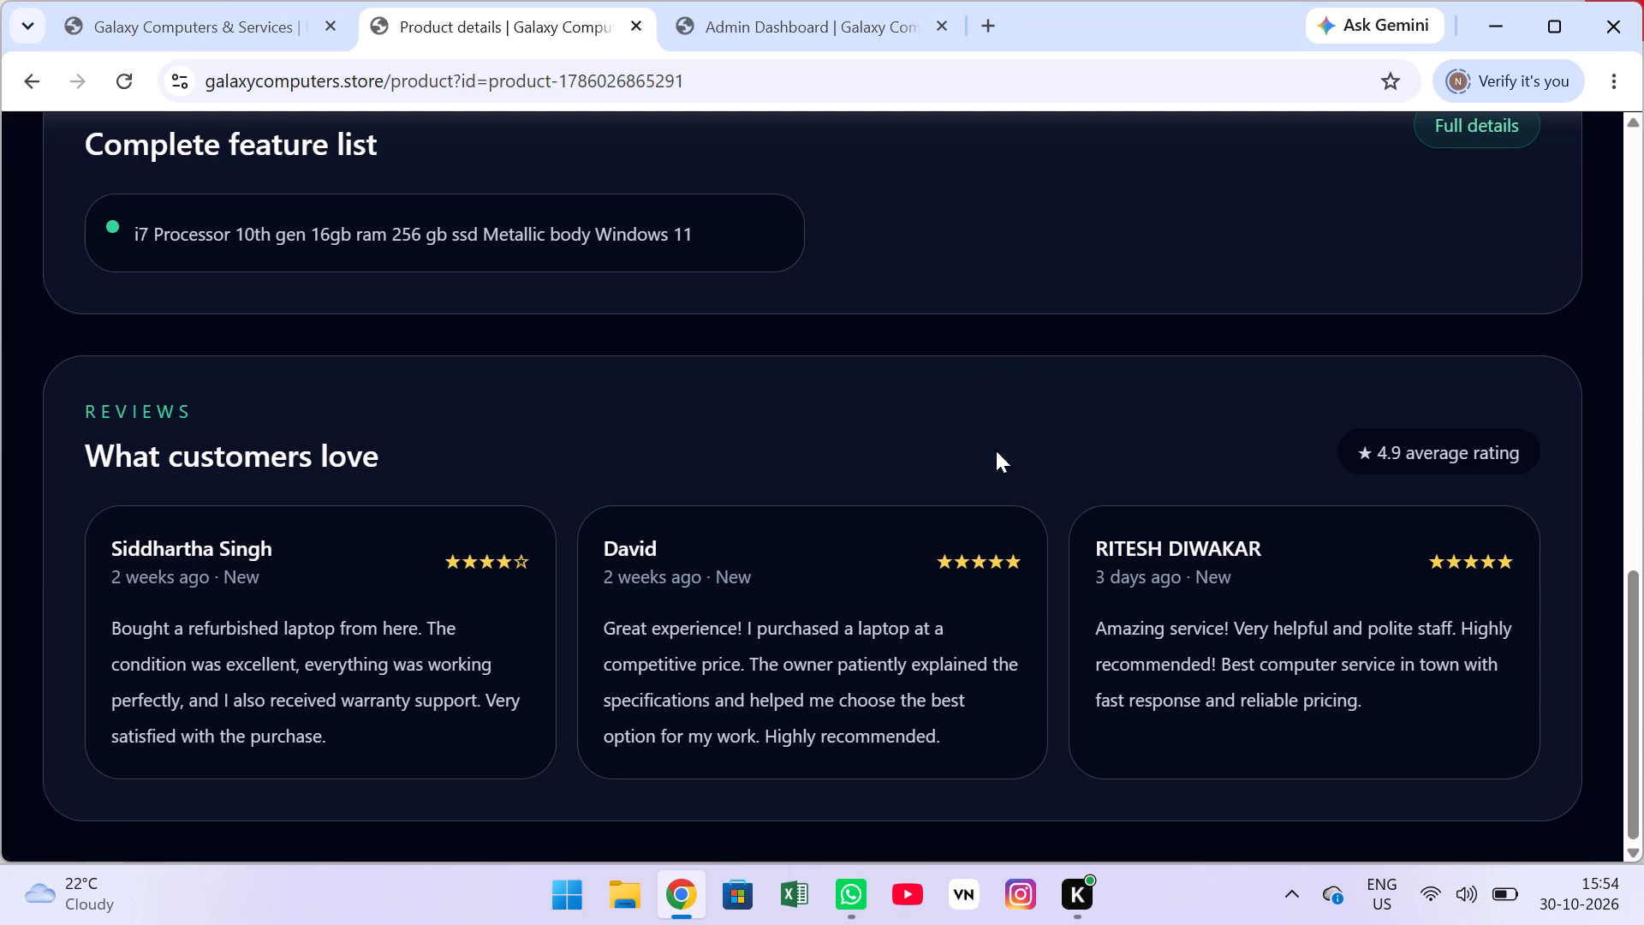
pyautogui.scroll(1, 996, 451)
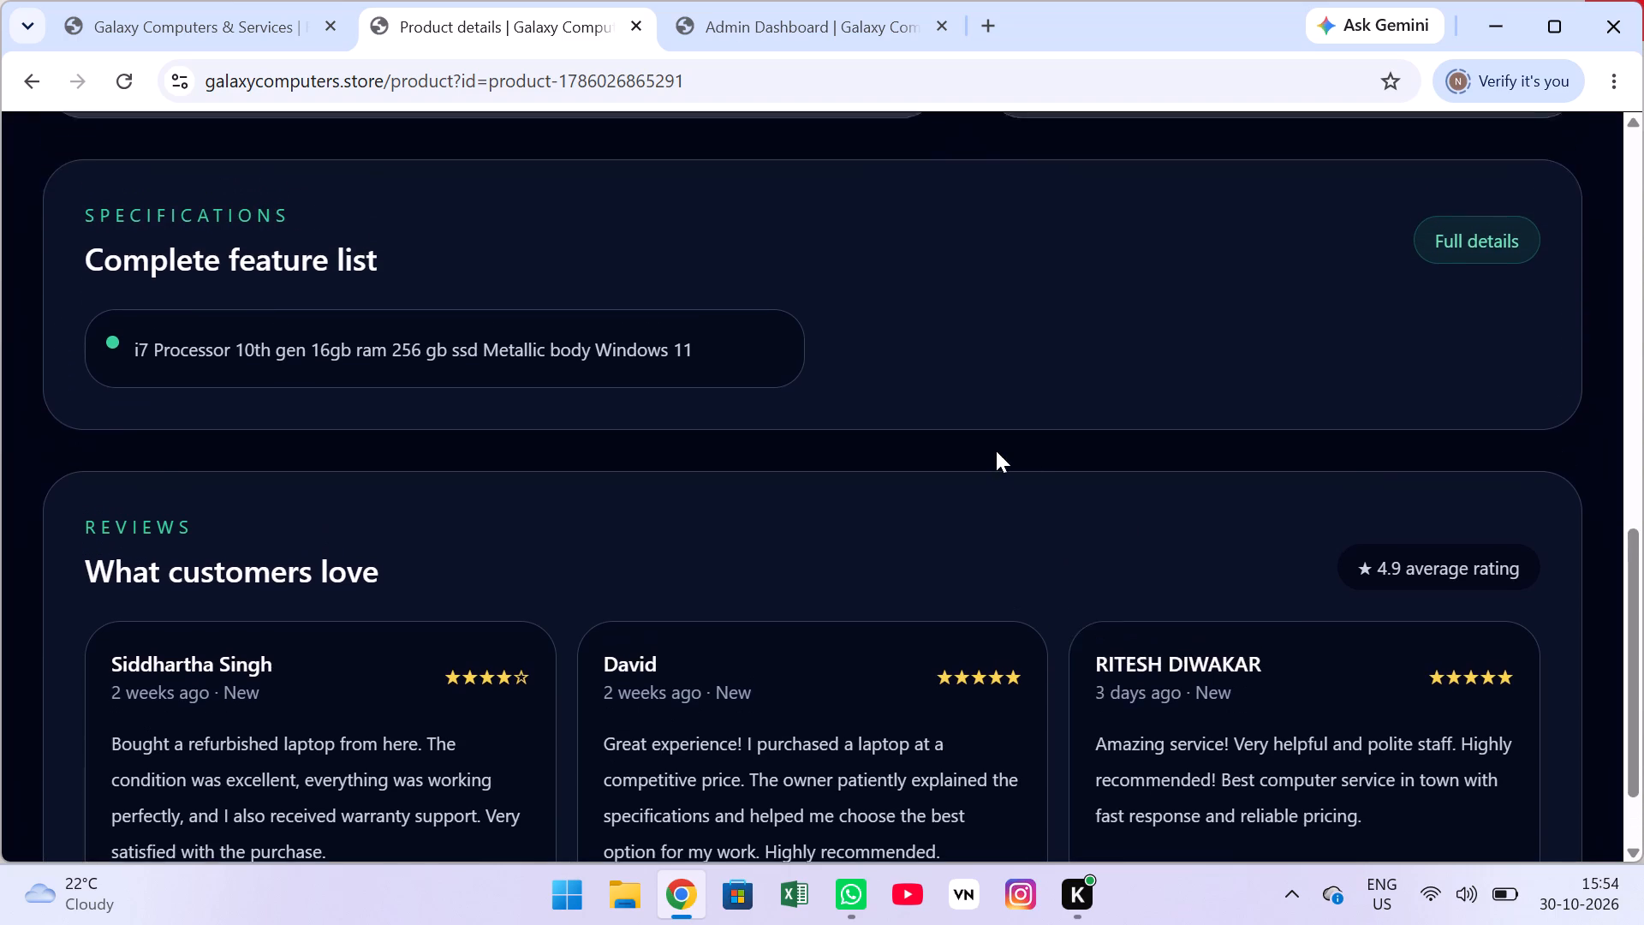
pyautogui.scroll(1, 996, 451)
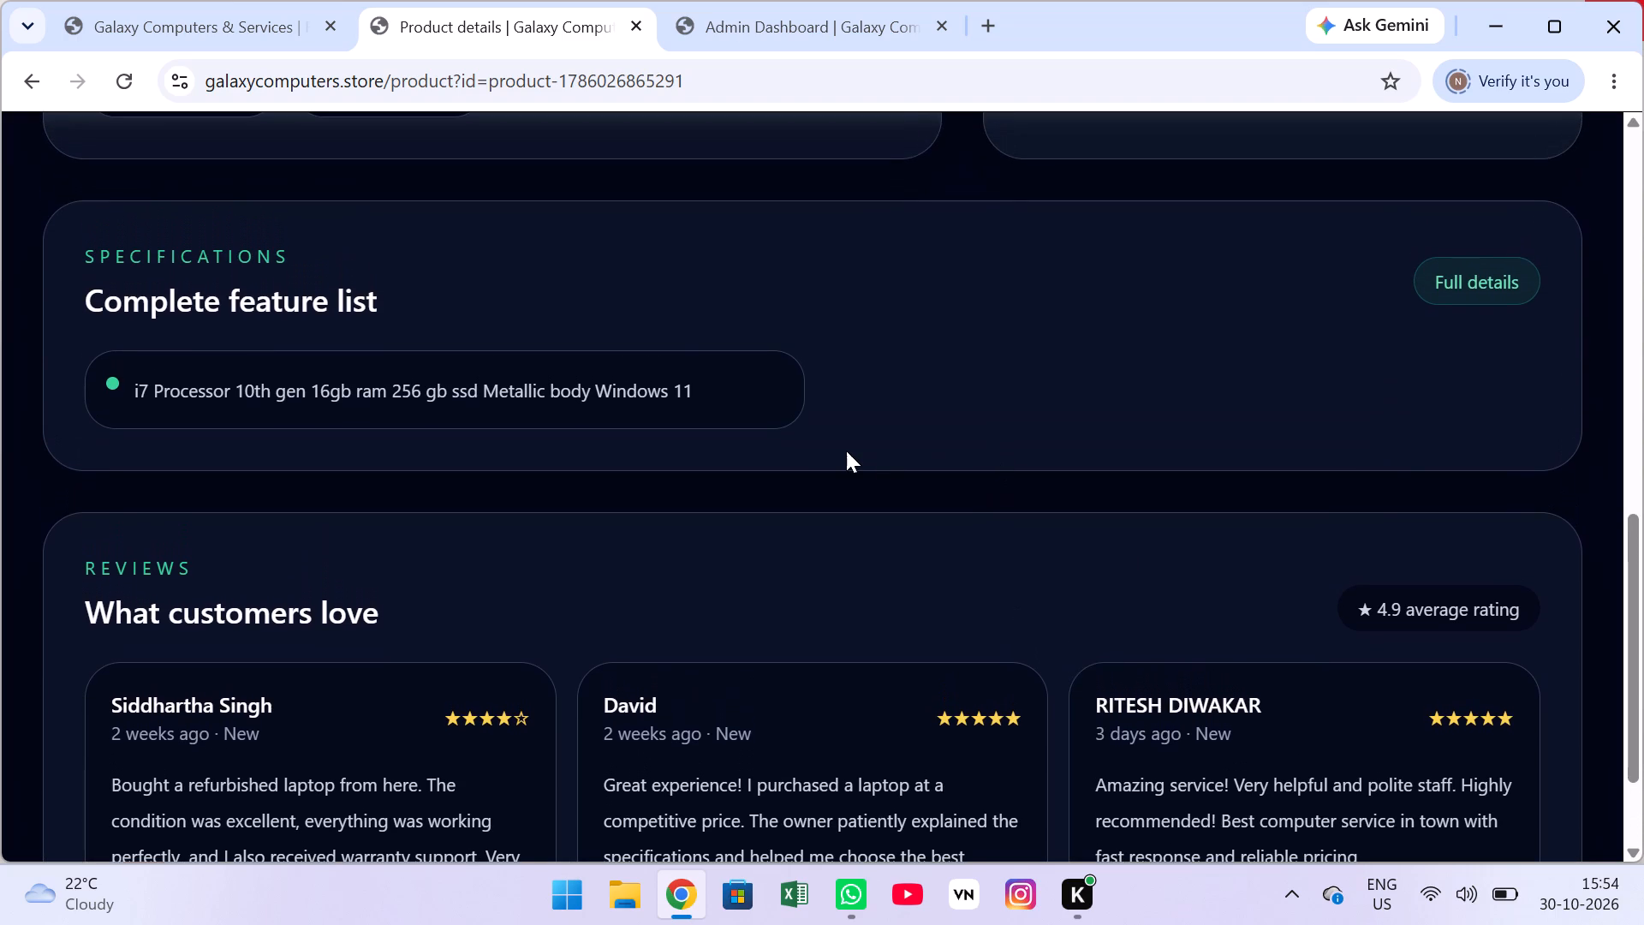
pyautogui.scroll(5, 846, 451)
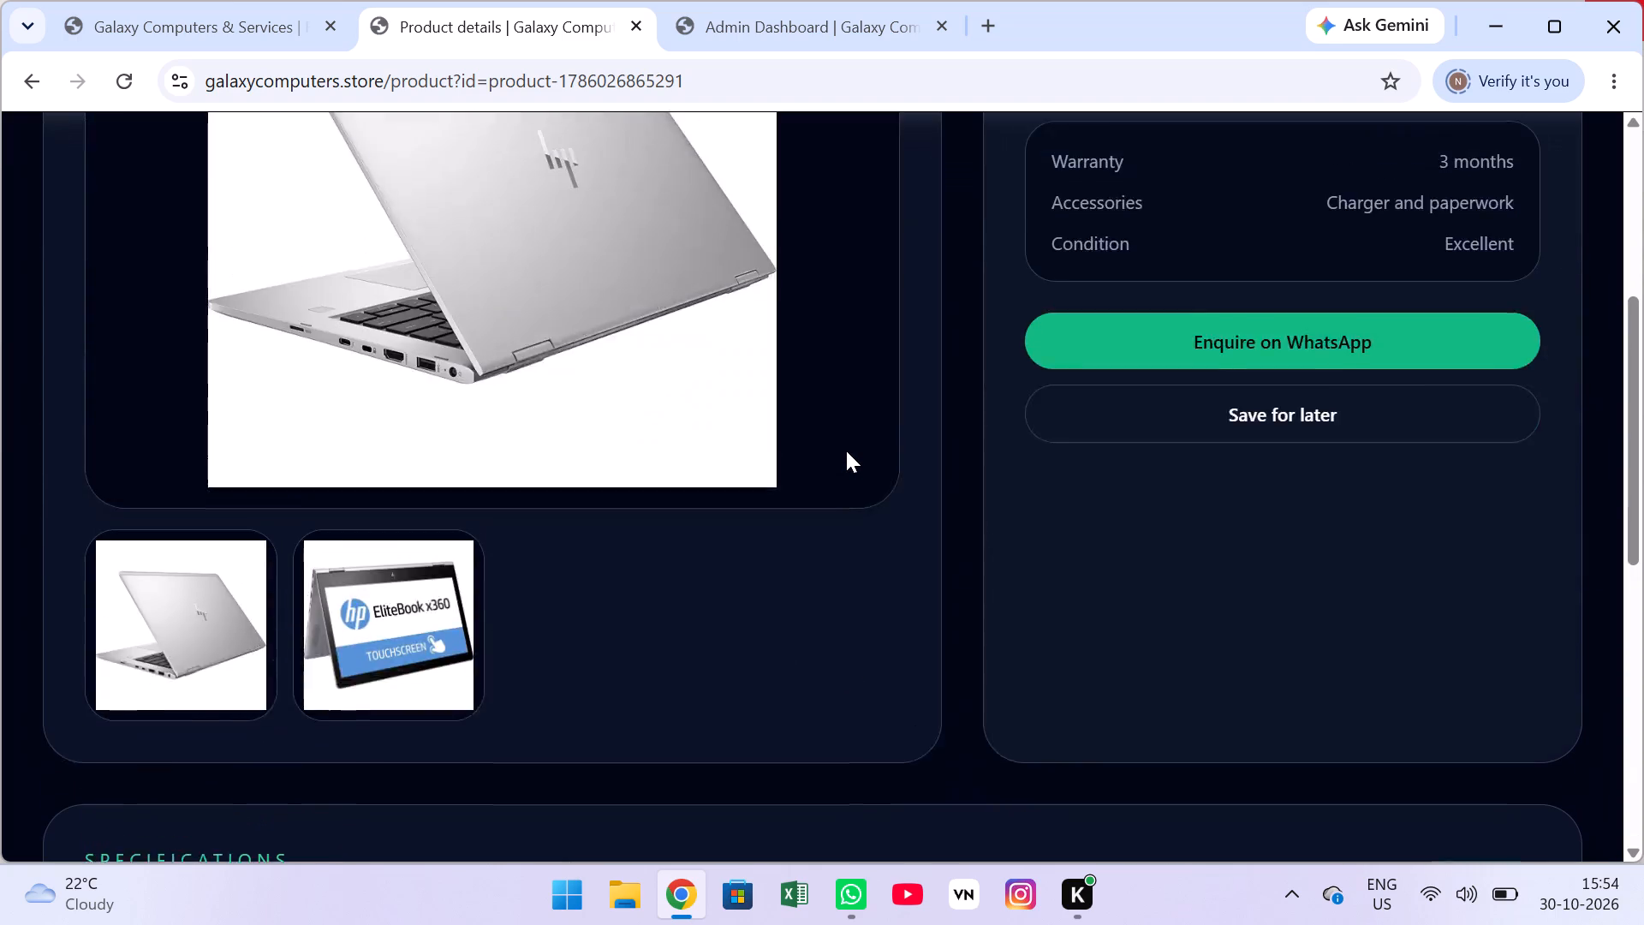
pyautogui.scroll(3, 846, 451)
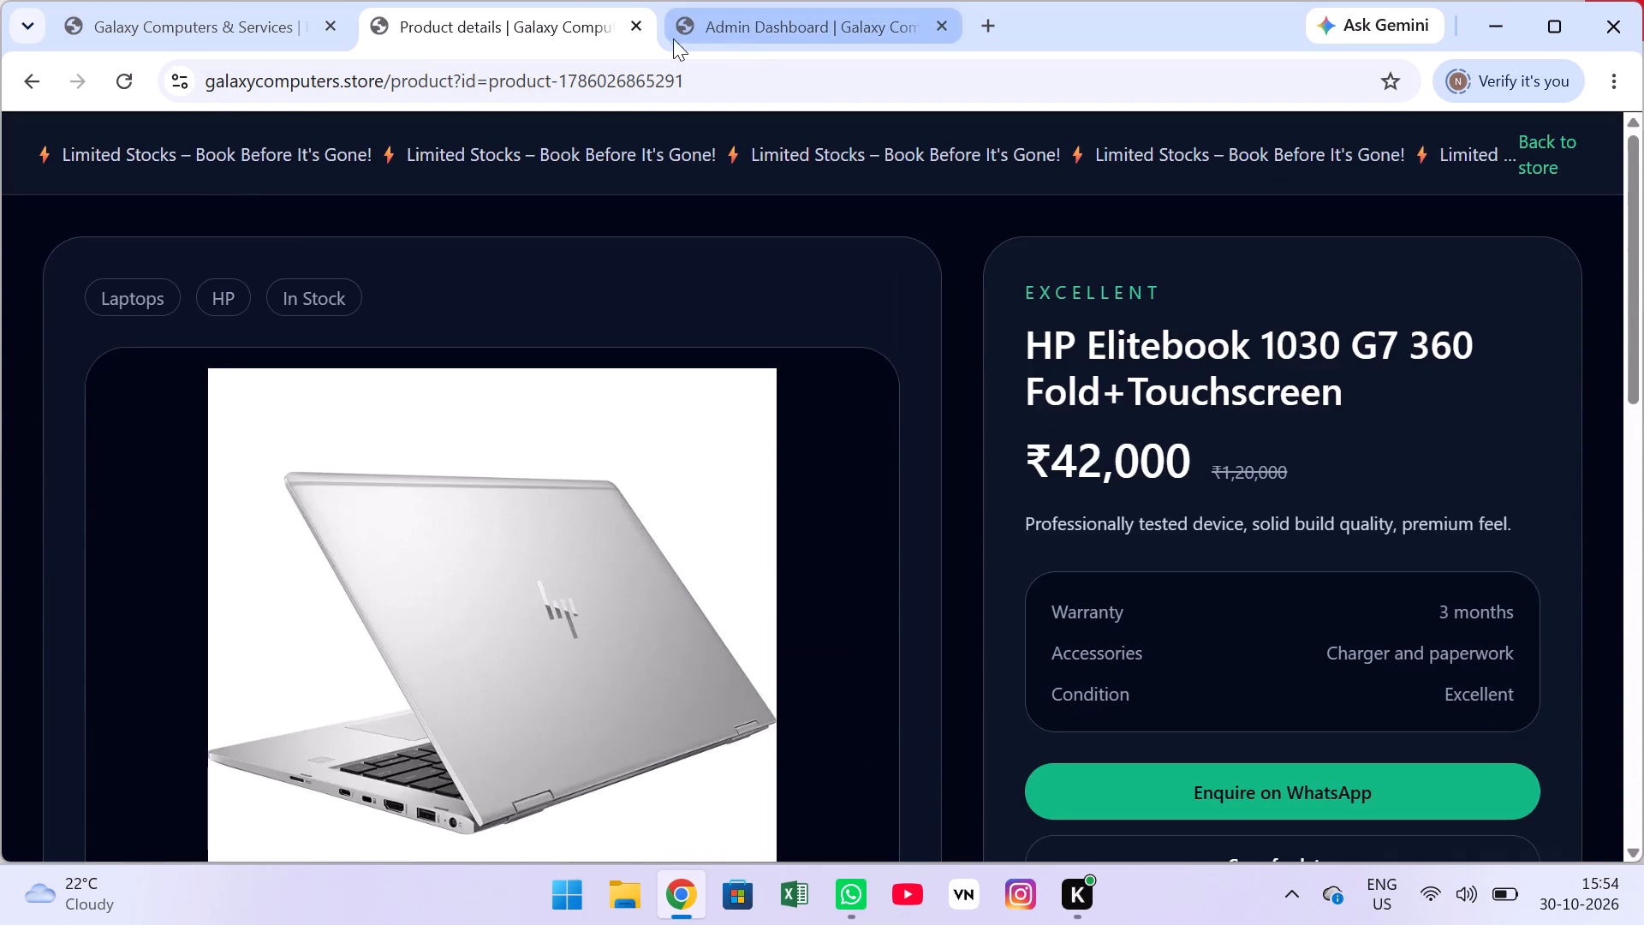
# Go back to the storefront home page and look over the laptop listings in the inventory section.
pyautogui.click(29, 82)
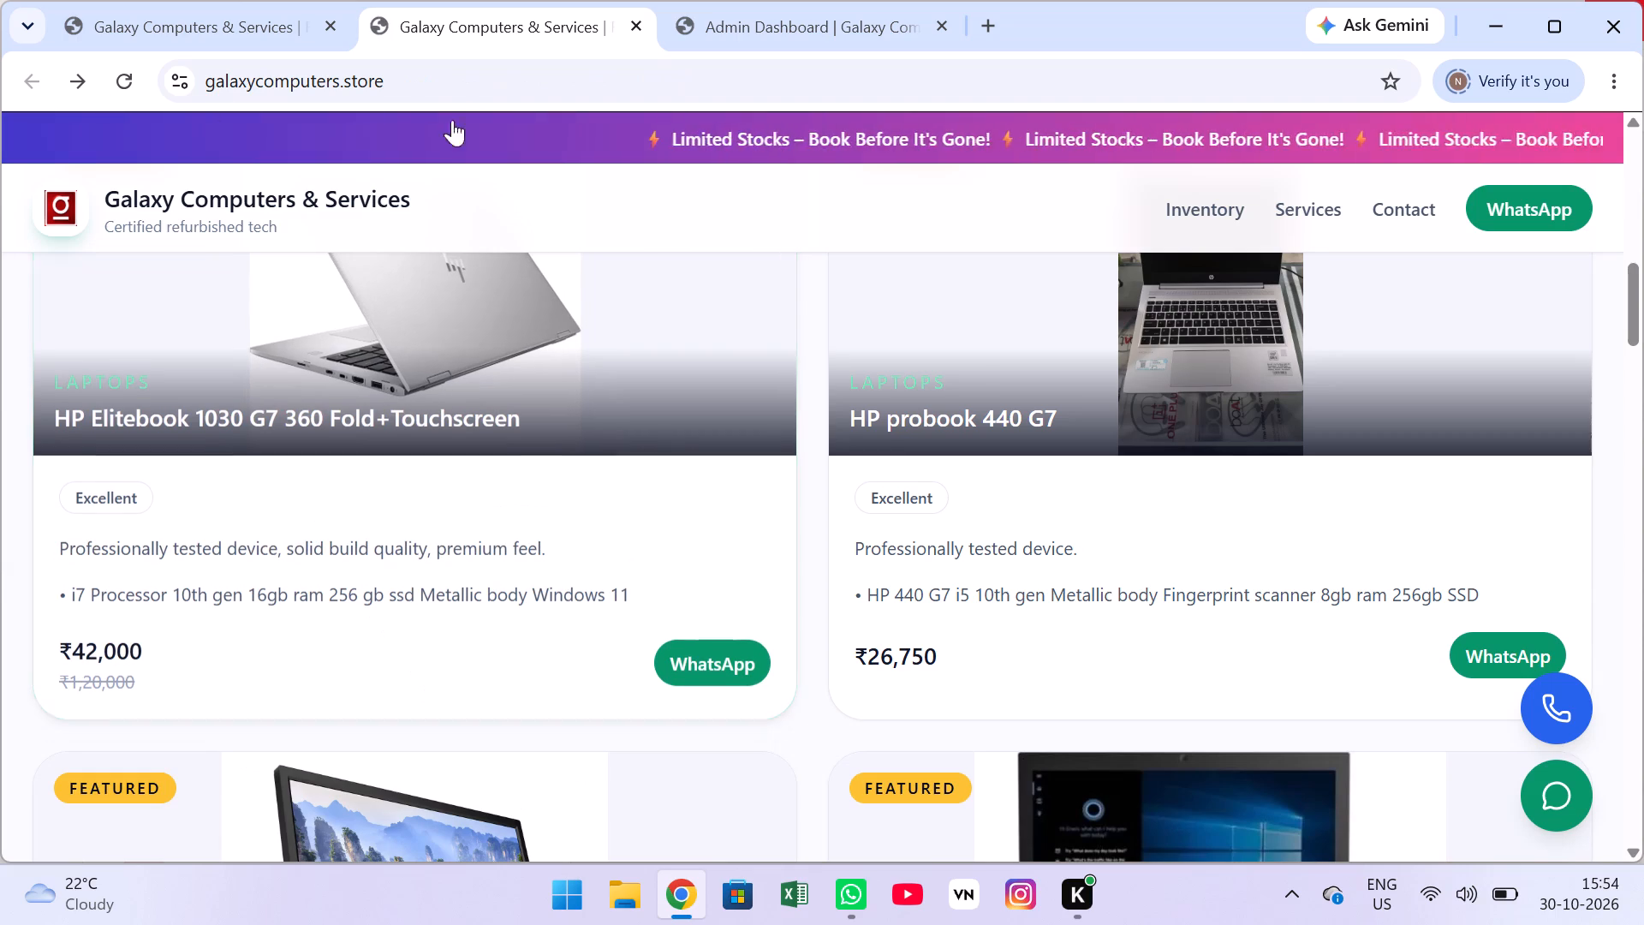
pyautogui.scroll(6, 694, 285)
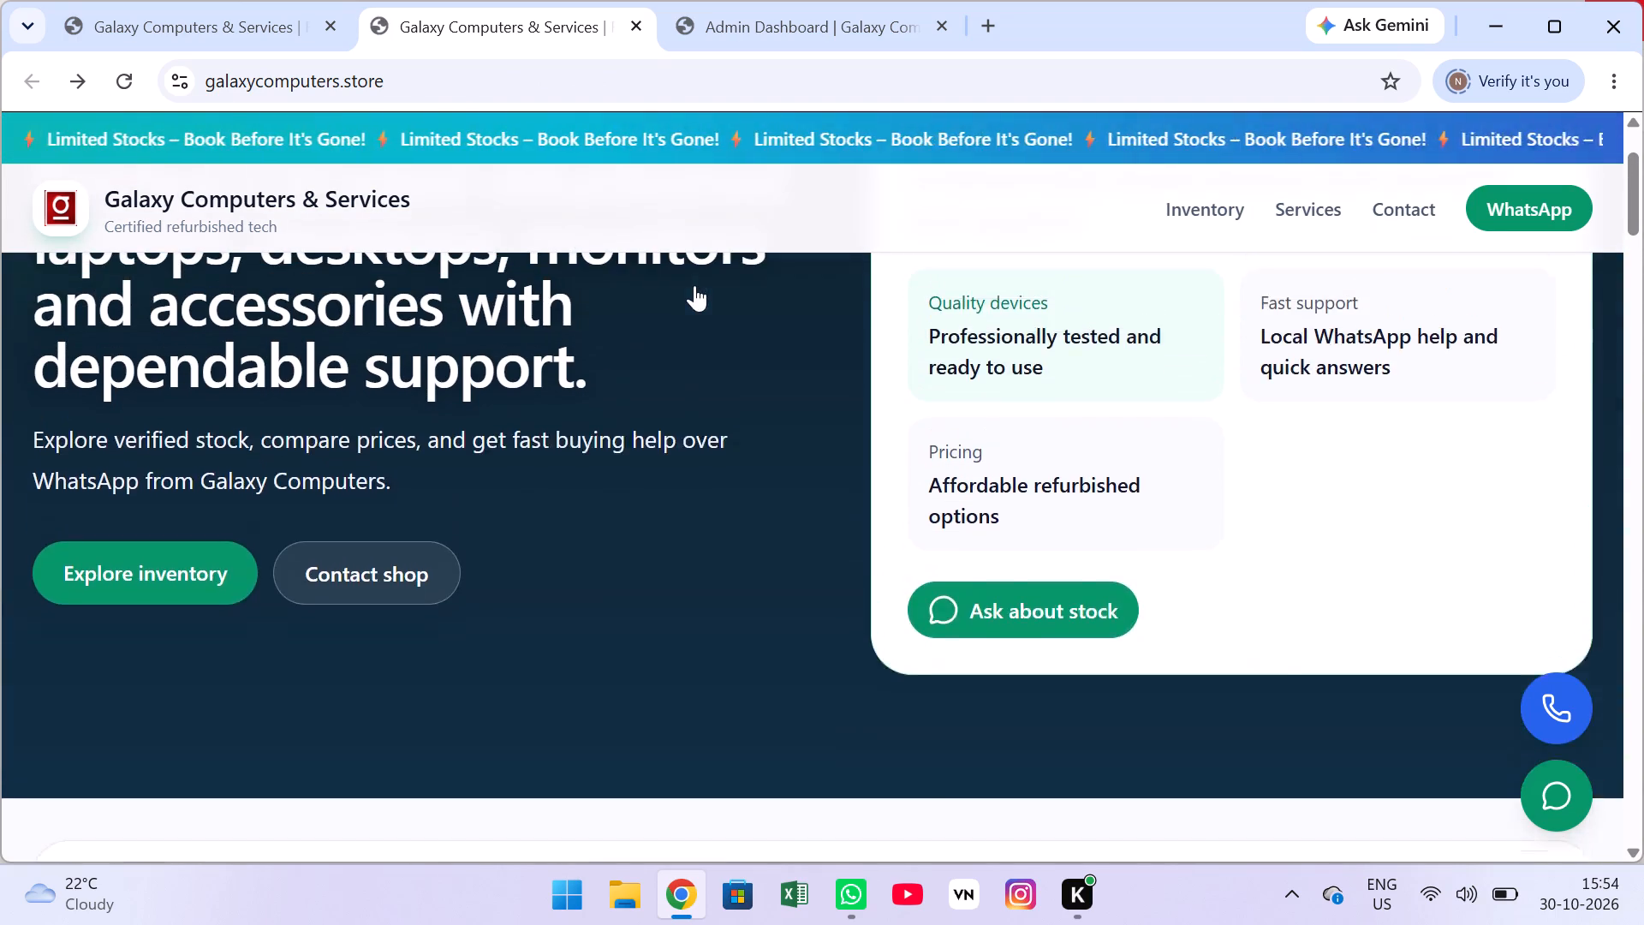
pyautogui.scroll(4, 694, 285)
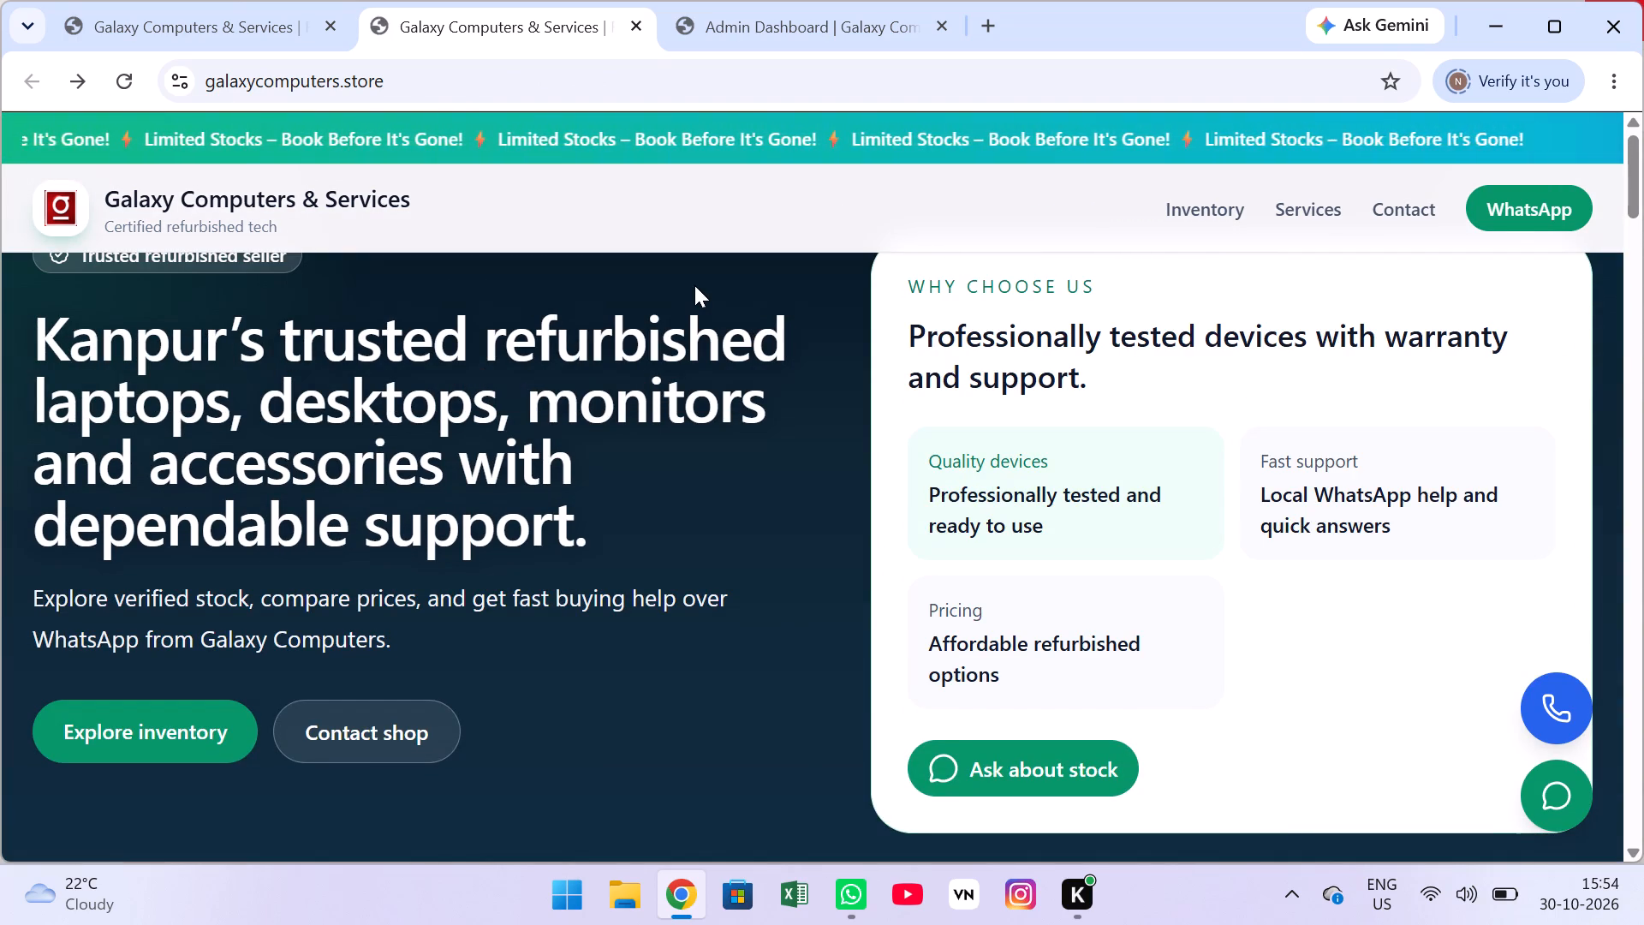
pyautogui.scroll(-6, 590, 339)
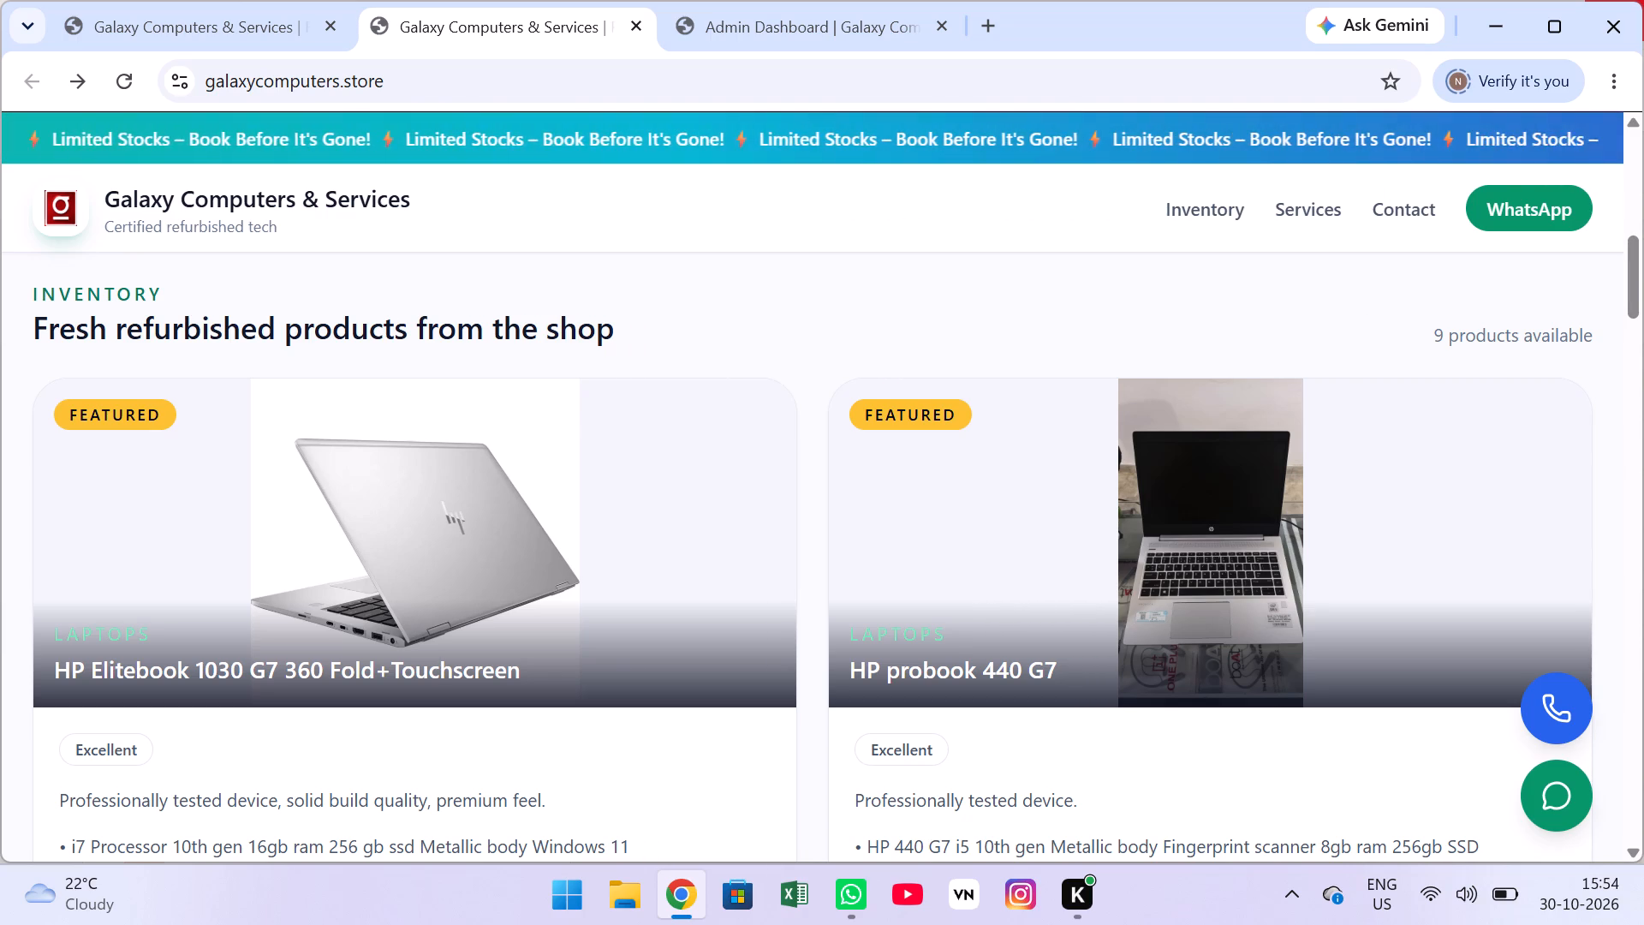
pyautogui.scroll(-2, 360, 535)
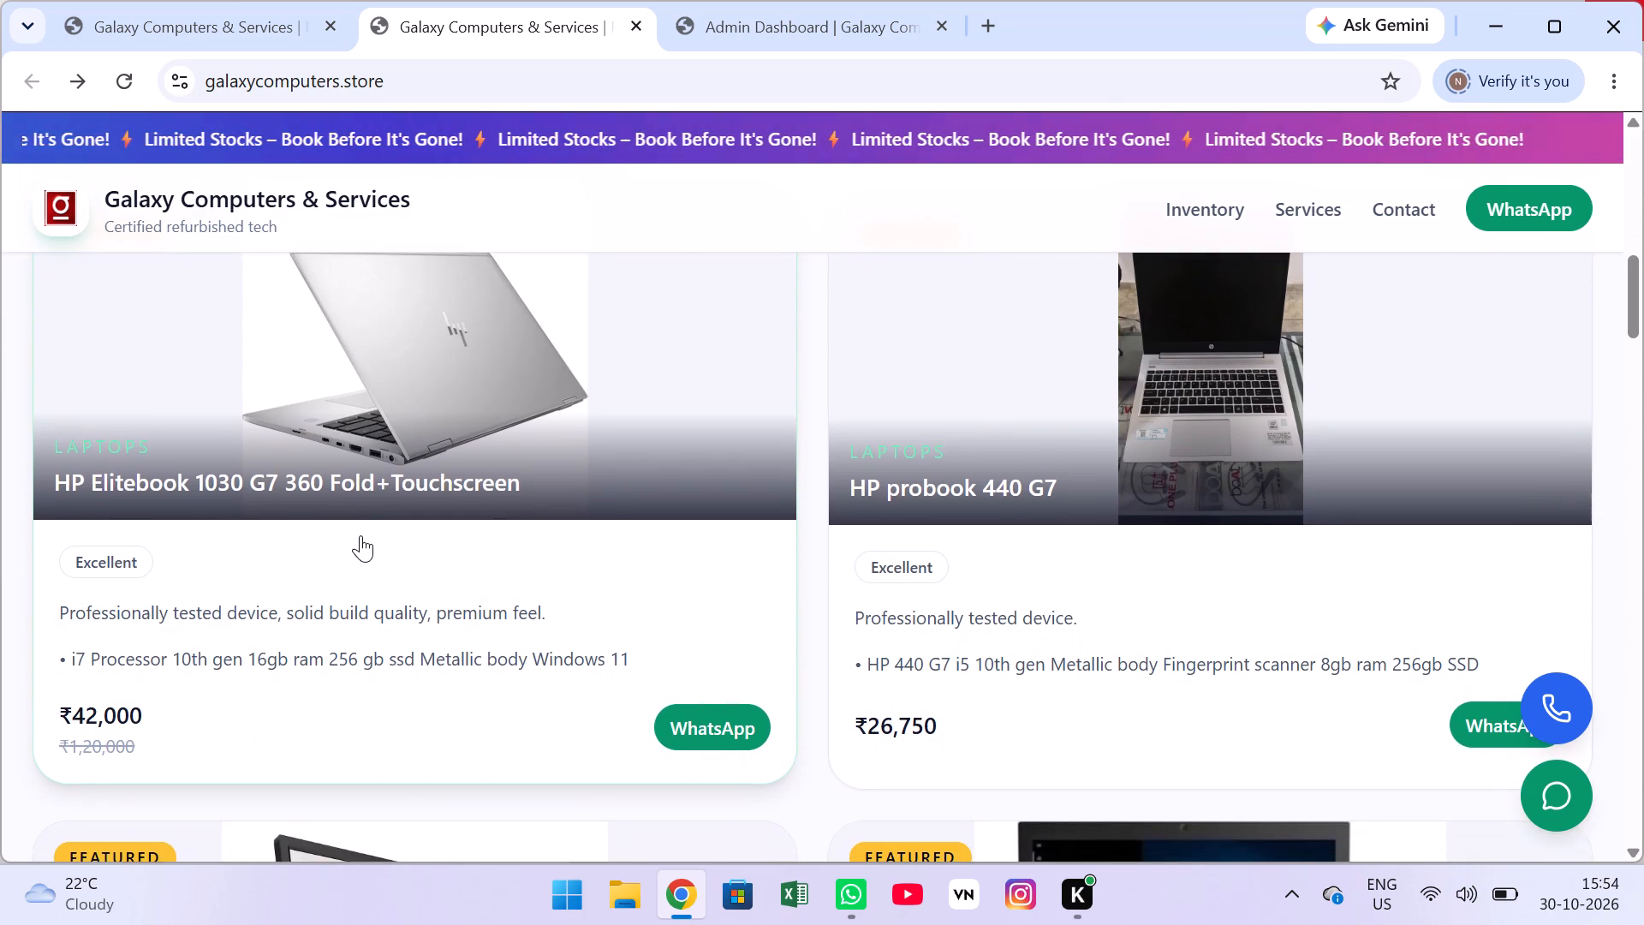
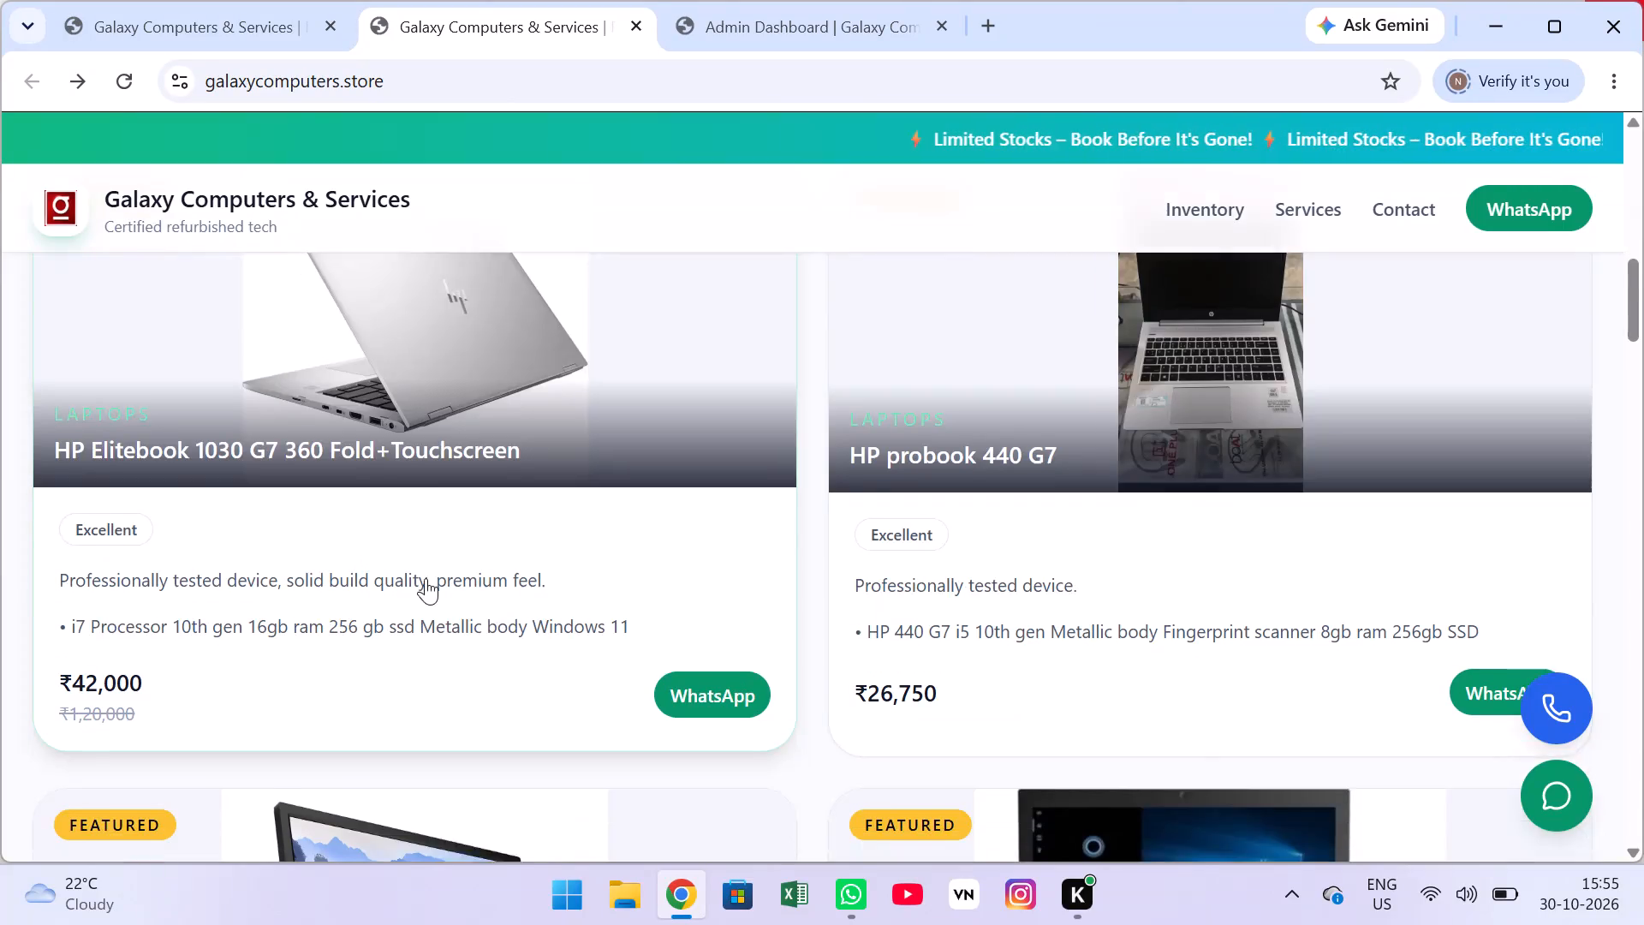
# Look through the storefront's featured desktop and laptop listings down to the service highlights and customer reviews.
pyautogui.scroll(-3, 426, 578)
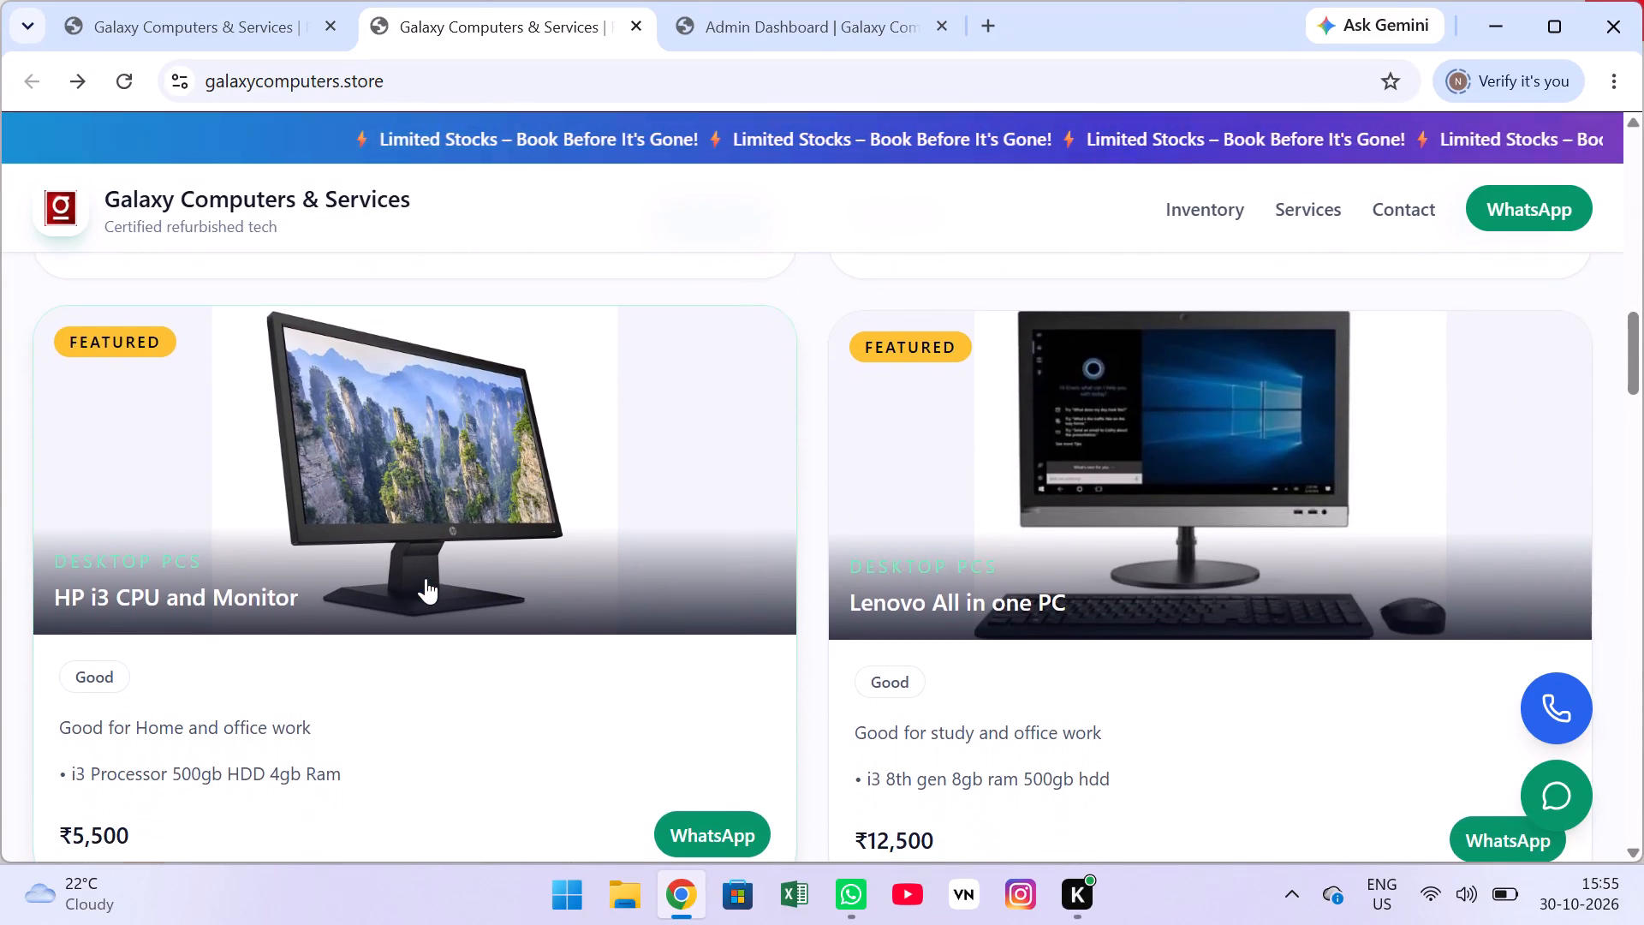
pyautogui.scroll(-11, 426, 578)
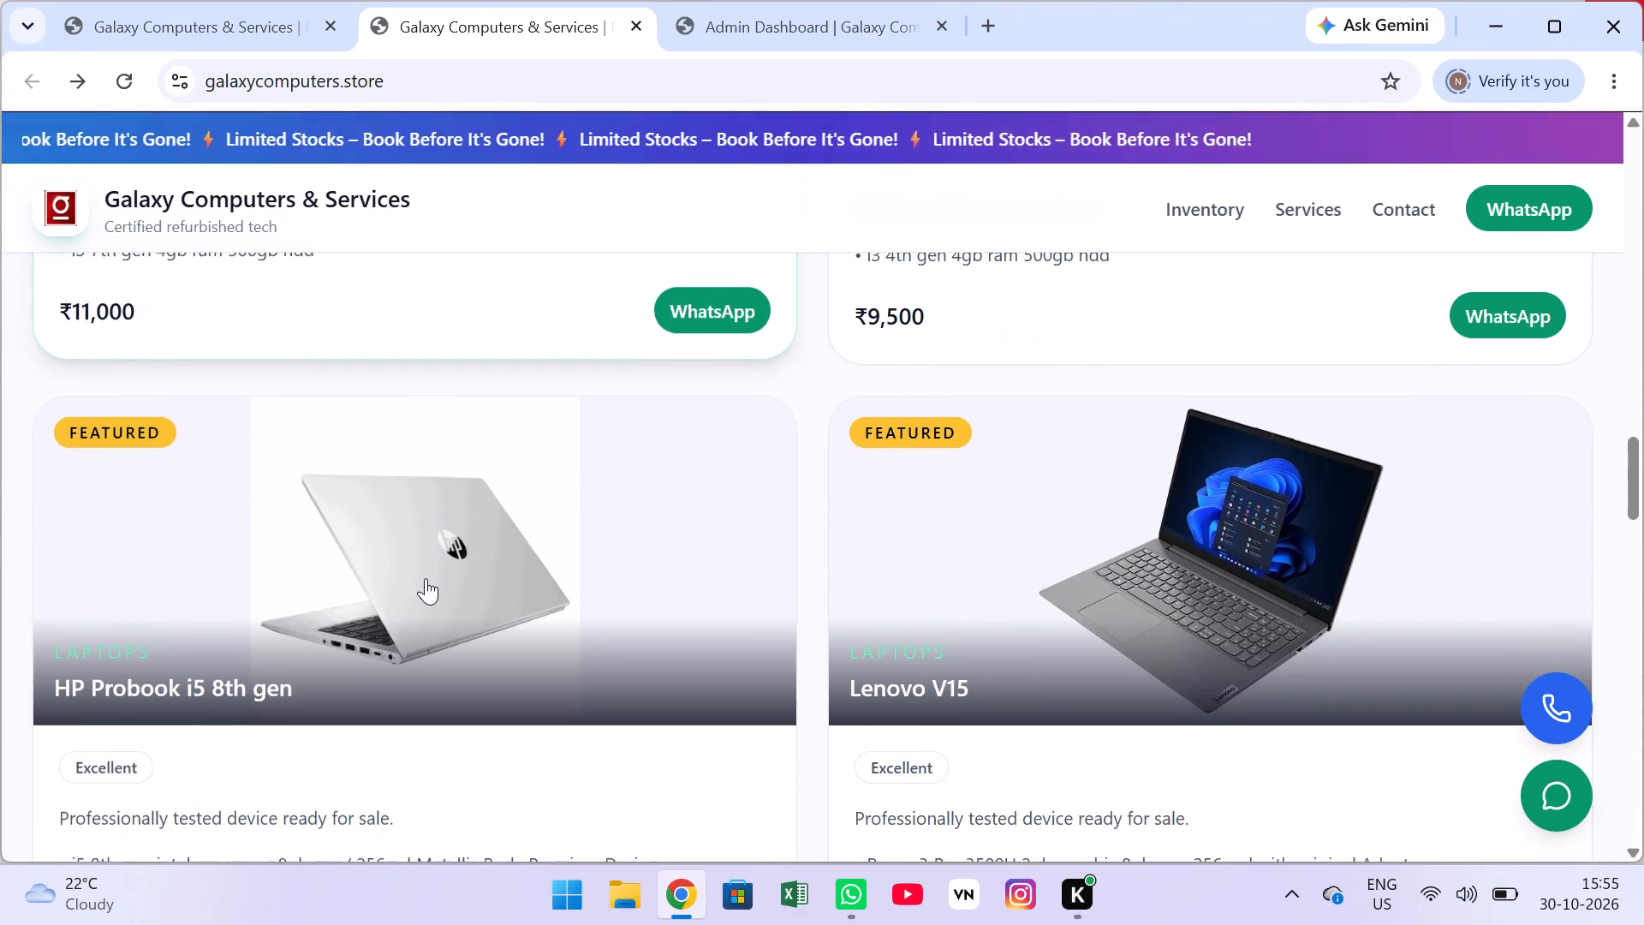
pyautogui.scroll(-4, 426, 578)
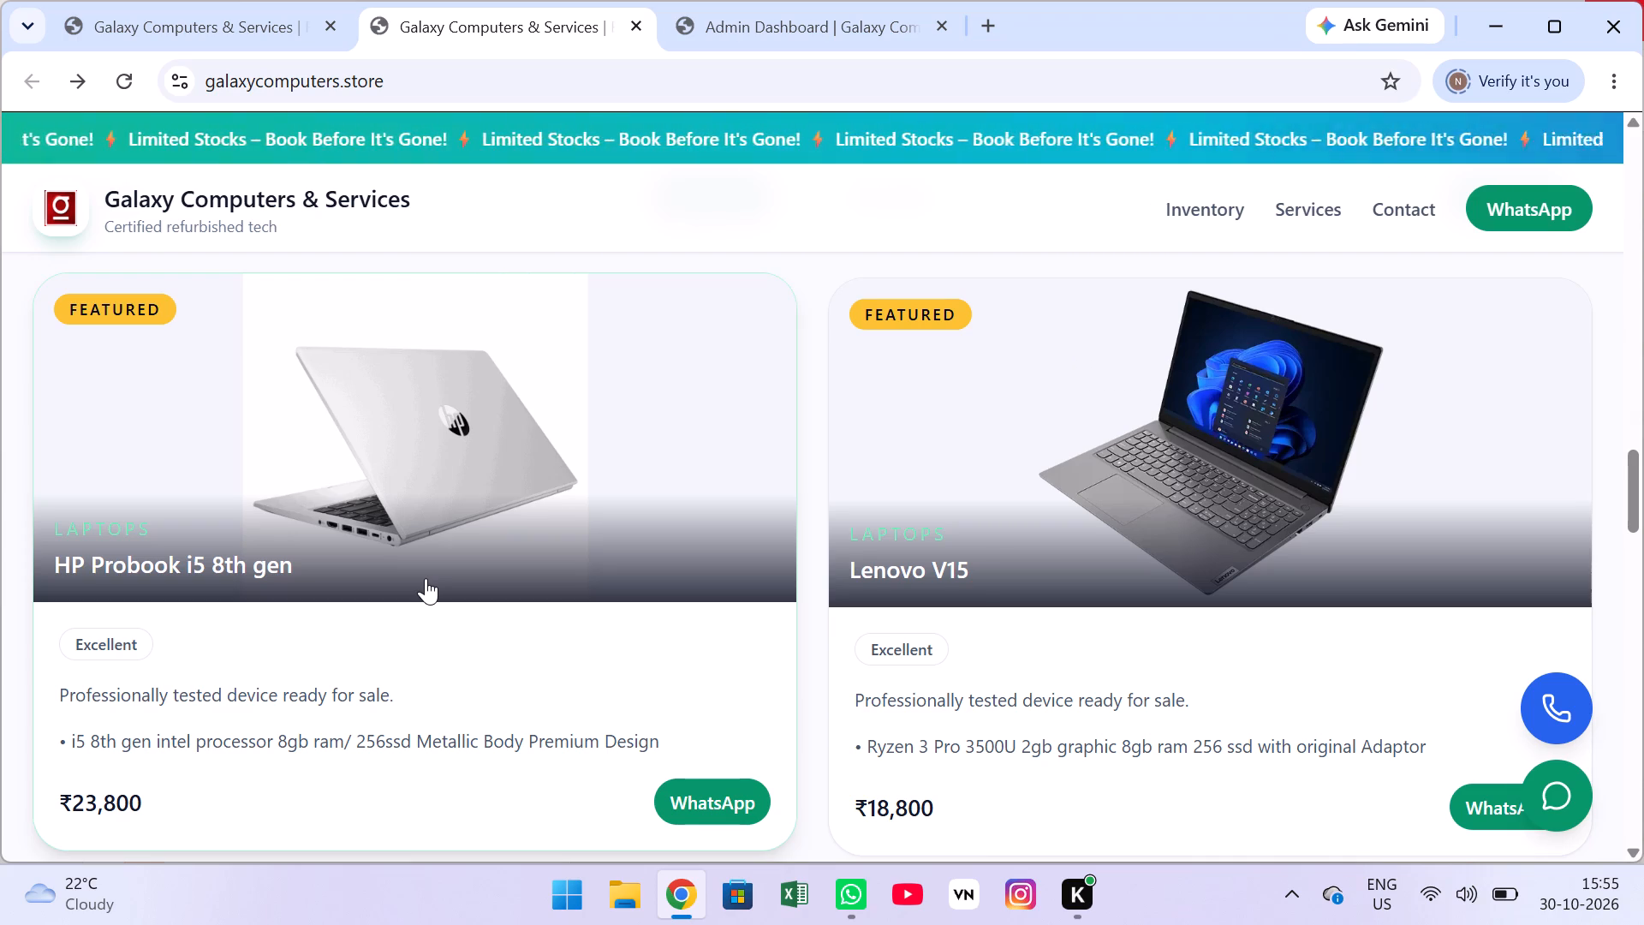
pyautogui.scroll(-5, 426, 578)
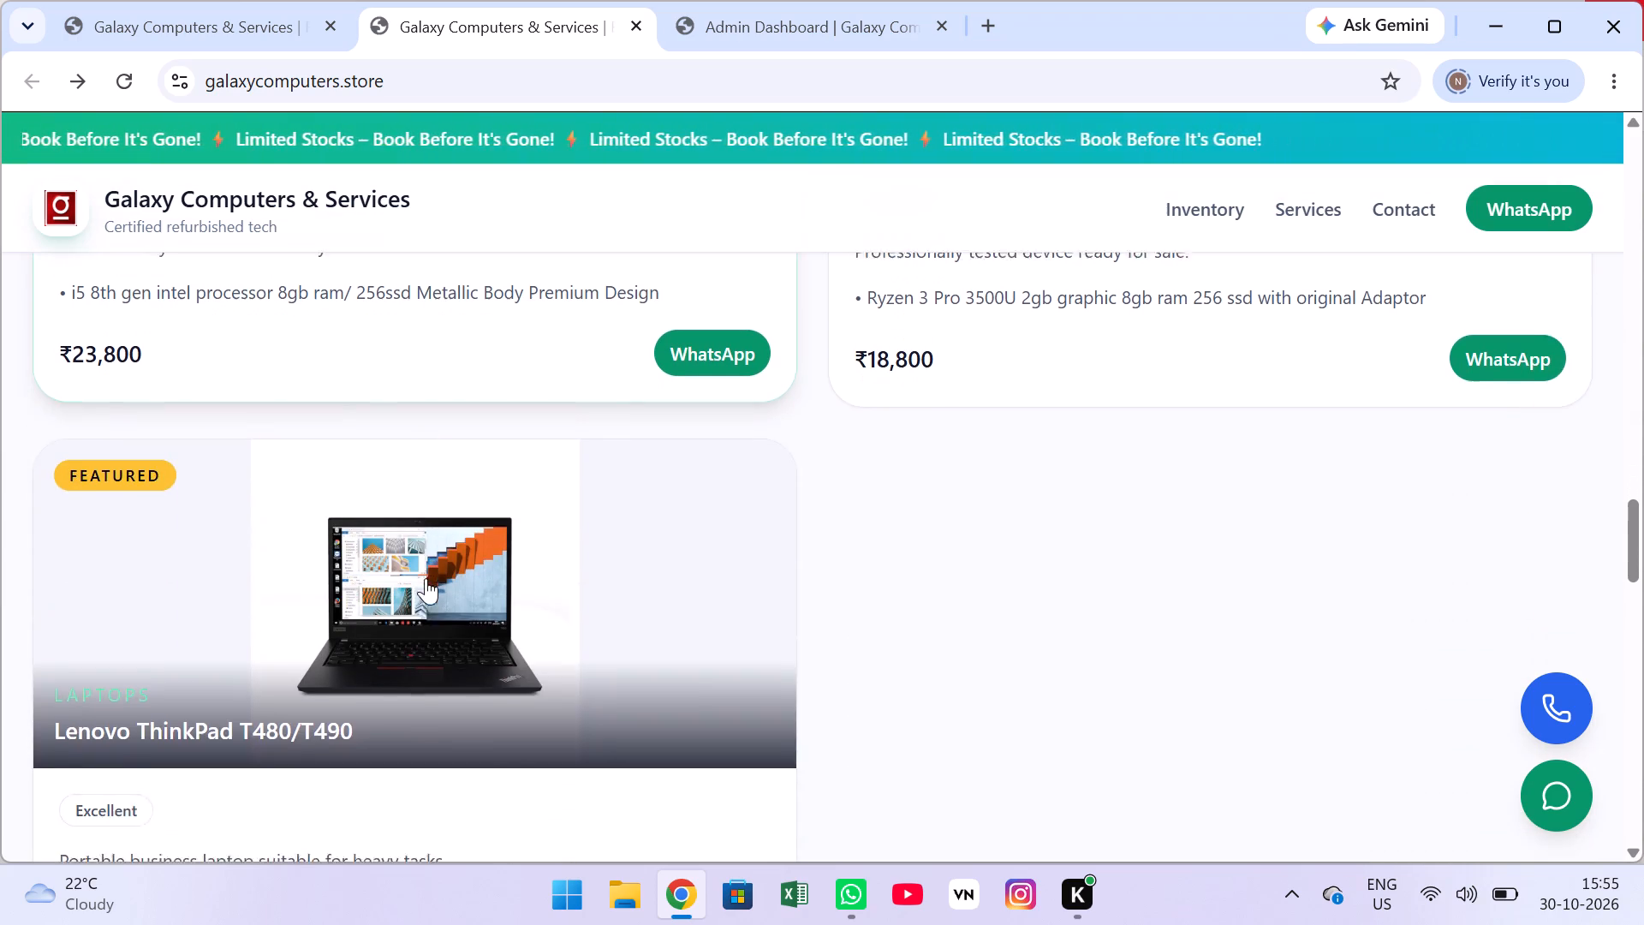
pyautogui.scroll(-1, 426, 578)
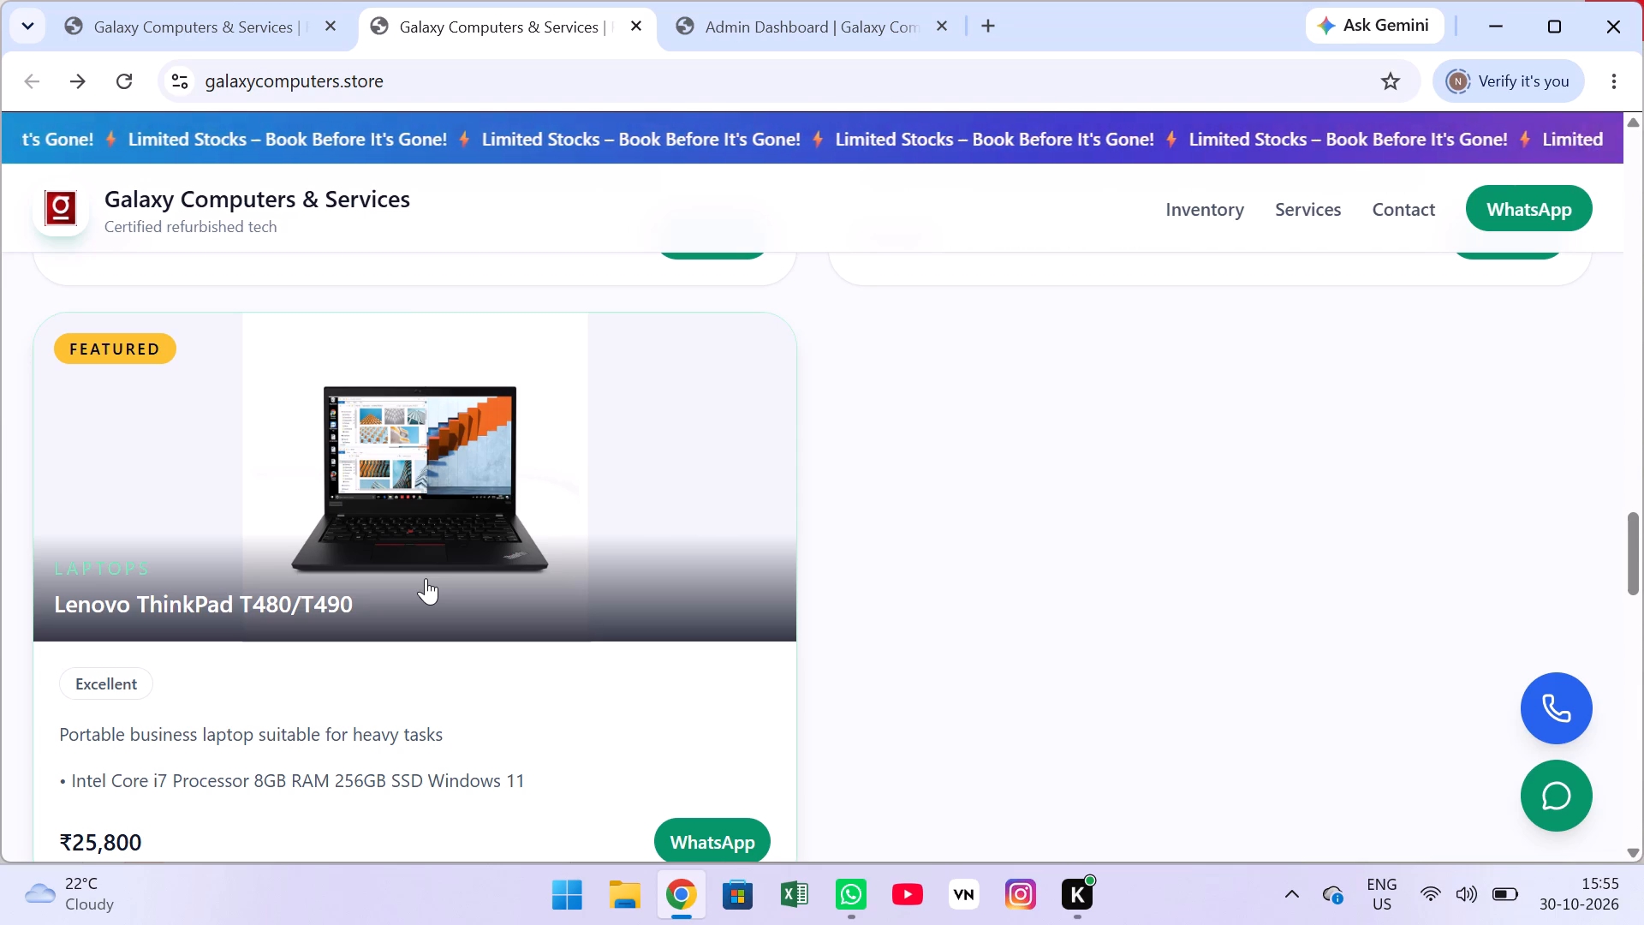
pyautogui.scroll(-4, 426, 578)
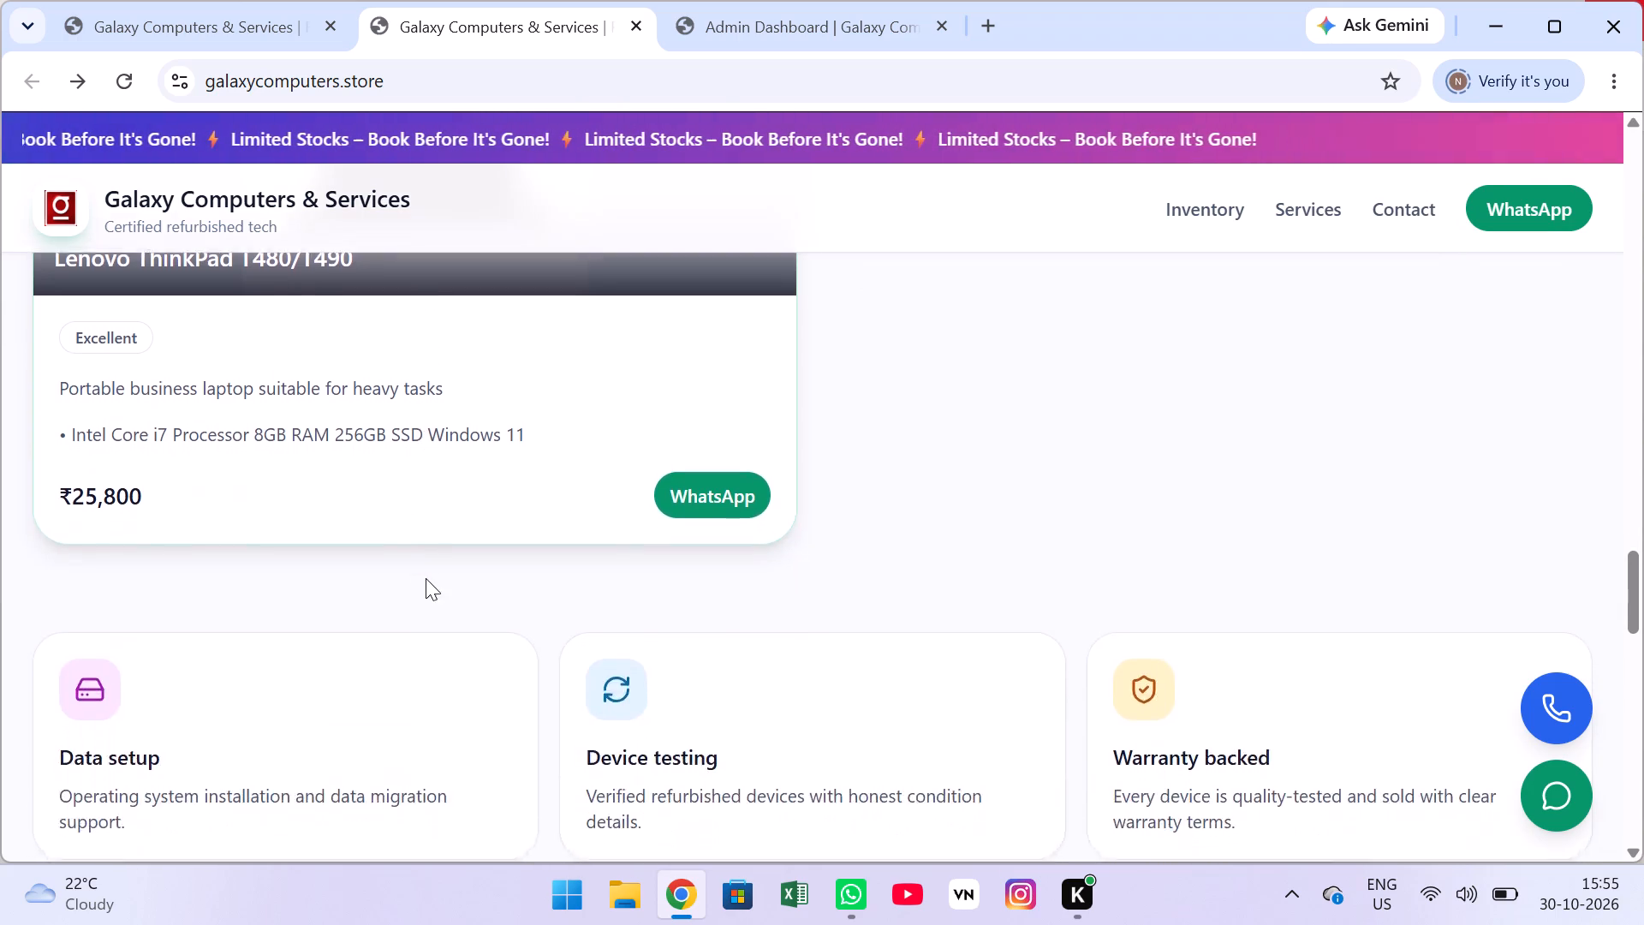
pyautogui.scroll(-8, 426, 578)
# Go over the storefront's inventory listings again and return to the introductory section of the home page.
pyautogui.scroll(8, 426, 578)
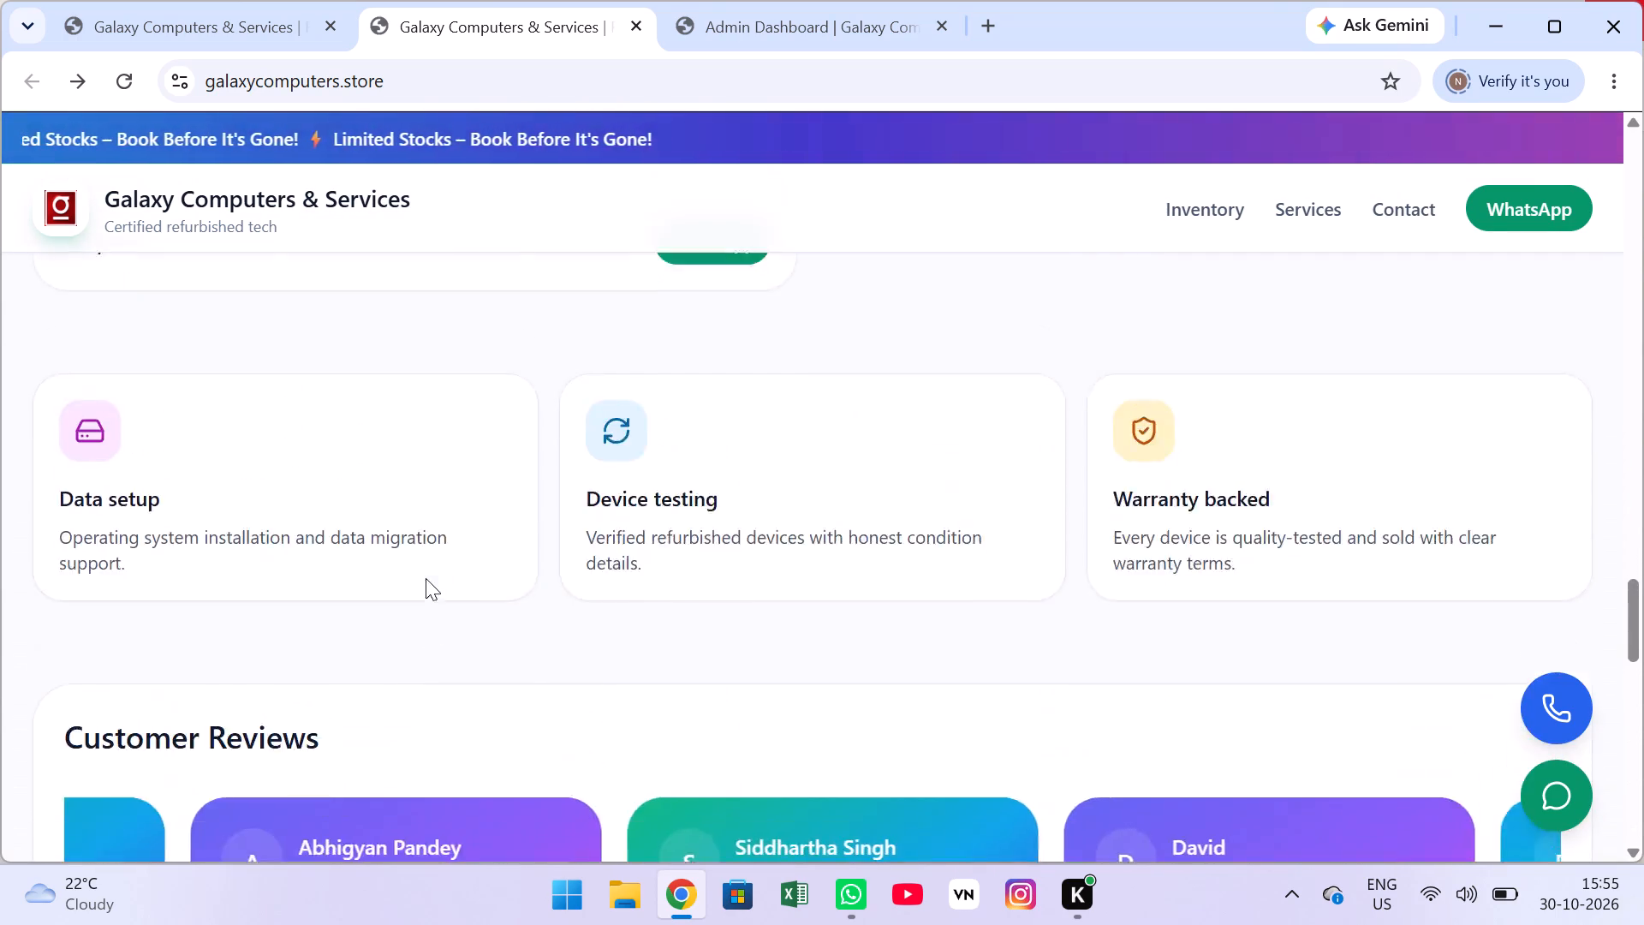
pyautogui.scroll(16, 426, 578)
pyautogui.scroll(-3, 426, 578)
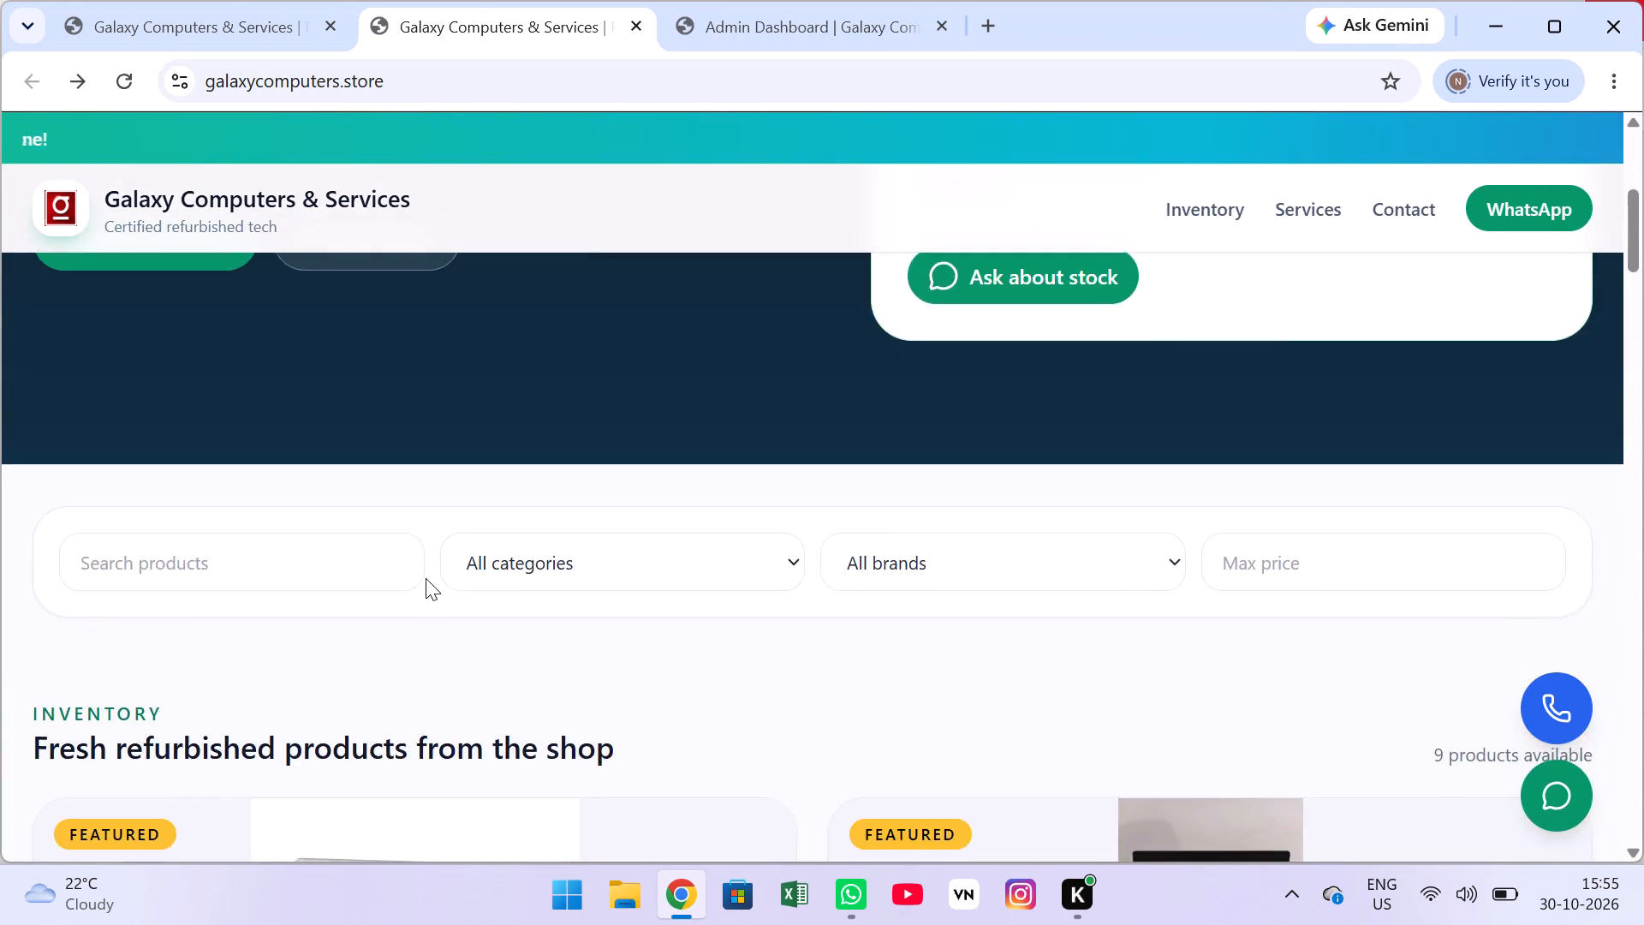
pyautogui.scroll(-9, 426, 578)
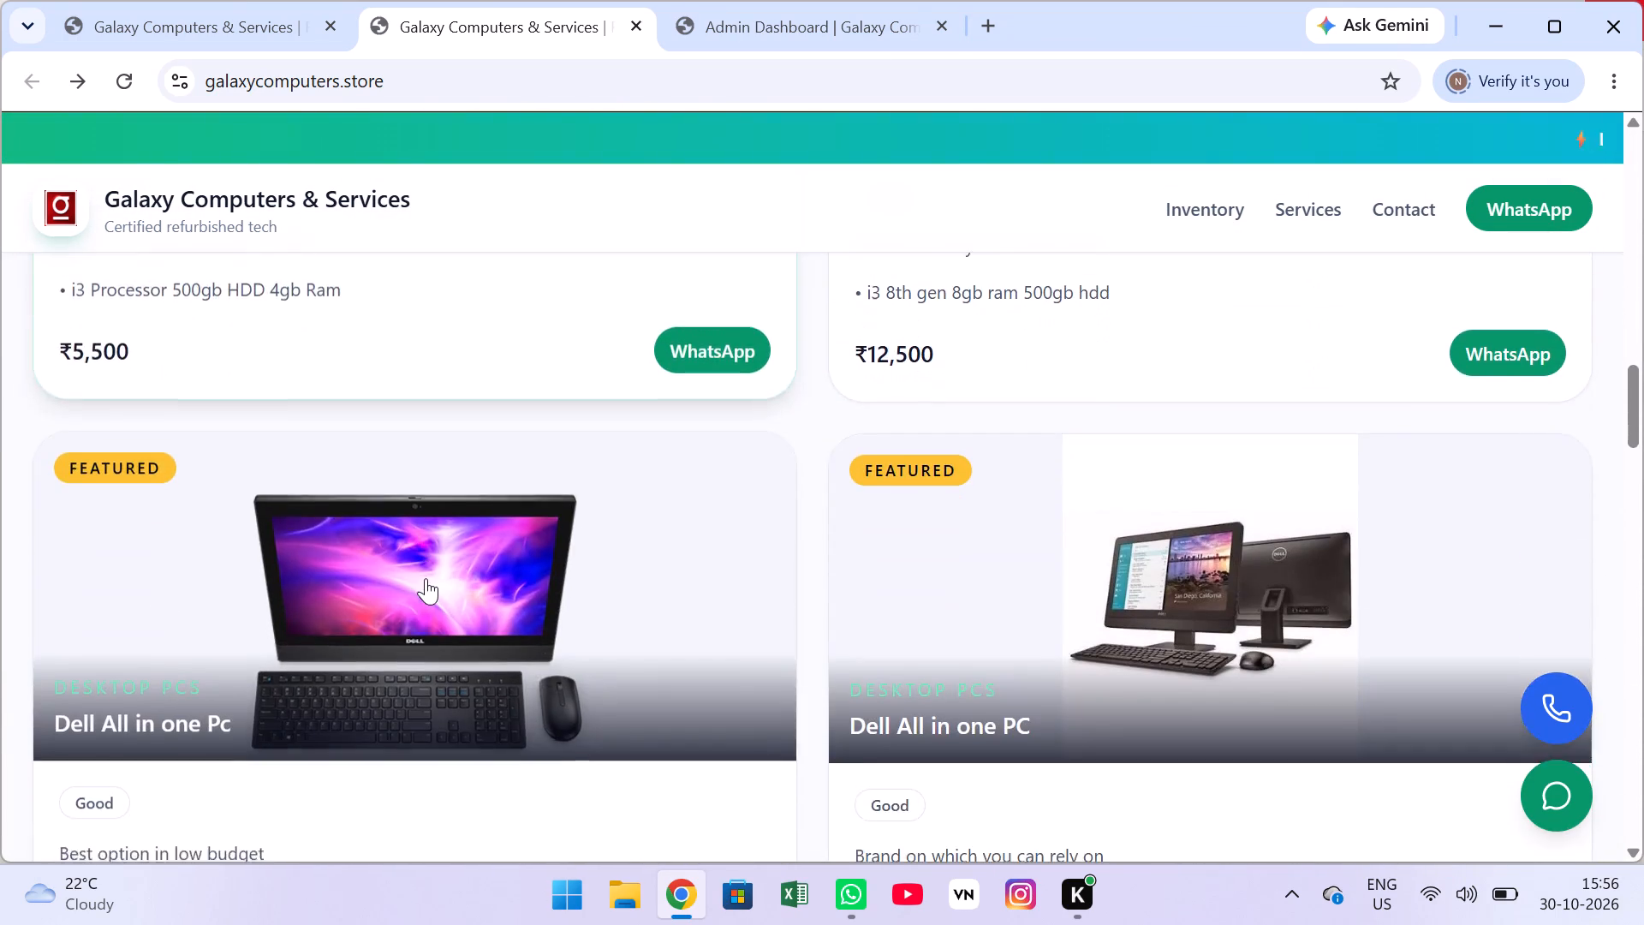
pyautogui.scroll(-10, 426, 578)
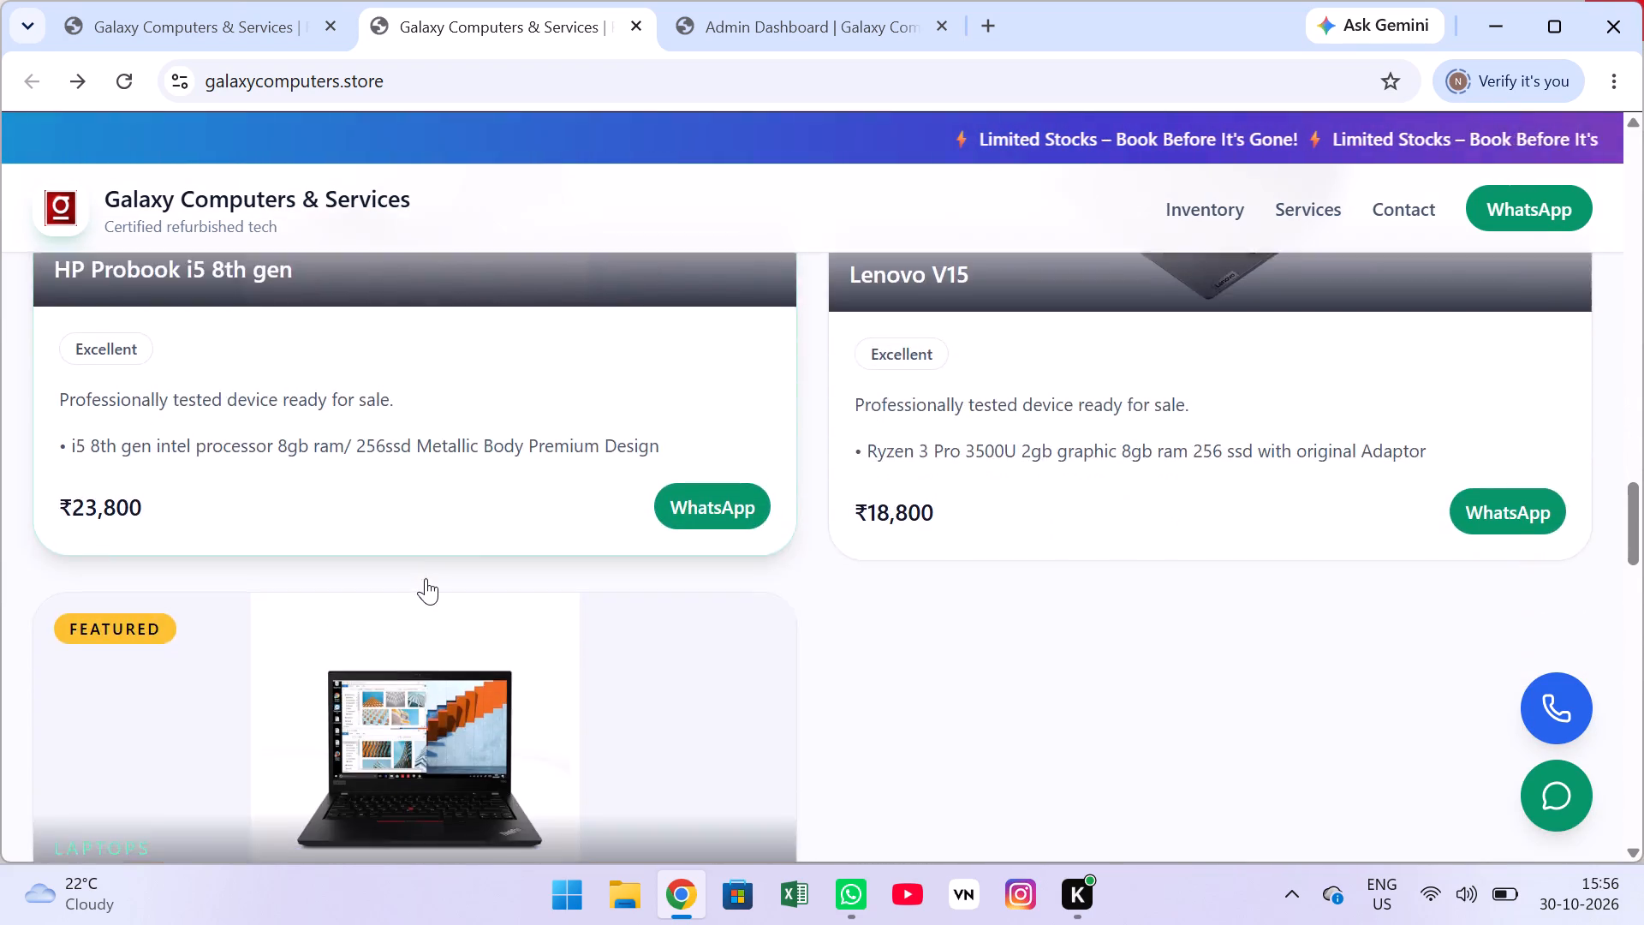
pyautogui.scroll(-1, 426, 578)
pyautogui.scroll(5, 426, 578)
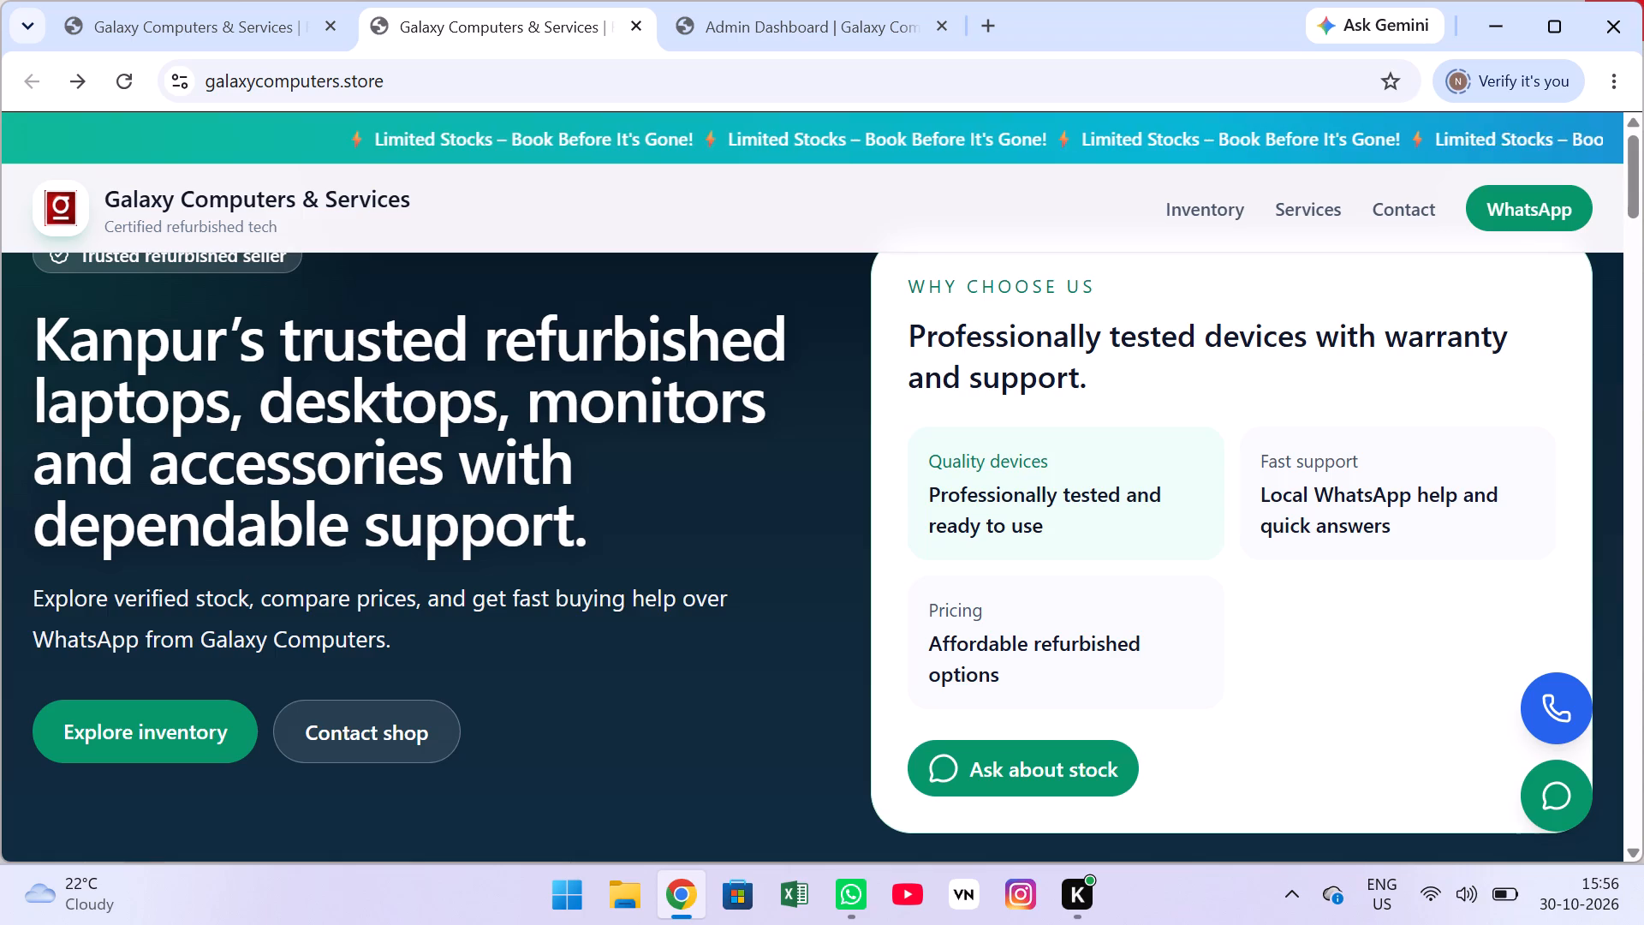
pyautogui.scroll(-6, 645, 533)
pyautogui.scroll(1, 645, 533)
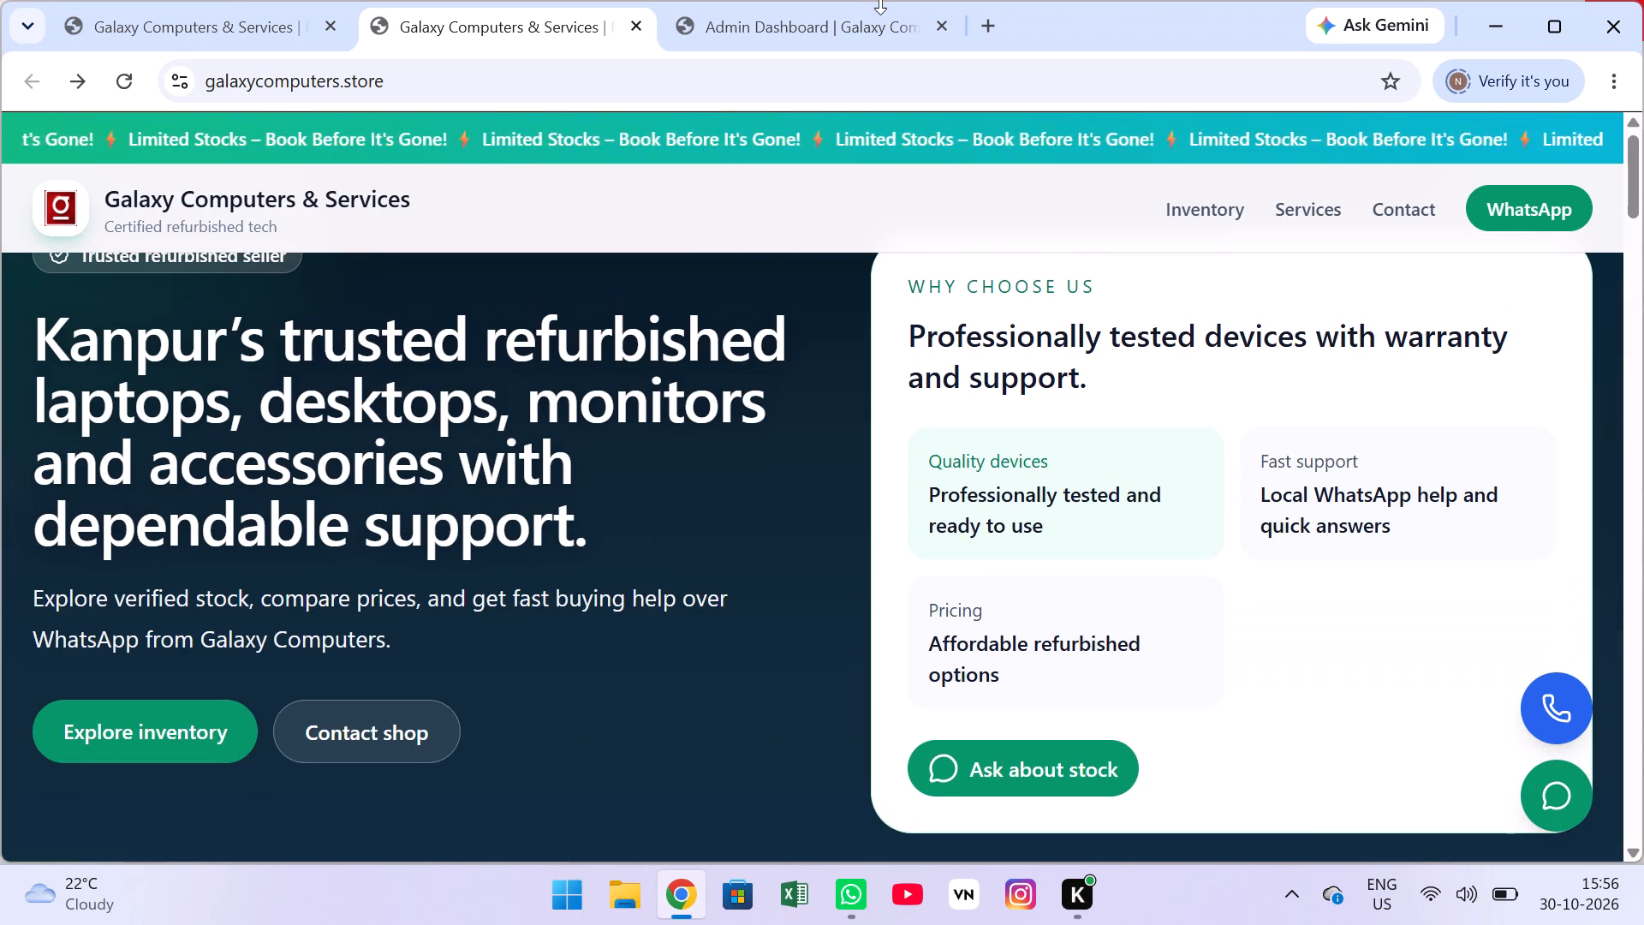
# Switch to the Admin Dashboard and review the products in the Inventory list and the Site announcement section.
pyautogui.click(816, 44)
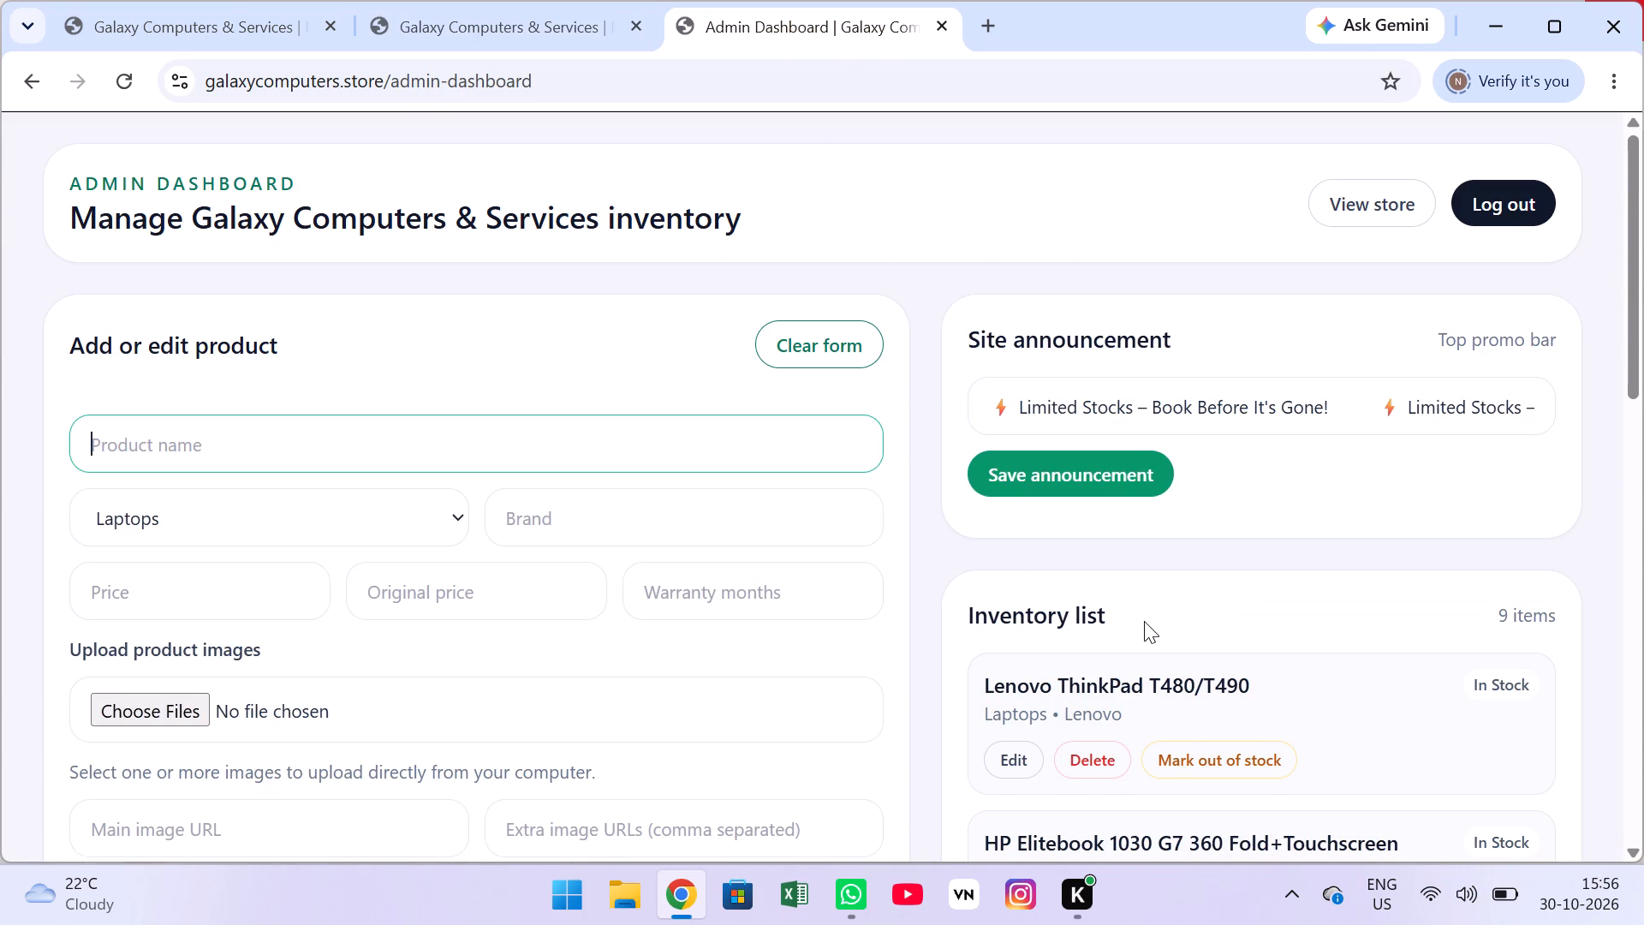
pyautogui.scroll(-4, 1144, 621)
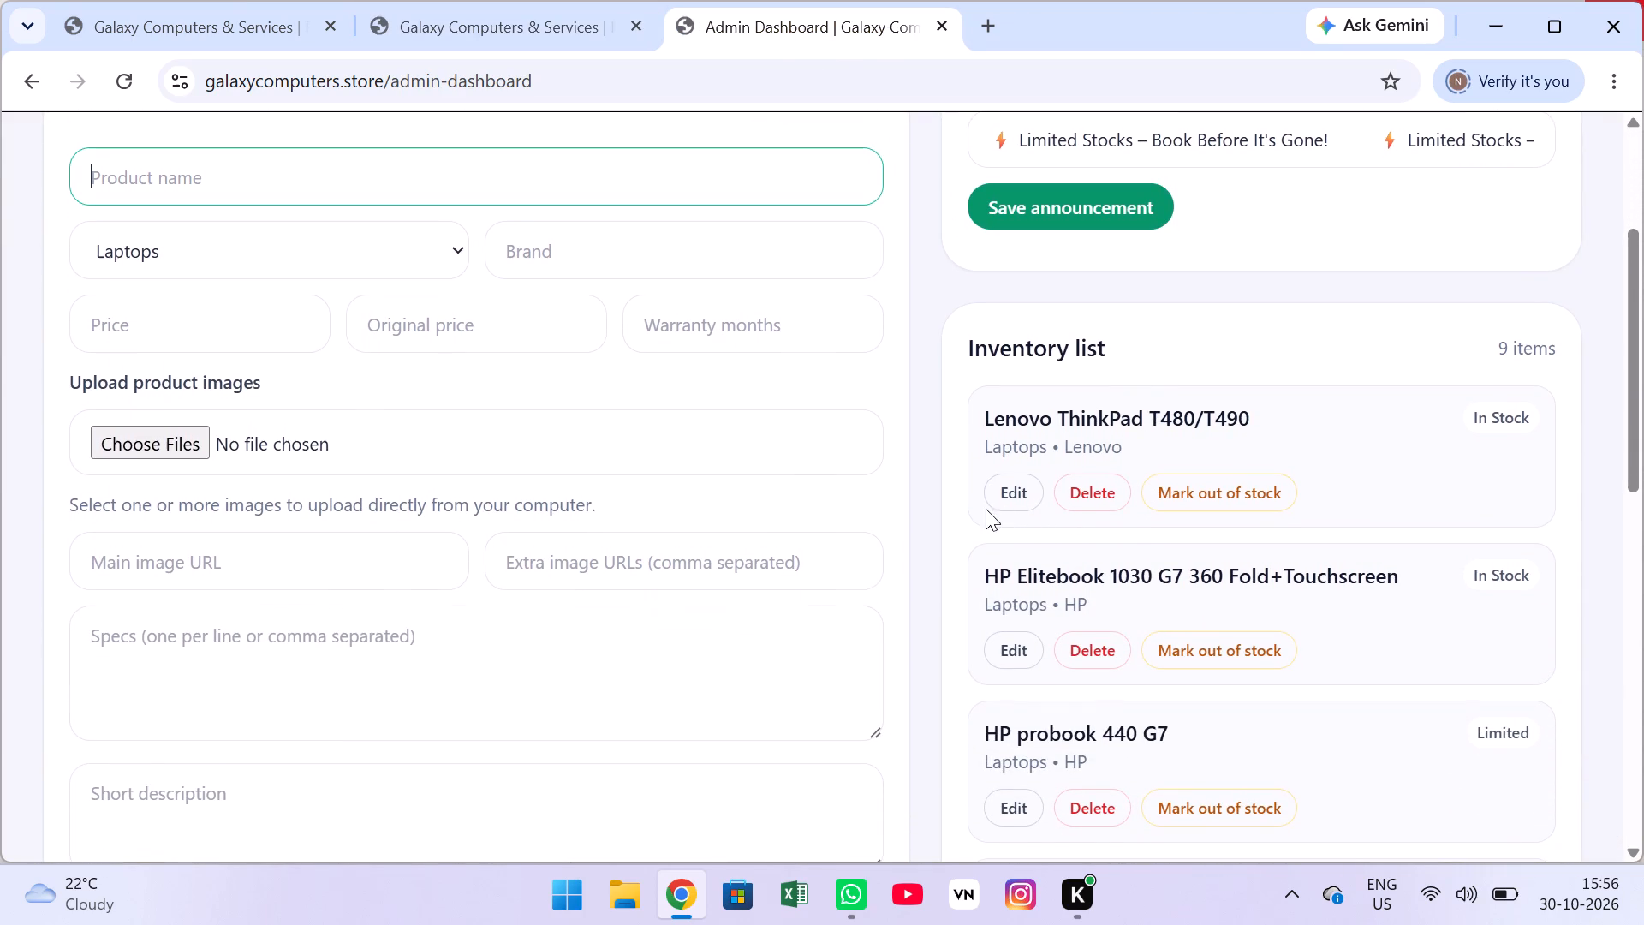
pyautogui.scroll(-1, 1147, 552)
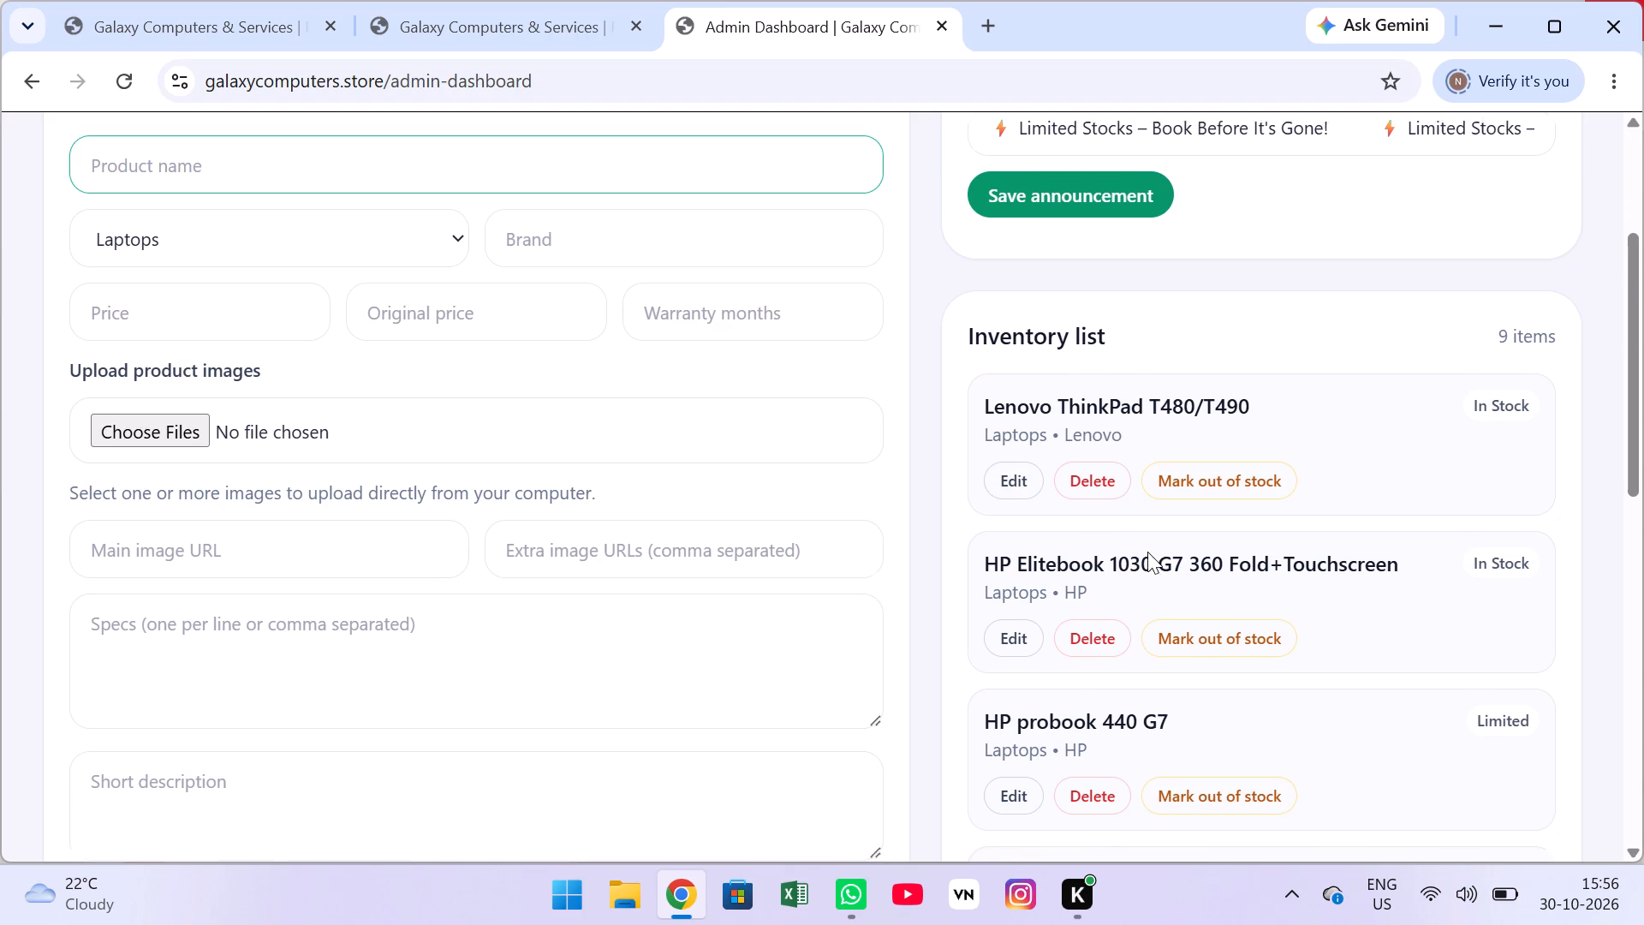
pyautogui.scroll(-3, 1147, 552)
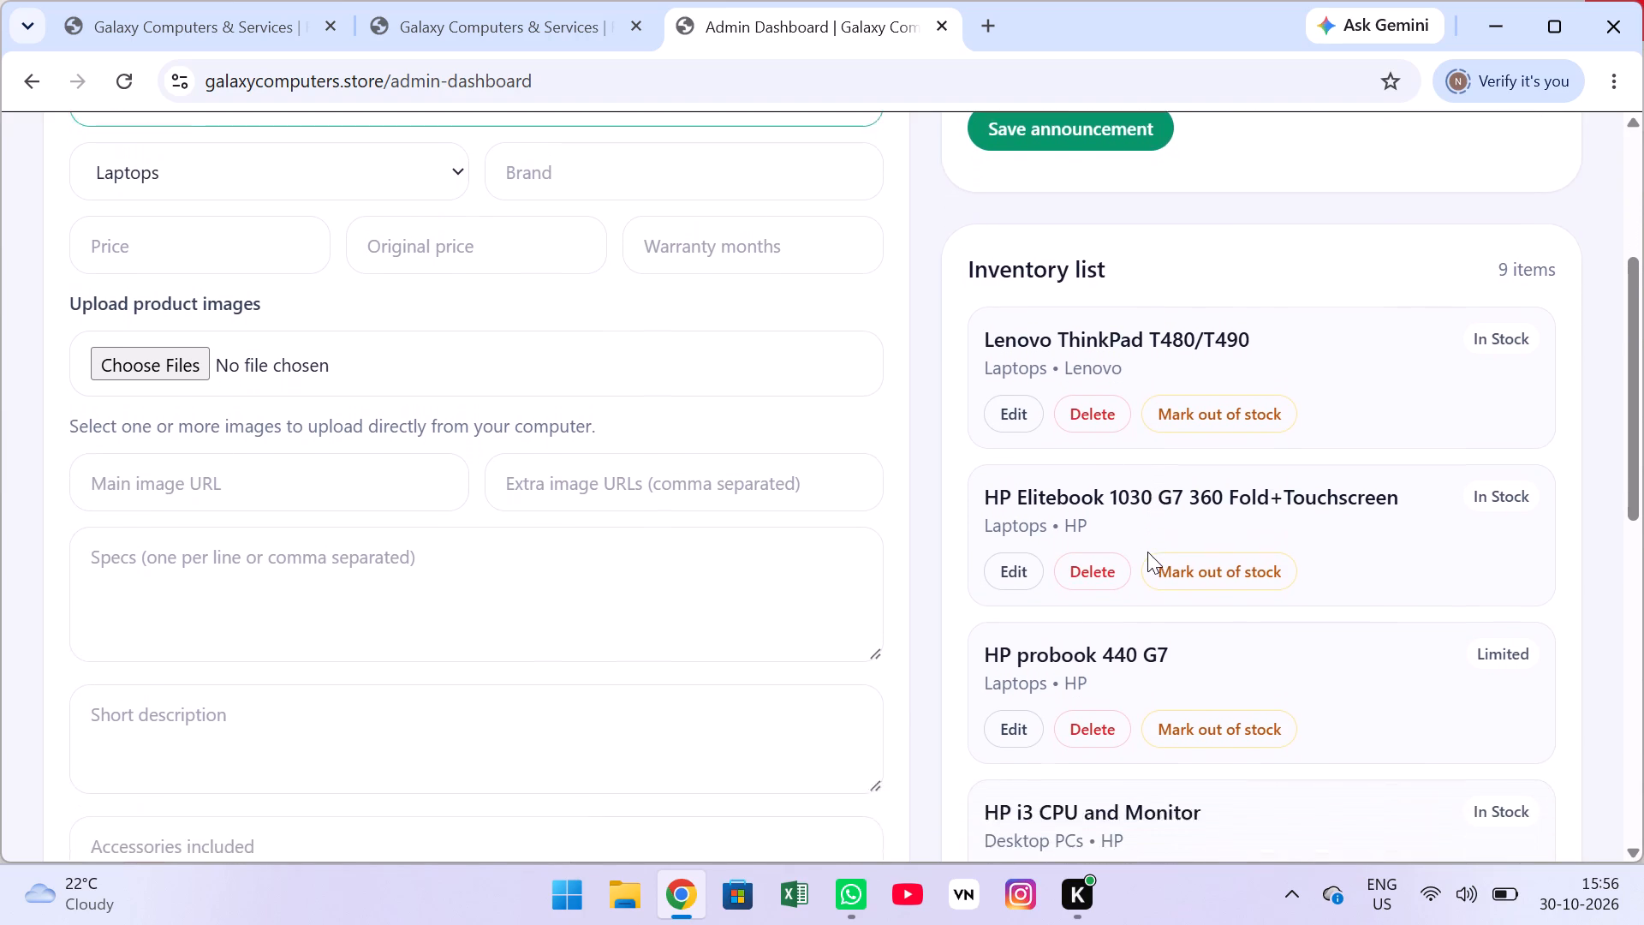
pyautogui.scroll(-3, 1147, 552)
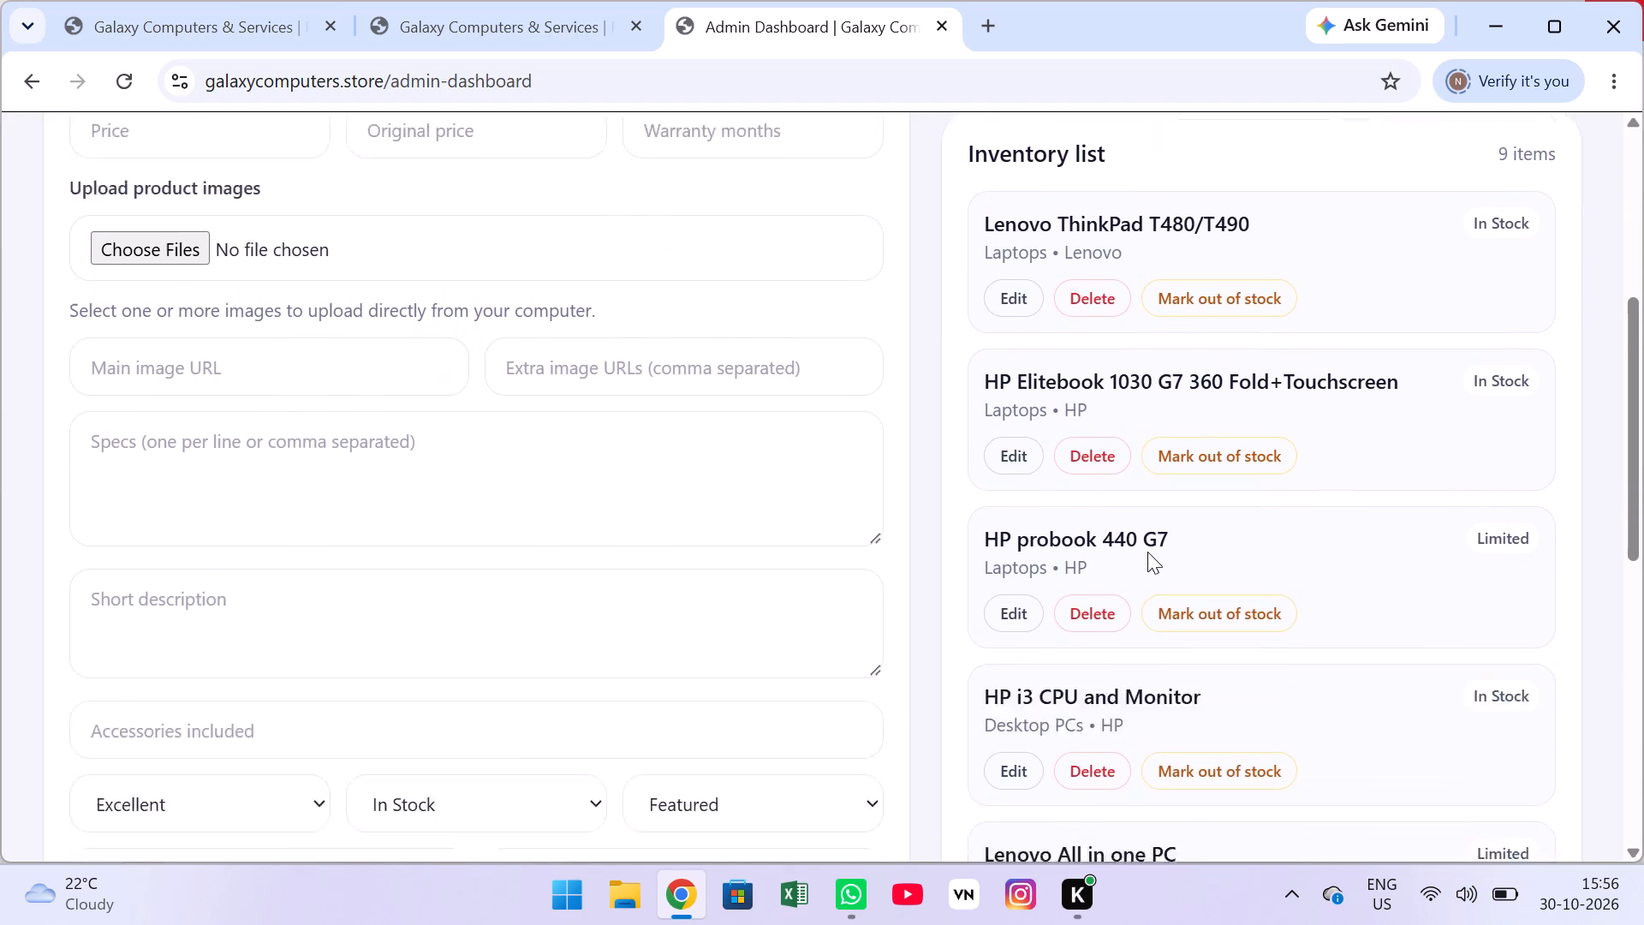
pyautogui.scroll(-1, 1147, 552)
pyautogui.scroll(2, 1147, 552)
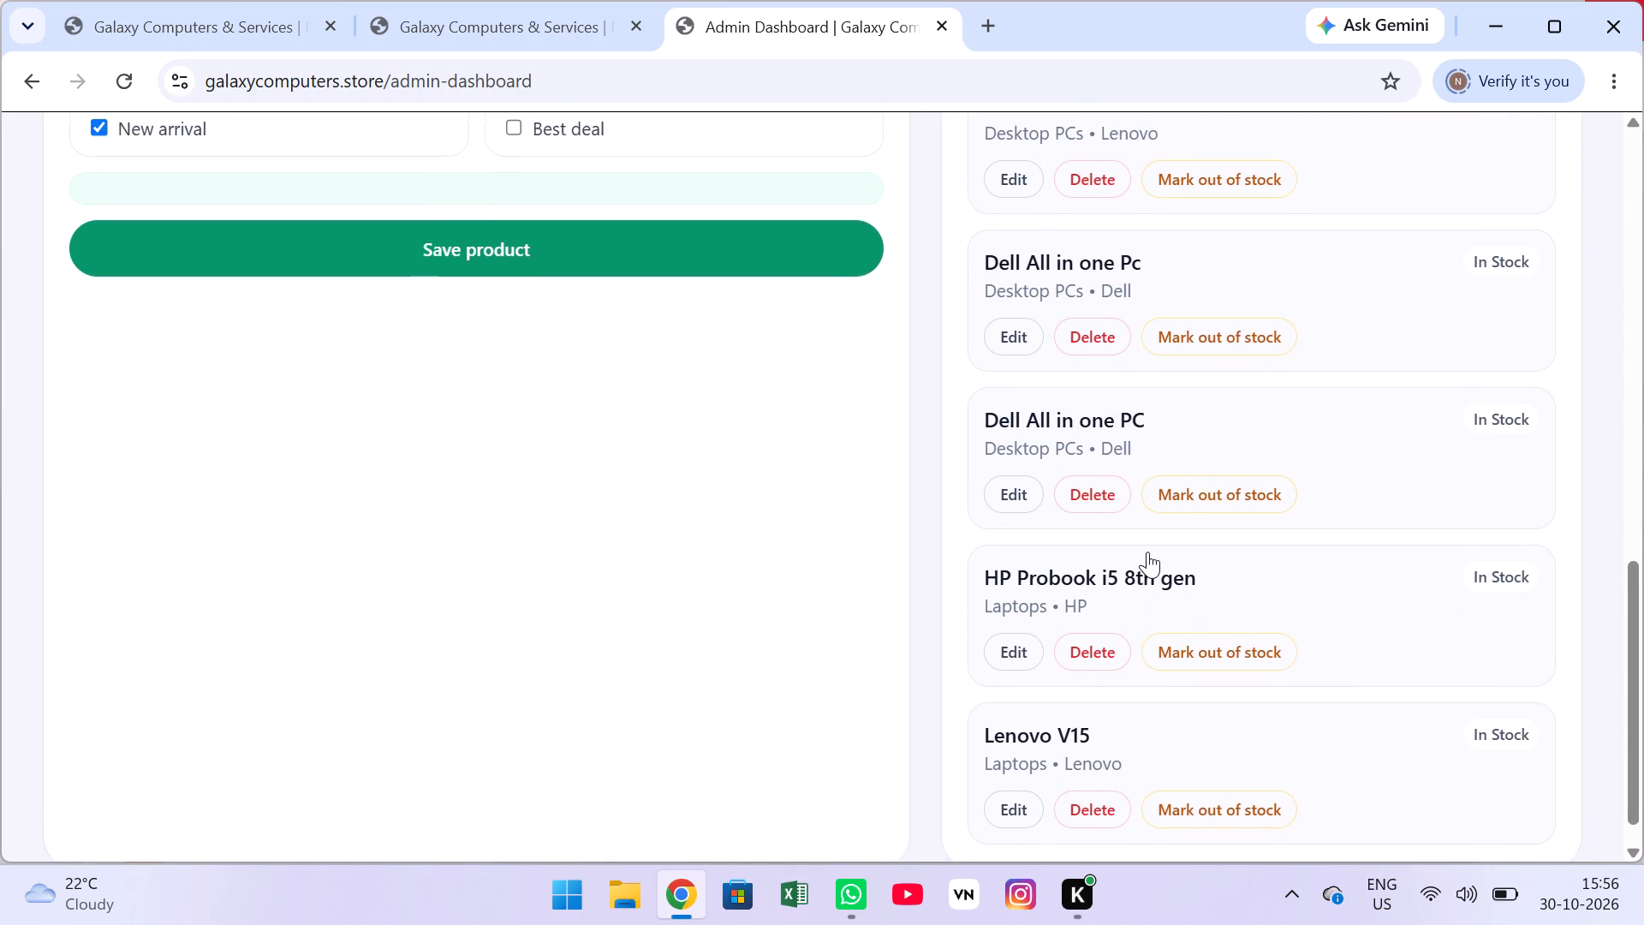
pyautogui.scroll(3, 1147, 552)
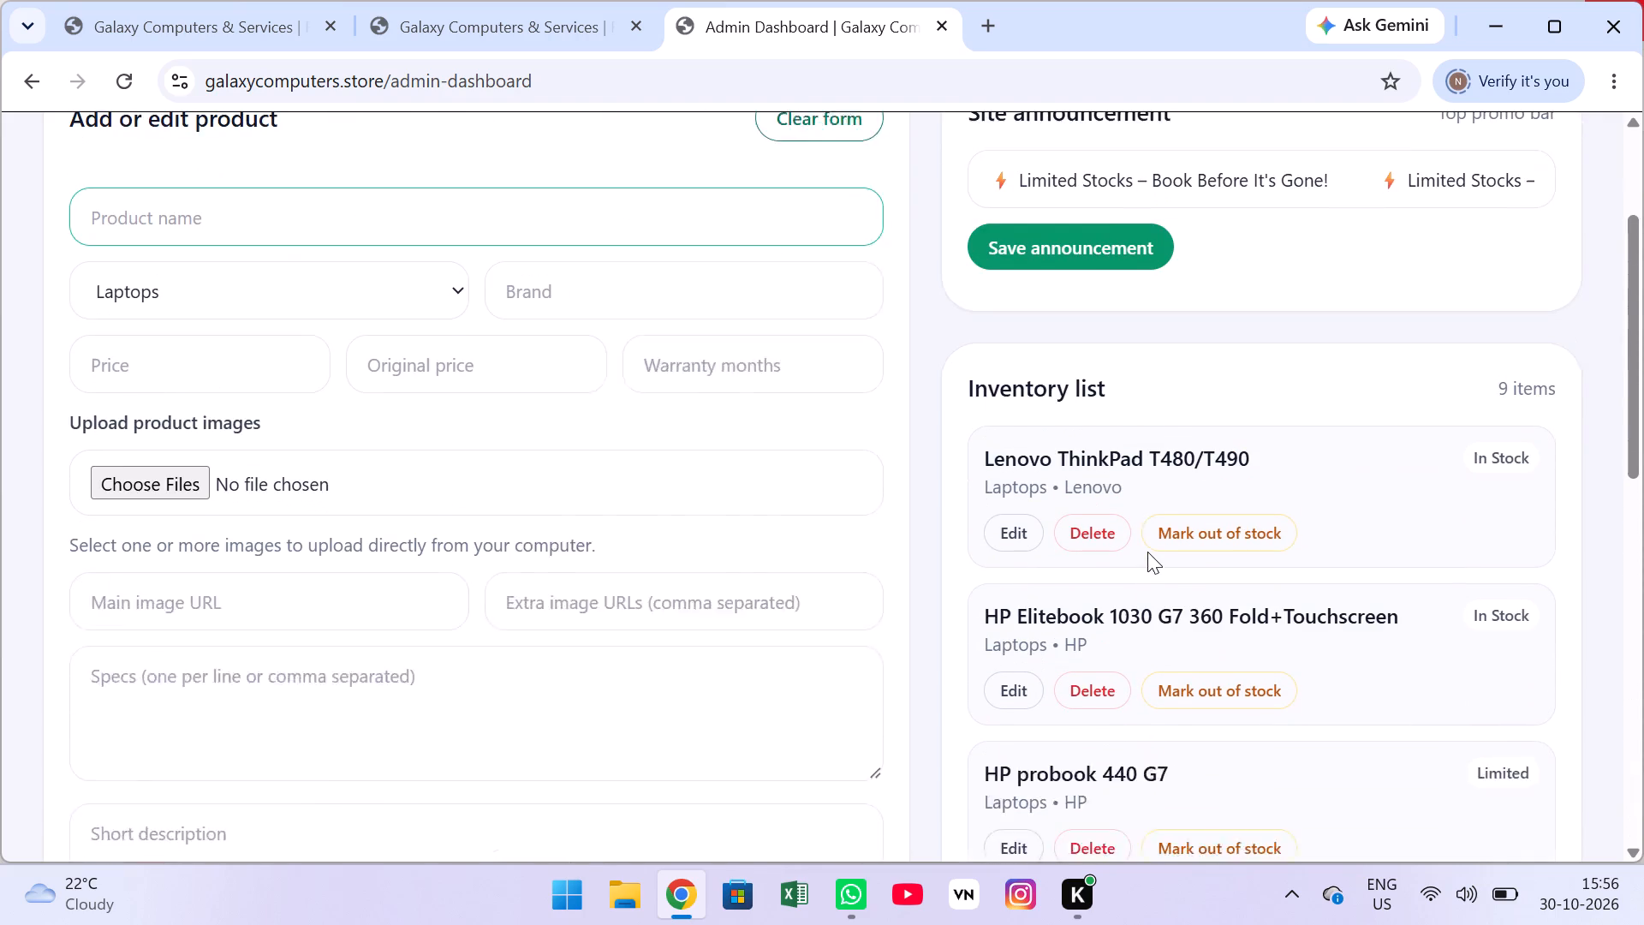
pyautogui.scroll(2, 1047, 482)
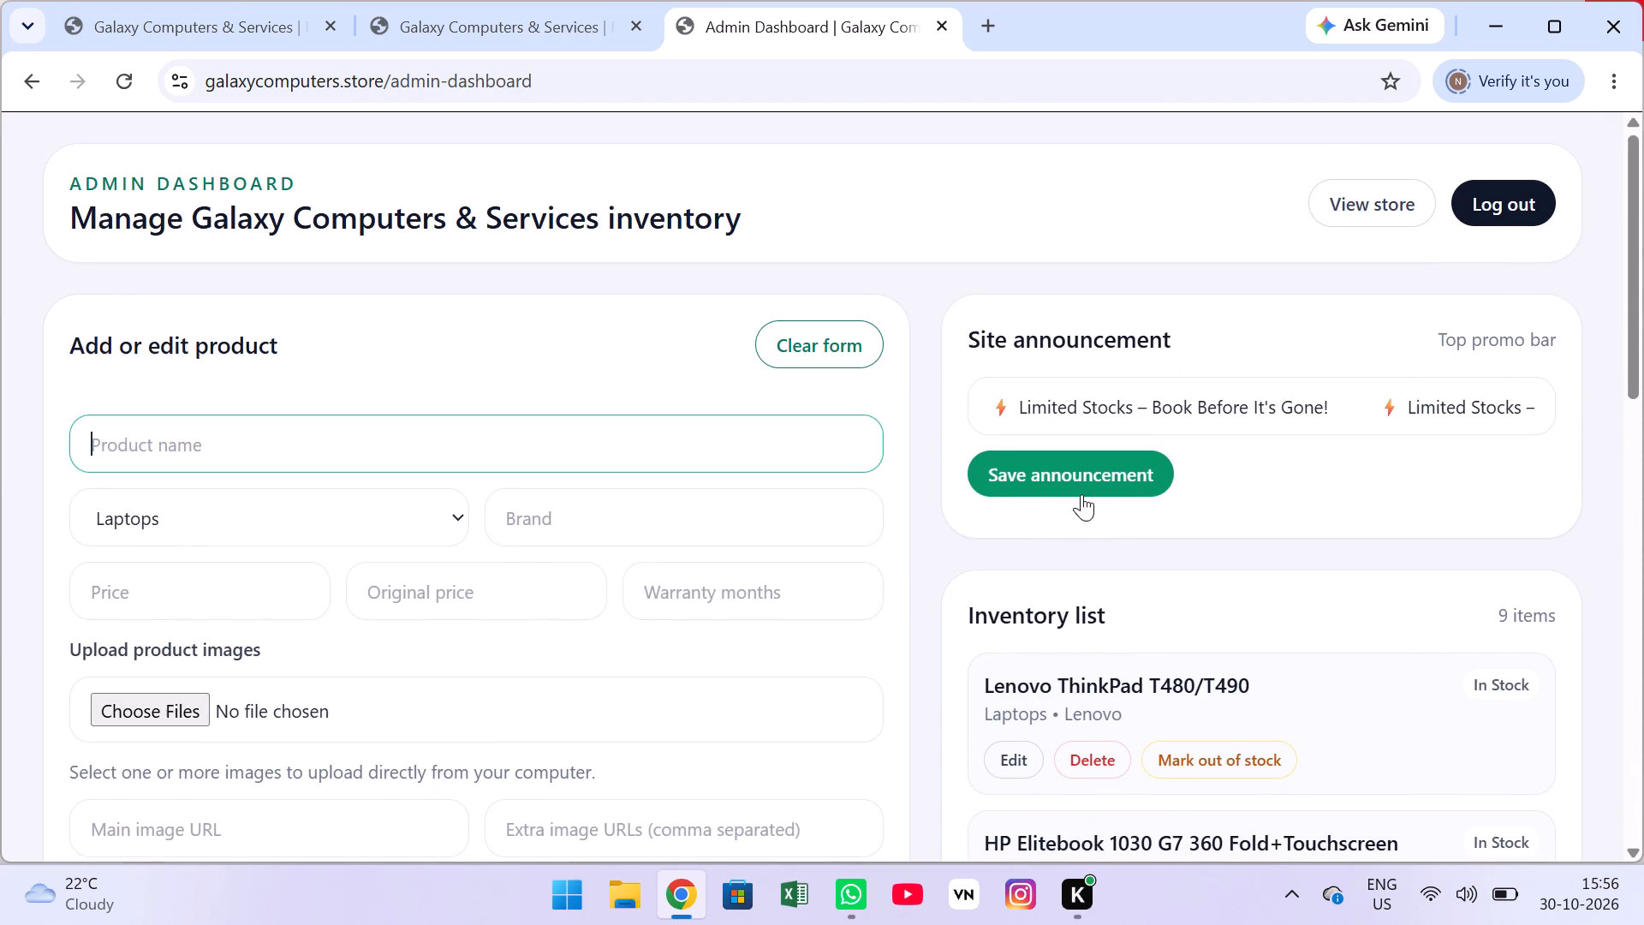
# Open the Lenovo ThinkPad T480/T490 entry for editing and examine its details in the product form.
pyautogui.scroll(-1, 1060, 478)
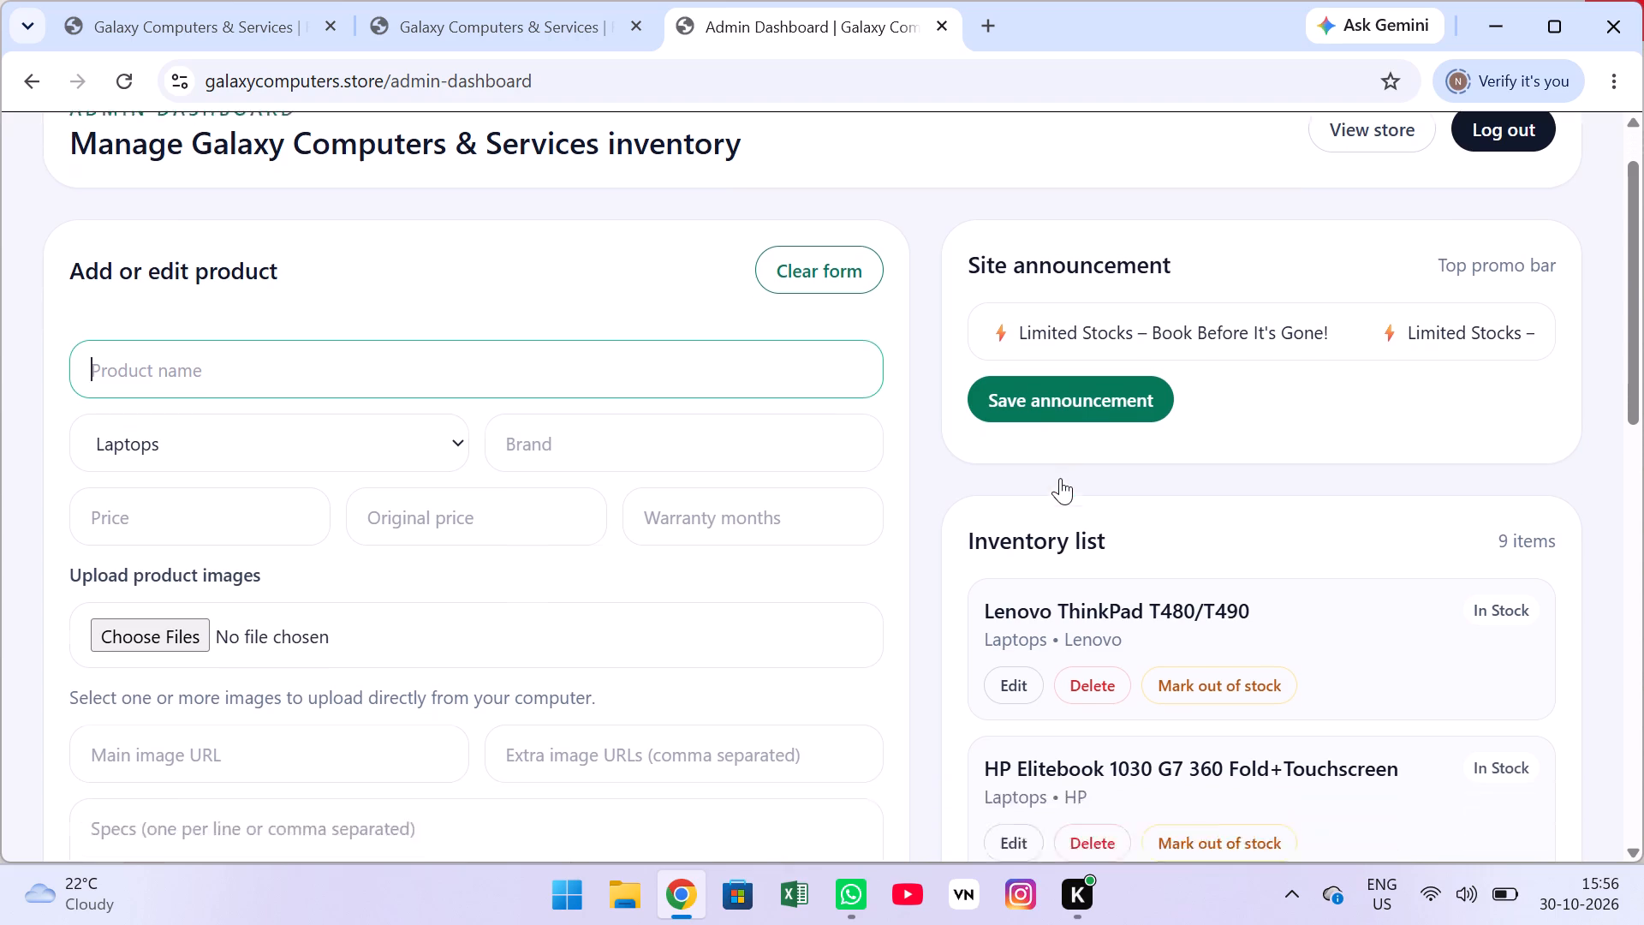
pyautogui.scroll(-3, 1060, 478)
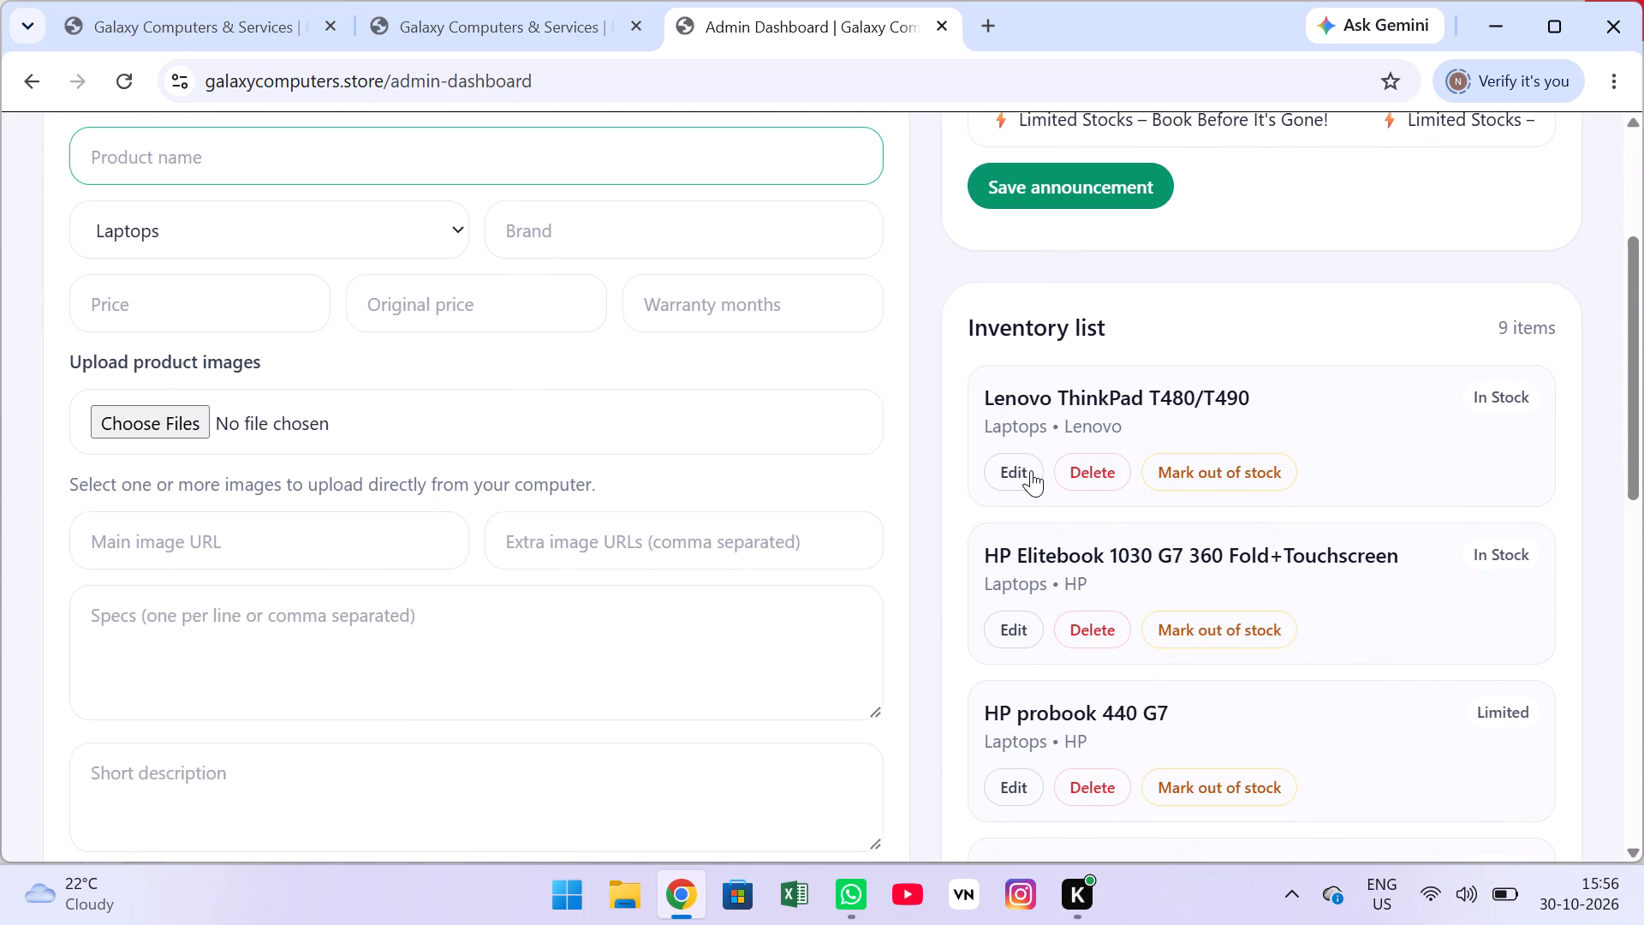
pyautogui.click(1031, 470)
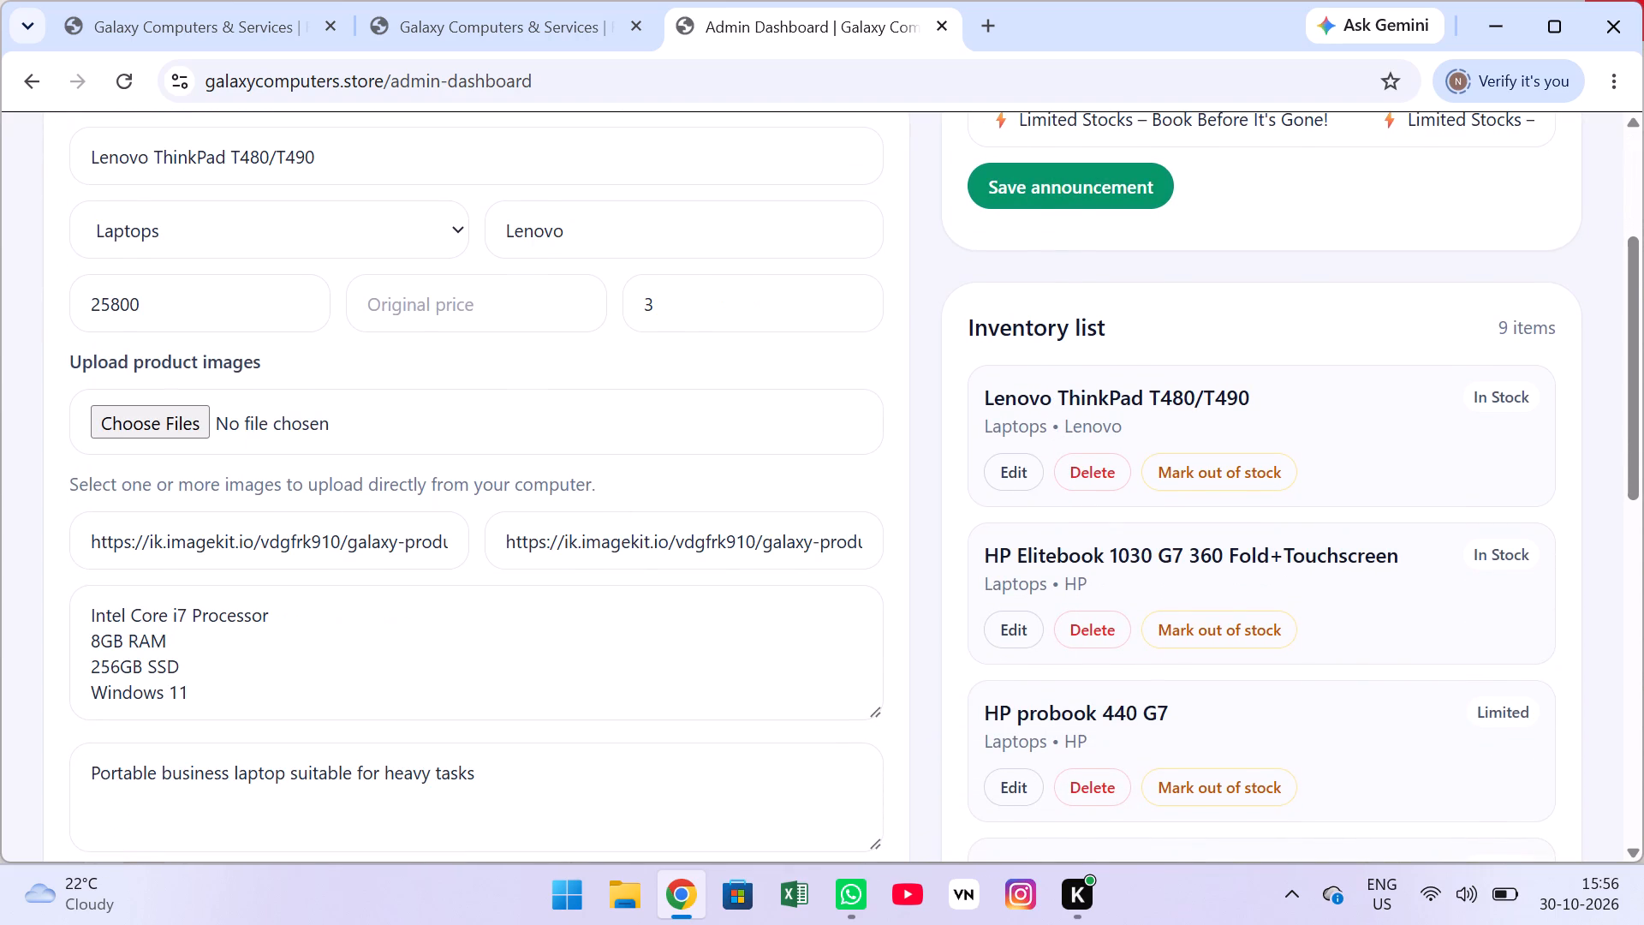
pyautogui.scroll(4, 521, 492)
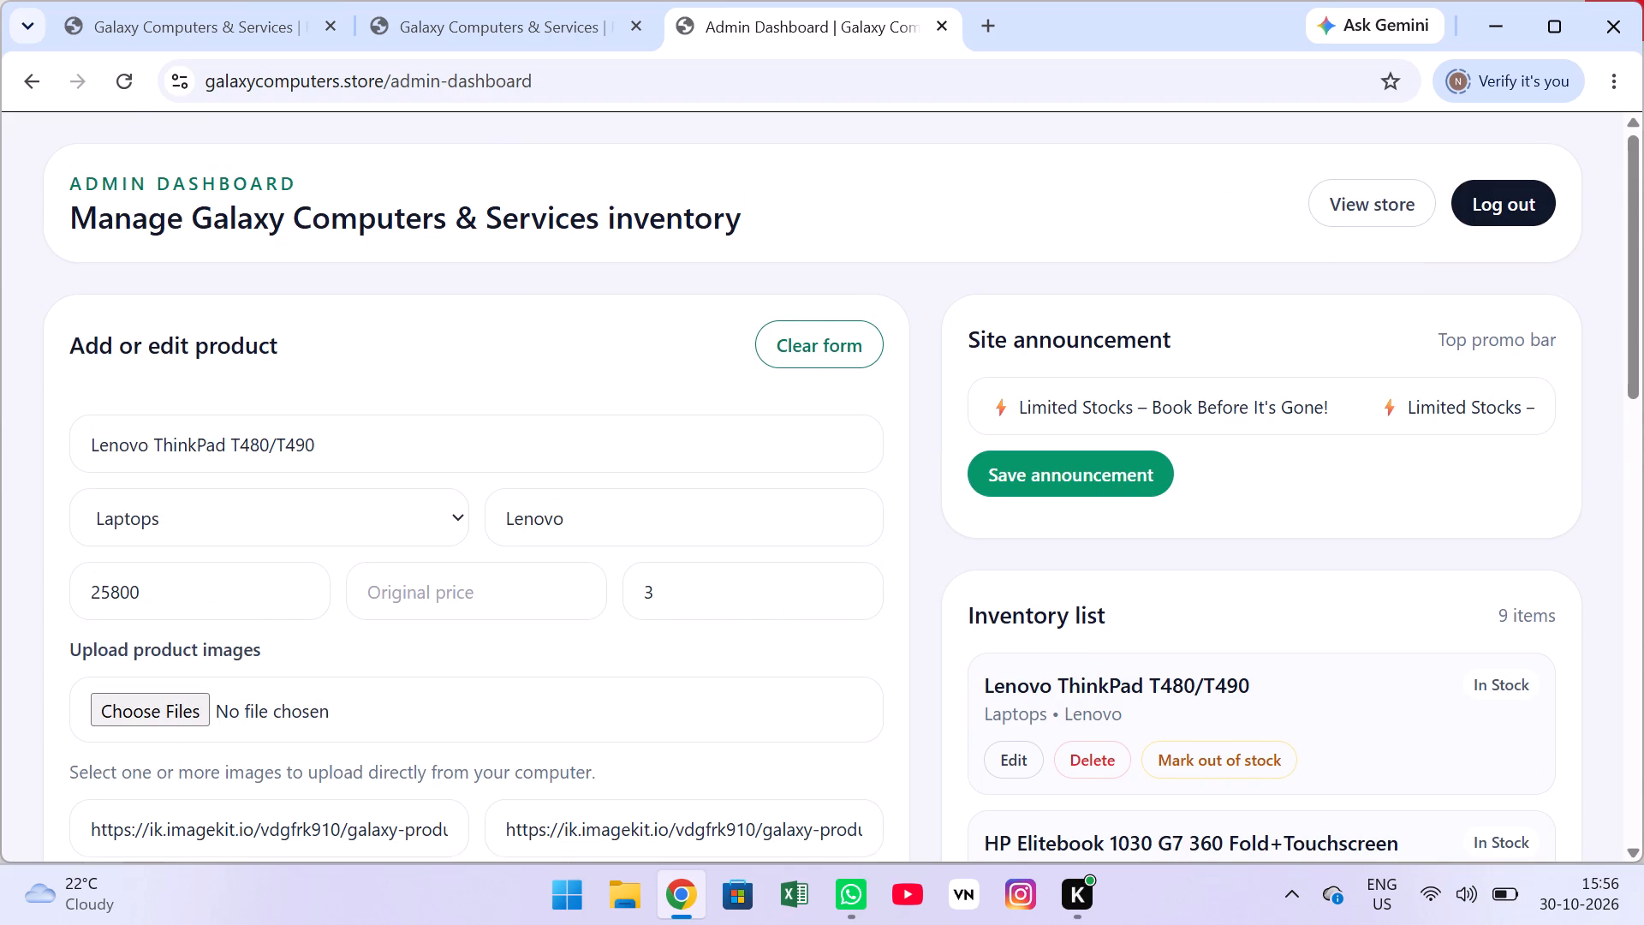
pyautogui.scroll(-4, 1209, 673)
pyautogui.scroll(1, 1209, 673)
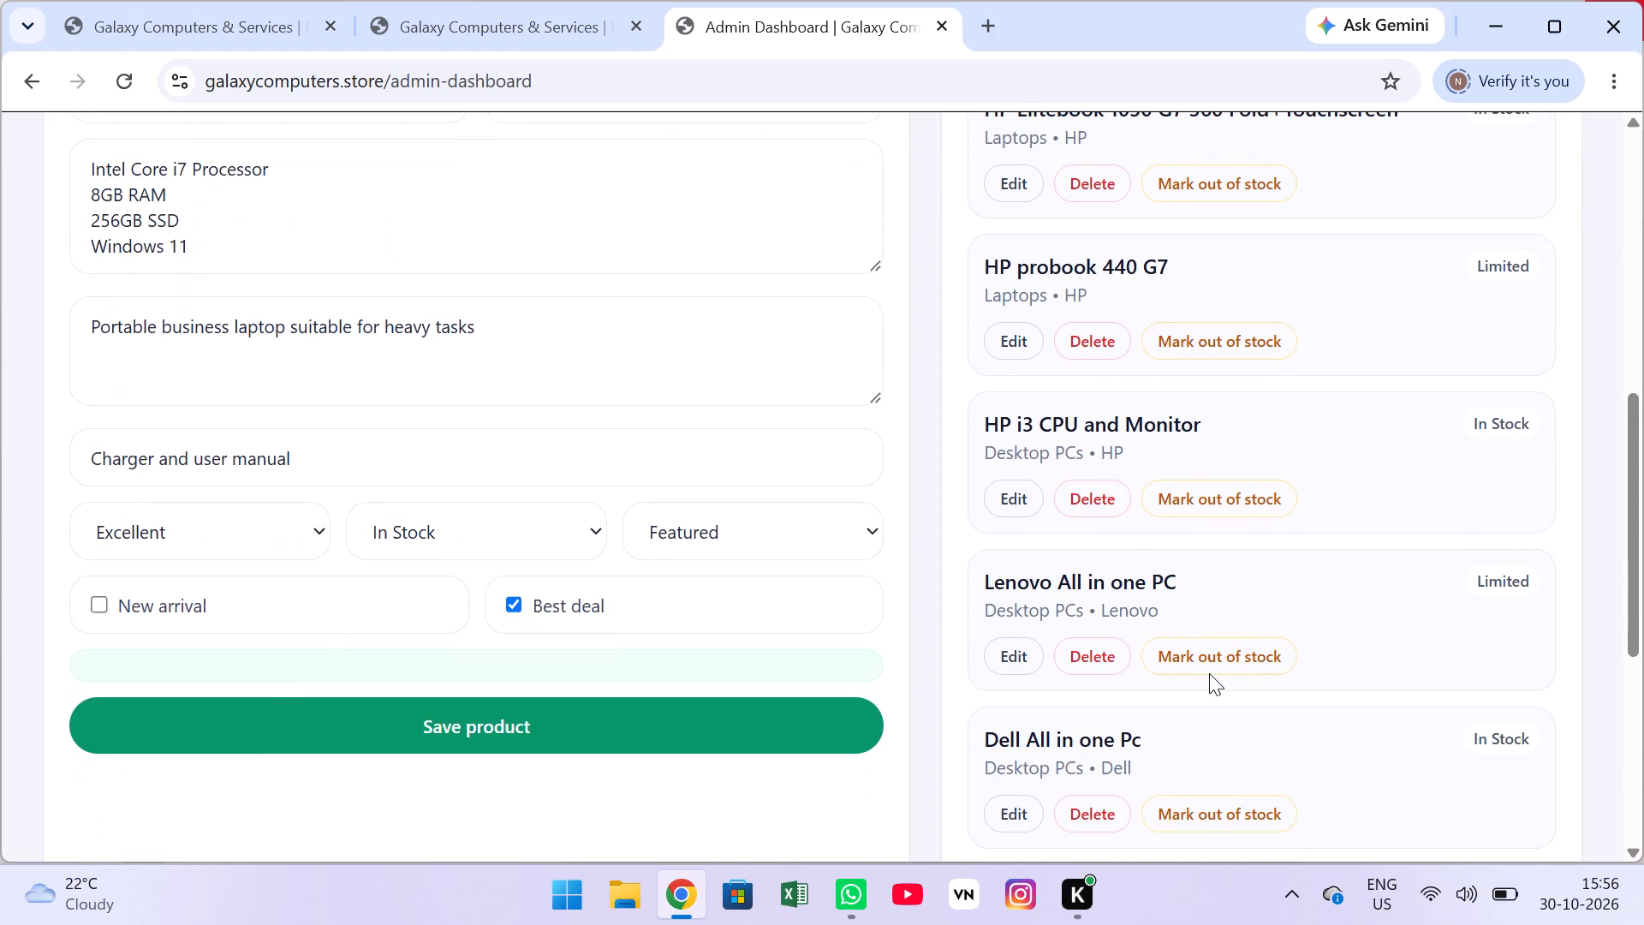
pyautogui.scroll(1, 1209, 673)
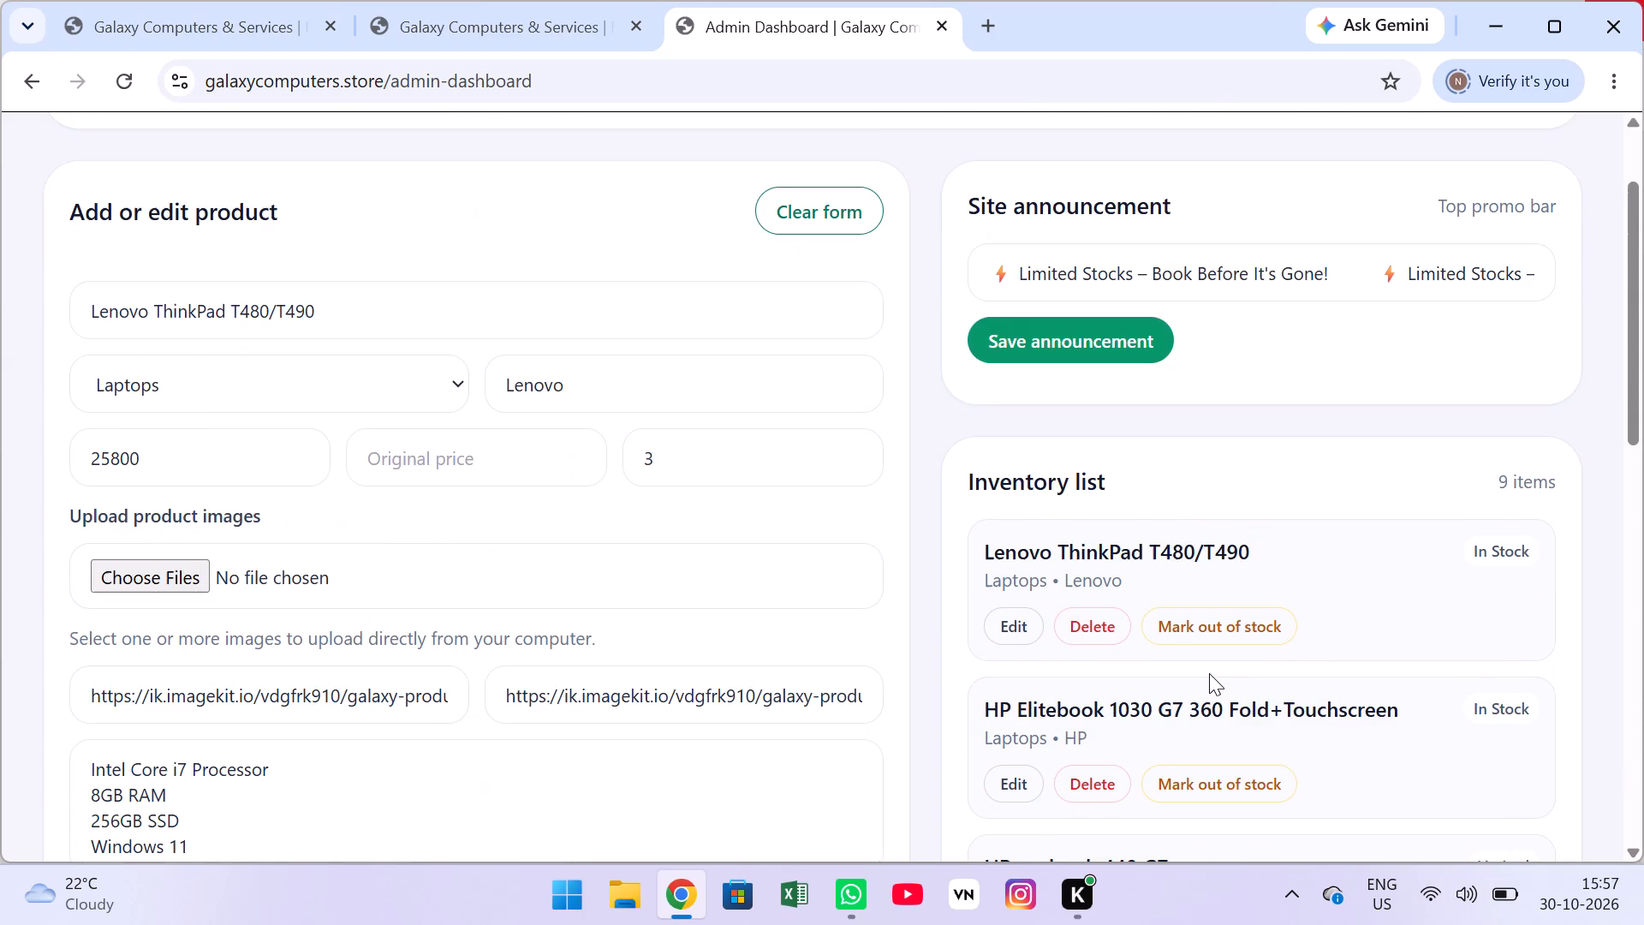
pyautogui.scroll(-2, 1057, 594)
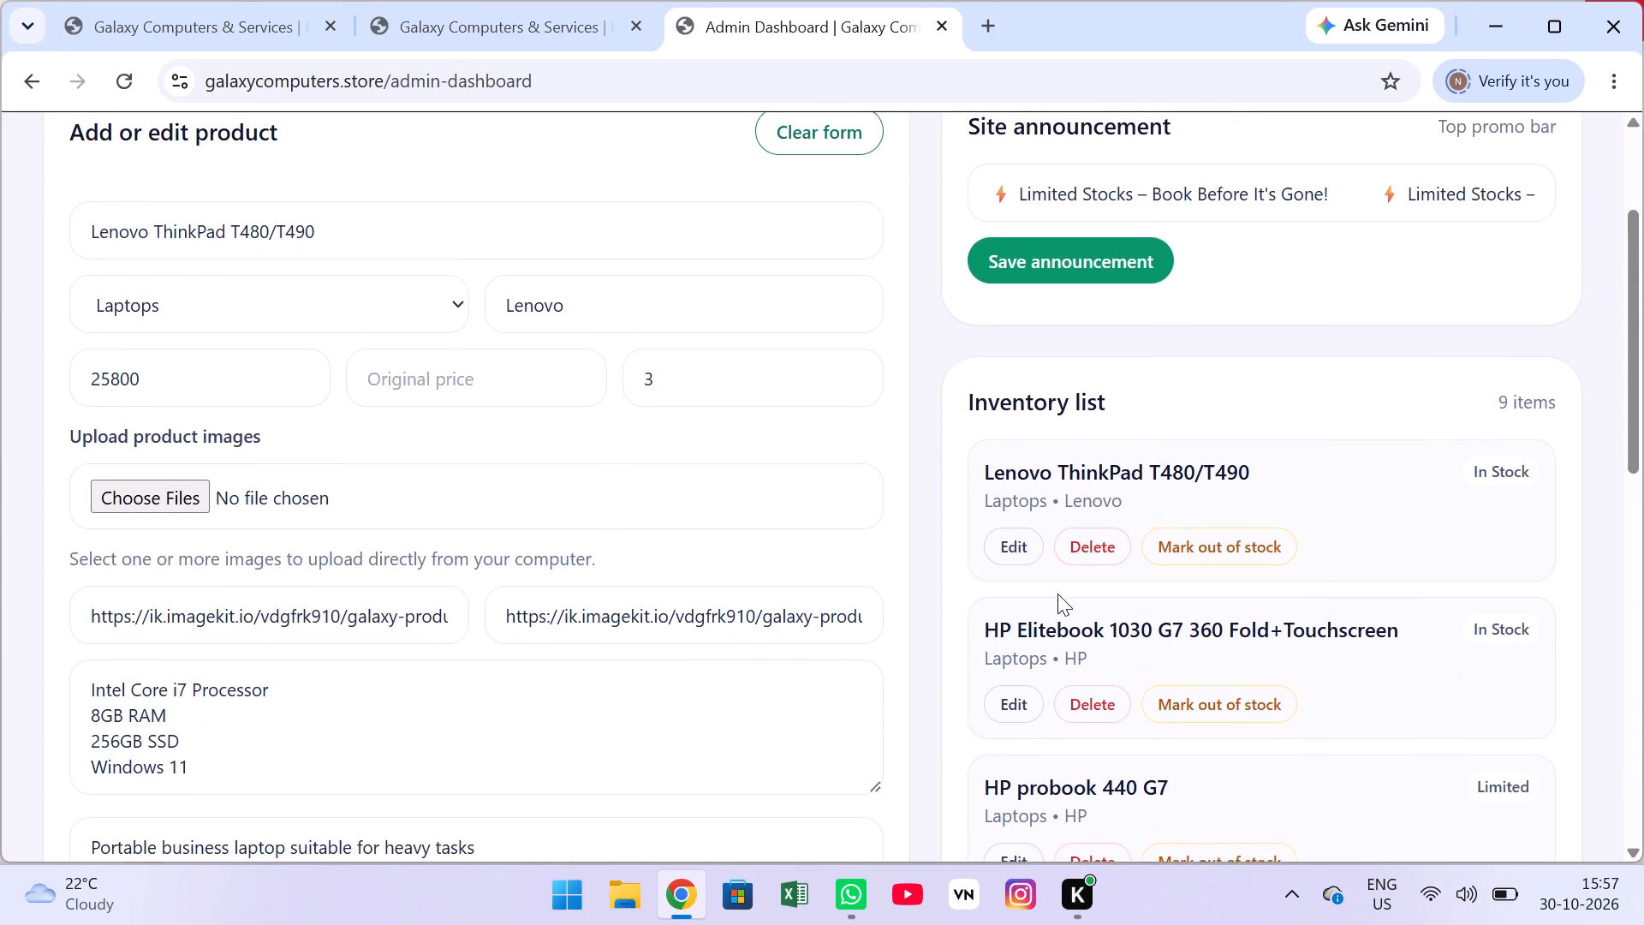
pyautogui.scroll(1, 1057, 594)
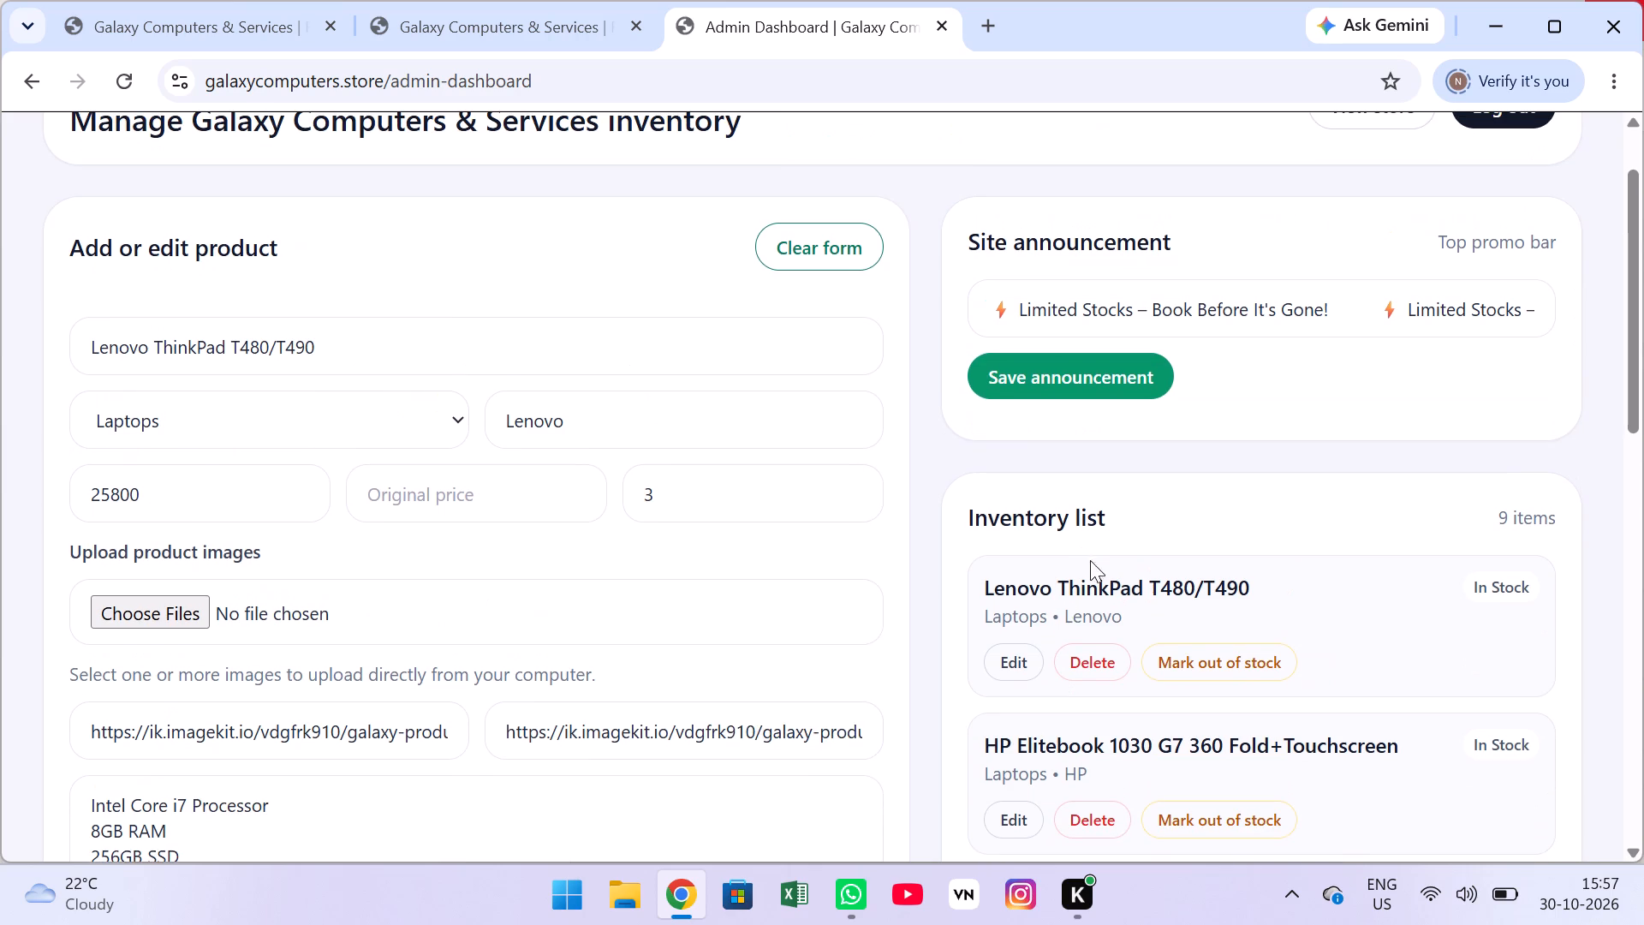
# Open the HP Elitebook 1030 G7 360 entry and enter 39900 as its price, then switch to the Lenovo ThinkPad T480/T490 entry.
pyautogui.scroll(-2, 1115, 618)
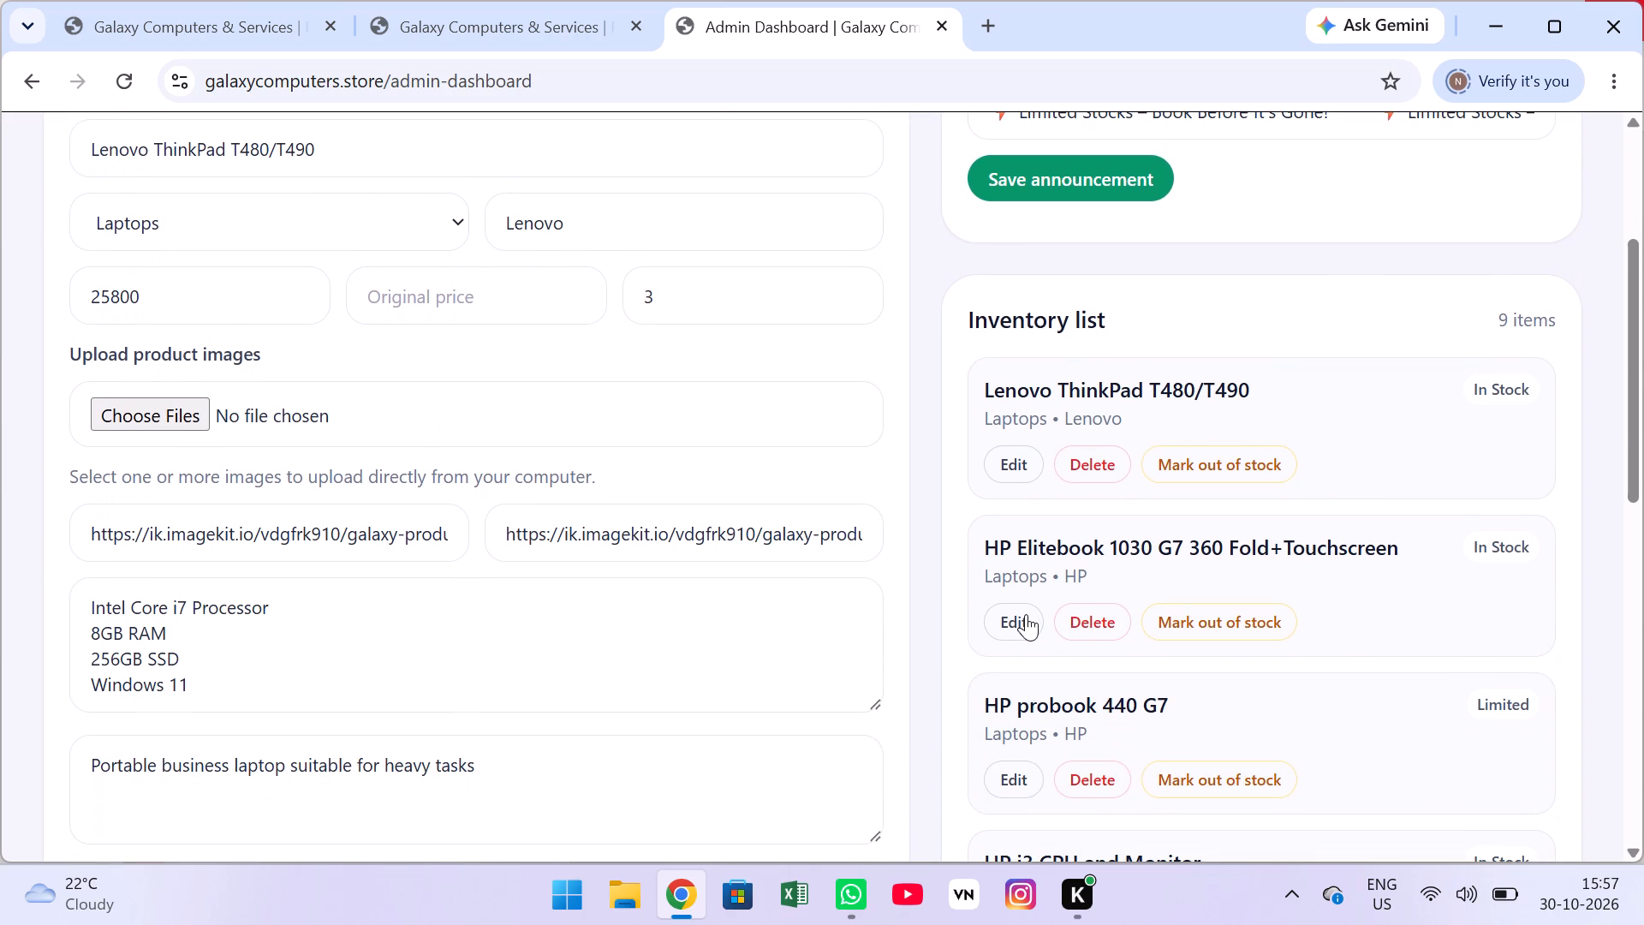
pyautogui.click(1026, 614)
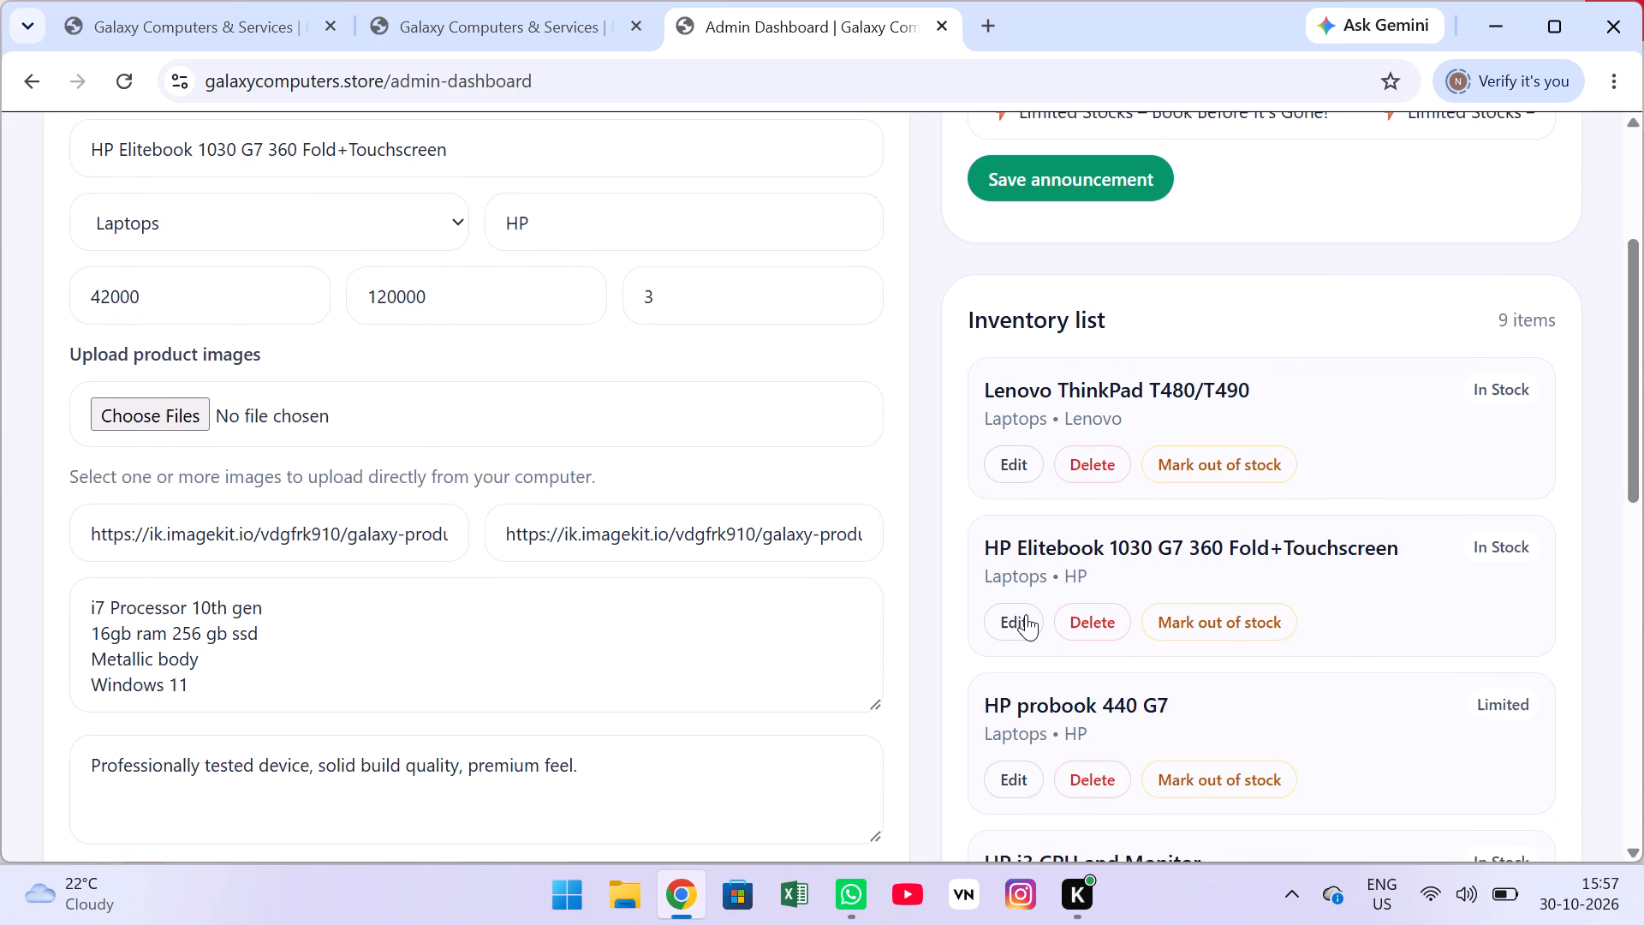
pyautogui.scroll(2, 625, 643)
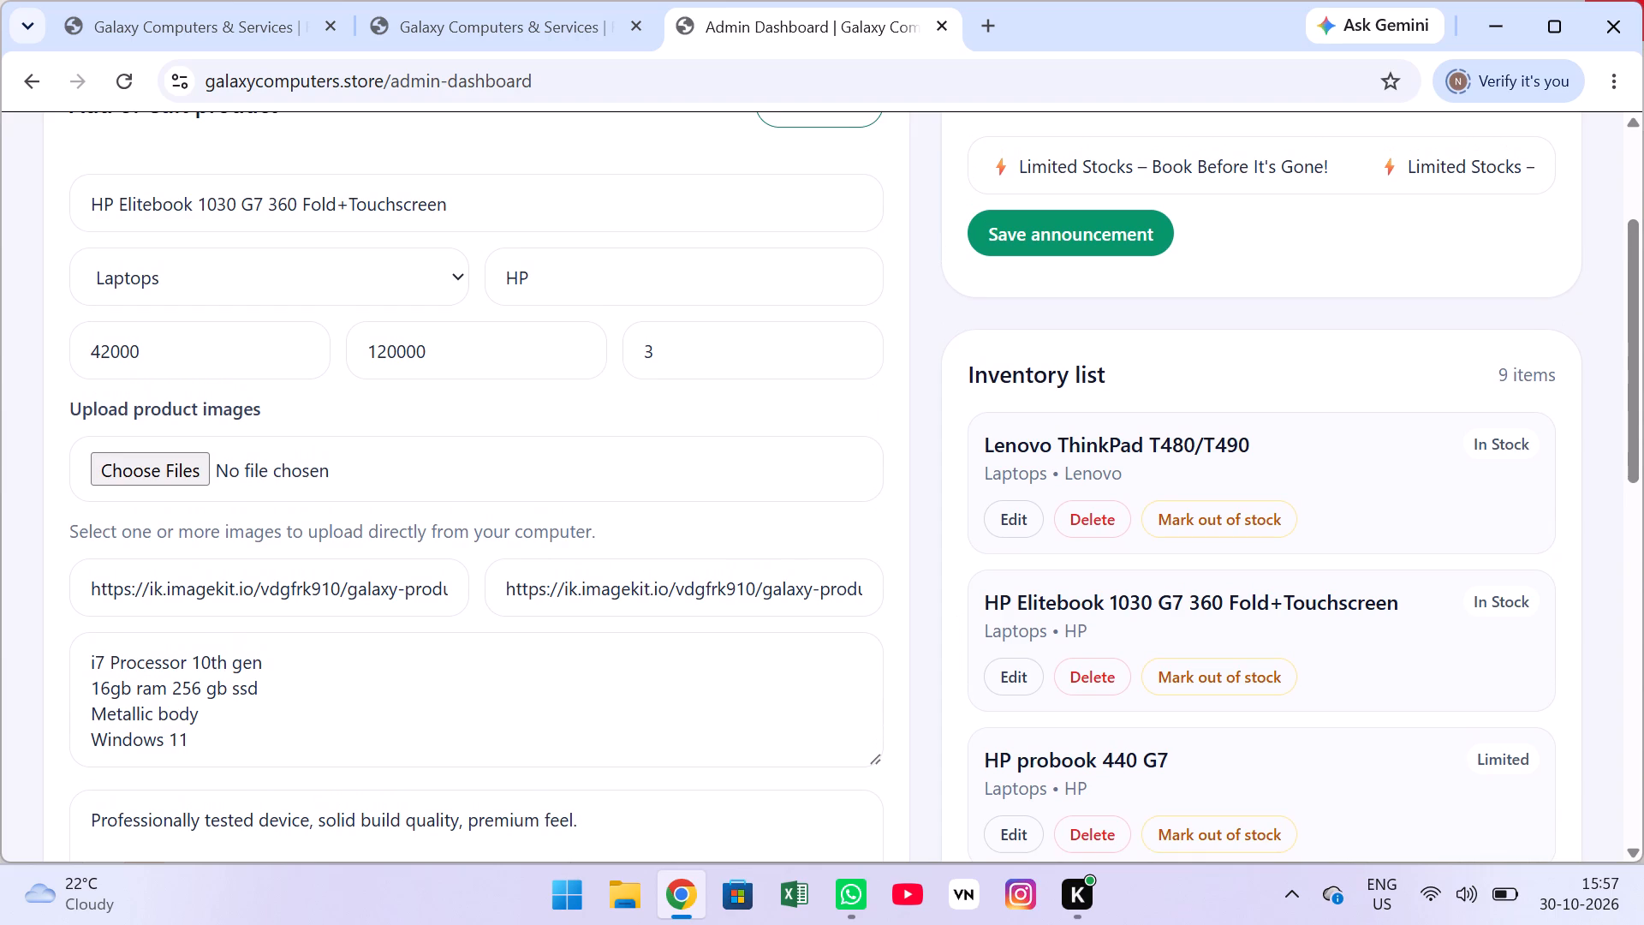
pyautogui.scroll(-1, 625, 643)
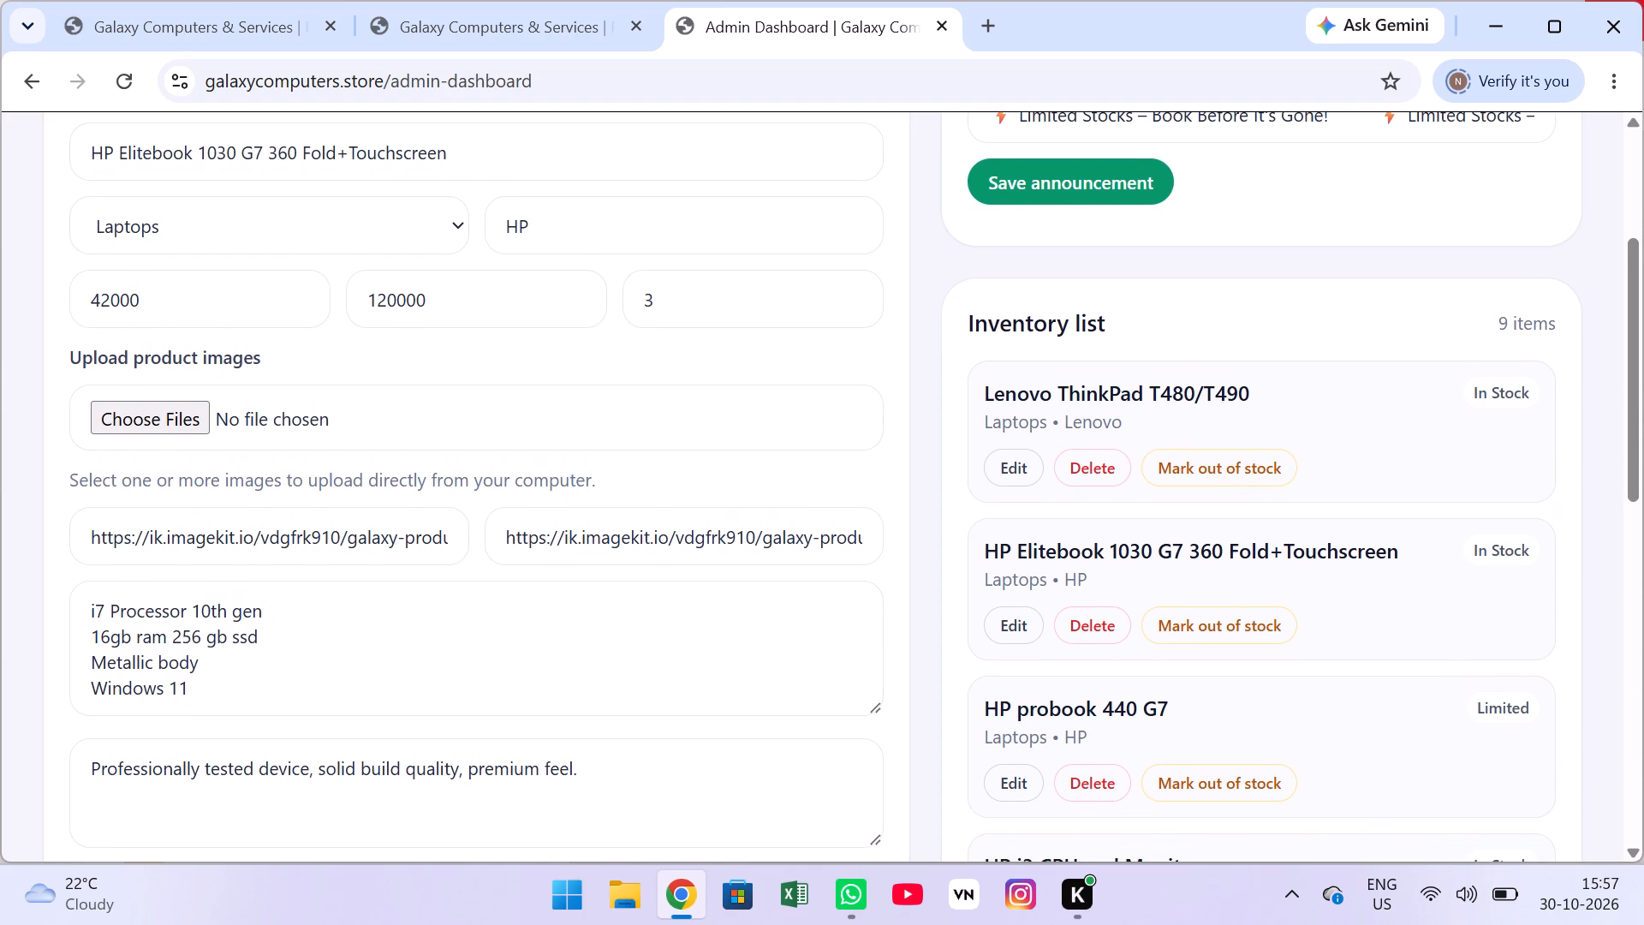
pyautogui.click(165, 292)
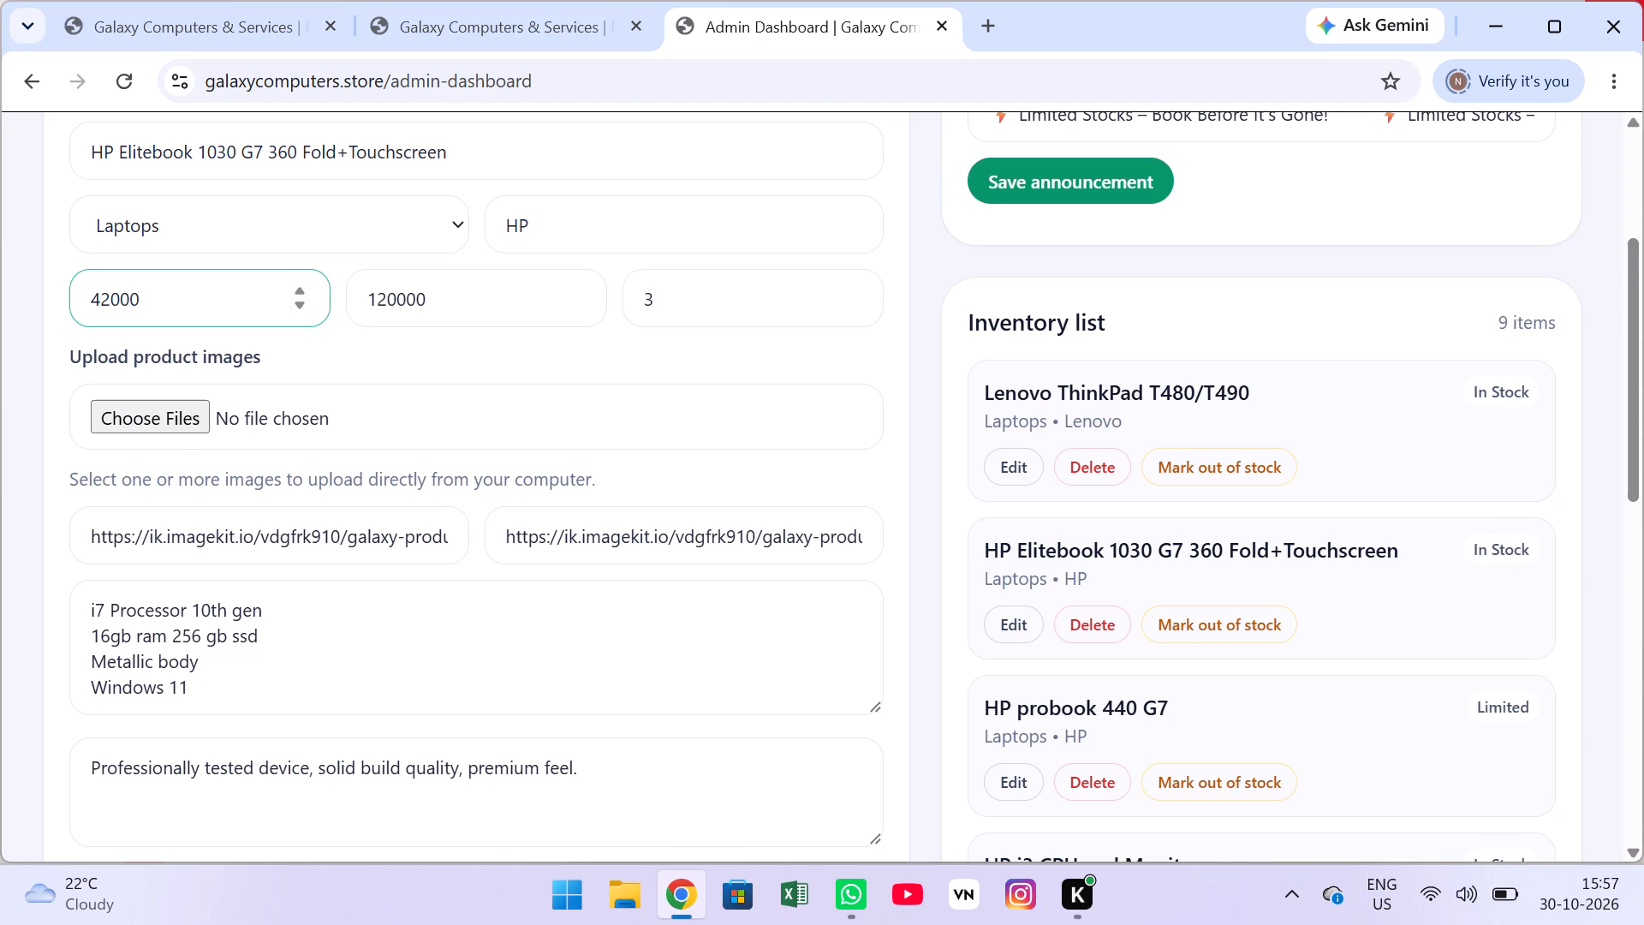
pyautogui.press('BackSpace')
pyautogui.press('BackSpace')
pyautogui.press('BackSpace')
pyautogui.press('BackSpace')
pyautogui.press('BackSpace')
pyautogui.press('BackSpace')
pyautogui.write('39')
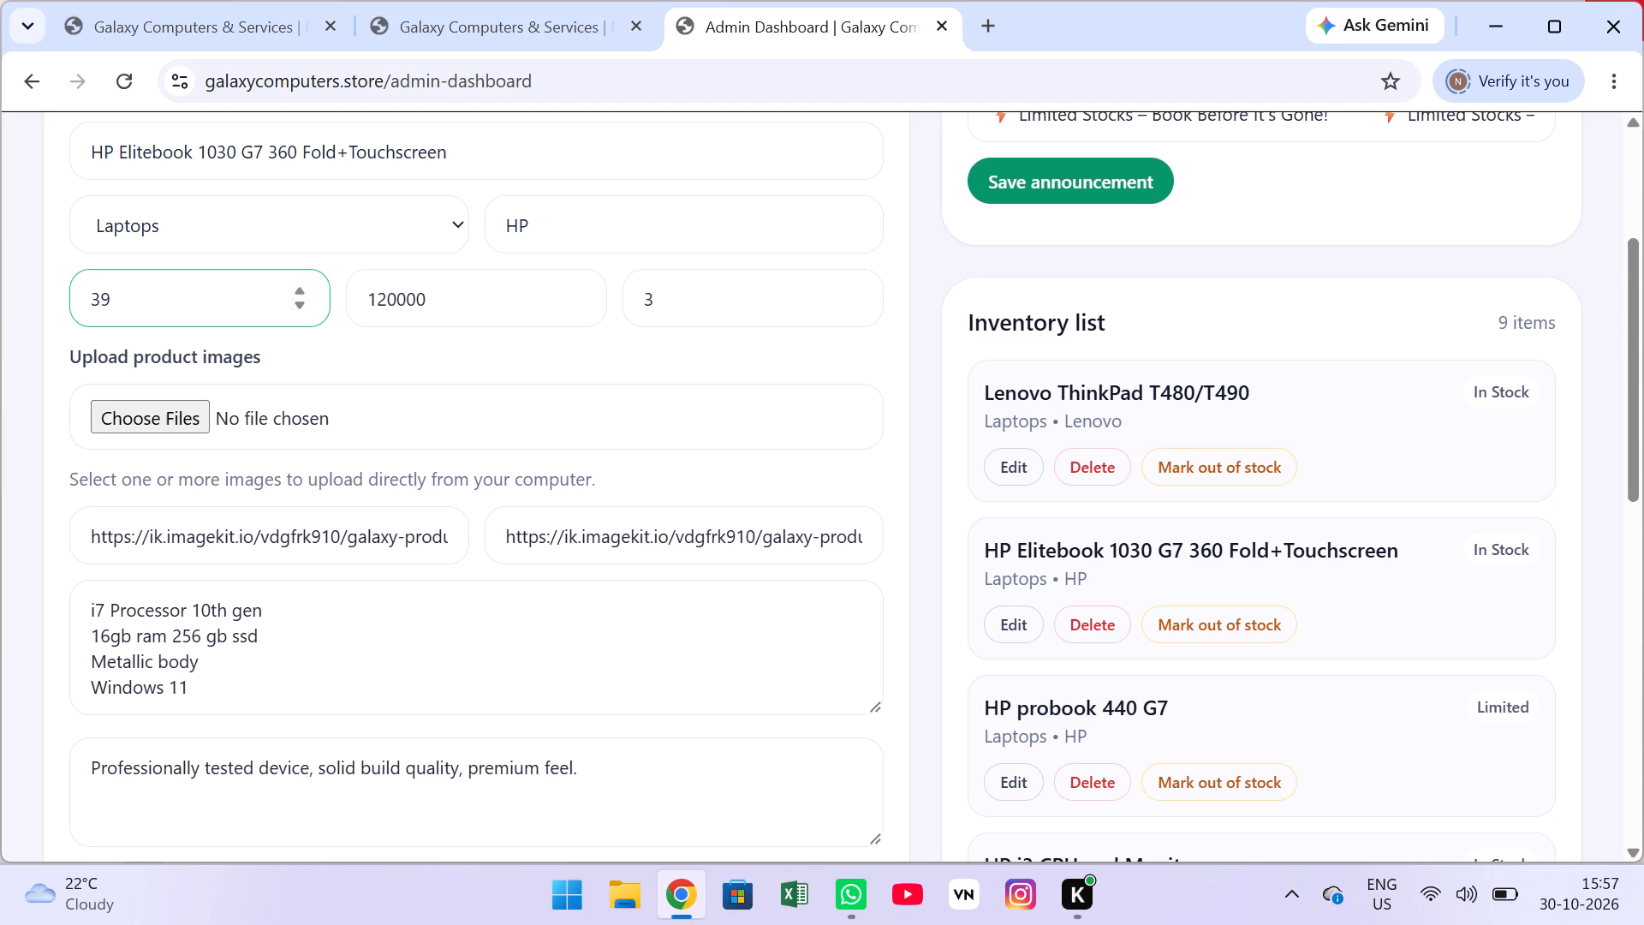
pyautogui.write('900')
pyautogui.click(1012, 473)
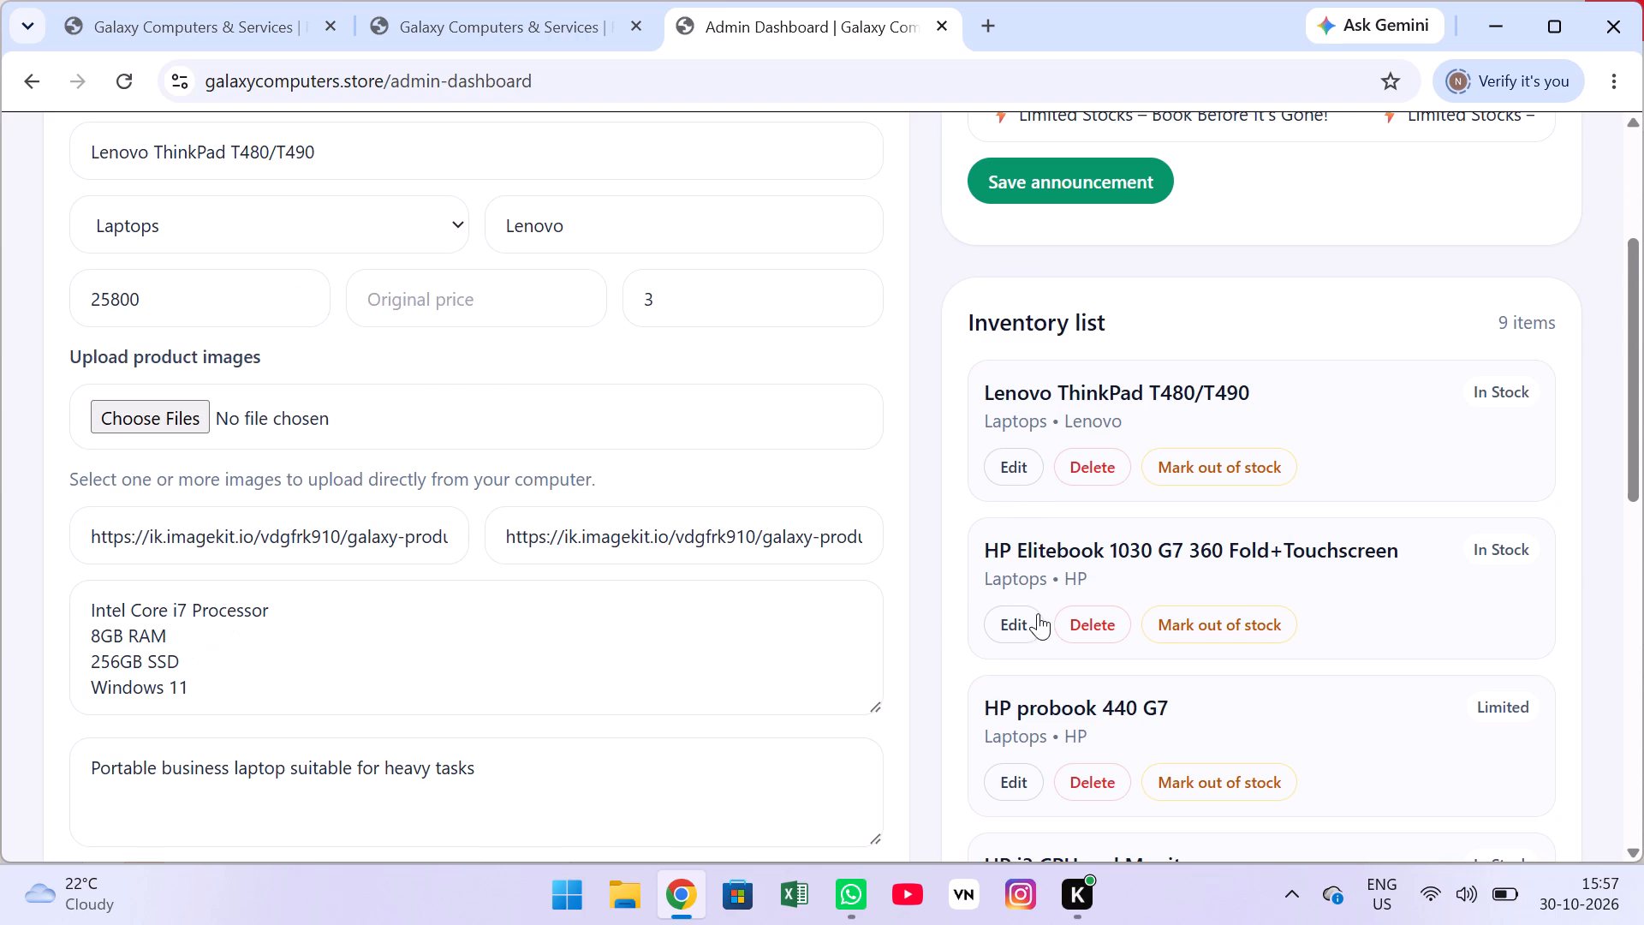
# Open the HP Elitebook 1030 G7 360 Fold+Touchscreen entry for editing and set its price to 39900.
pyautogui.click(1018, 628)
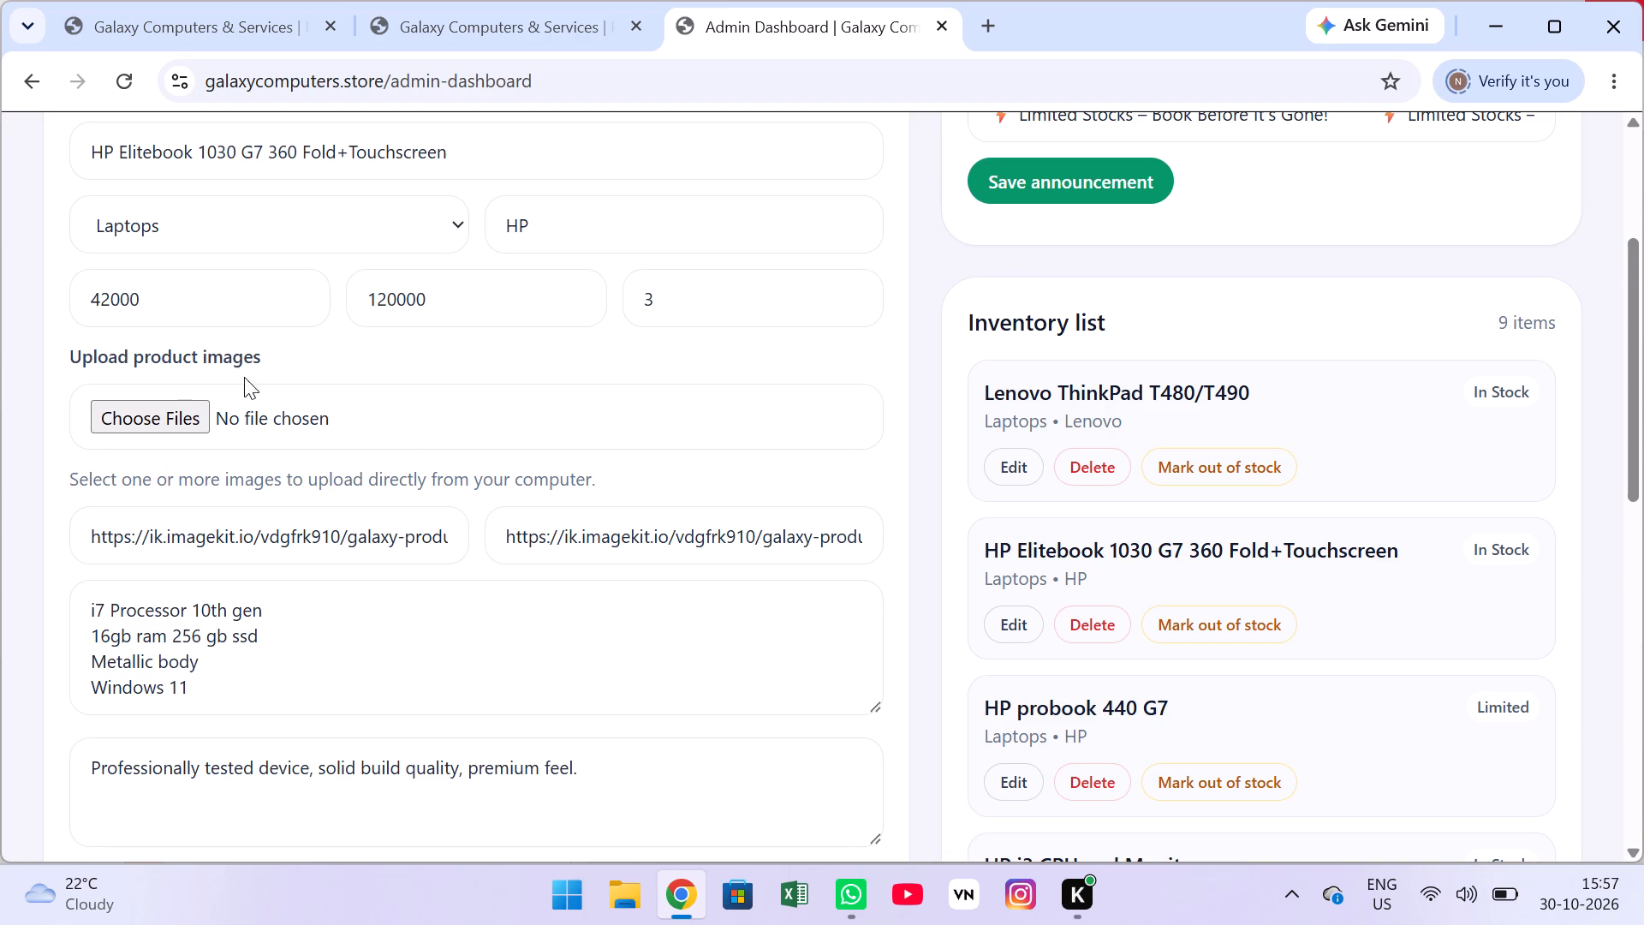
pyautogui.click(176, 302)
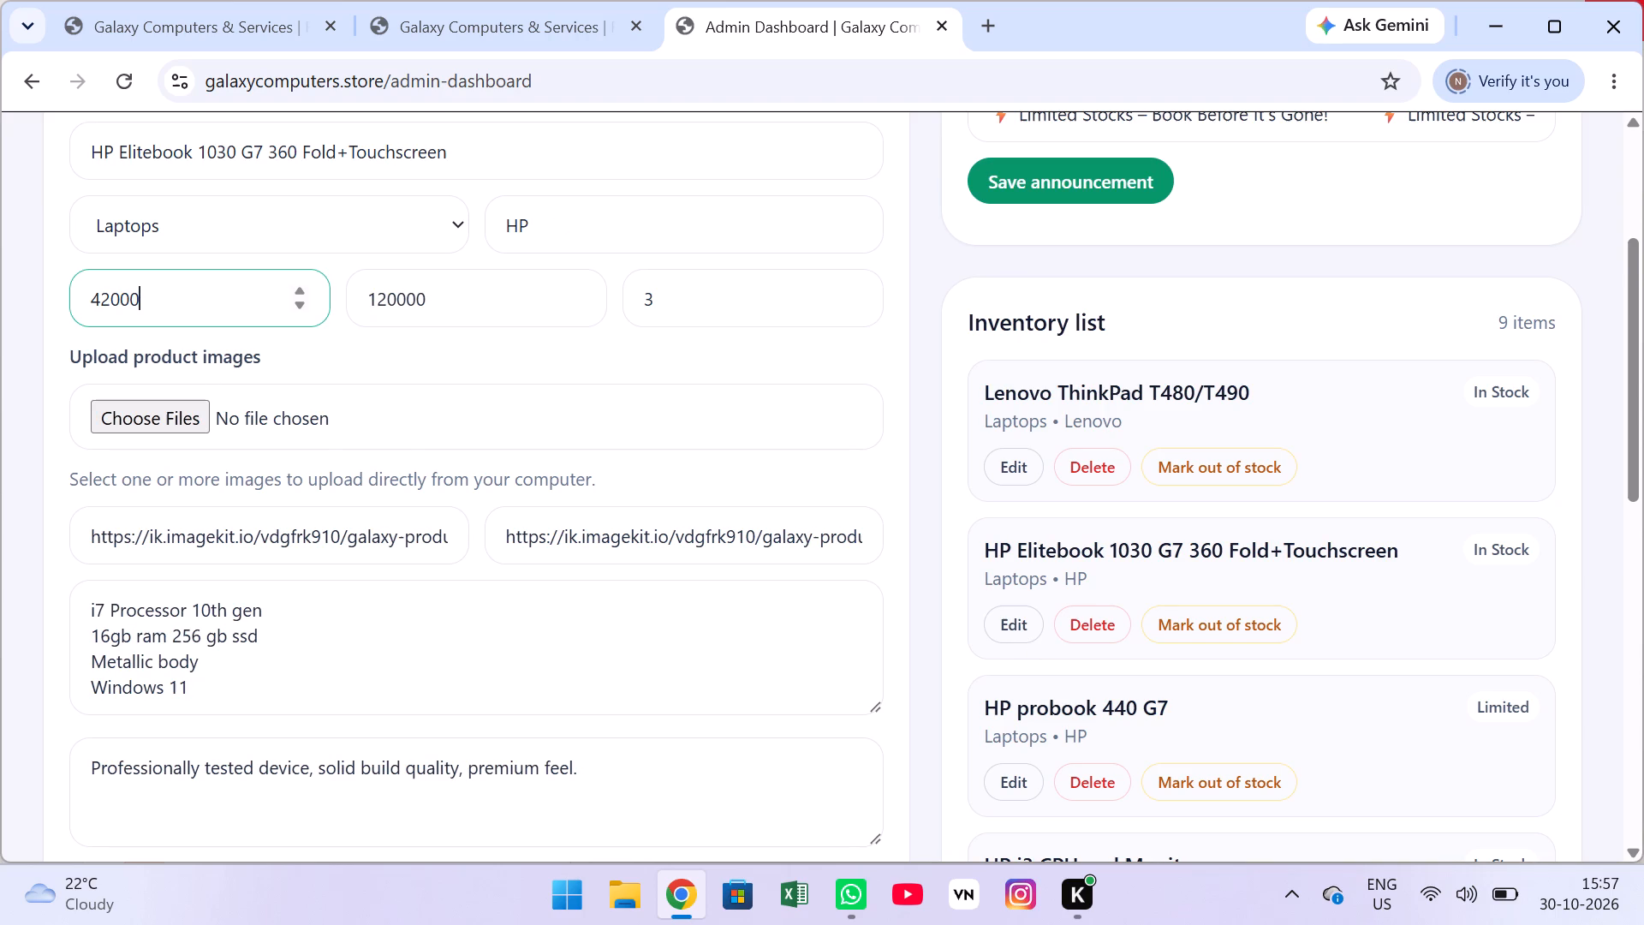
pyautogui.press('BackSpace')
pyautogui.press('BackSpace')
pyautogui.press('BackSpace')
pyautogui.press('BackSpace')
pyautogui.press('BackSpace')
pyautogui.press('BackSpace')
pyautogui.write('39900')
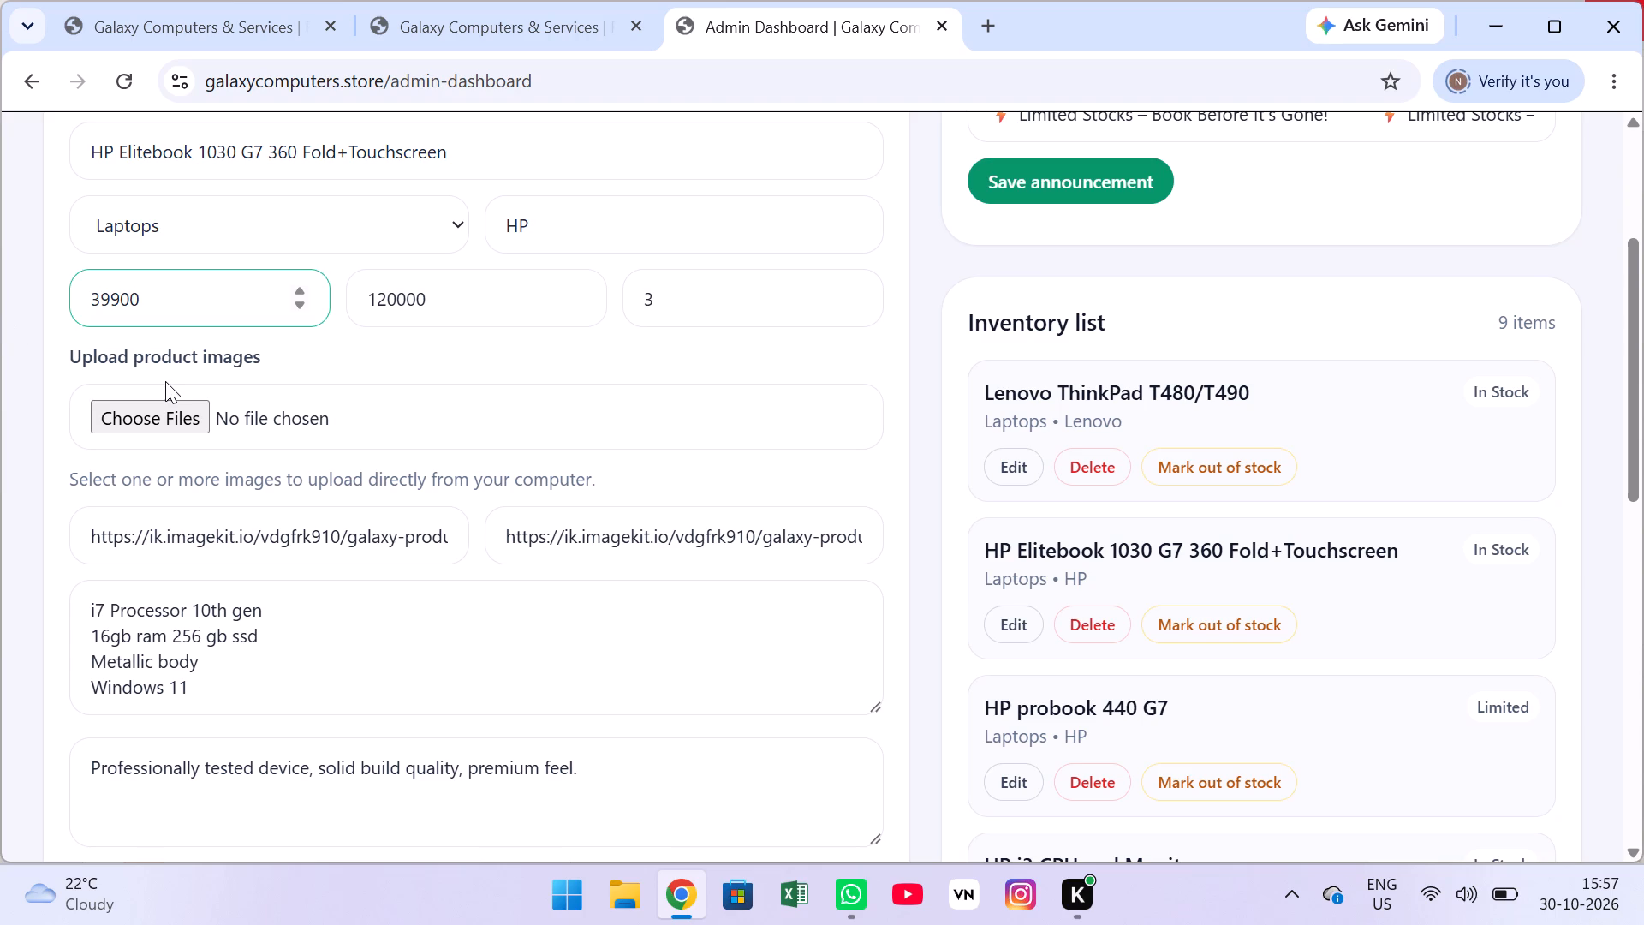
# Check the HP Elitebook's remaining form details and save the product.
pyautogui.scroll(2, 288, 401)
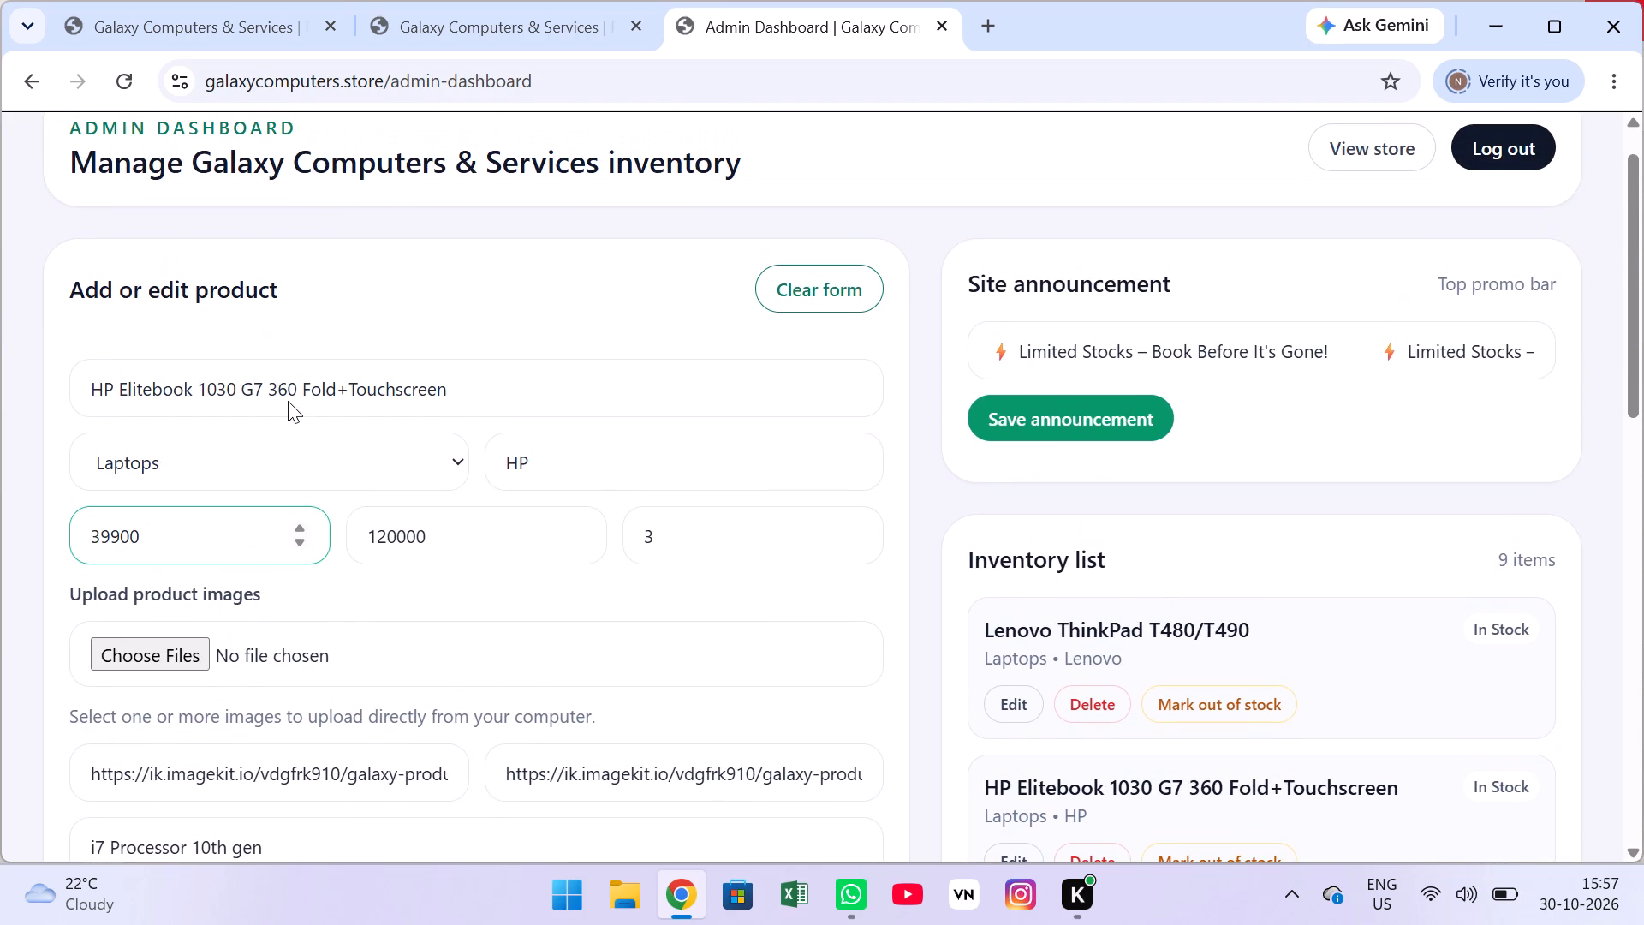
pyautogui.scroll(1, 288, 401)
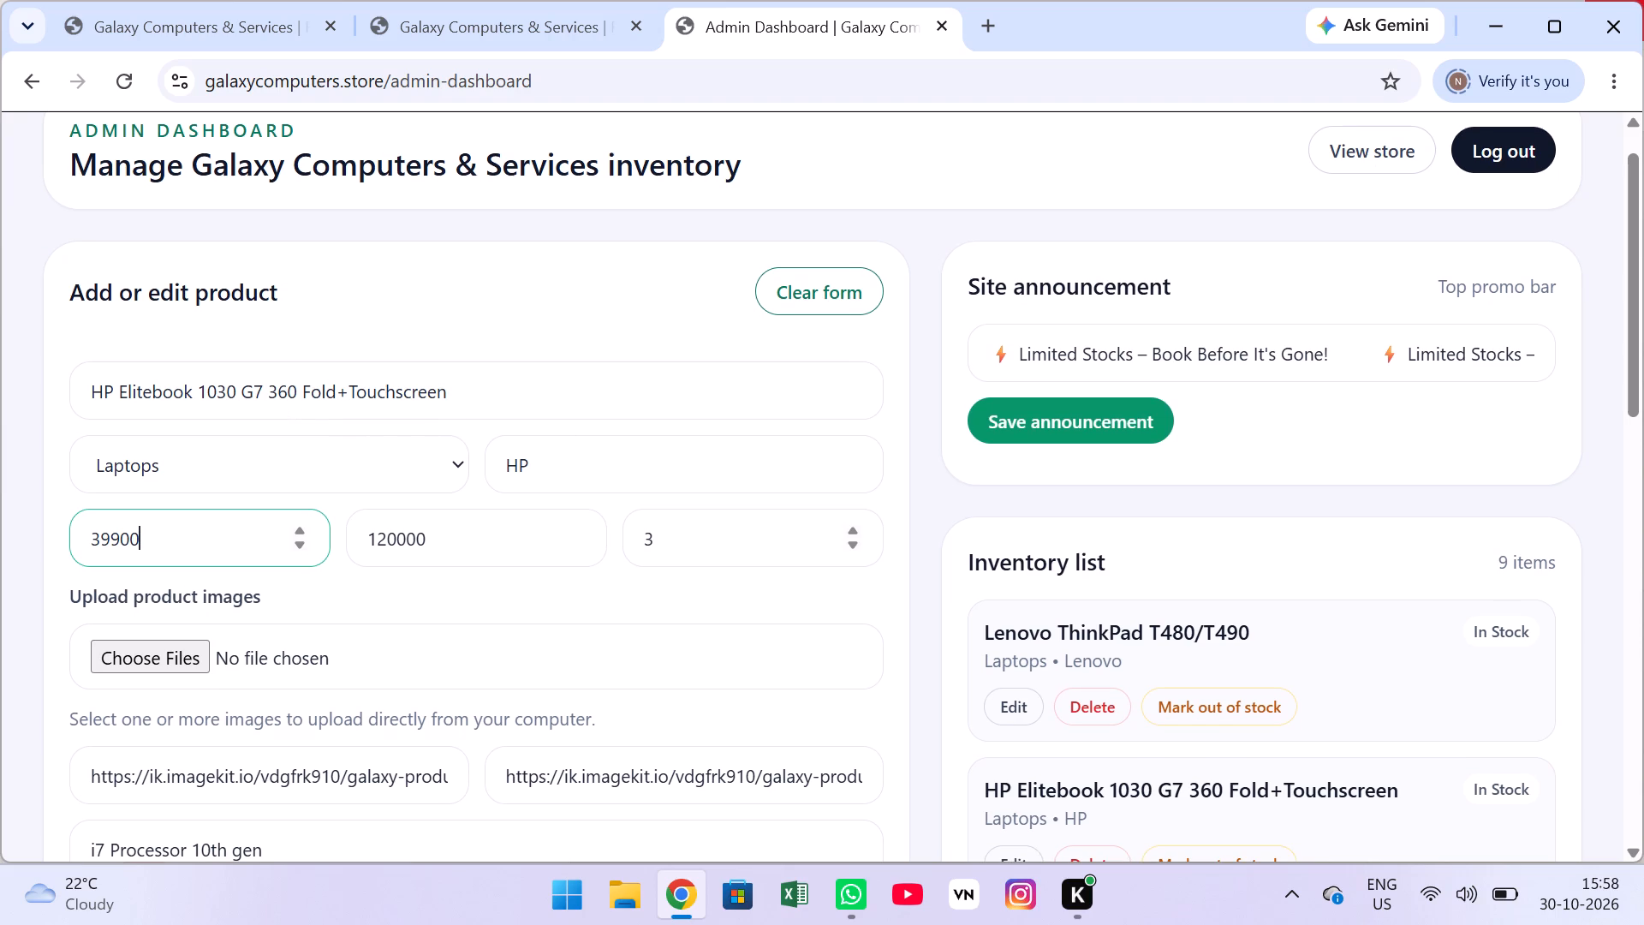
pyautogui.scroll(-1, 634, 628)
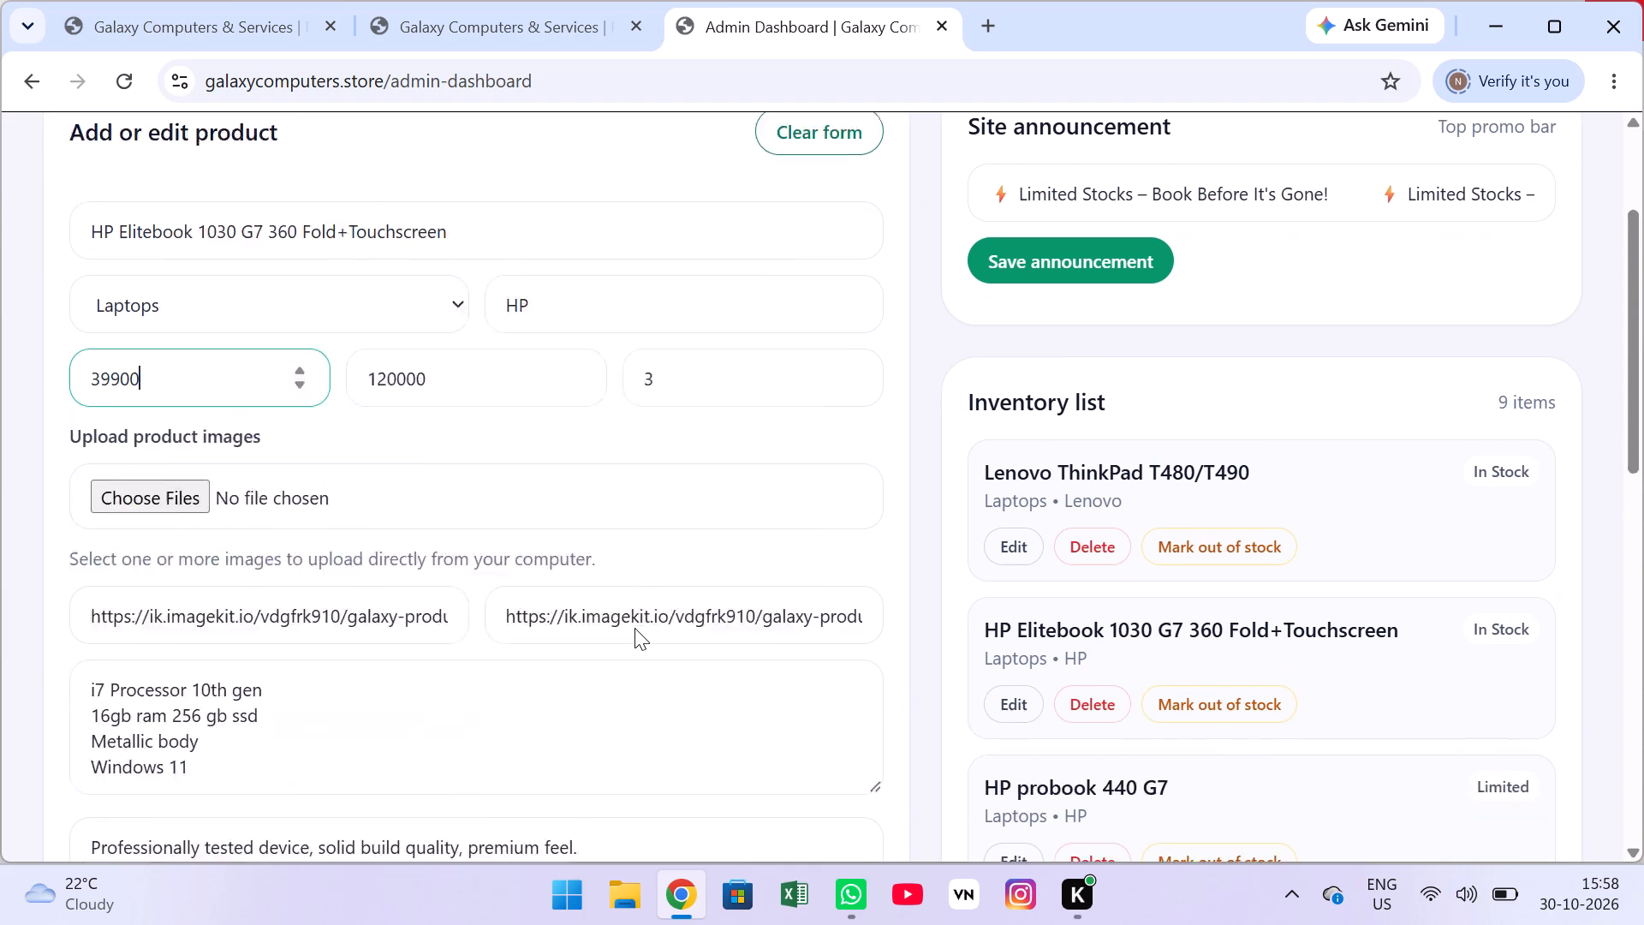
pyautogui.scroll(-1, 634, 628)
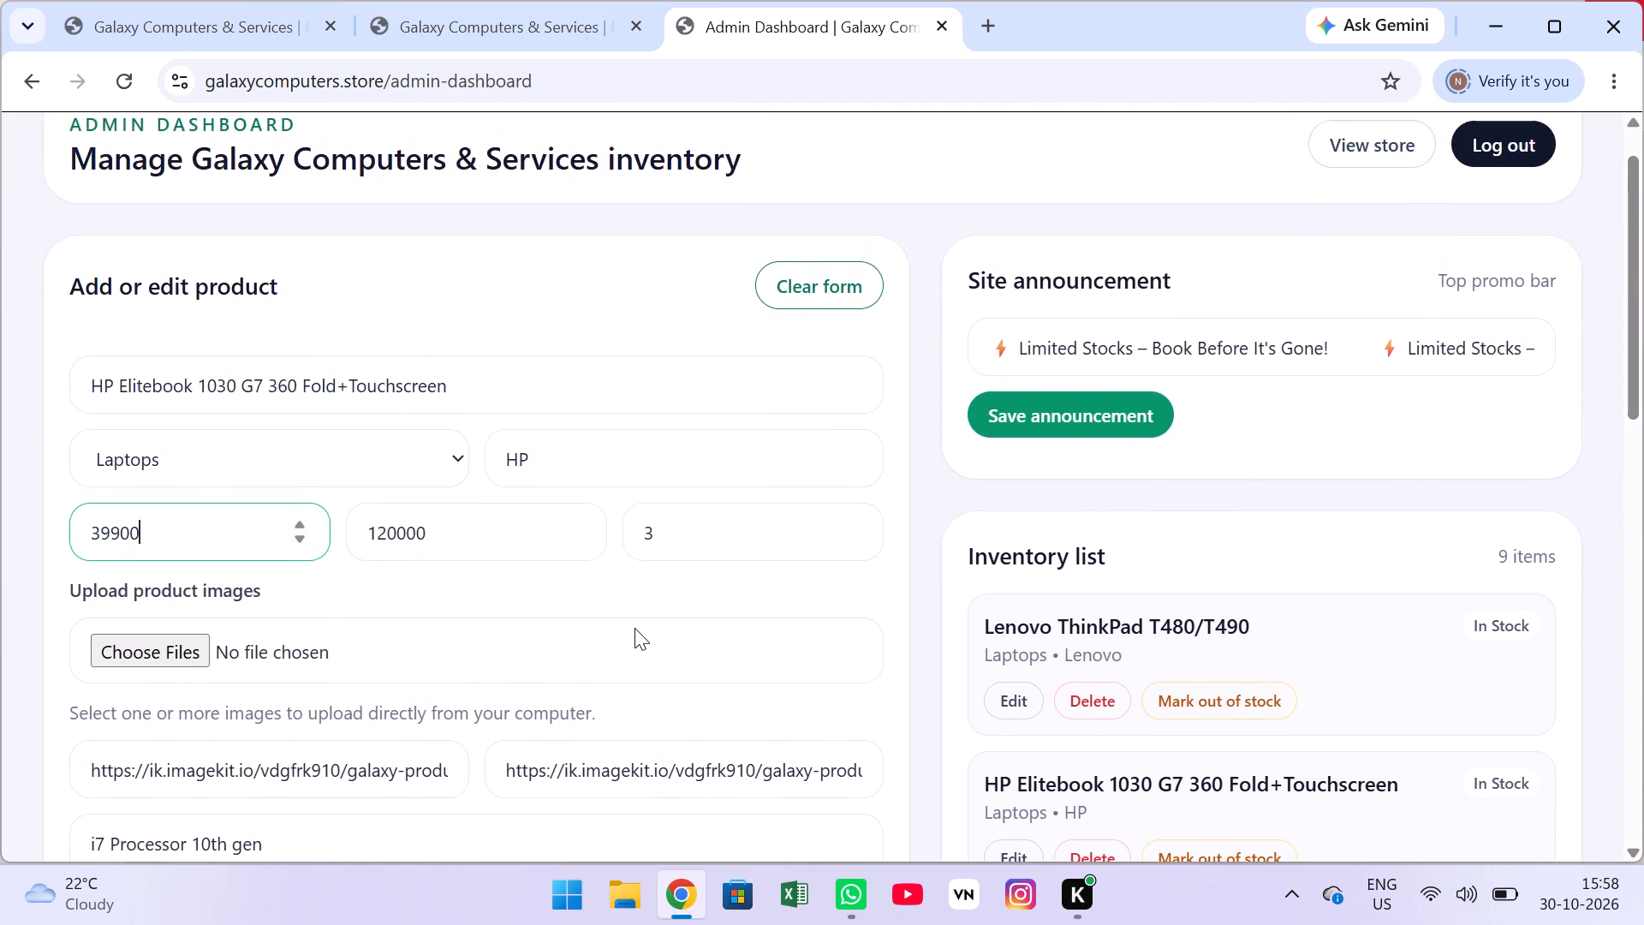
pyautogui.scroll(-3, 634, 628)
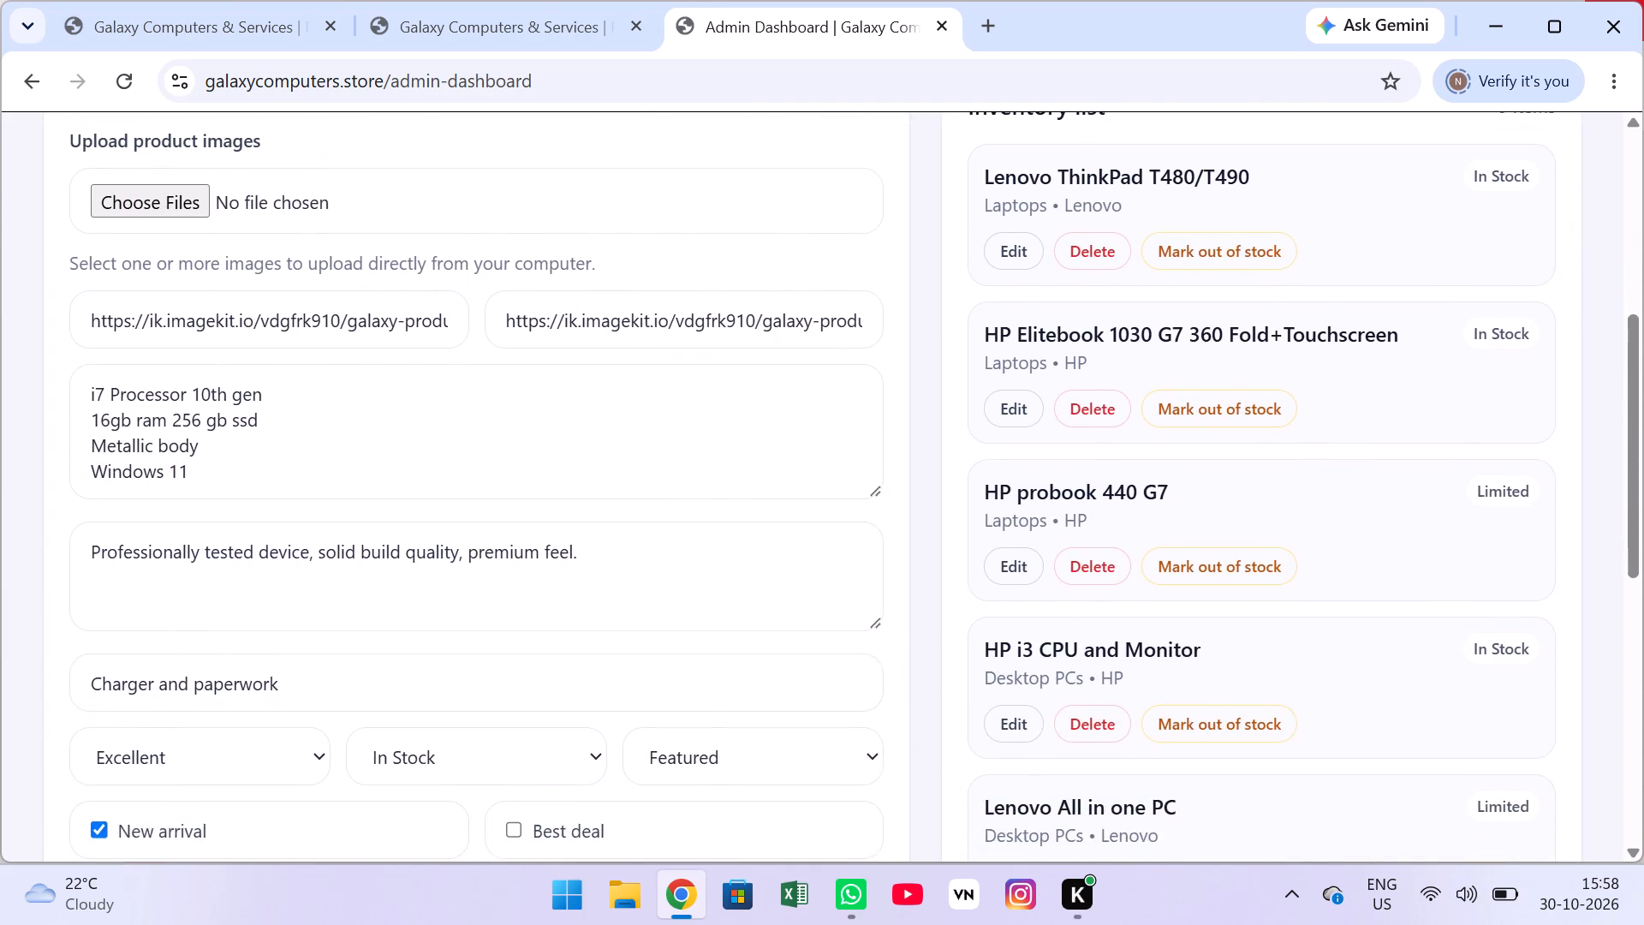
pyautogui.scroll(-2, 634, 628)
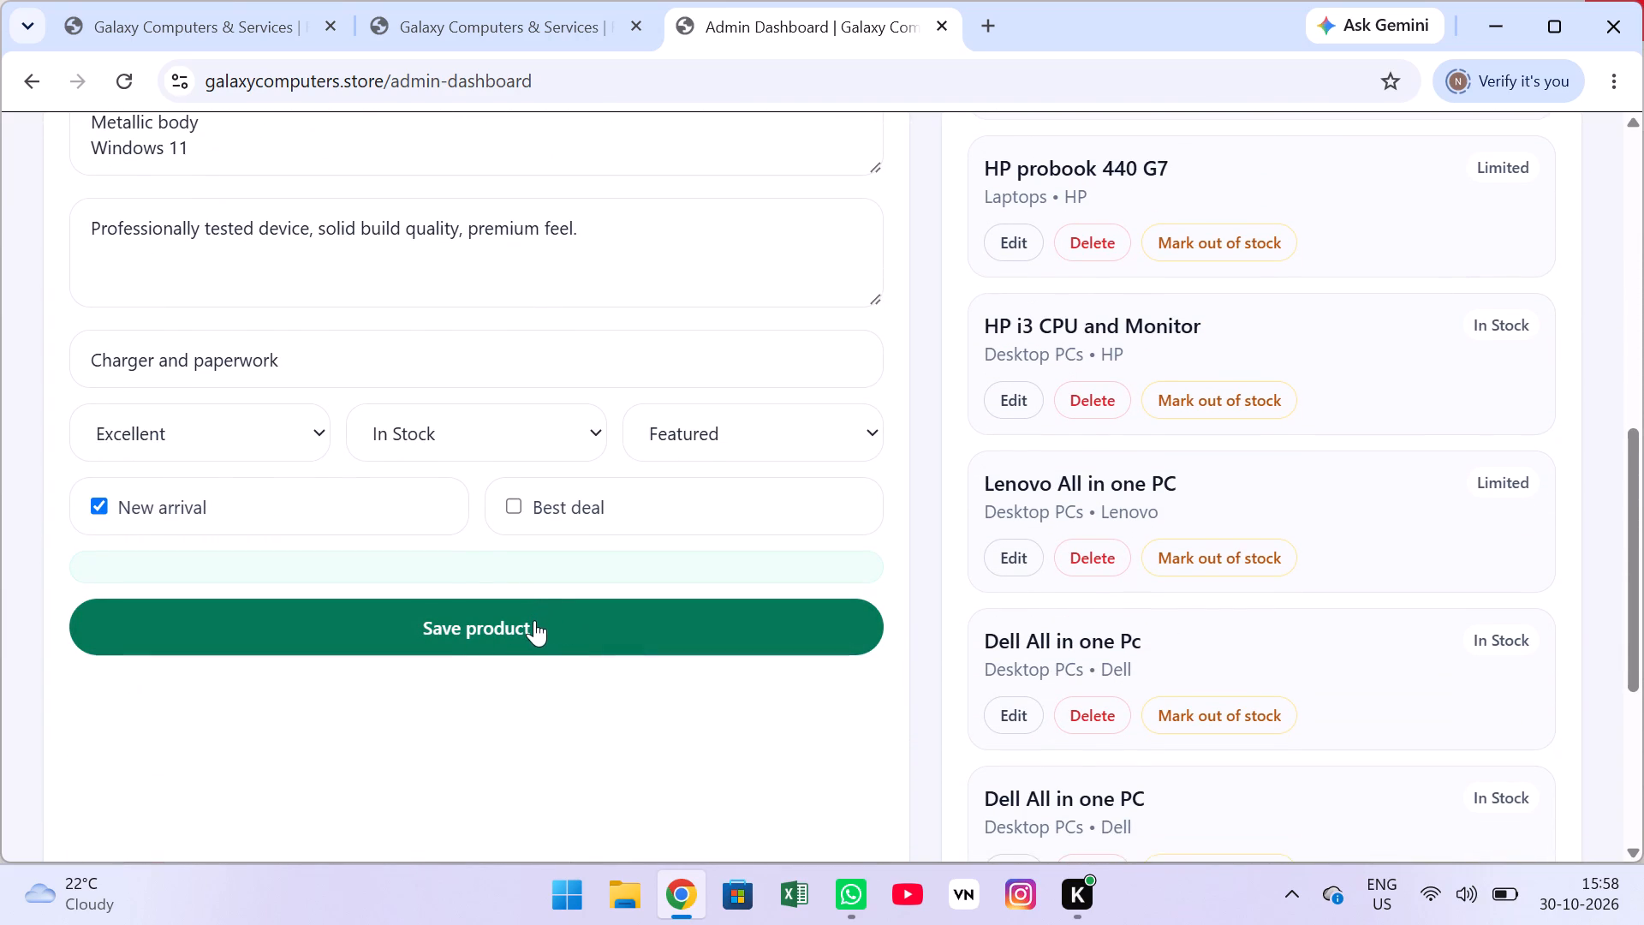
pyautogui.click(534, 620)
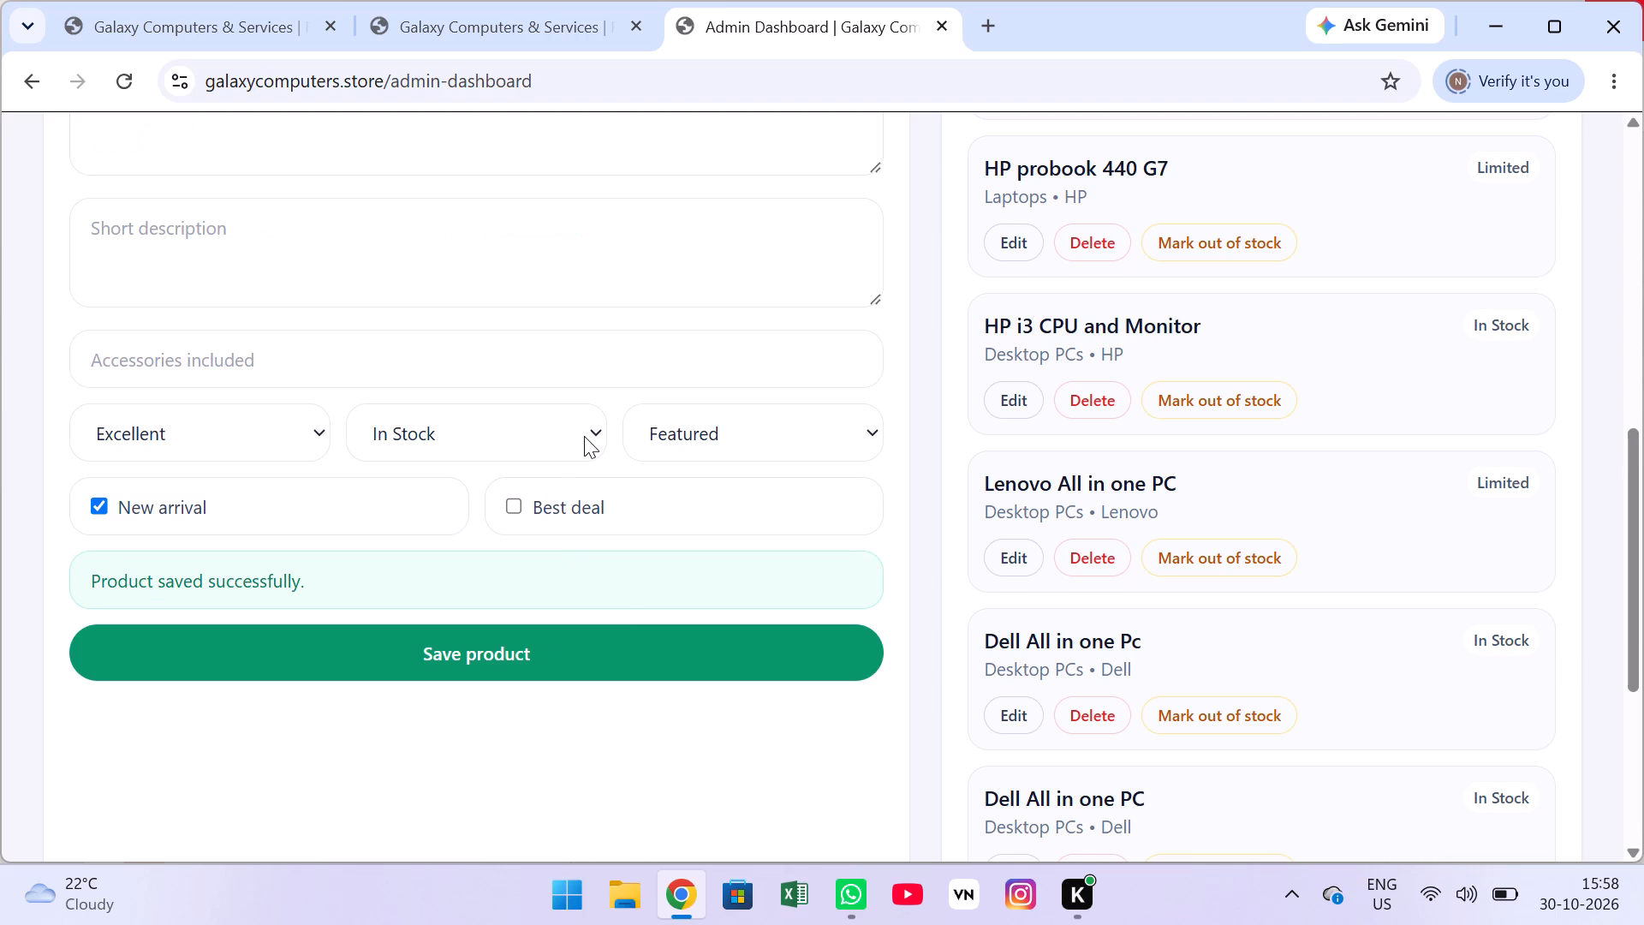
# Switch to the storefront and check the price on the HP Elitebook 1030 G7 listing.
pyautogui.scroll(5, 629, 609)
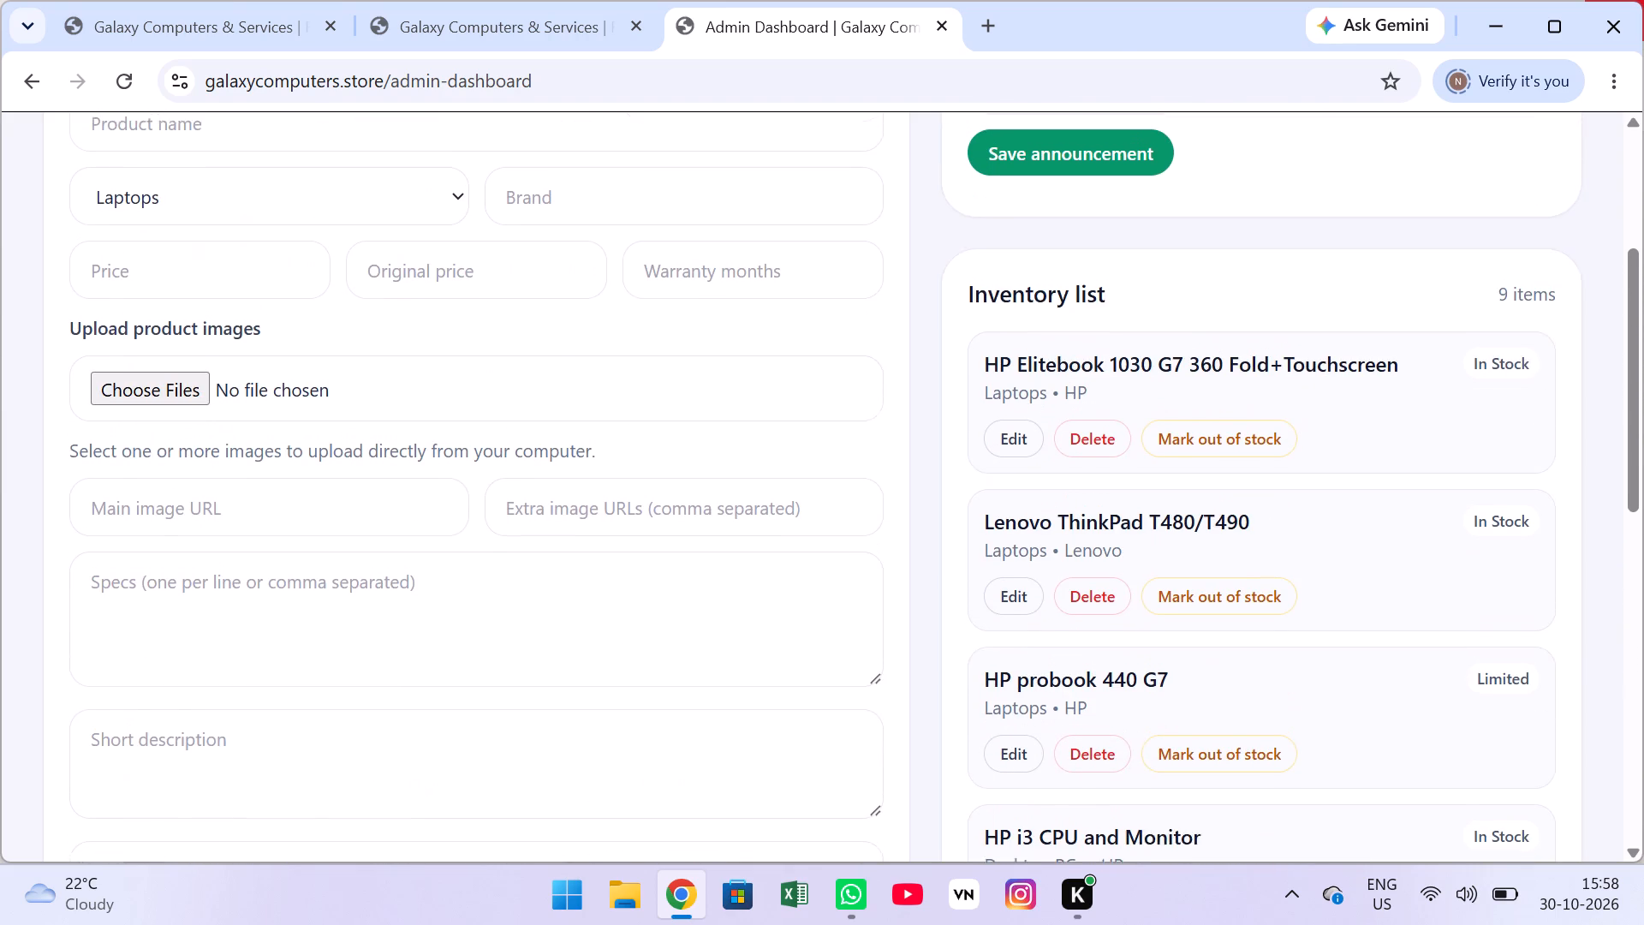
pyautogui.scroll(1, 629, 609)
pyautogui.scroll(4, 559, 439)
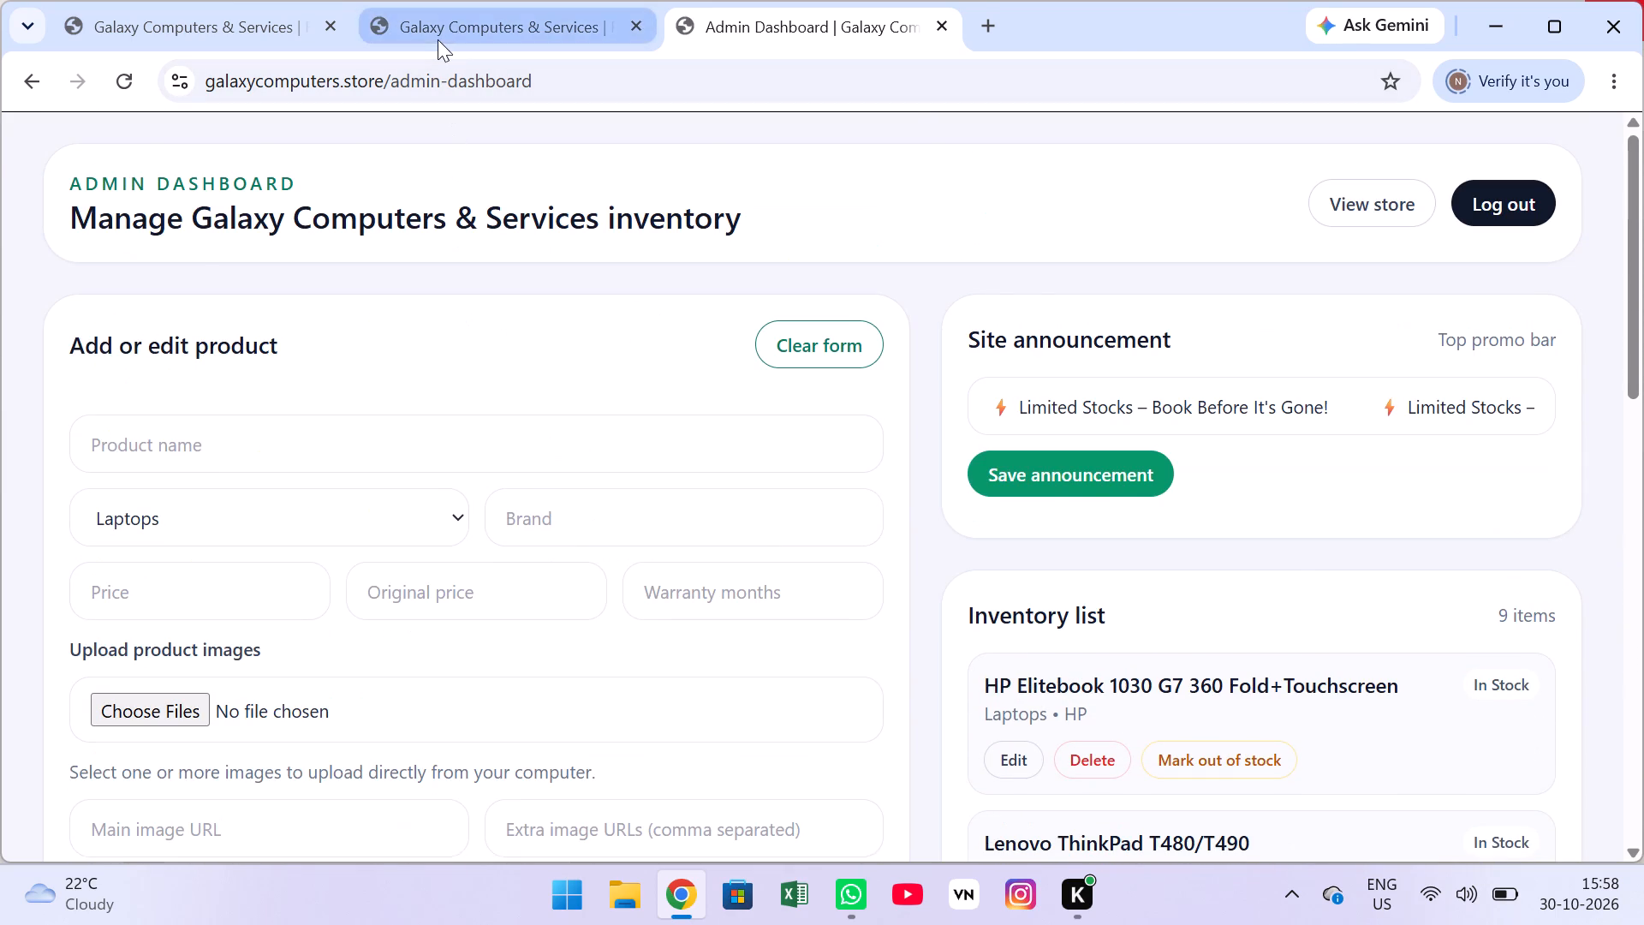
pyautogui.click(438, 39)
pyautogui.scroll(-6, 569, 559)
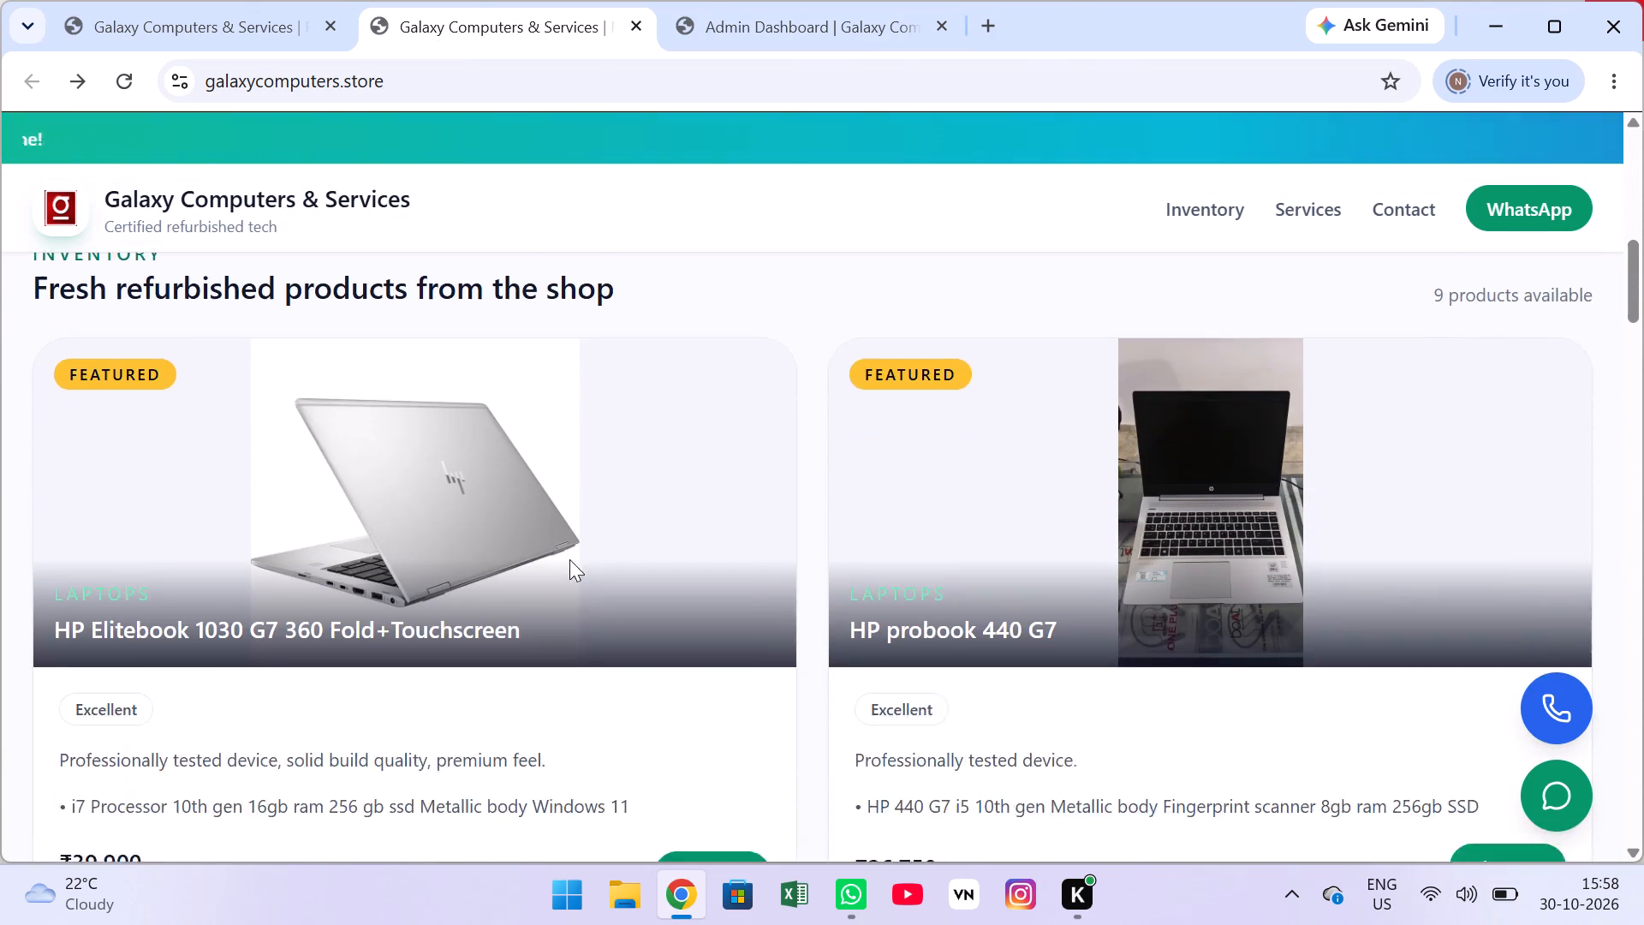
pyautogui.scroll(-2, 569, 559)
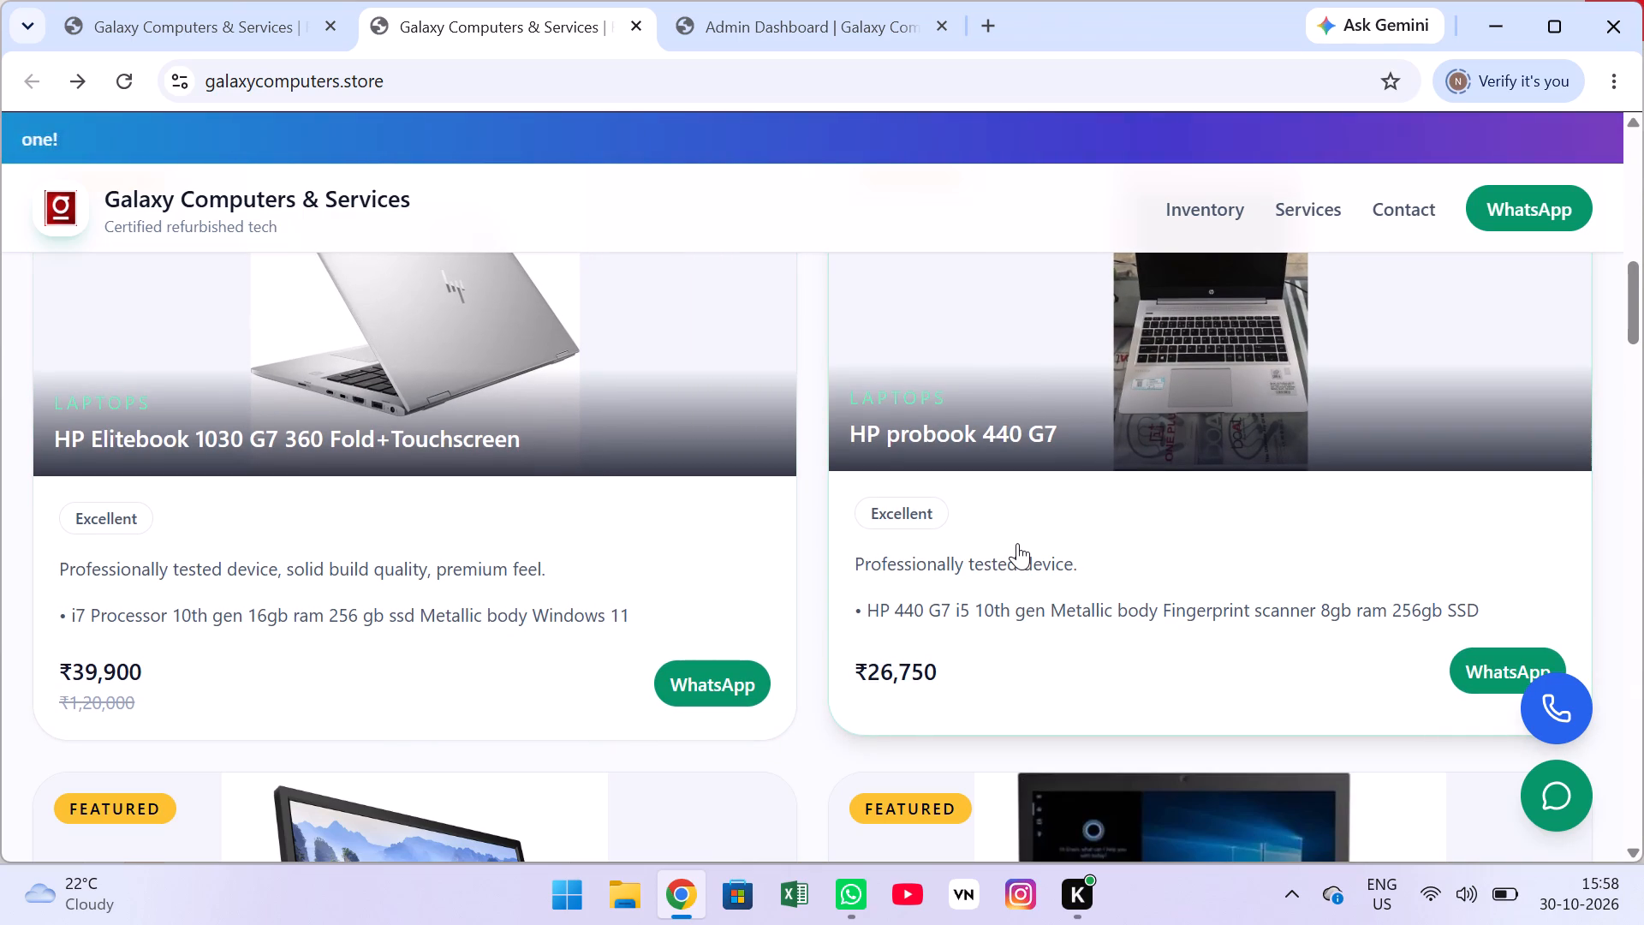
# Look over the storefront's remaining desktop and laptop listings down to the Lenovo ThinkPad T480/T490.
pyautogui.scroll(-4, 1029, 620)
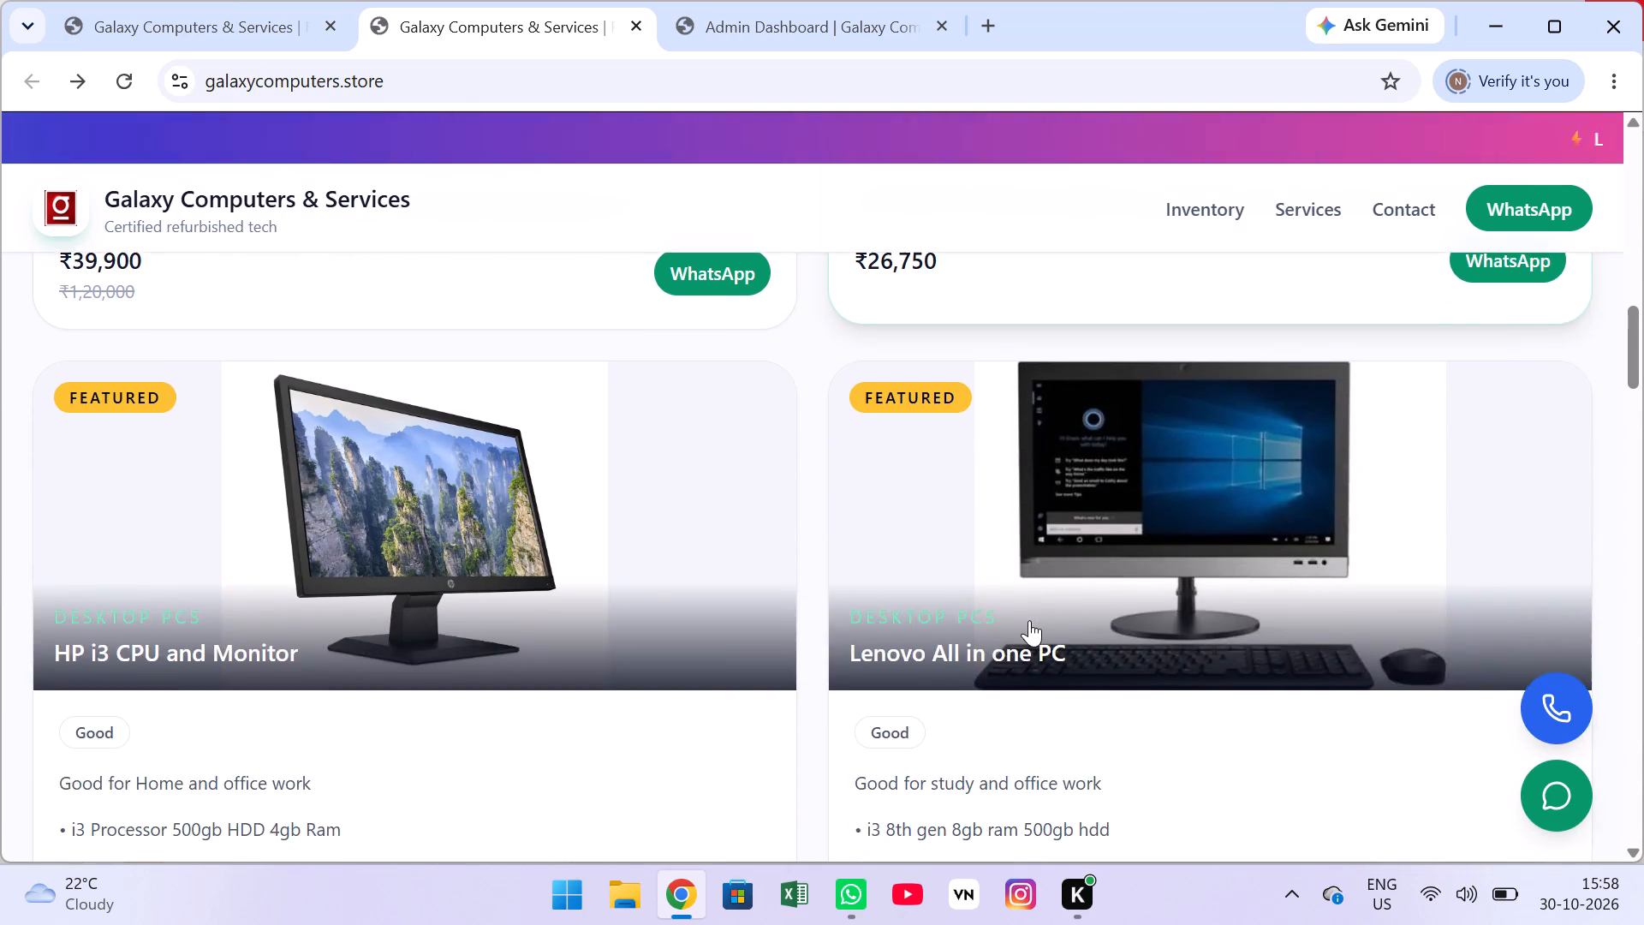
pyautogui.scroll(4, 1029, 620)
pyautogui.scroll(-5, 1029, 619)
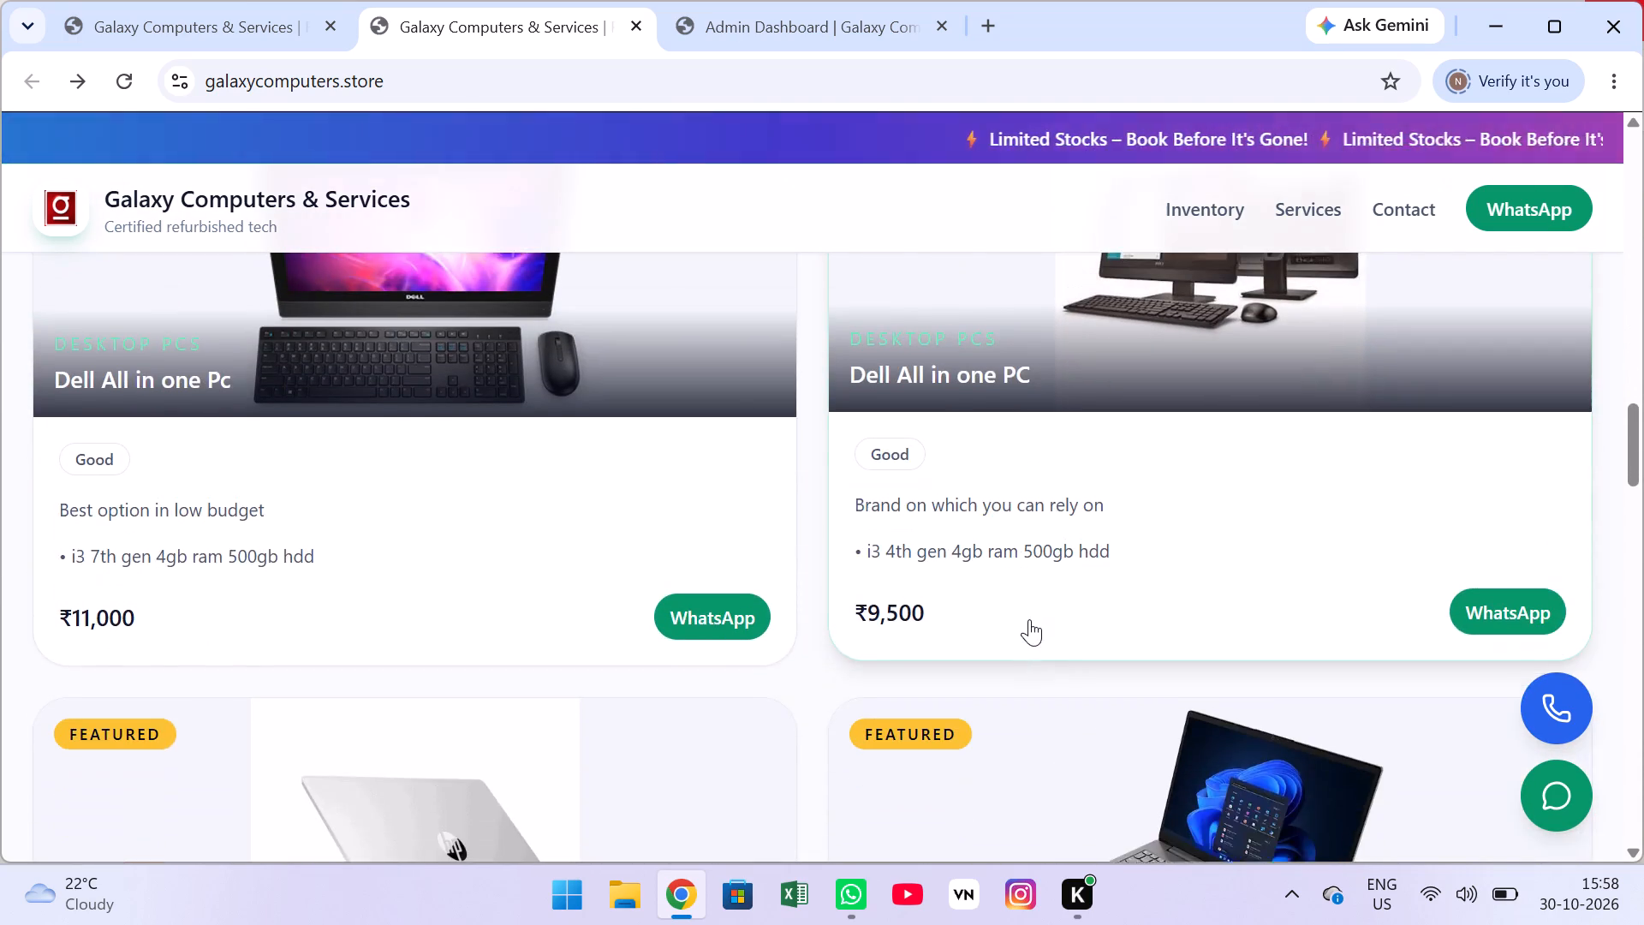
pyautogui.scroll(-6, 1029, 619)
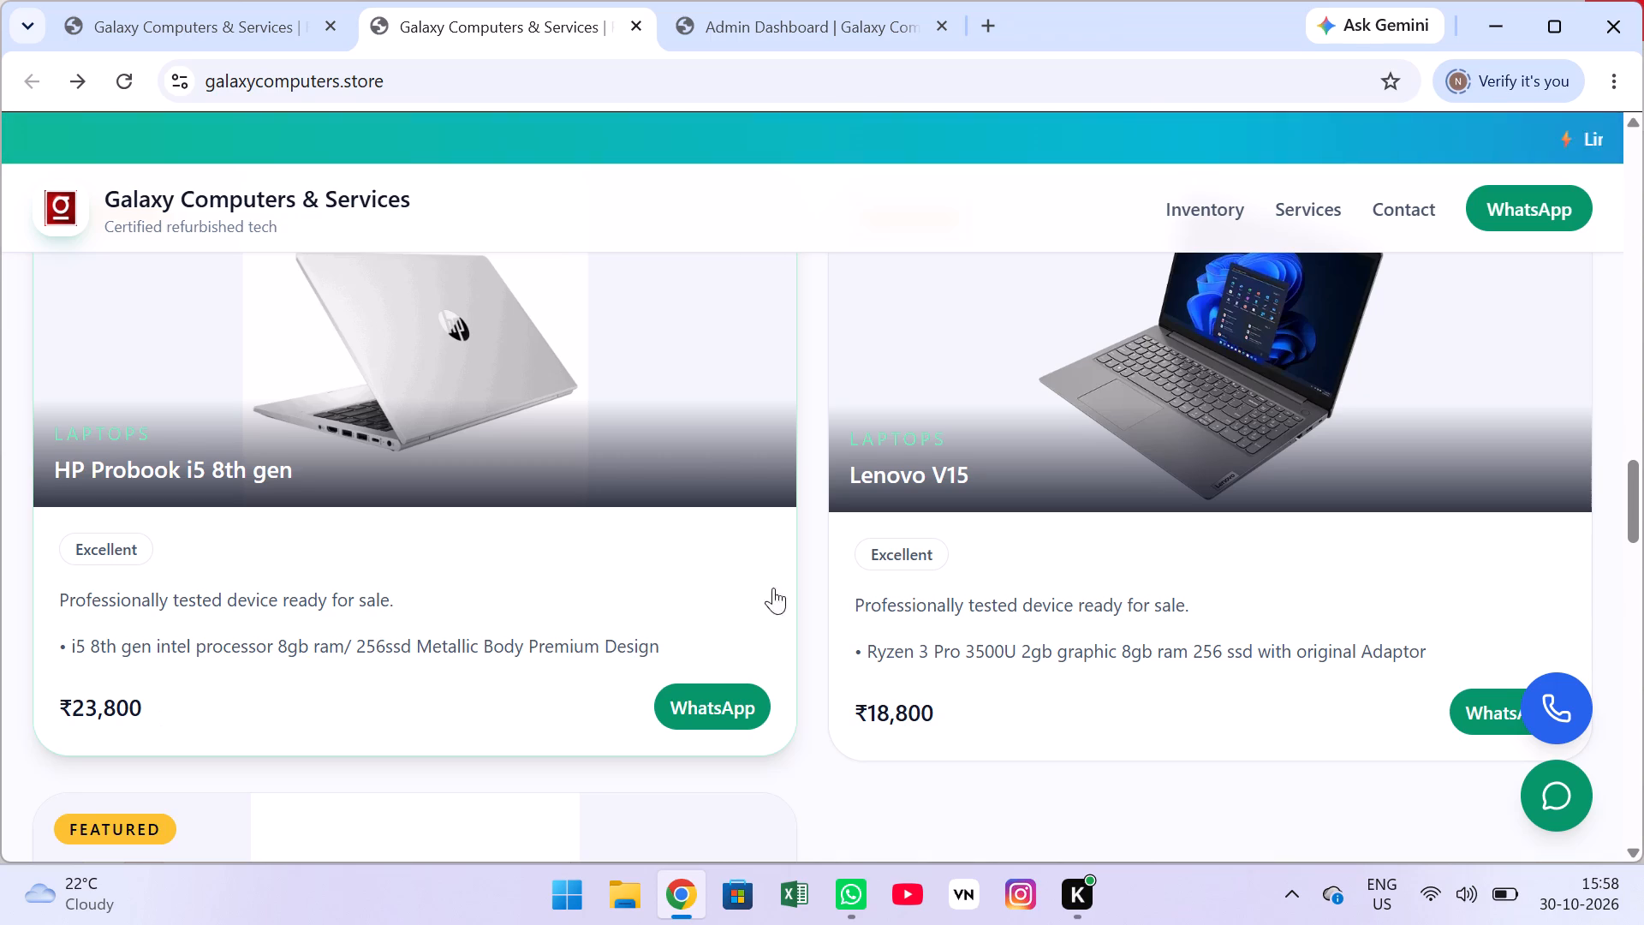
pyautogui.scroll(-6, 956, 702)
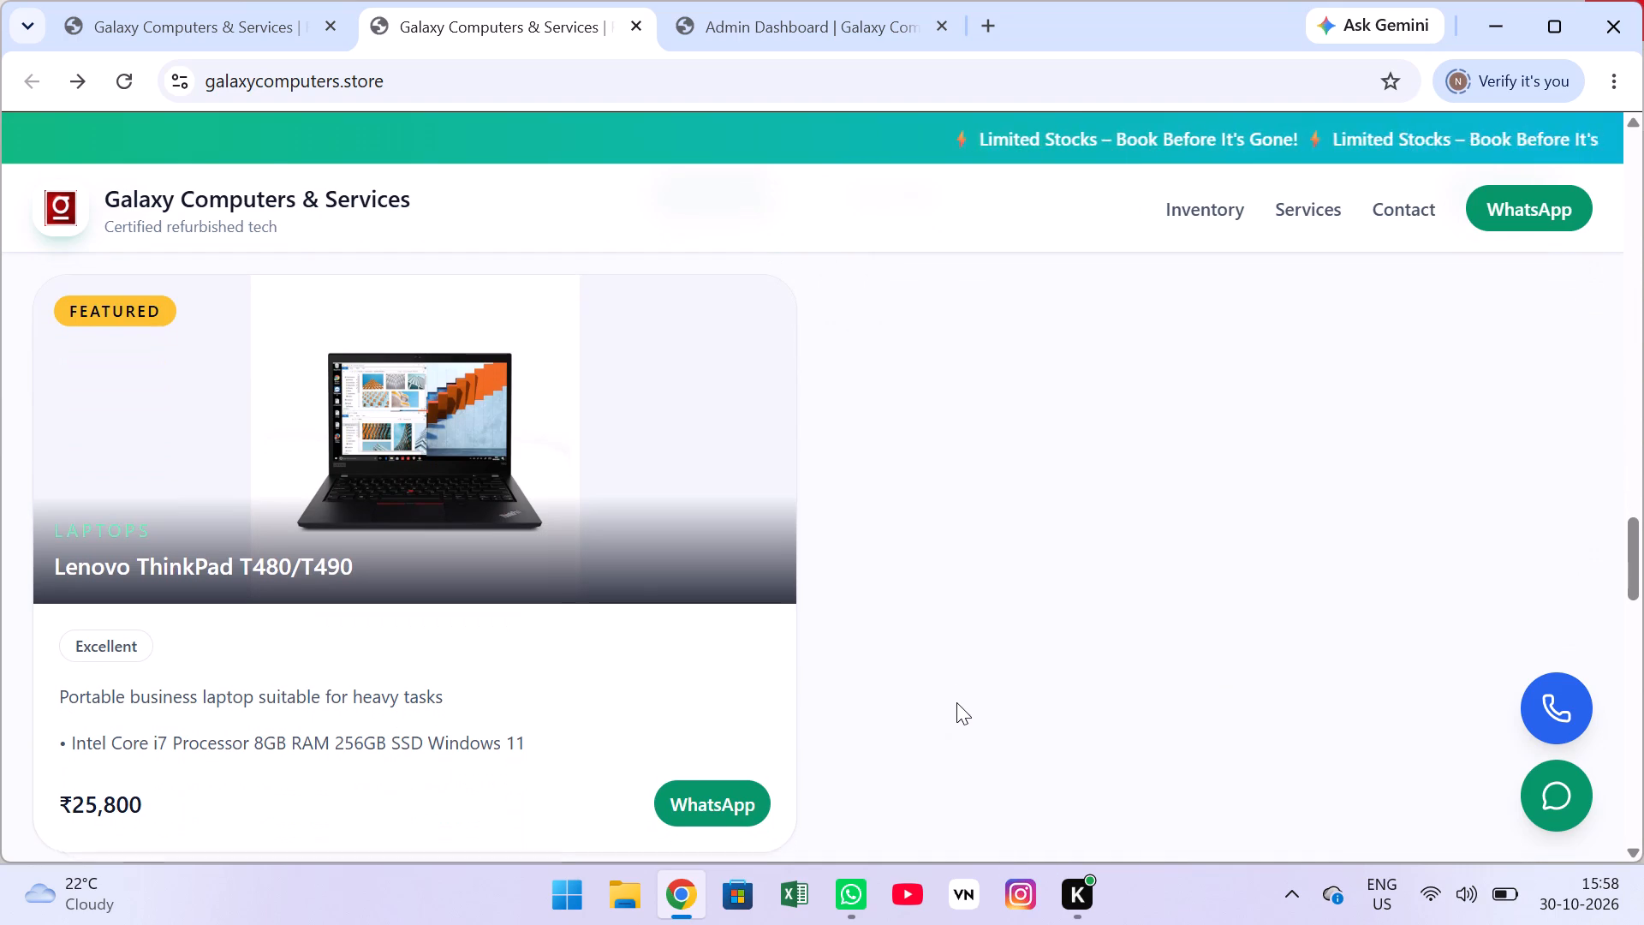
pyautogui.scroll(-1, 956, 702)
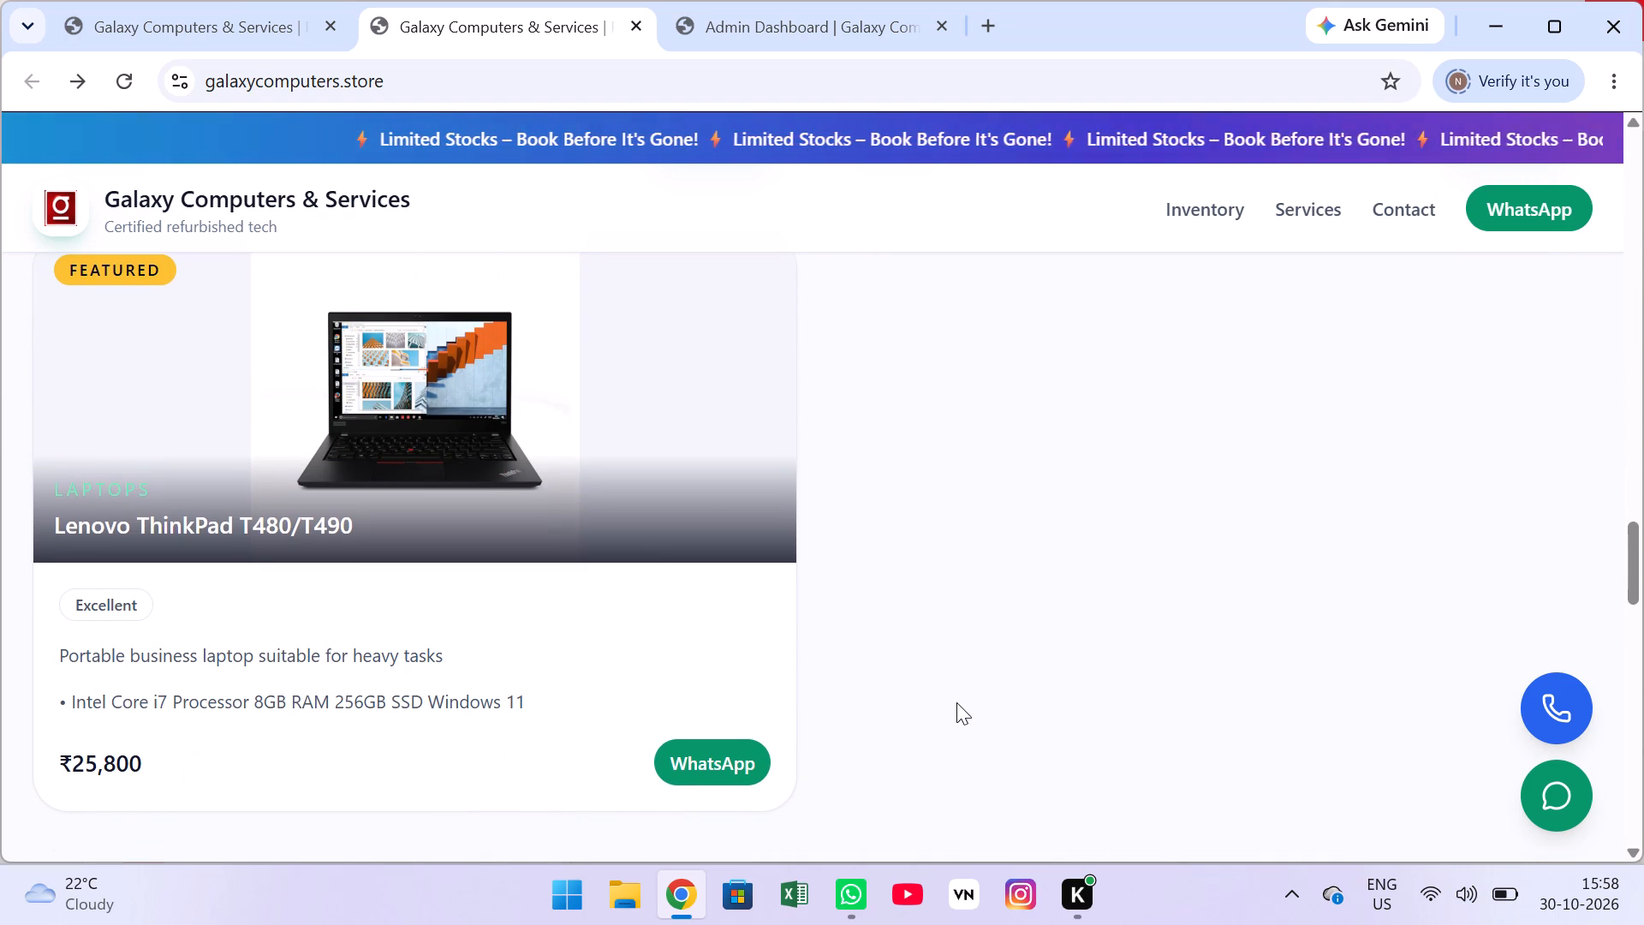
pyautogui.scroll(5, 956, 702)
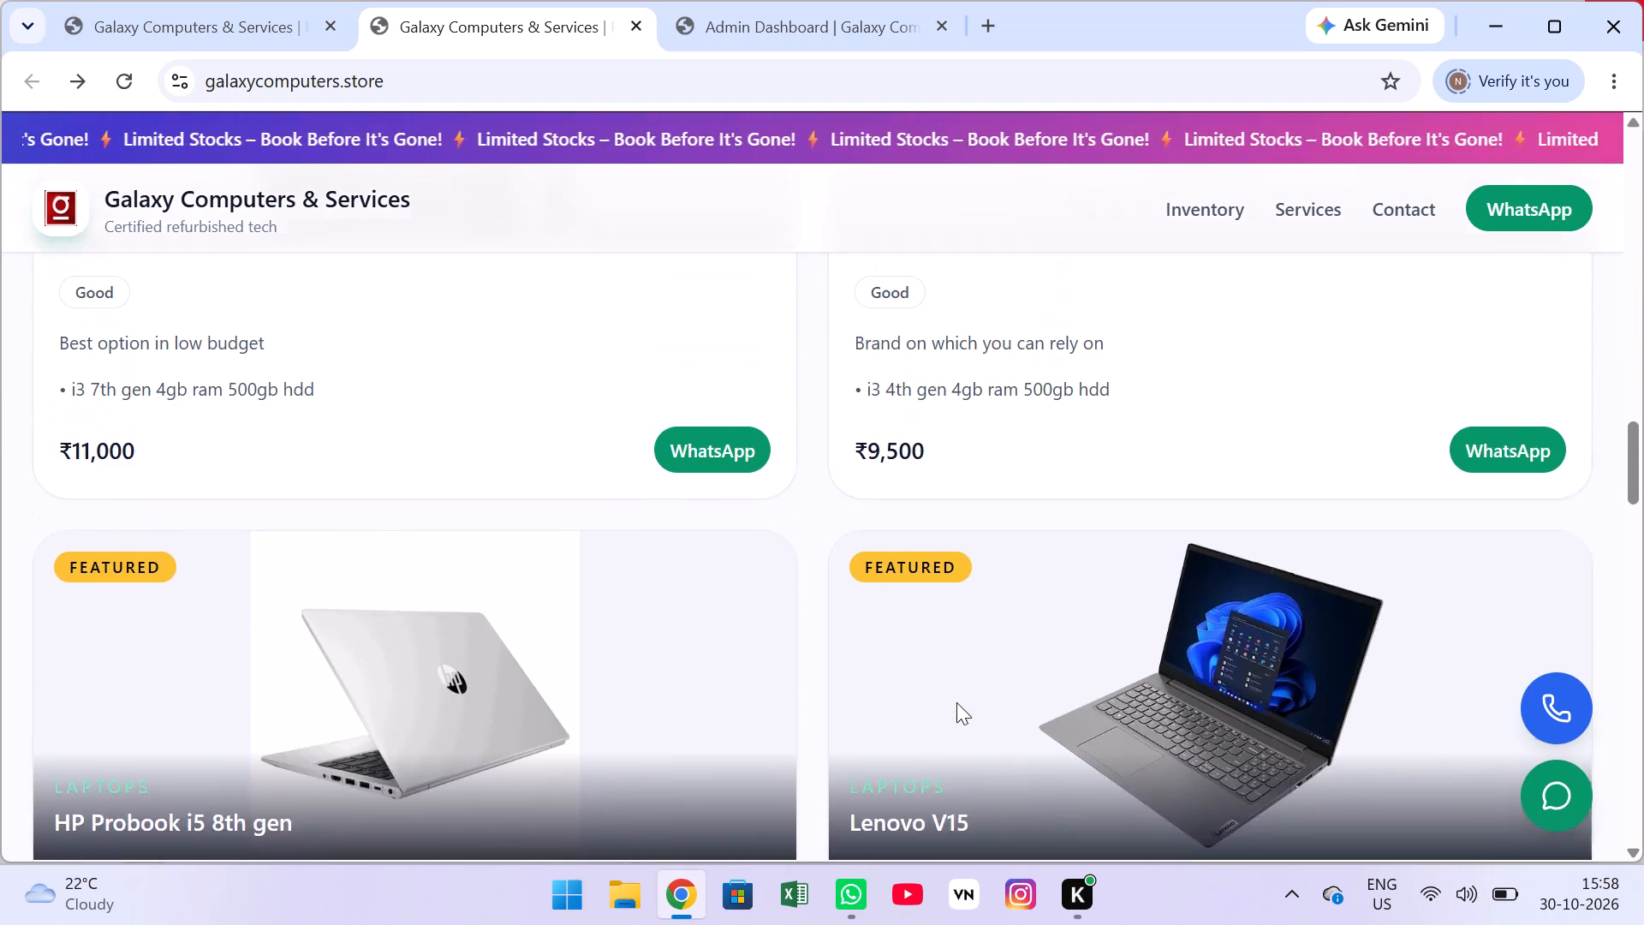
# Return to the admin dashboard and enter "DELL Letitude" as the product name in the blank add-product form.
pyautogui.click(787, 23)
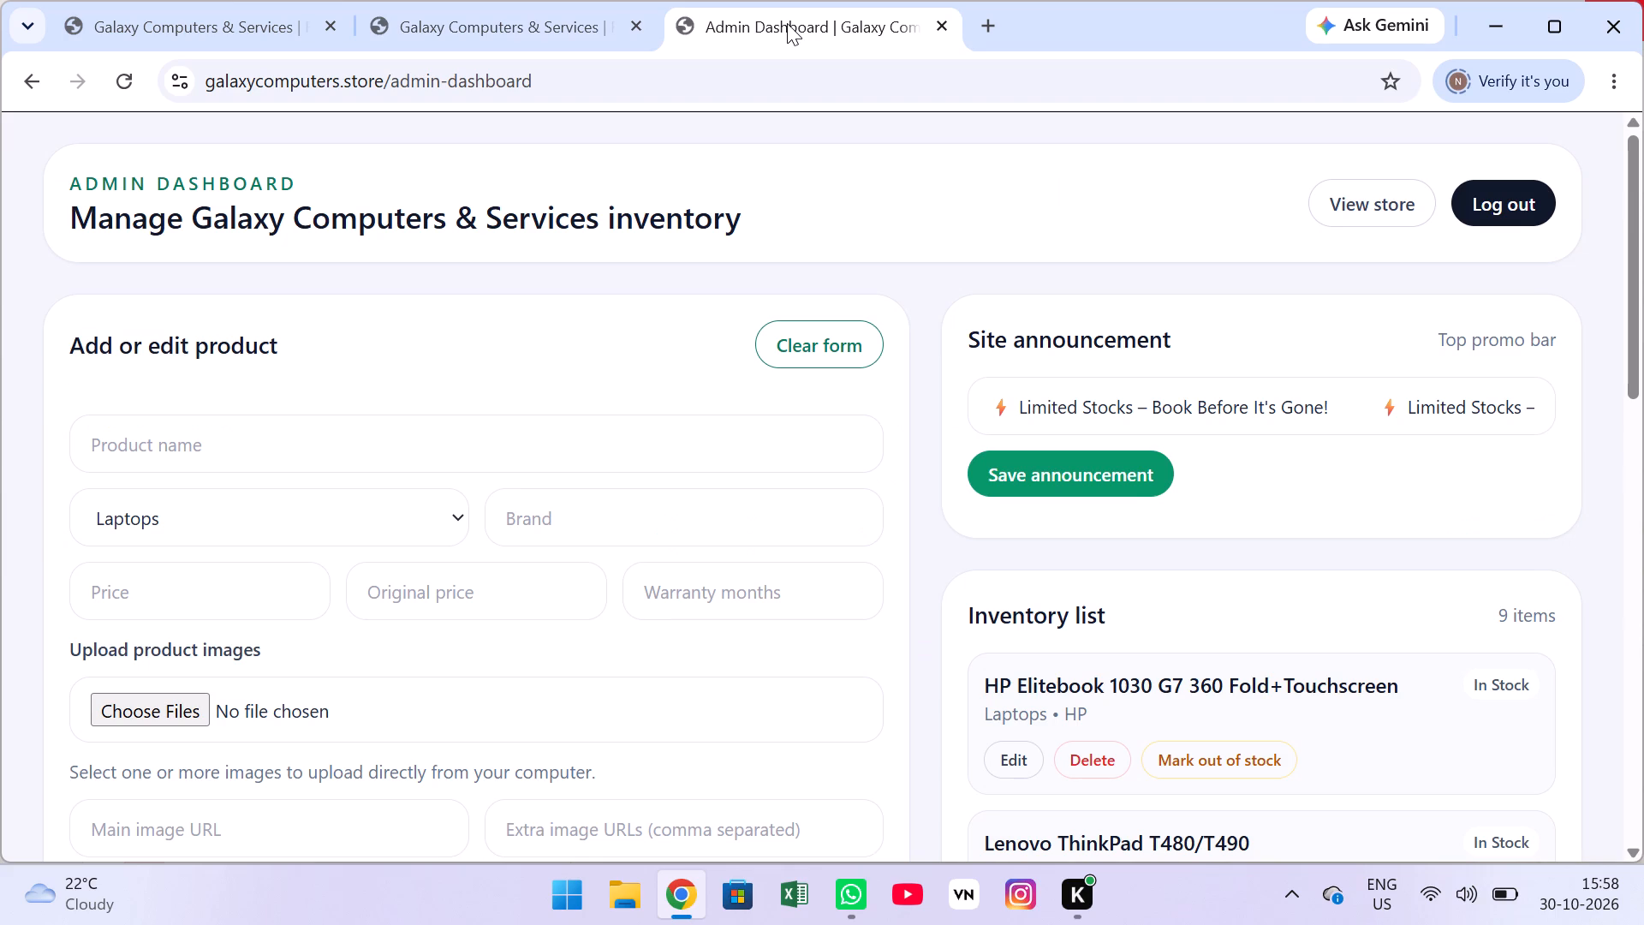
pyautogui.scroll(3, 622, 392)
pyautogui.scroll(-10, 379, 519)
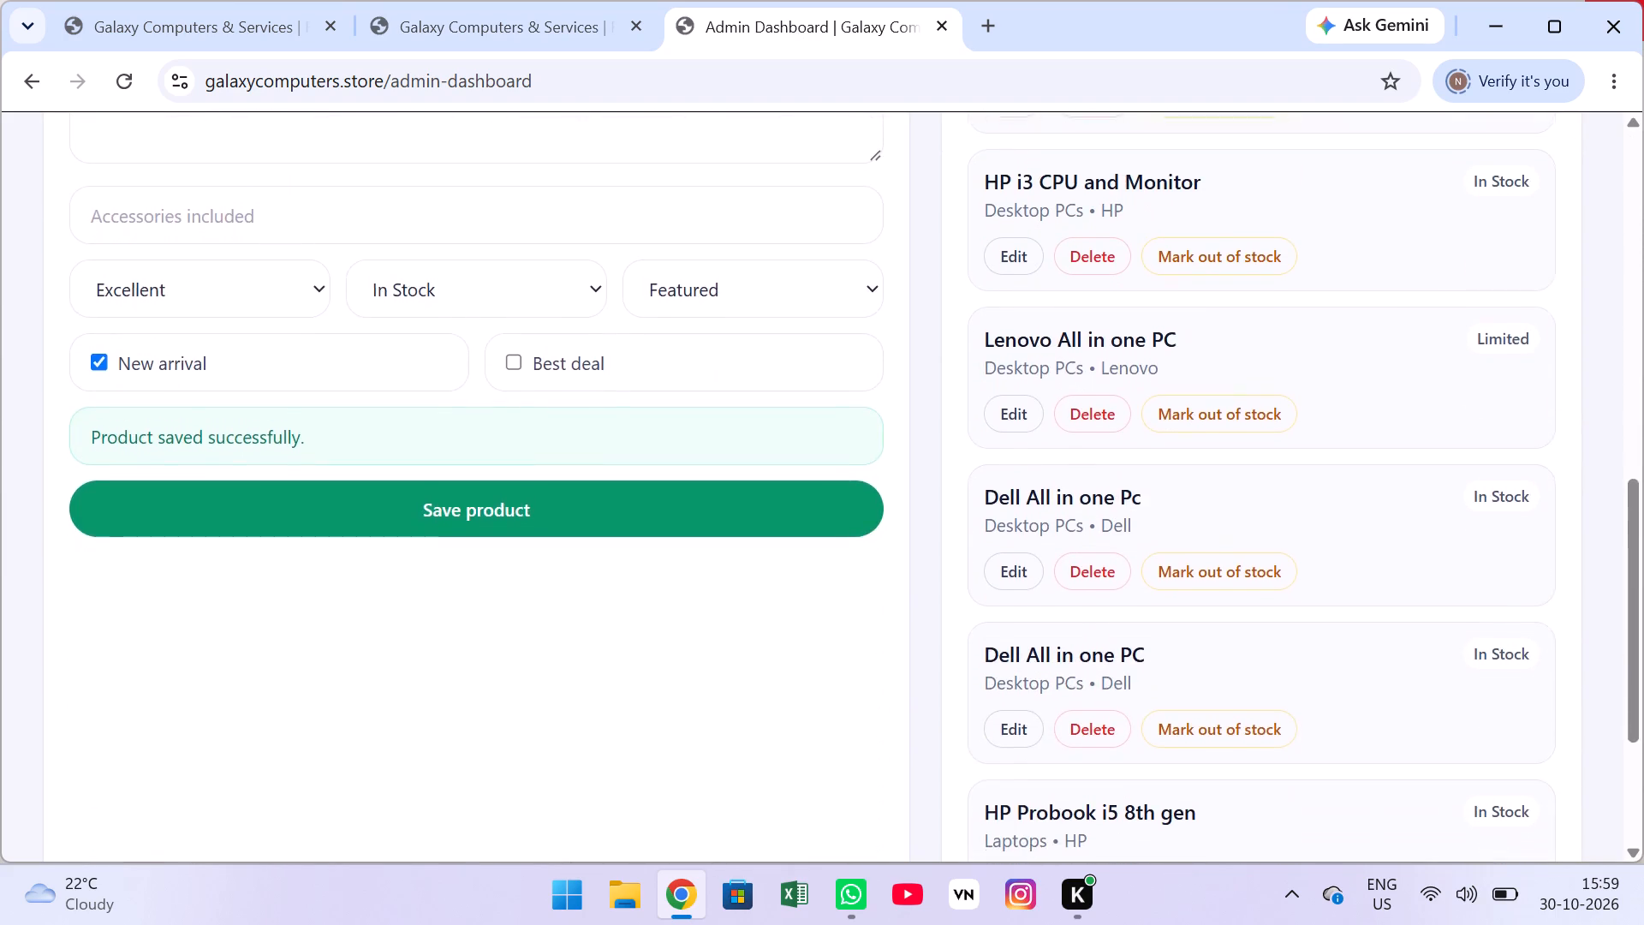
pyautogui.scroll(5, 379, 519)
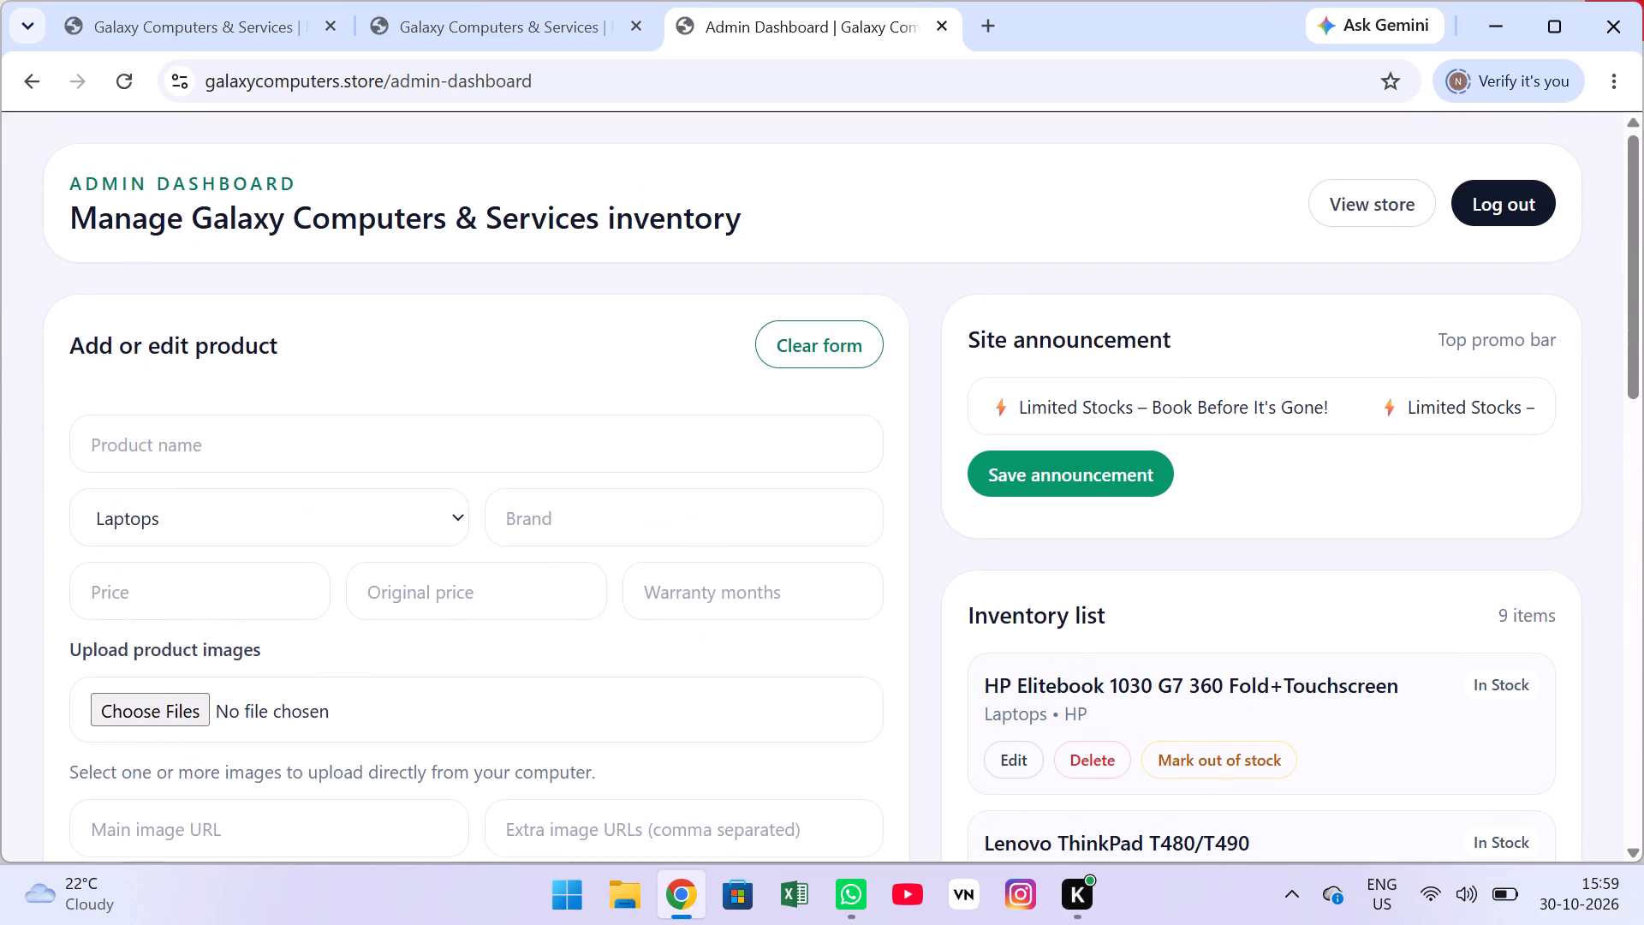
pyautogui.click(169, 436)
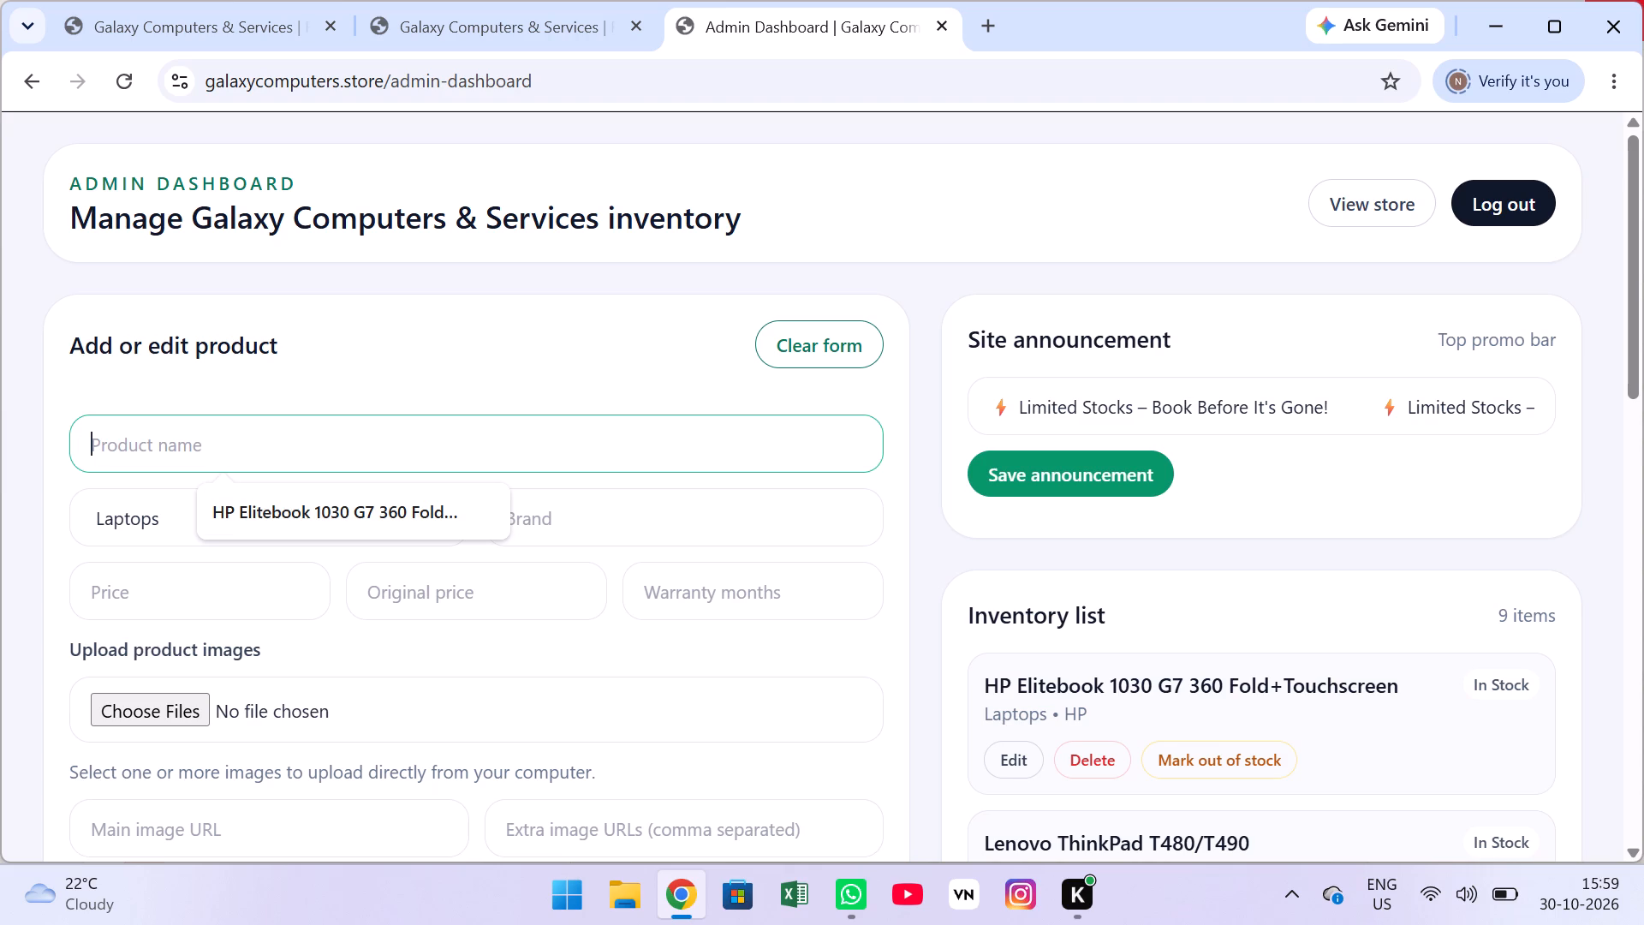
pyautogui.write('DELL')
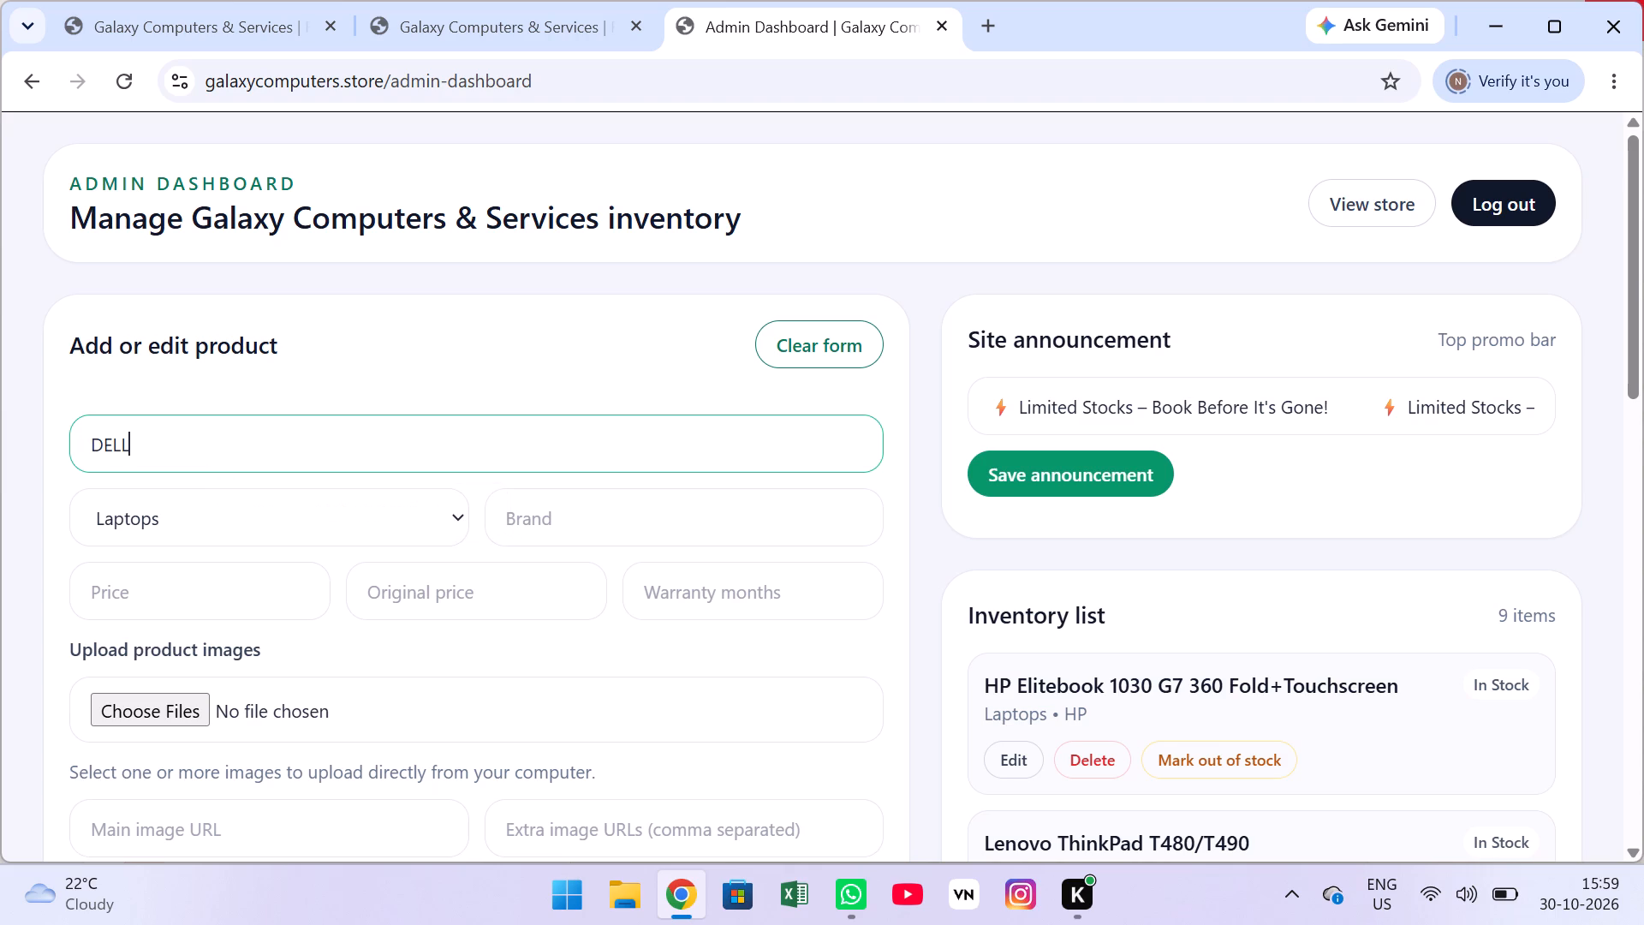
pyautogui.press('space')
pyautogui.hotkey('shift', 'l')
pyautogui.write('etitu')
pyautogui.write('de')
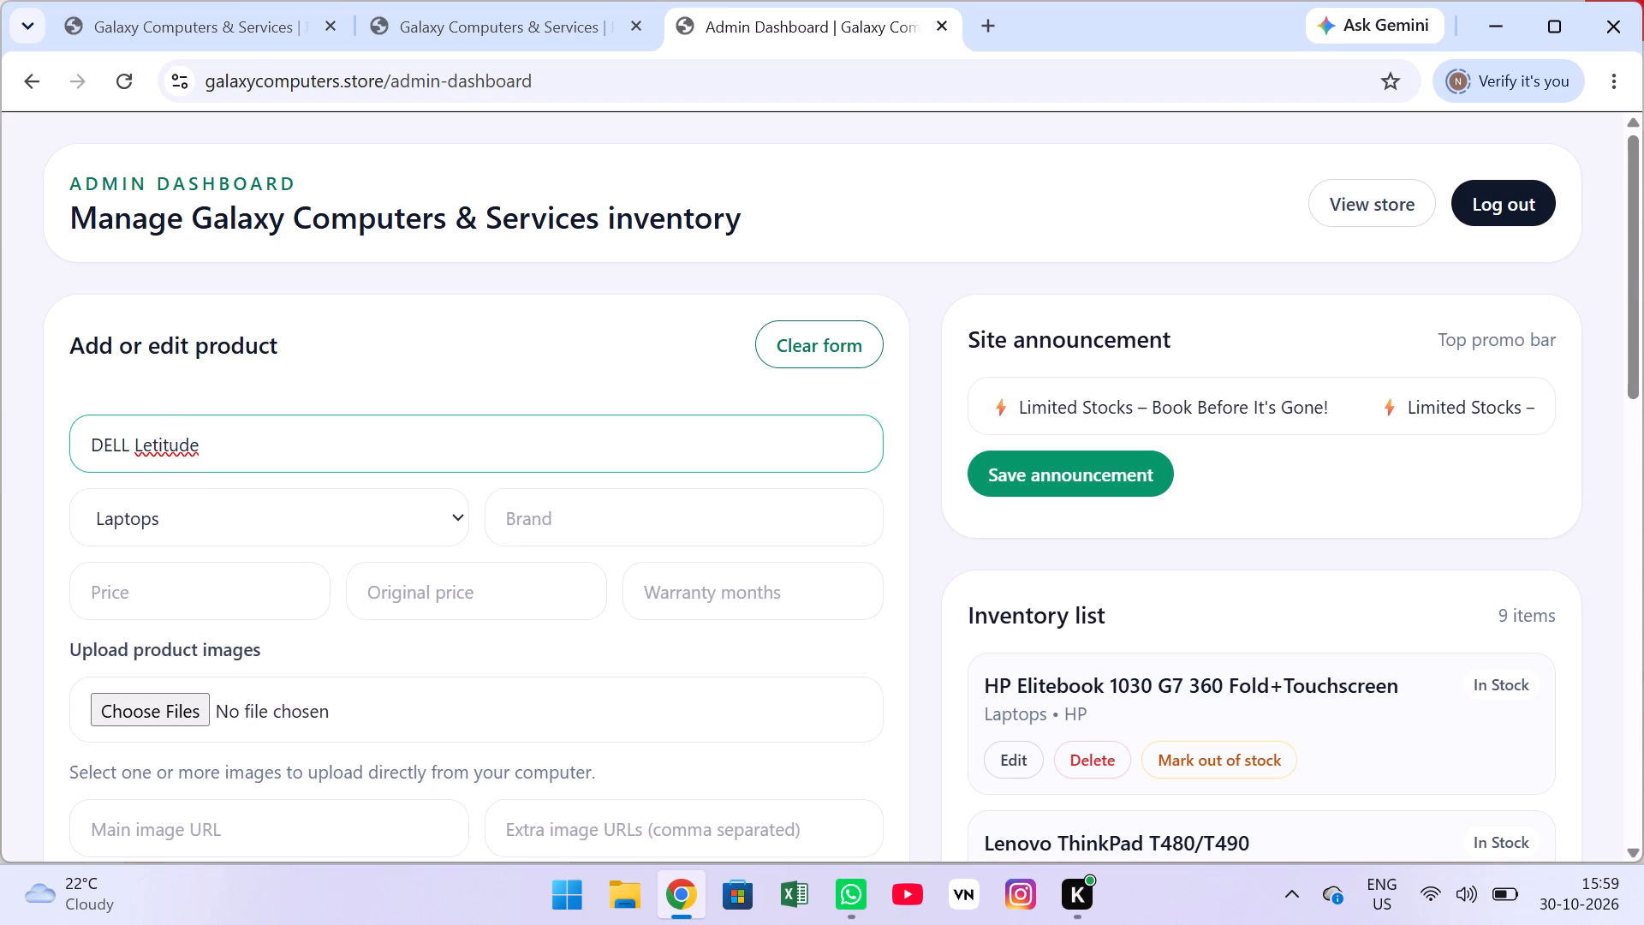
pyautogui.press('space')
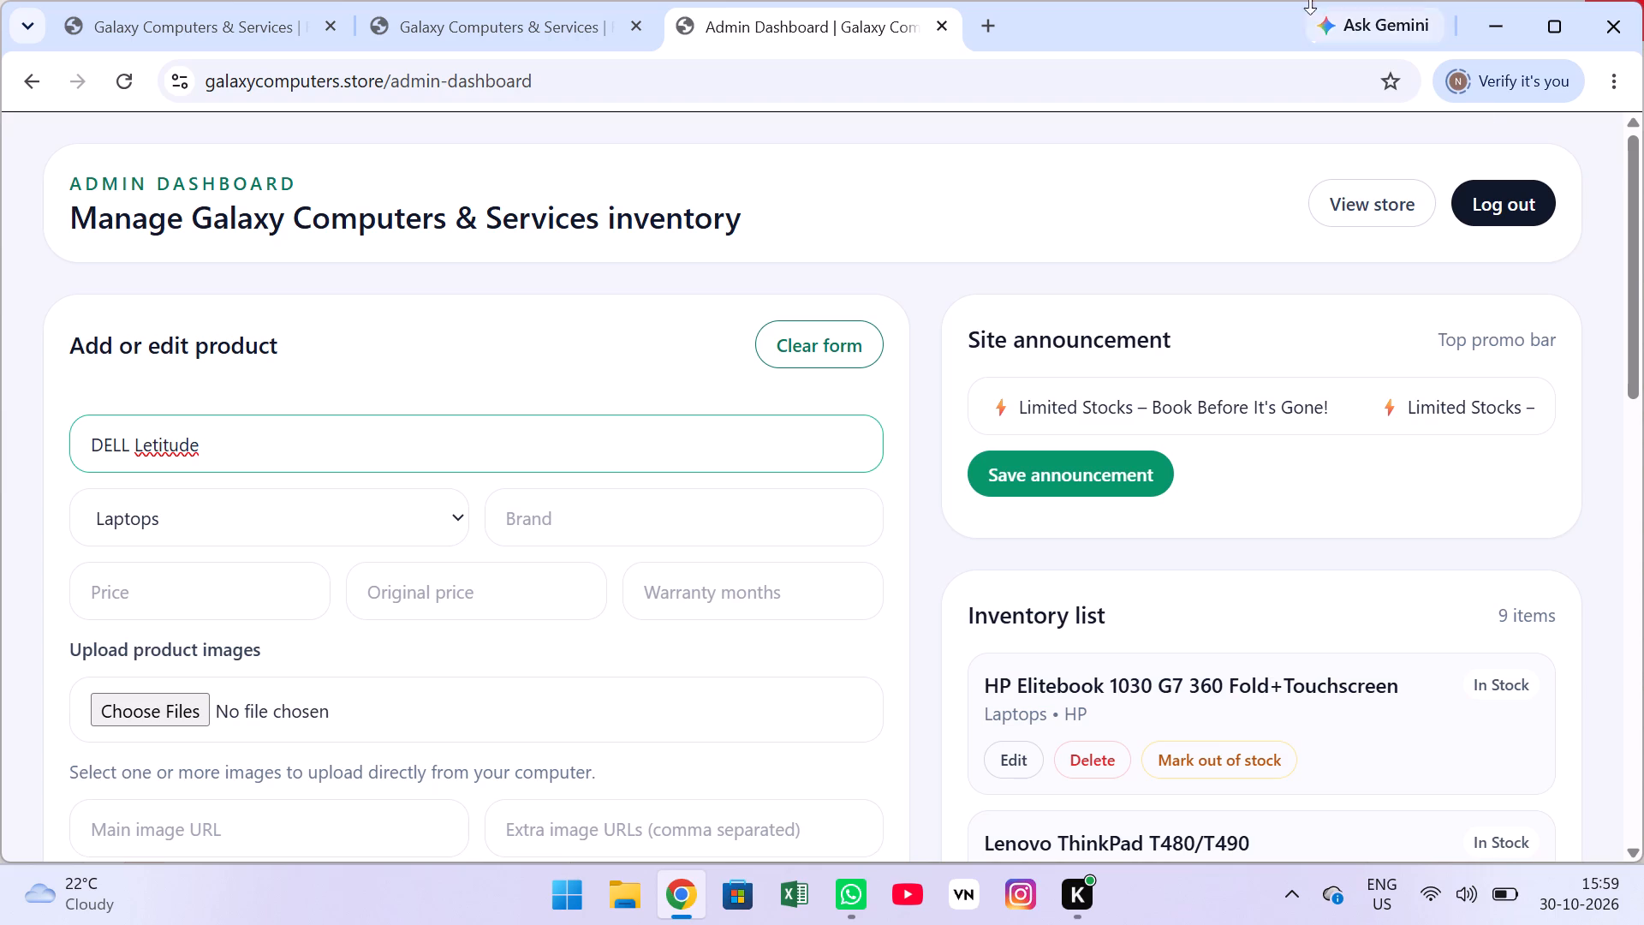
# Search Google for "dell" in a new tab, look through the web and image results, and close the tab.
pyautogui.click(985, 27)
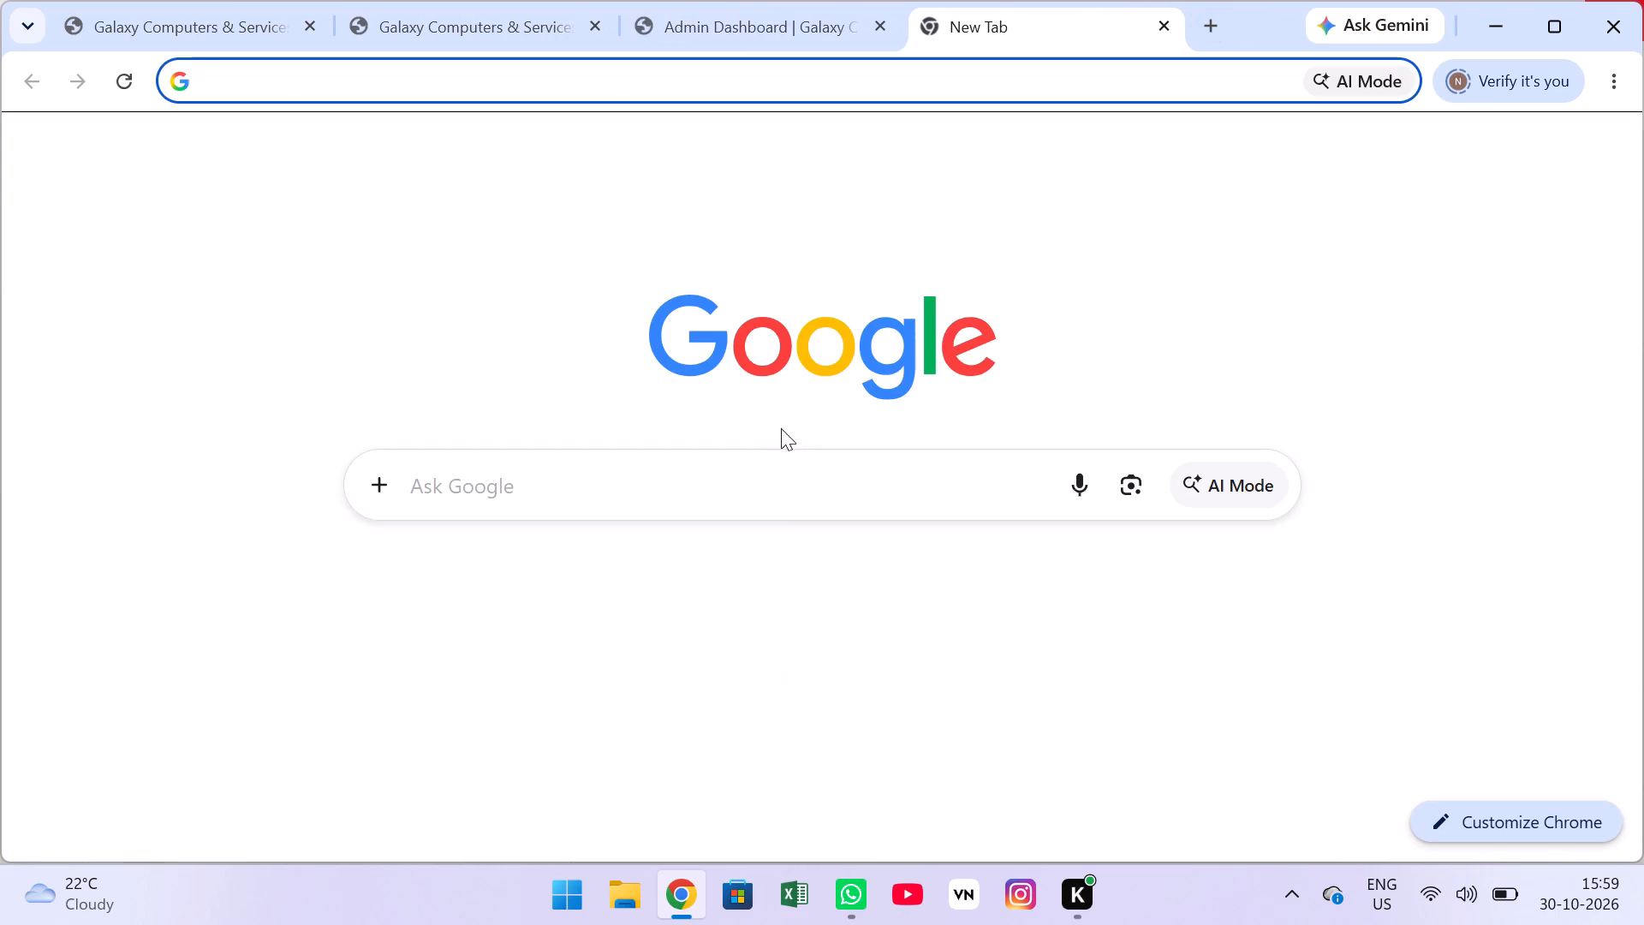
pyautogui.click(690, 485)
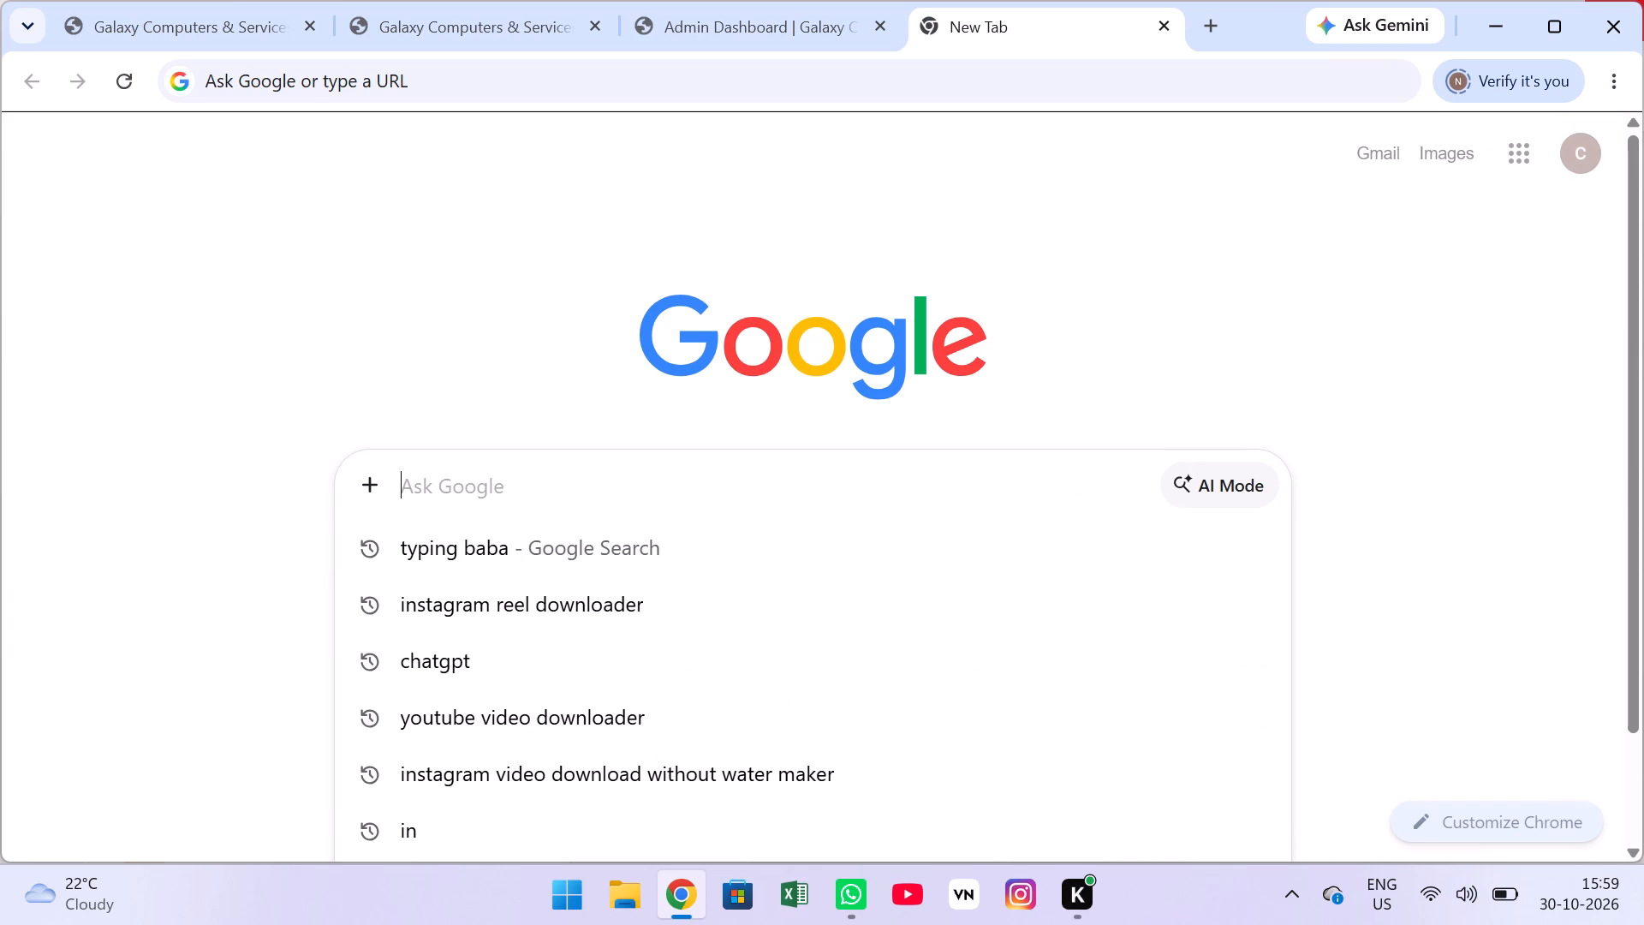
pyautogui.write('dell')
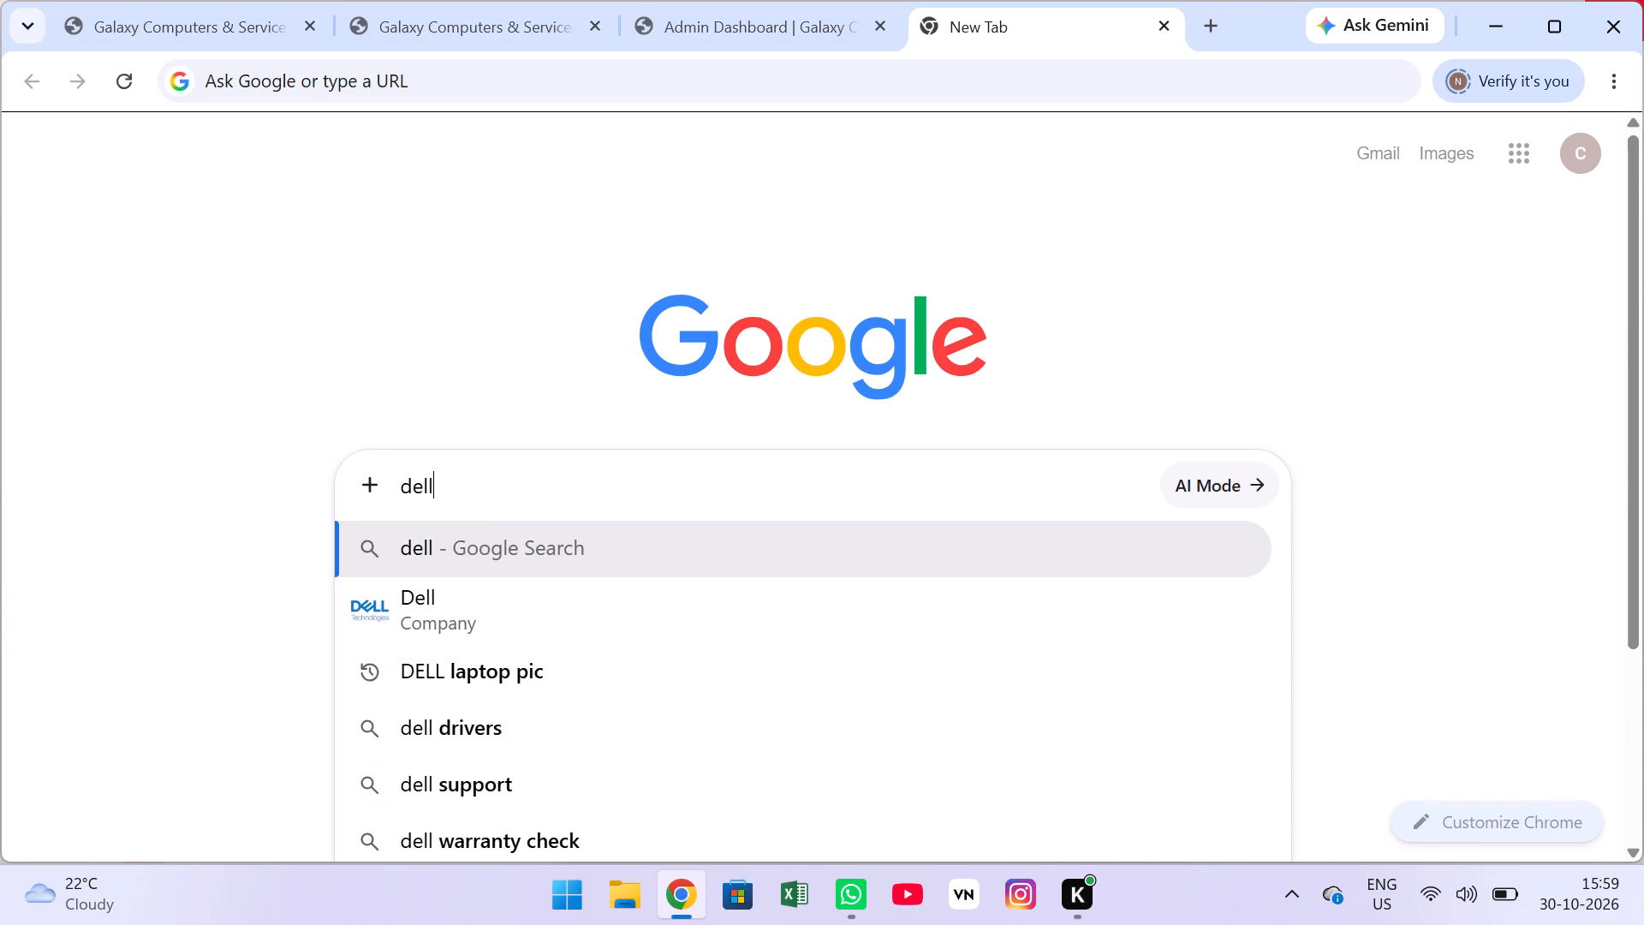
pyautogui.press('Return')
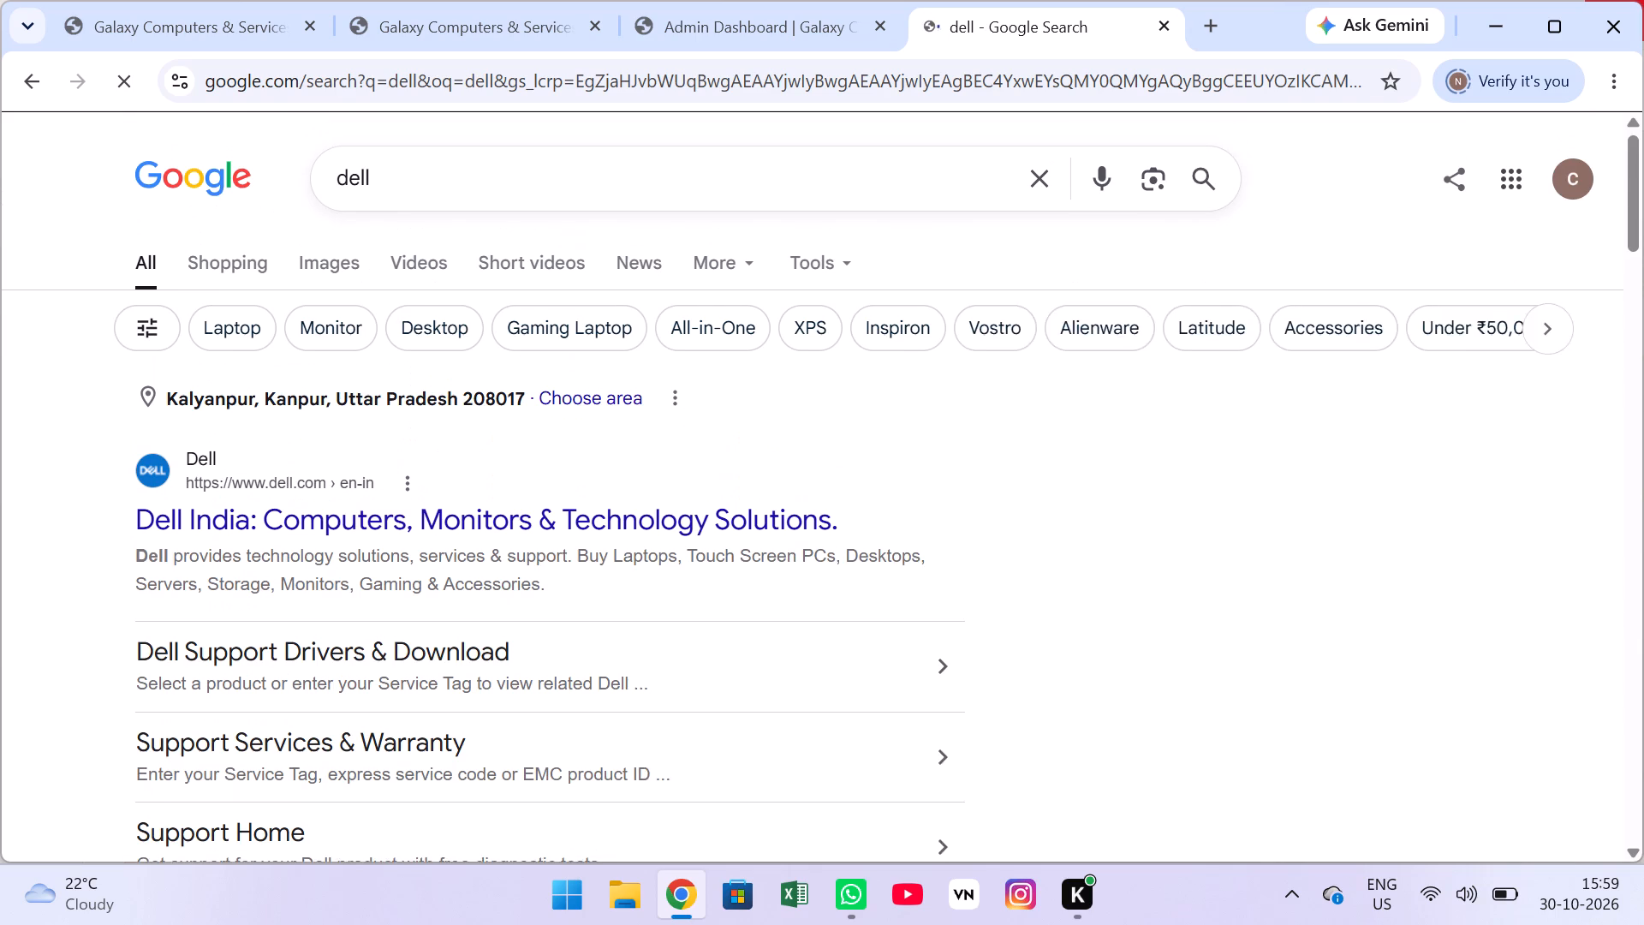
pyautogui.scroll(-7, 434, 562)
pyautogui.scroll(2, 434, 562)
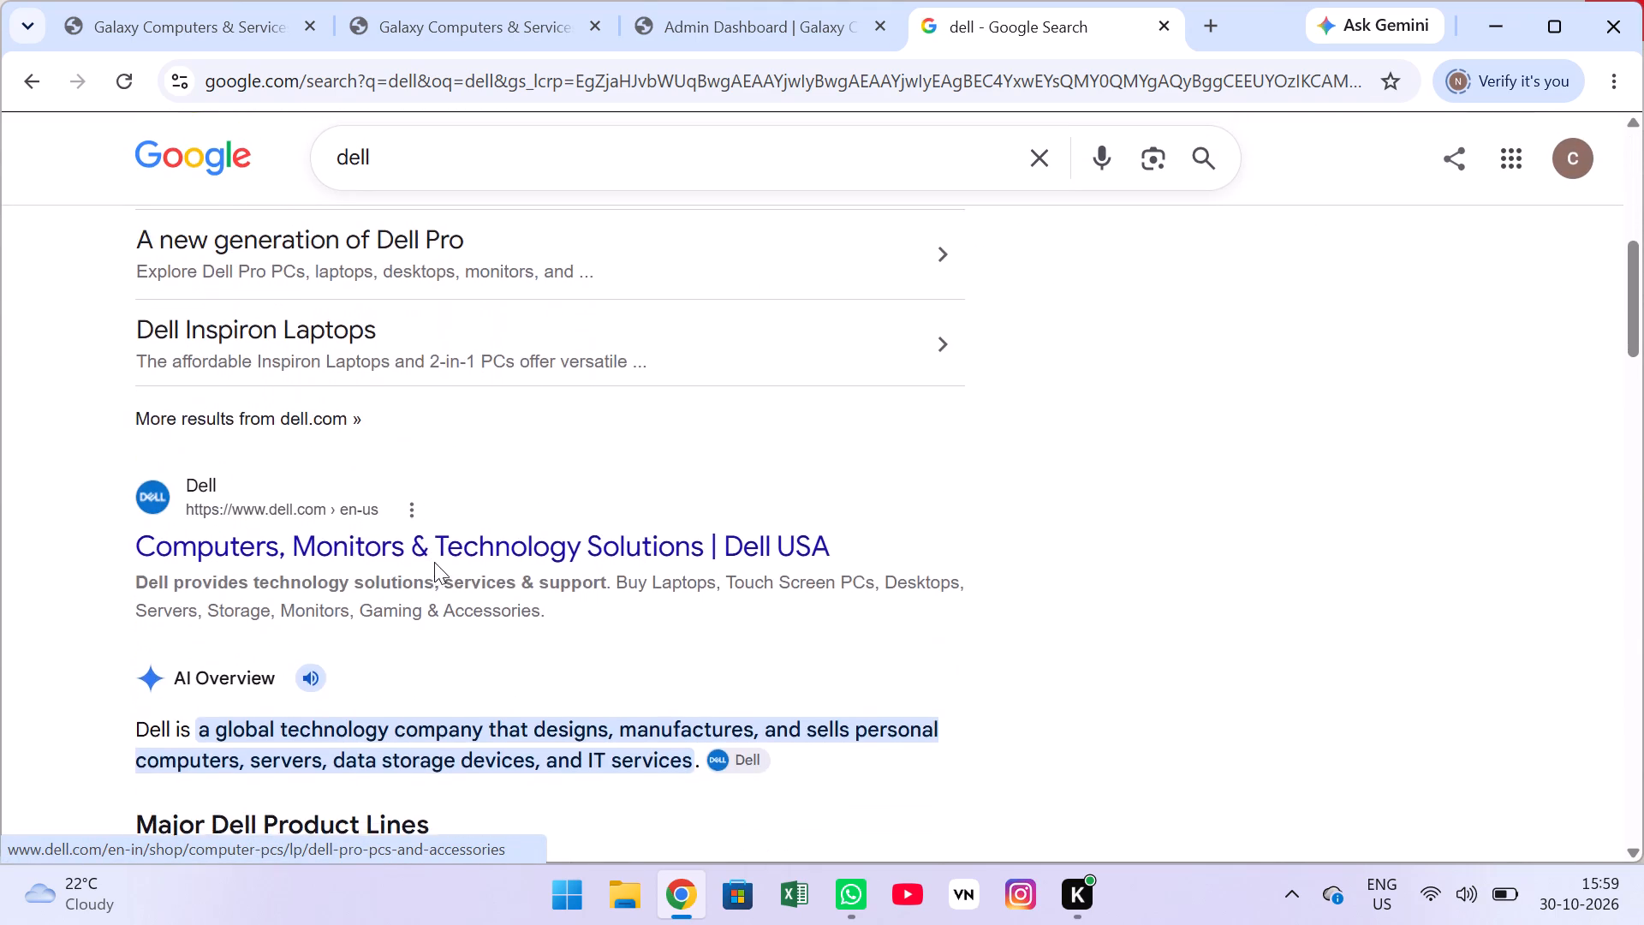
pyautogui.scroll(3, 434, 562)
pyautogui.scroll(5, 391, 183)
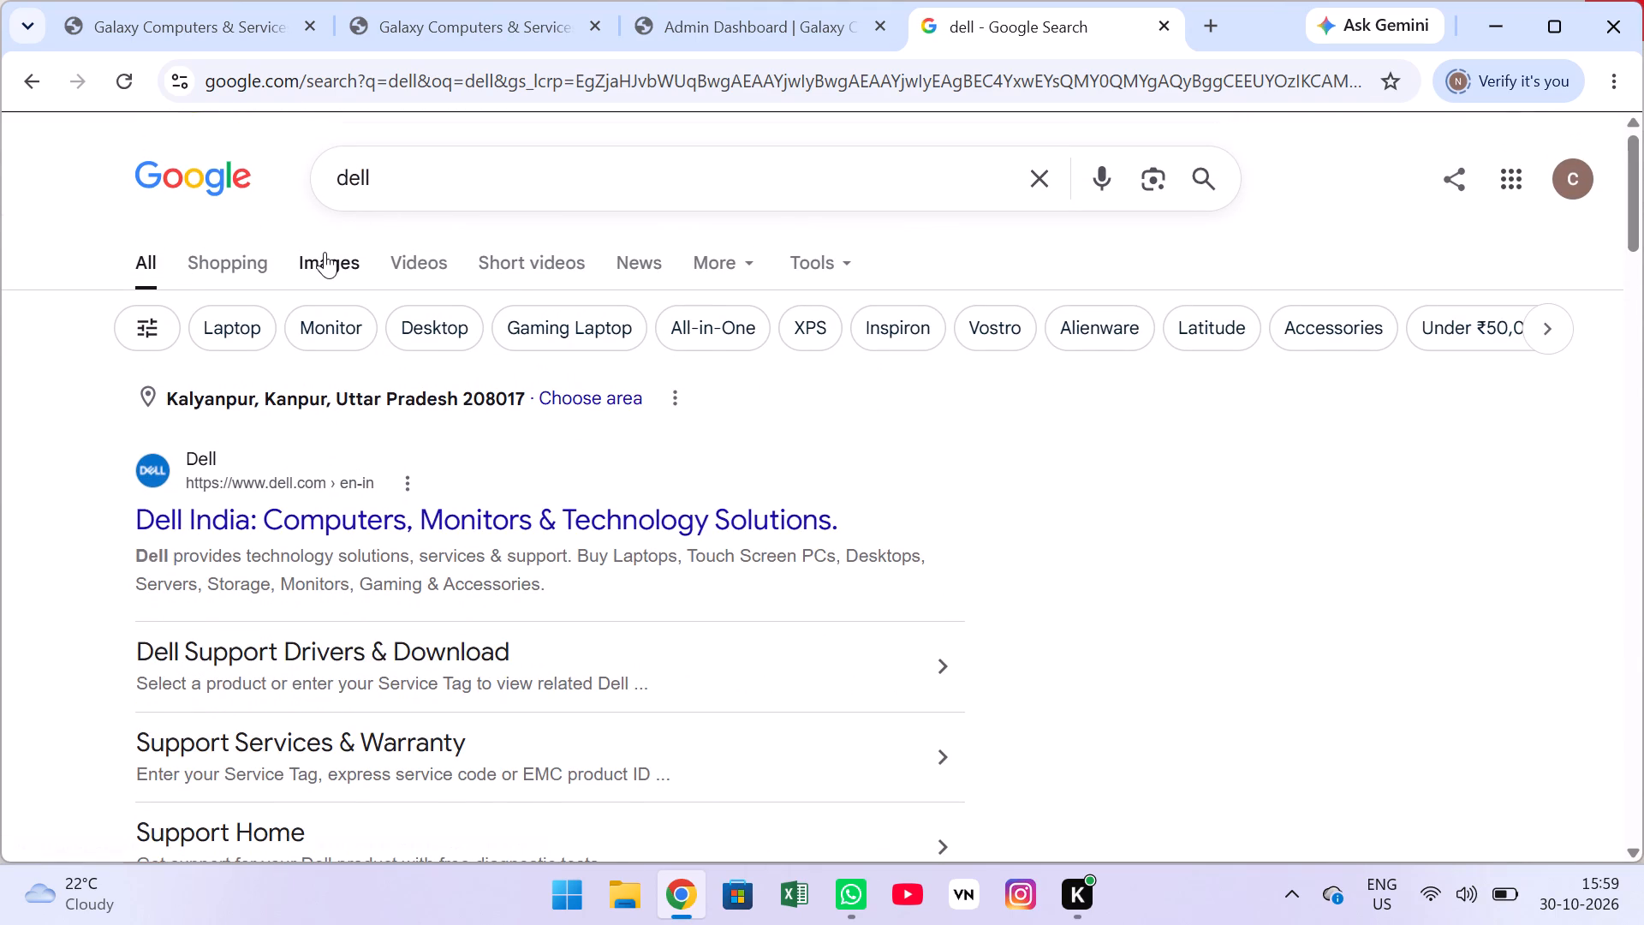
pyautogui.click(325, 252)
pyautogui.scroll(-1, 497, 474)
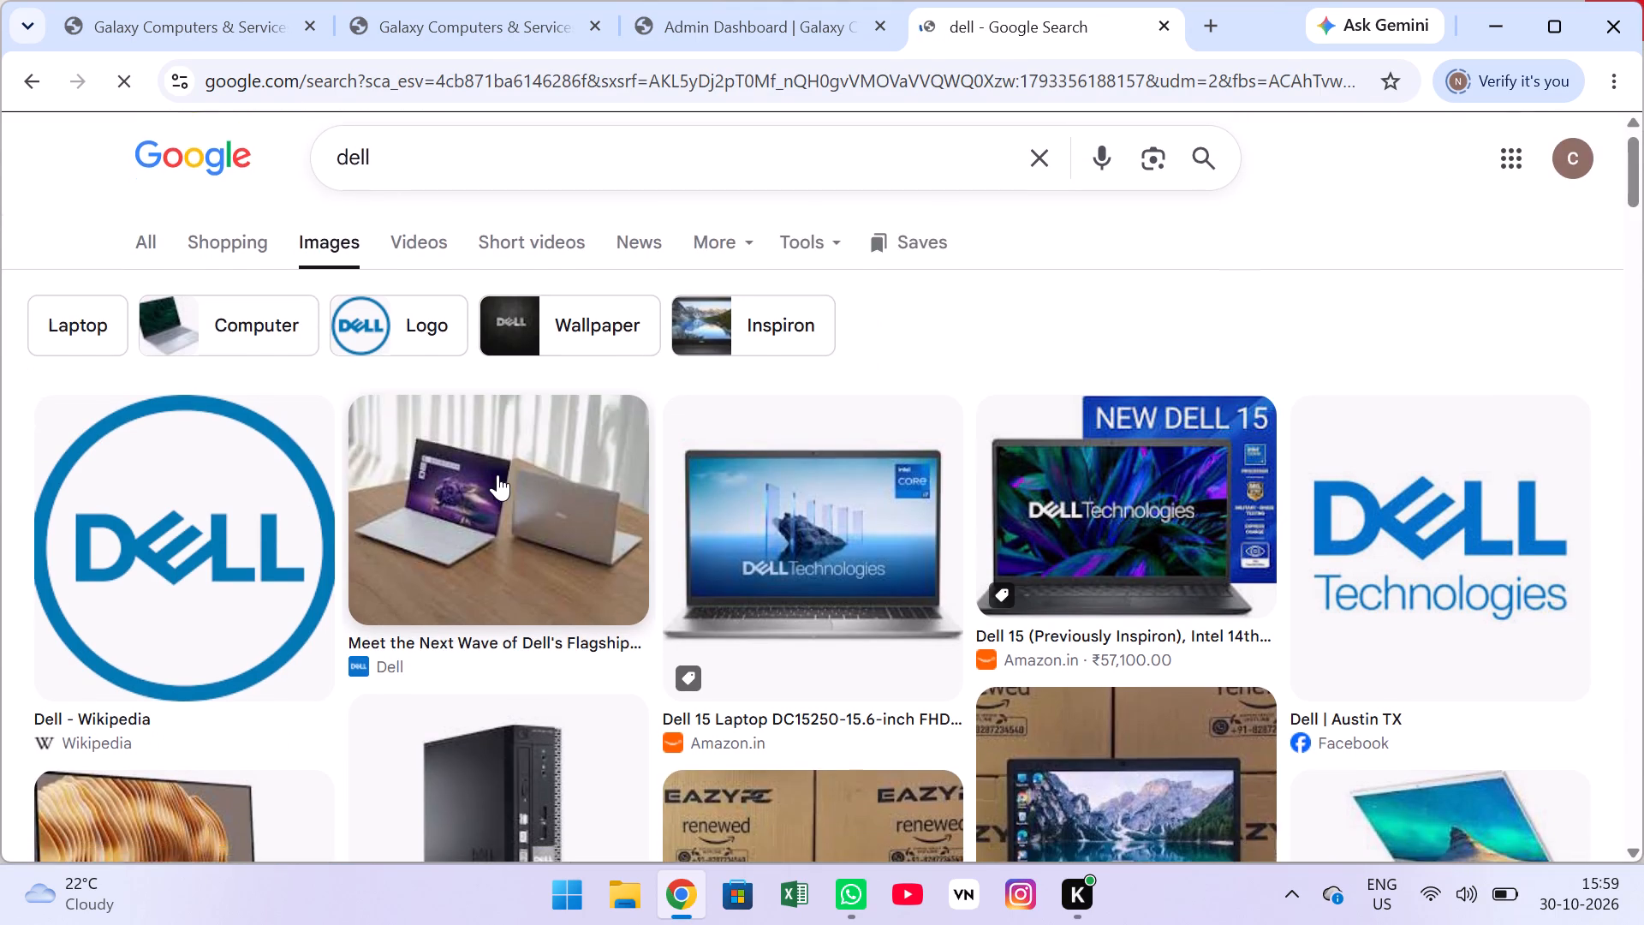
pyautogui.scroll(-1, 497, 474)
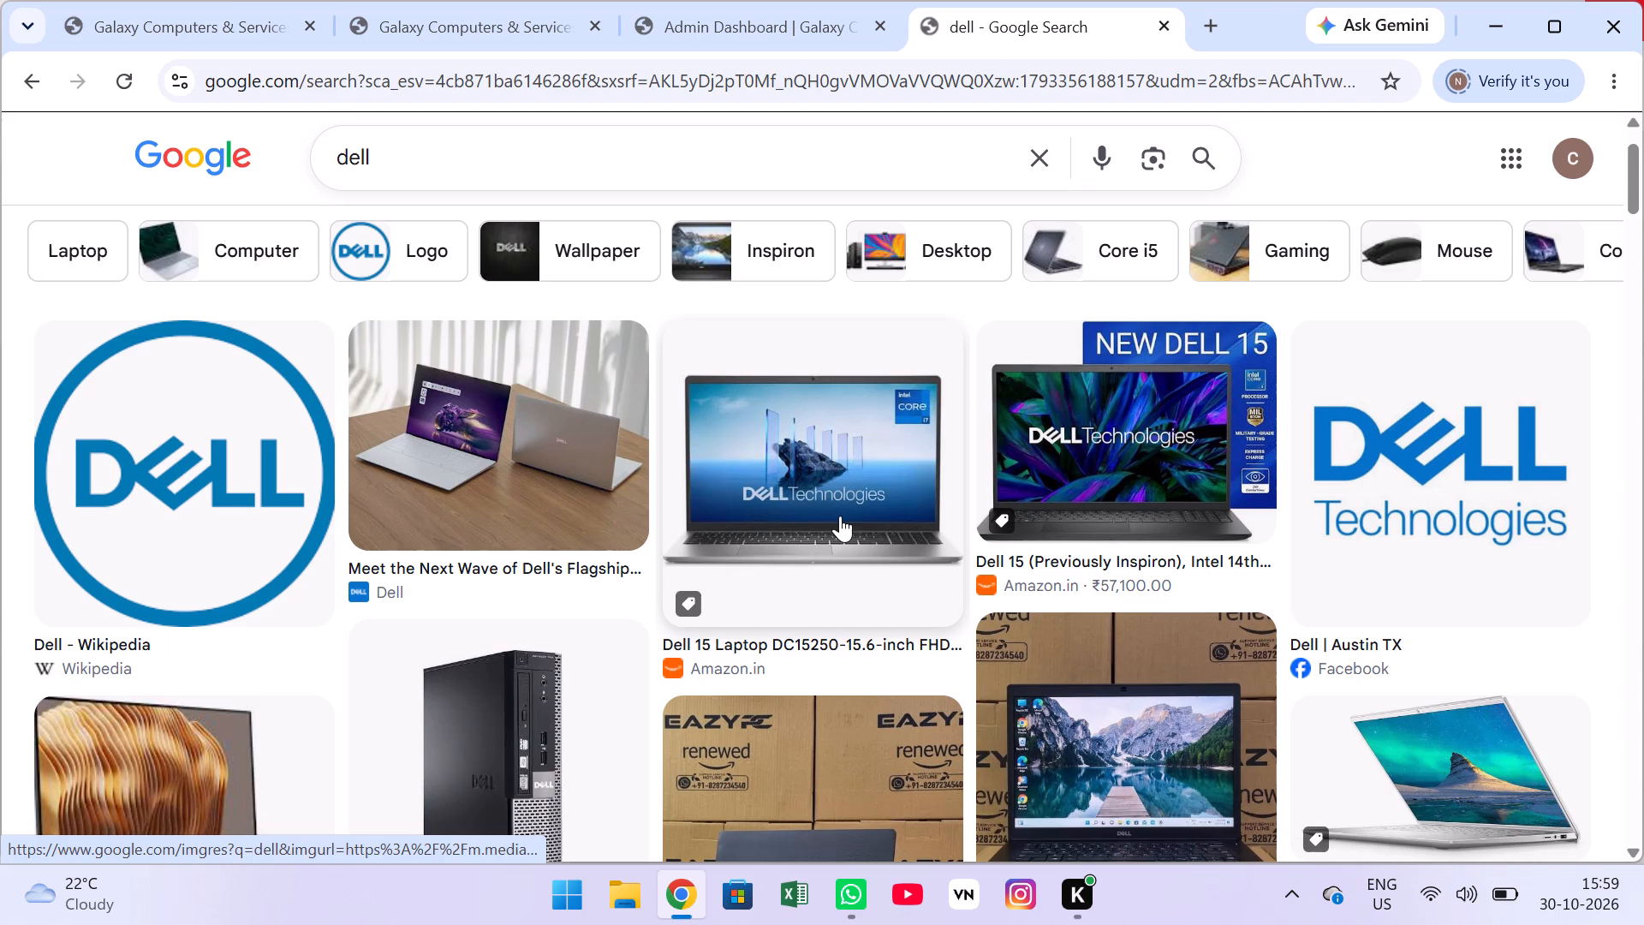
pyautogui.scroll(-4, 872, 531)
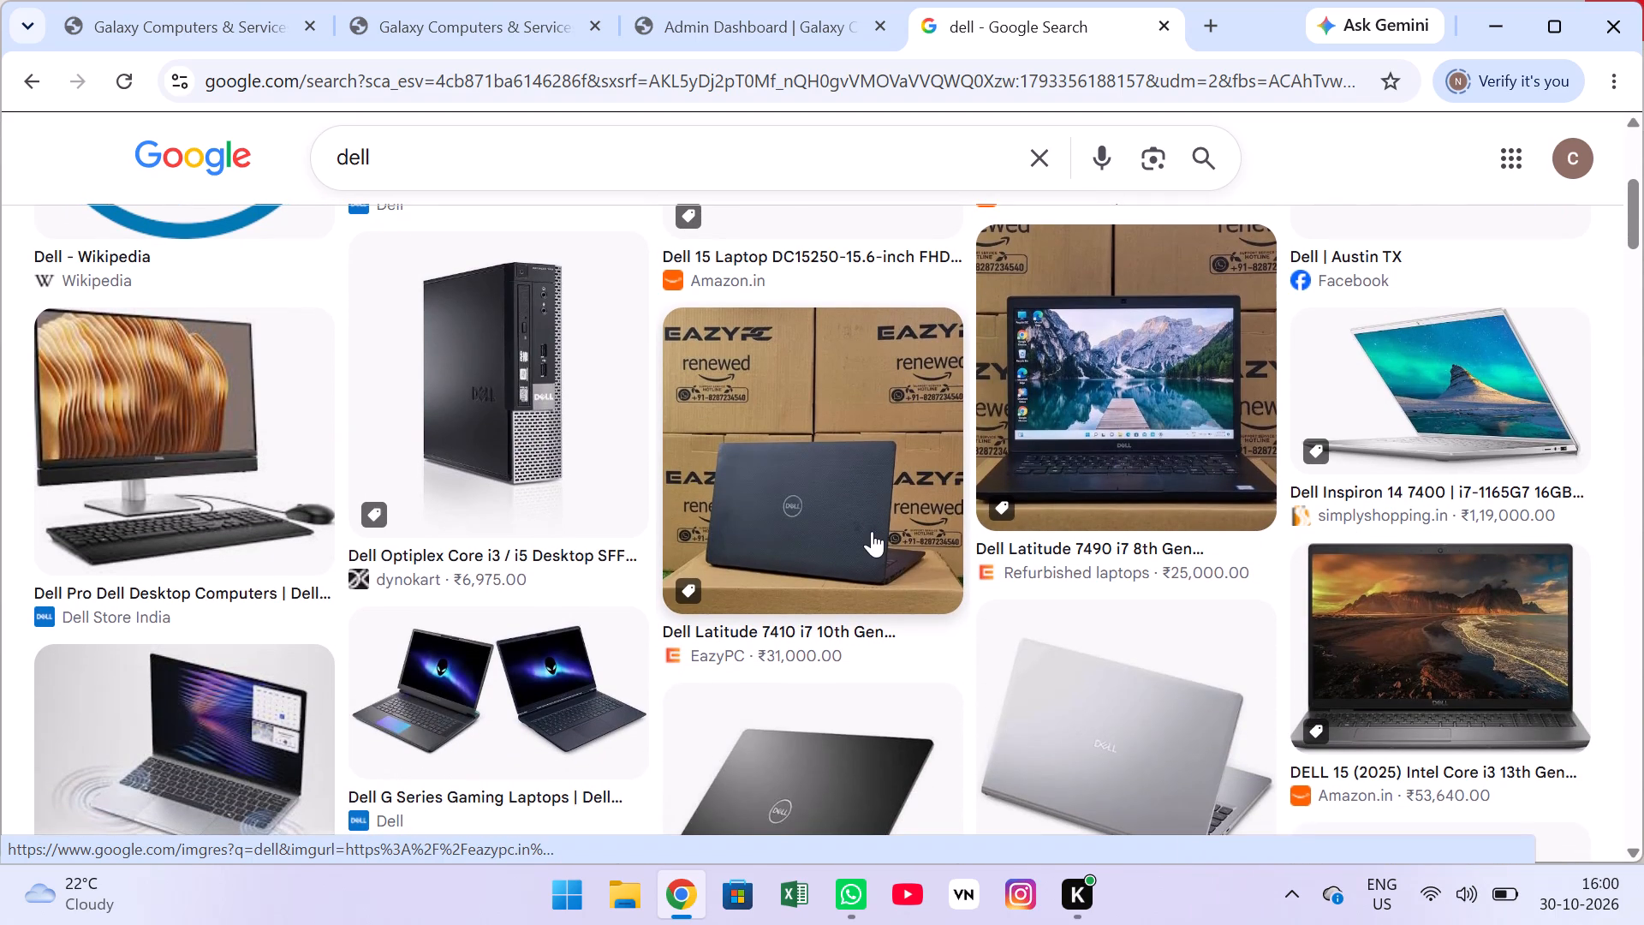
pyautogui.click(1171, 28)
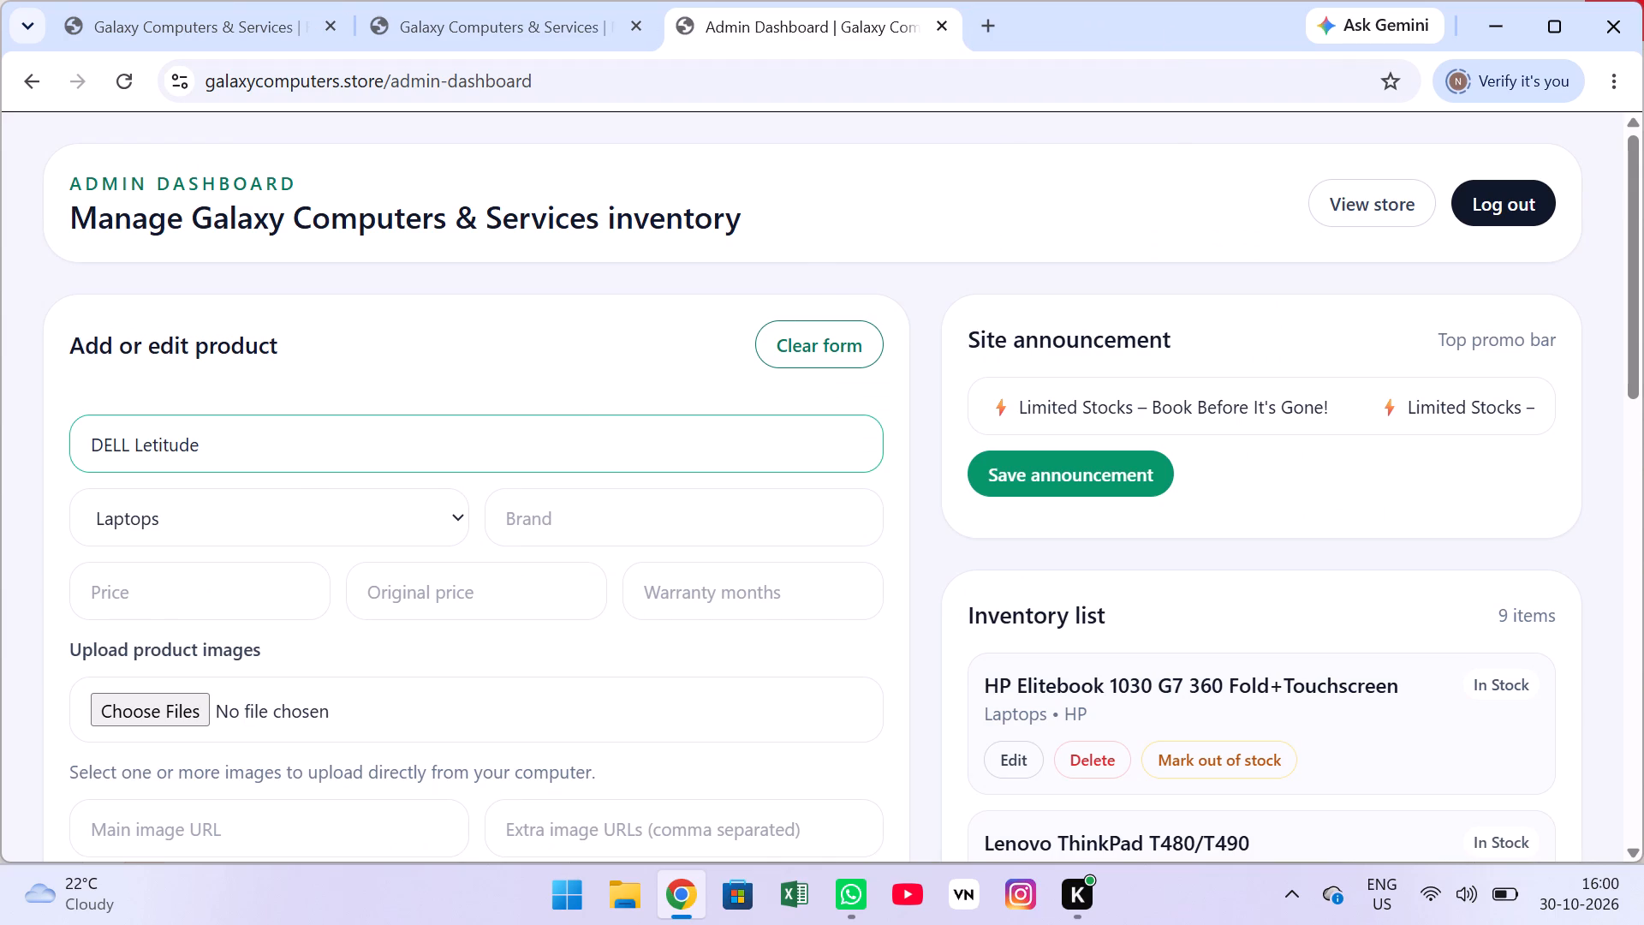
# Correct the model name's spelling and complete the product name as "DELL Latitude 3420".
pyautogui.press('BackSpace')
pyautogui.press('BackSpace')
pyautogui.press('BackSpace')
pyautogui.press('BackSpace')
pyautogui.press('BackSpace')
pyautogui.press('BackSpace')
pyautogui.press('BackSpace')
pyautogui.press('BackSpace')
pyautogui.write('atitude')
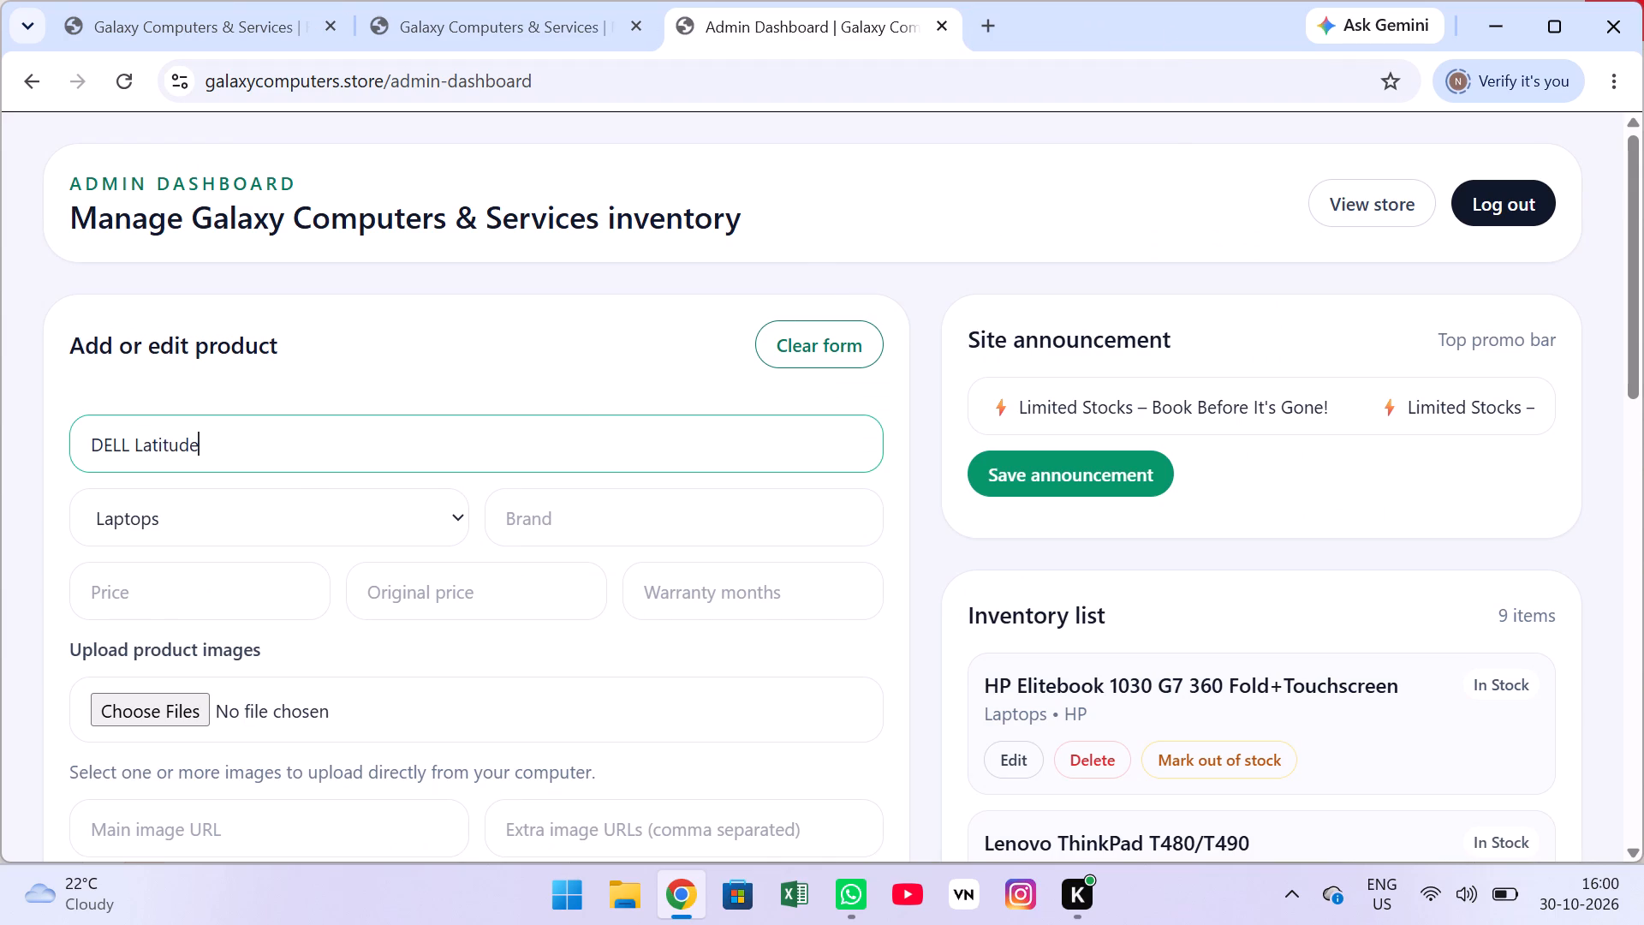
pyautogui.press('space')
pyautogui.write('3420')
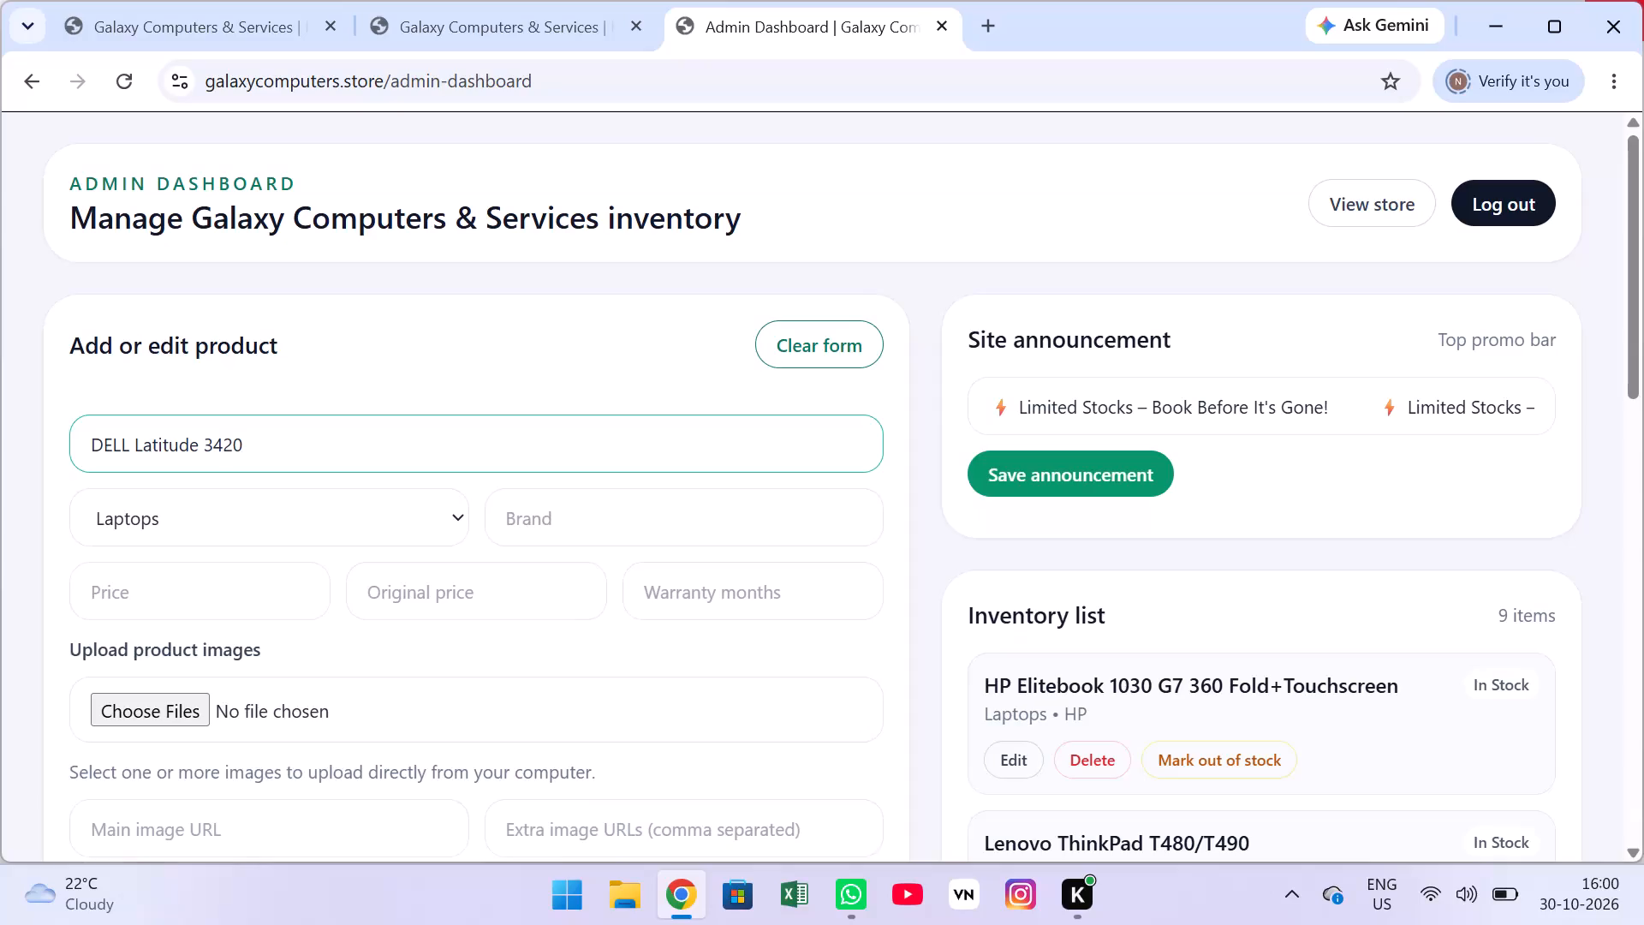
pyautogui.press('space')
# Fill in the new laptop's brand as DELL and its price as 33500.
pyautogui.click(575, 520)
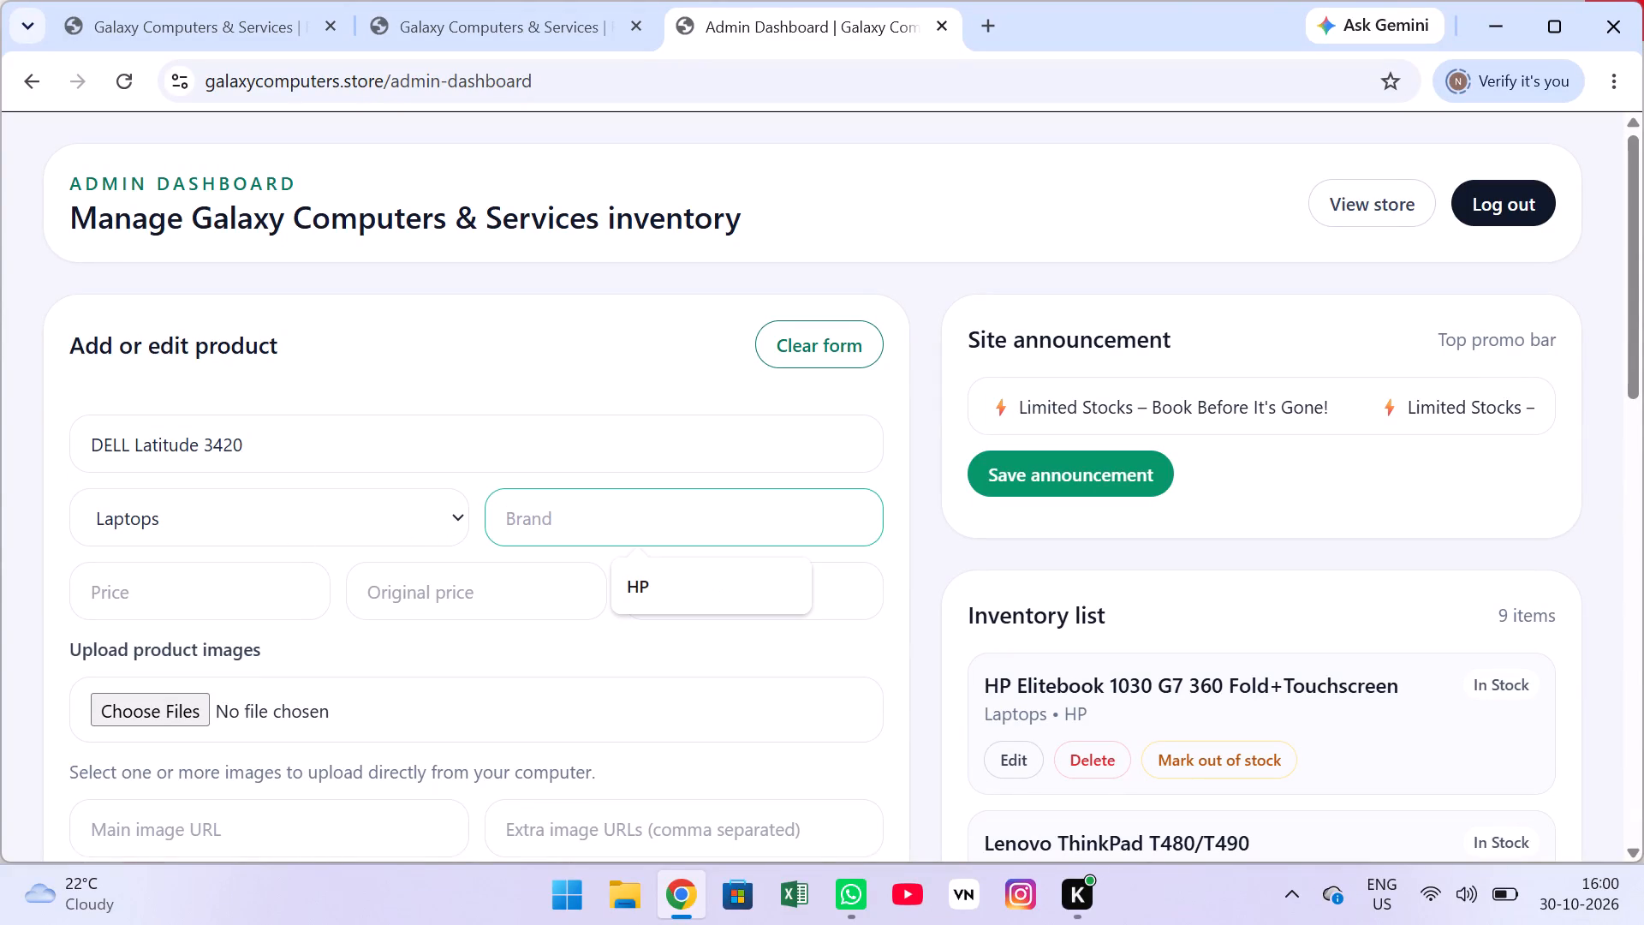
pyautogui.write('DE')
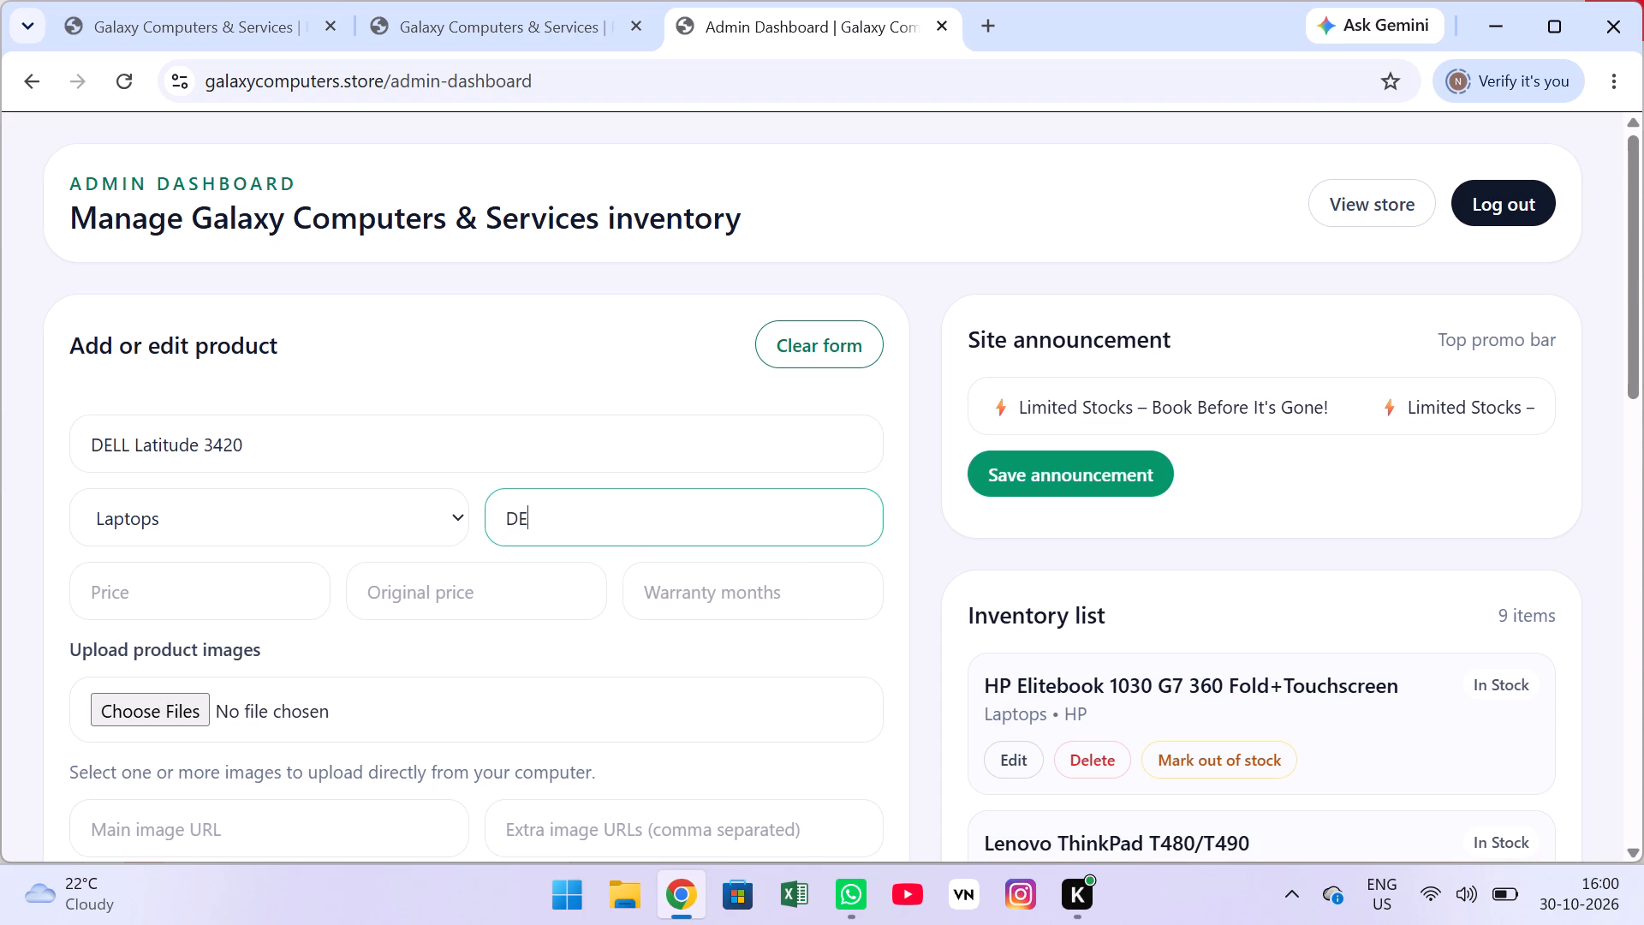
pyautogui.write('LL')
pyautogui.press('space')
pyautogui.scroll(-1, 460, 582)
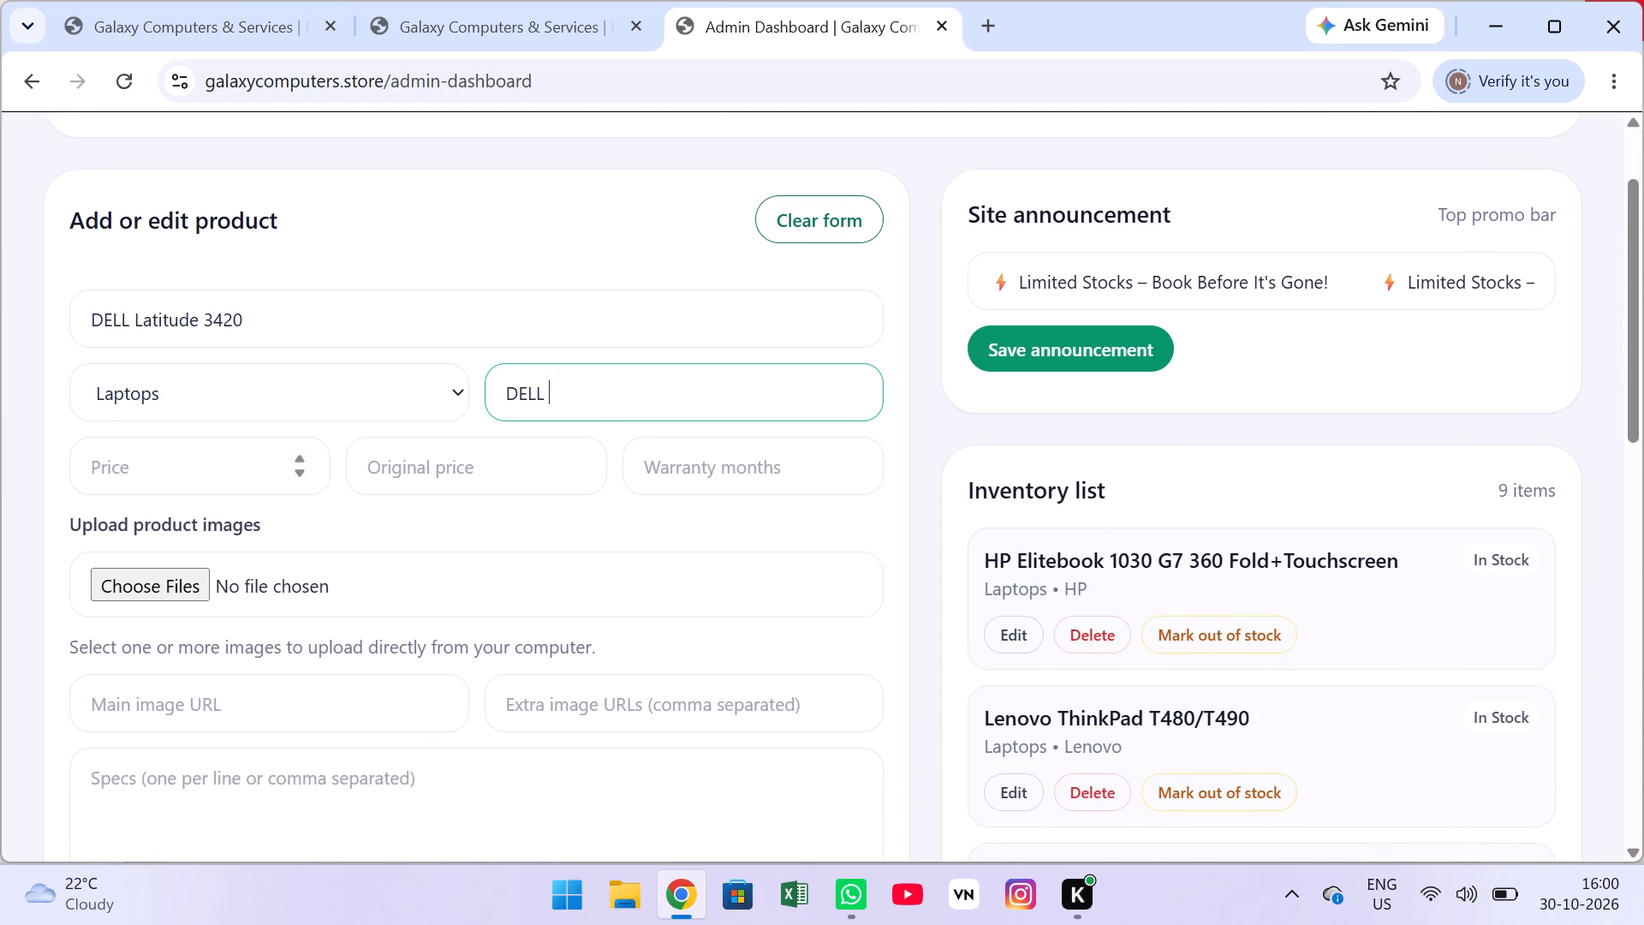
pyautogui.click(178, 466)
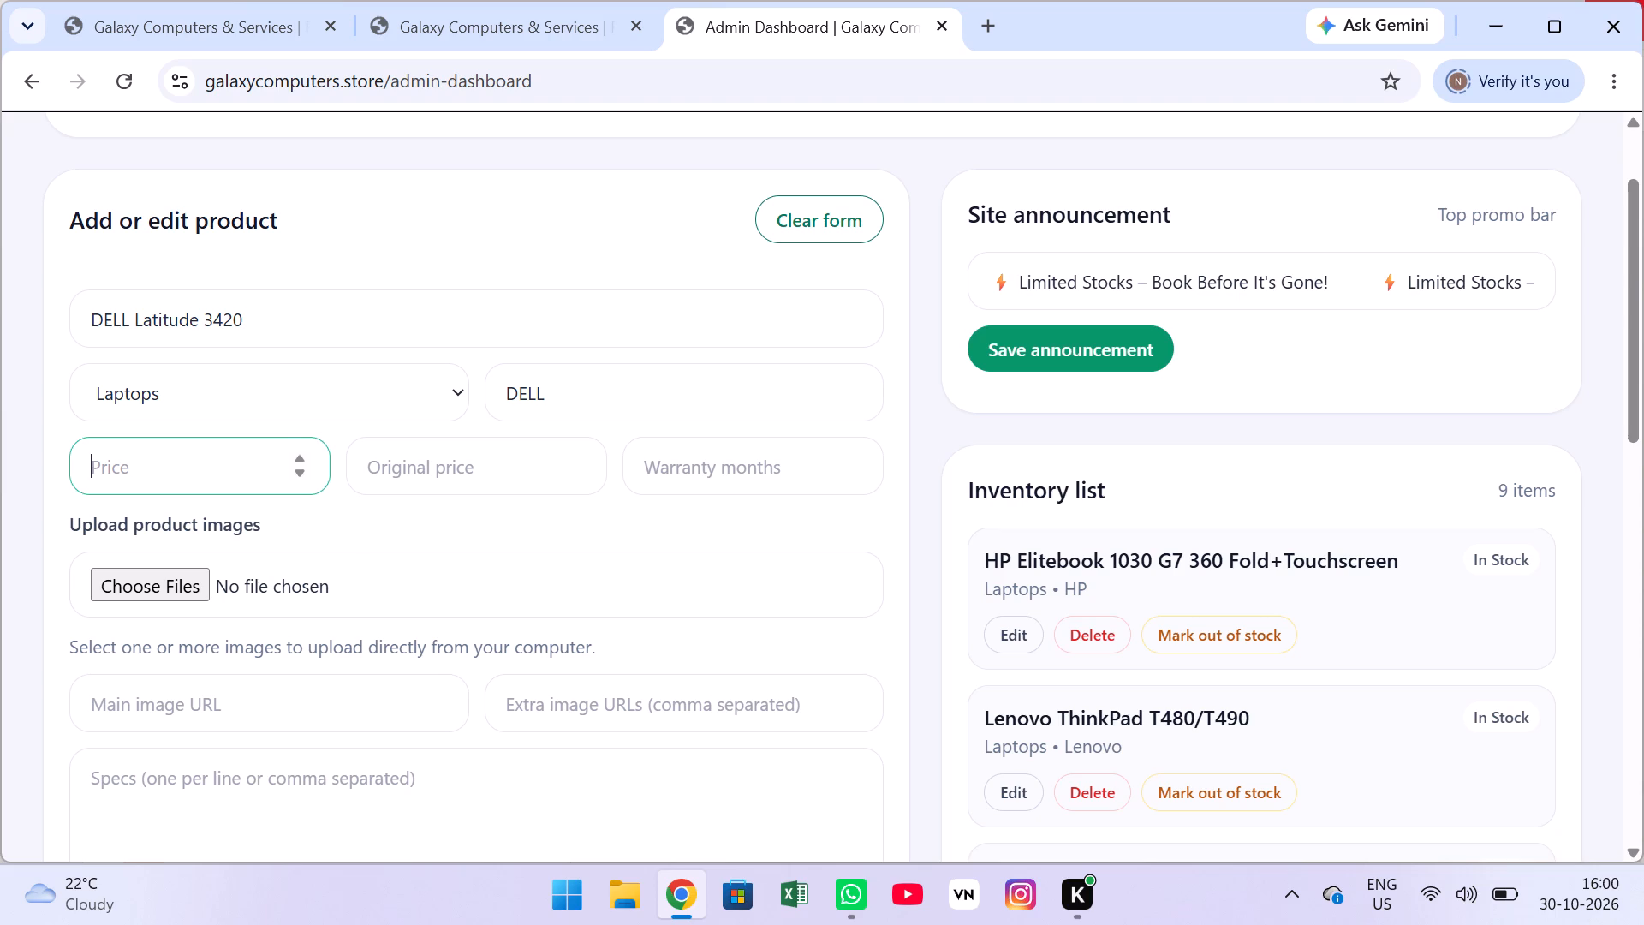
pyautogui.write('33')
pyautogui.write('500')
pyautogui.press('space')
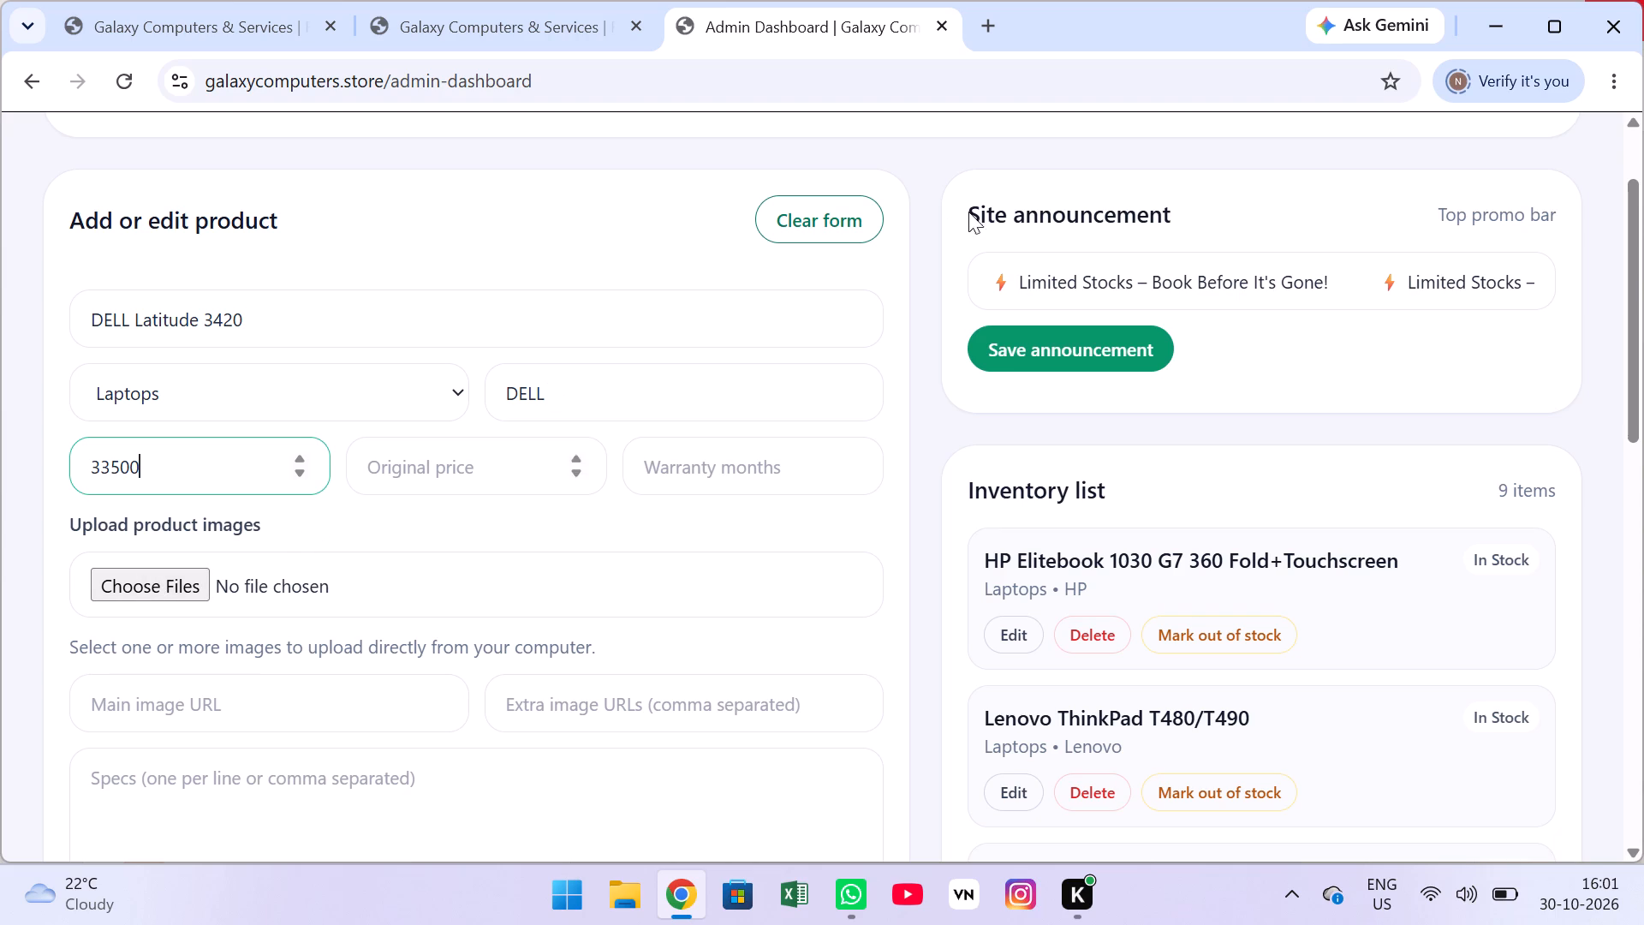
# Search Google in a new tab for "dell latitude 3420 i5 11th generation" and show the image results.
pyautogui.click(986, 30)
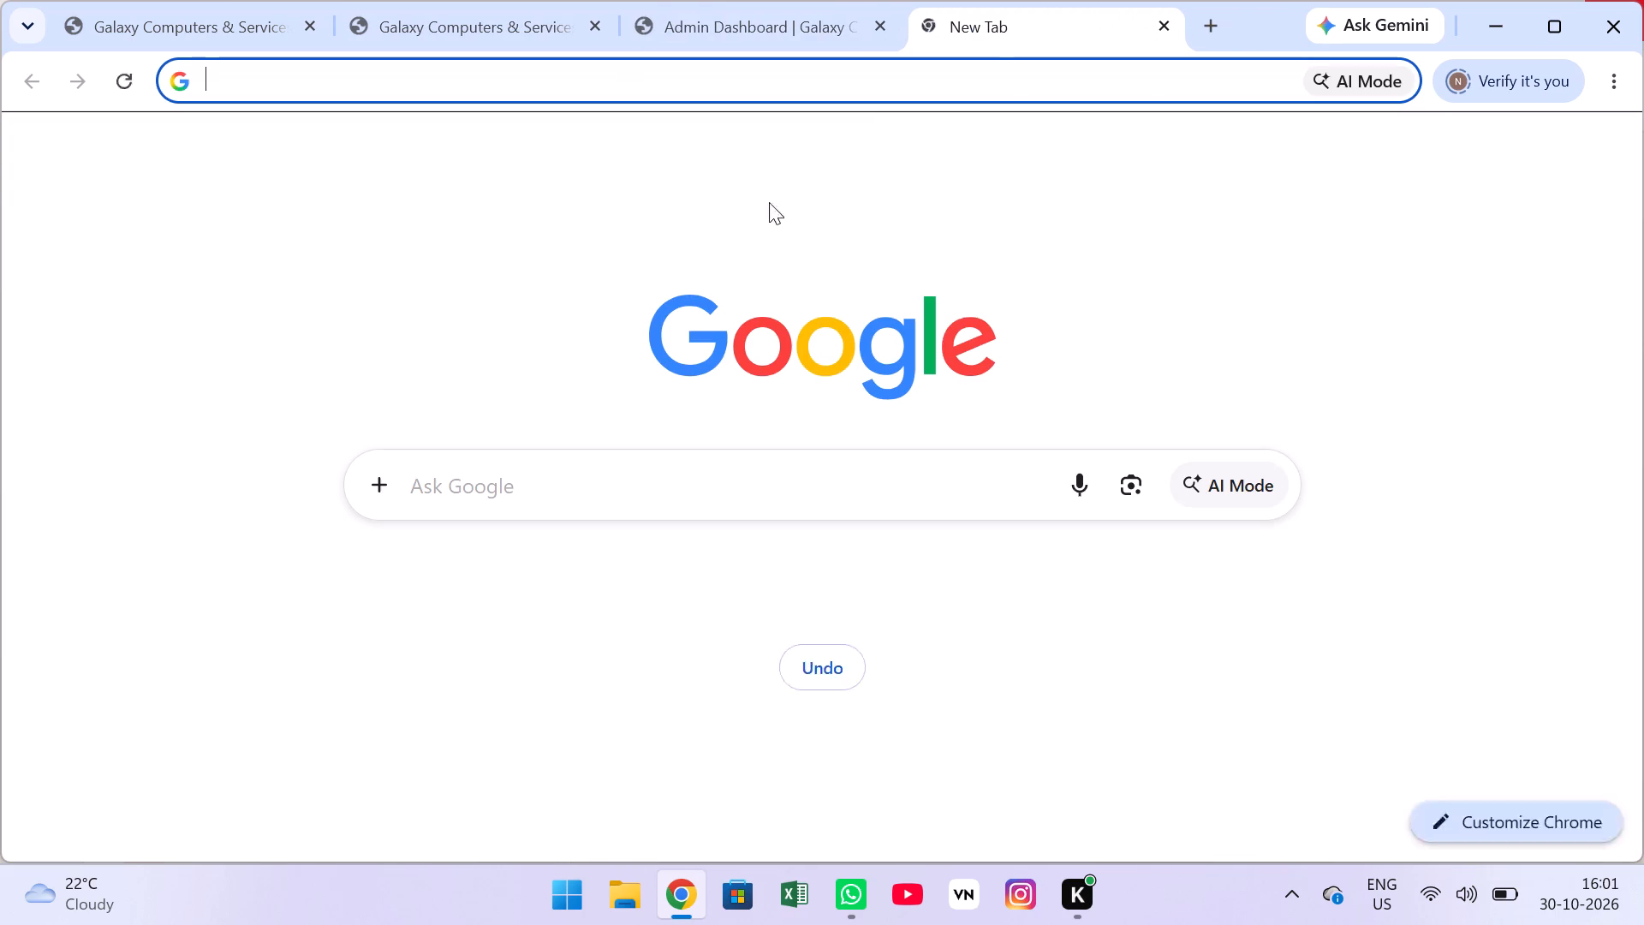
pyautogui.click(509, 493)
pyautogui.write('del')
pyautogui.press('space')
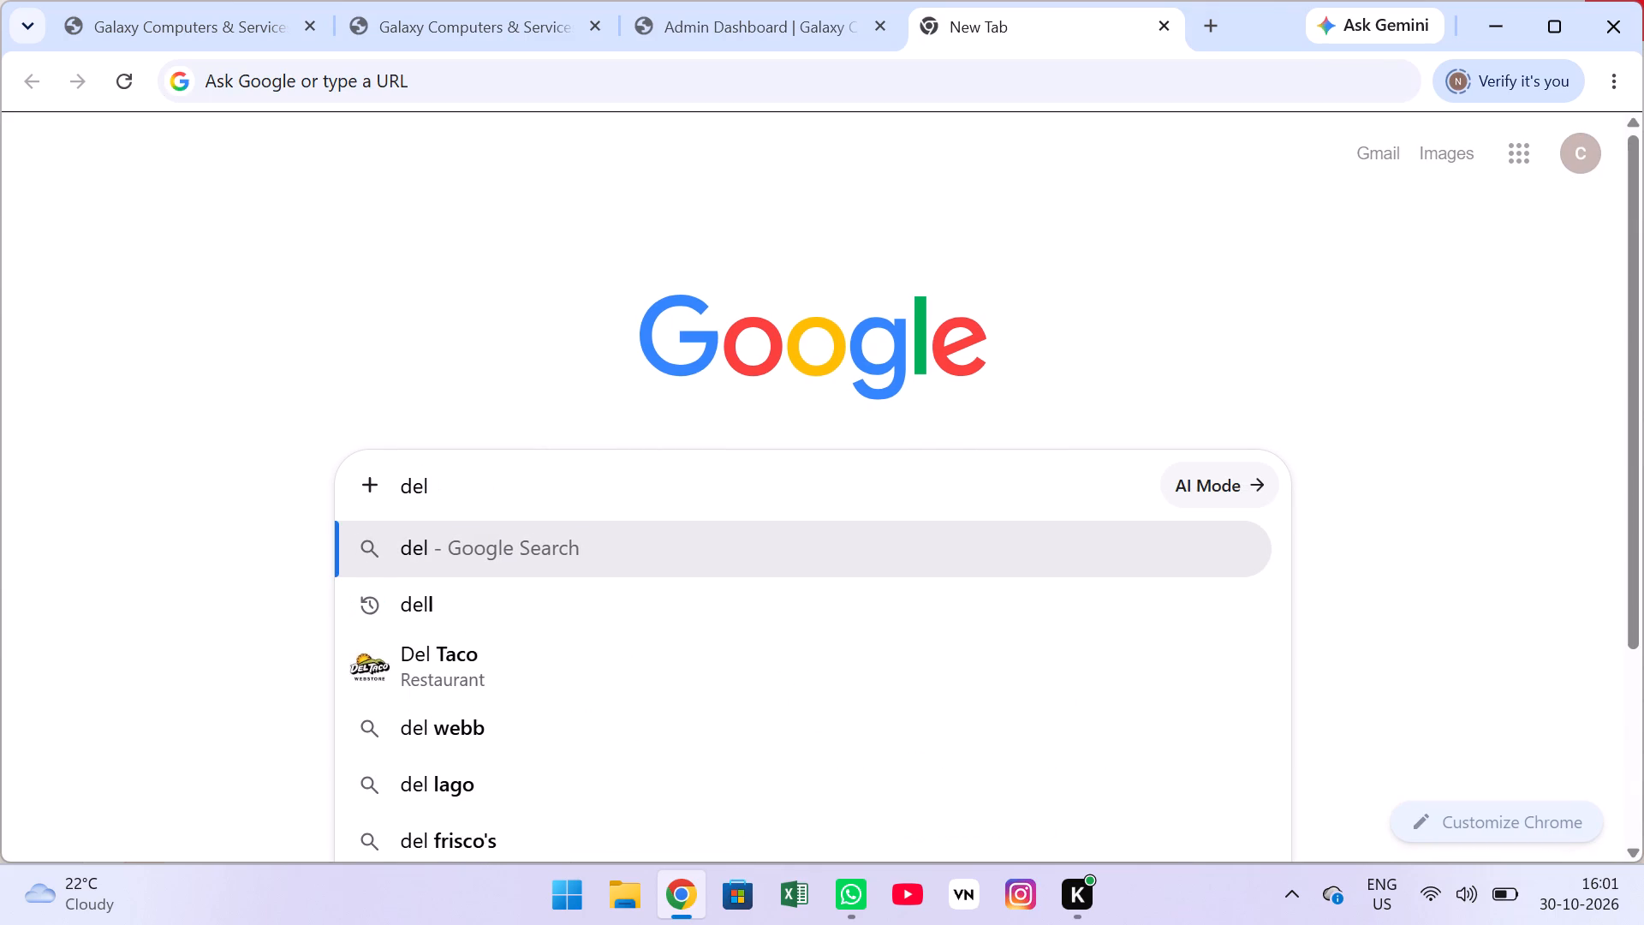
pyautogui.press('BackSpace')
pyautogui.write('l')
pyautogui.press('space')
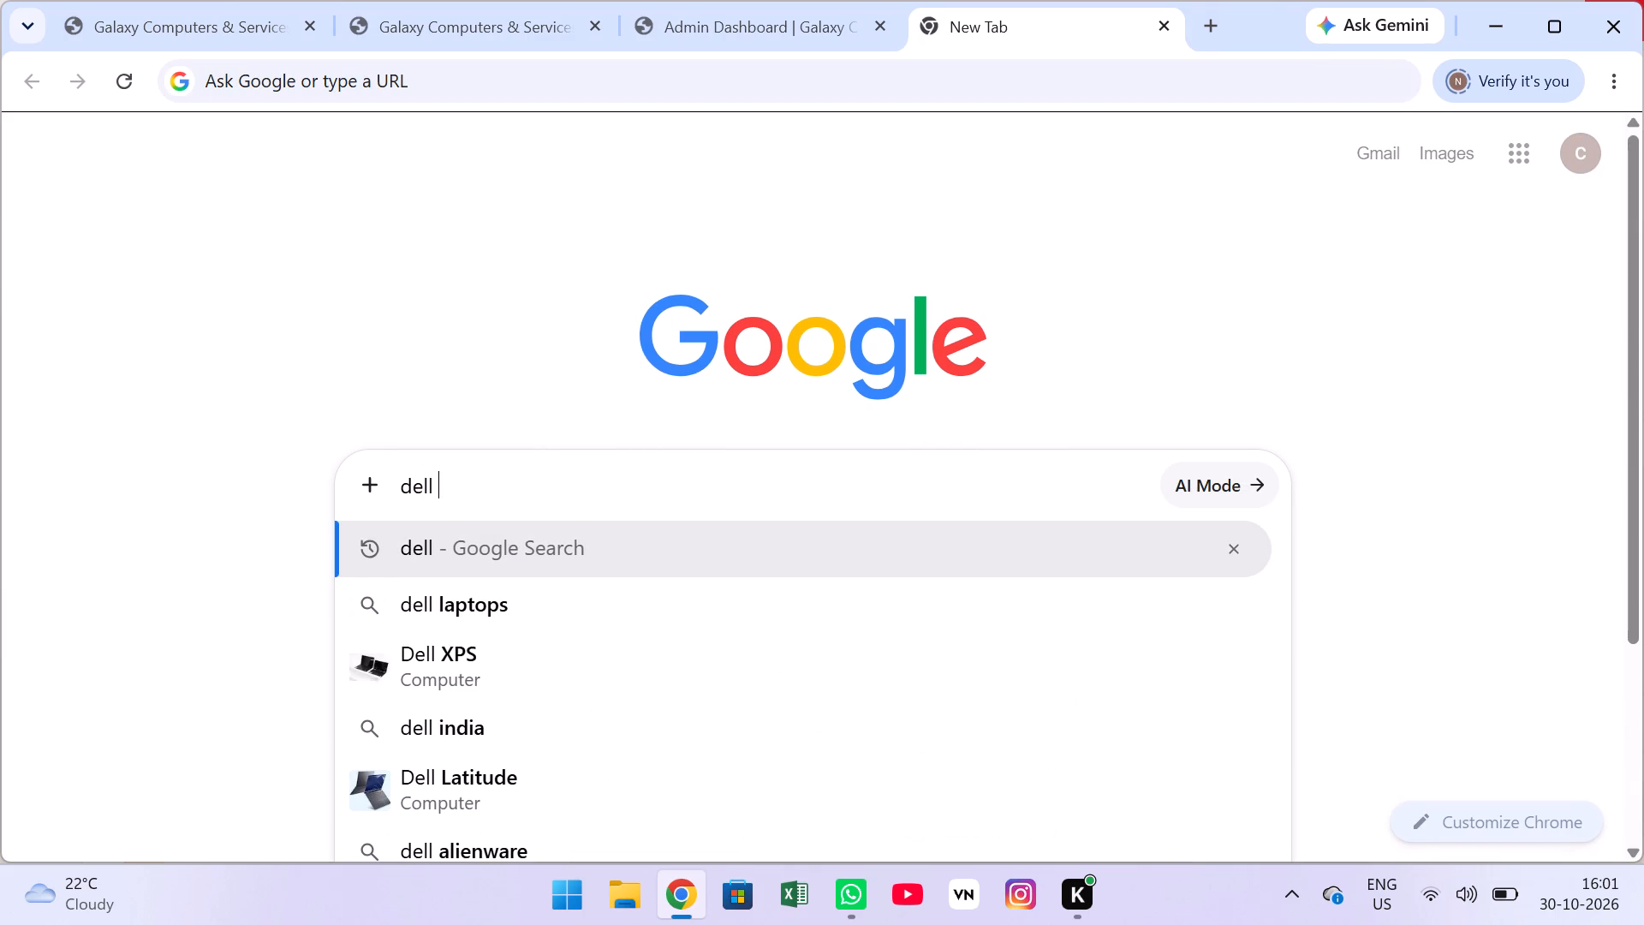
pyautogui.write('latitude')
pyautogui.press('space')
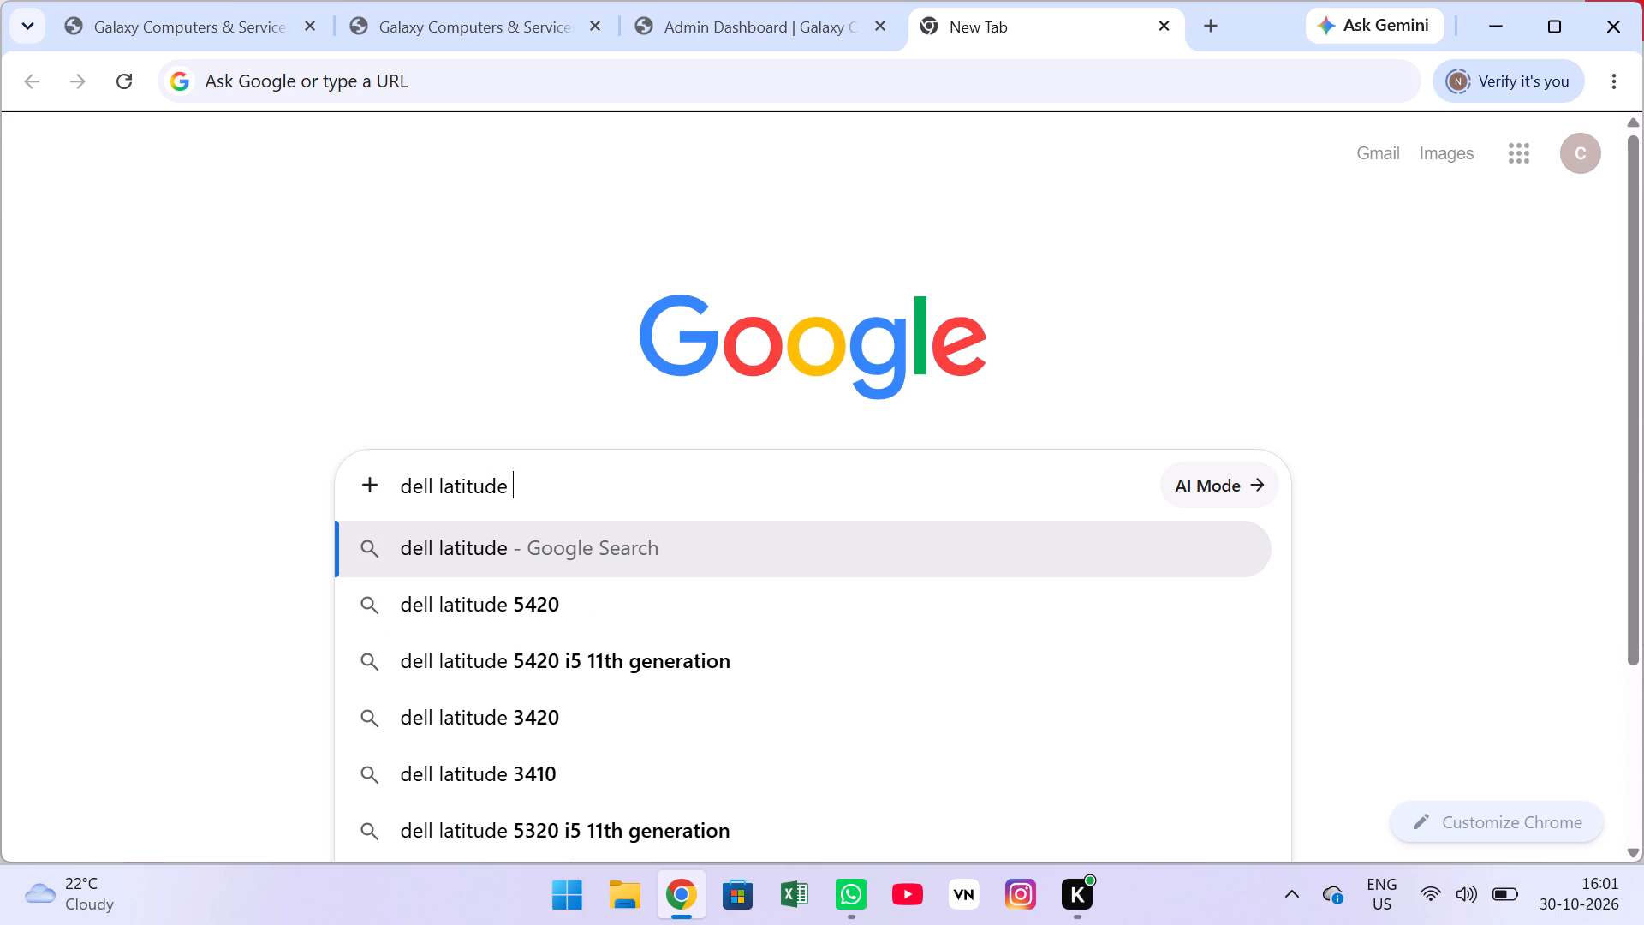
pyautogui.write('3420')
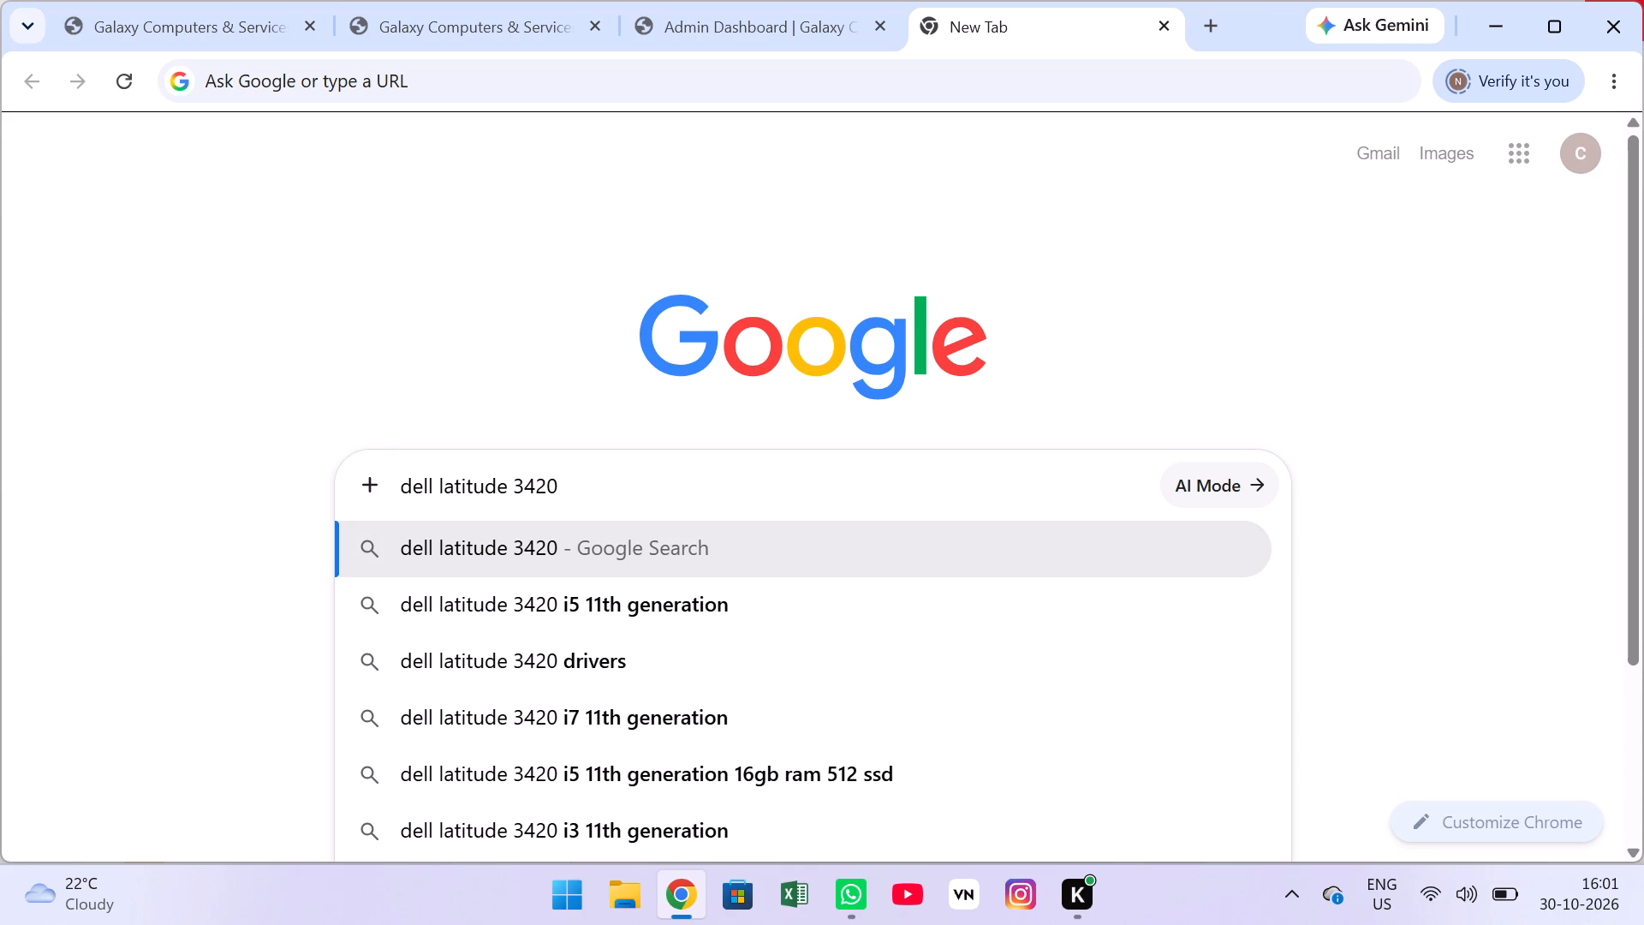
pyautogui.press('space')
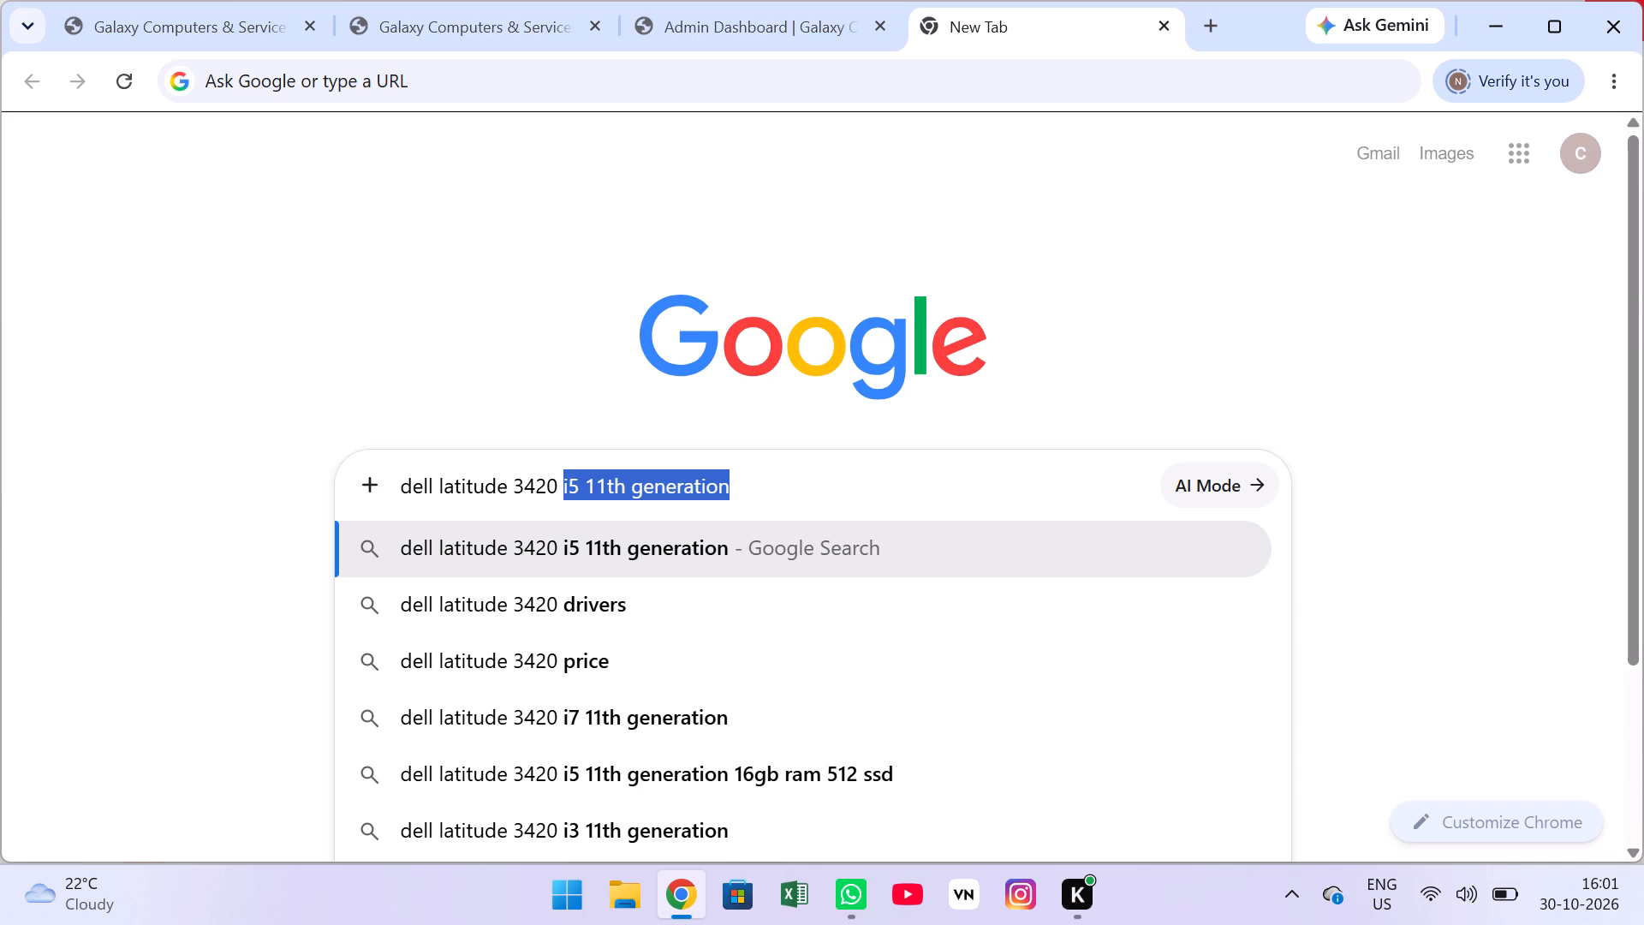
pyautogui.click(765, 477)
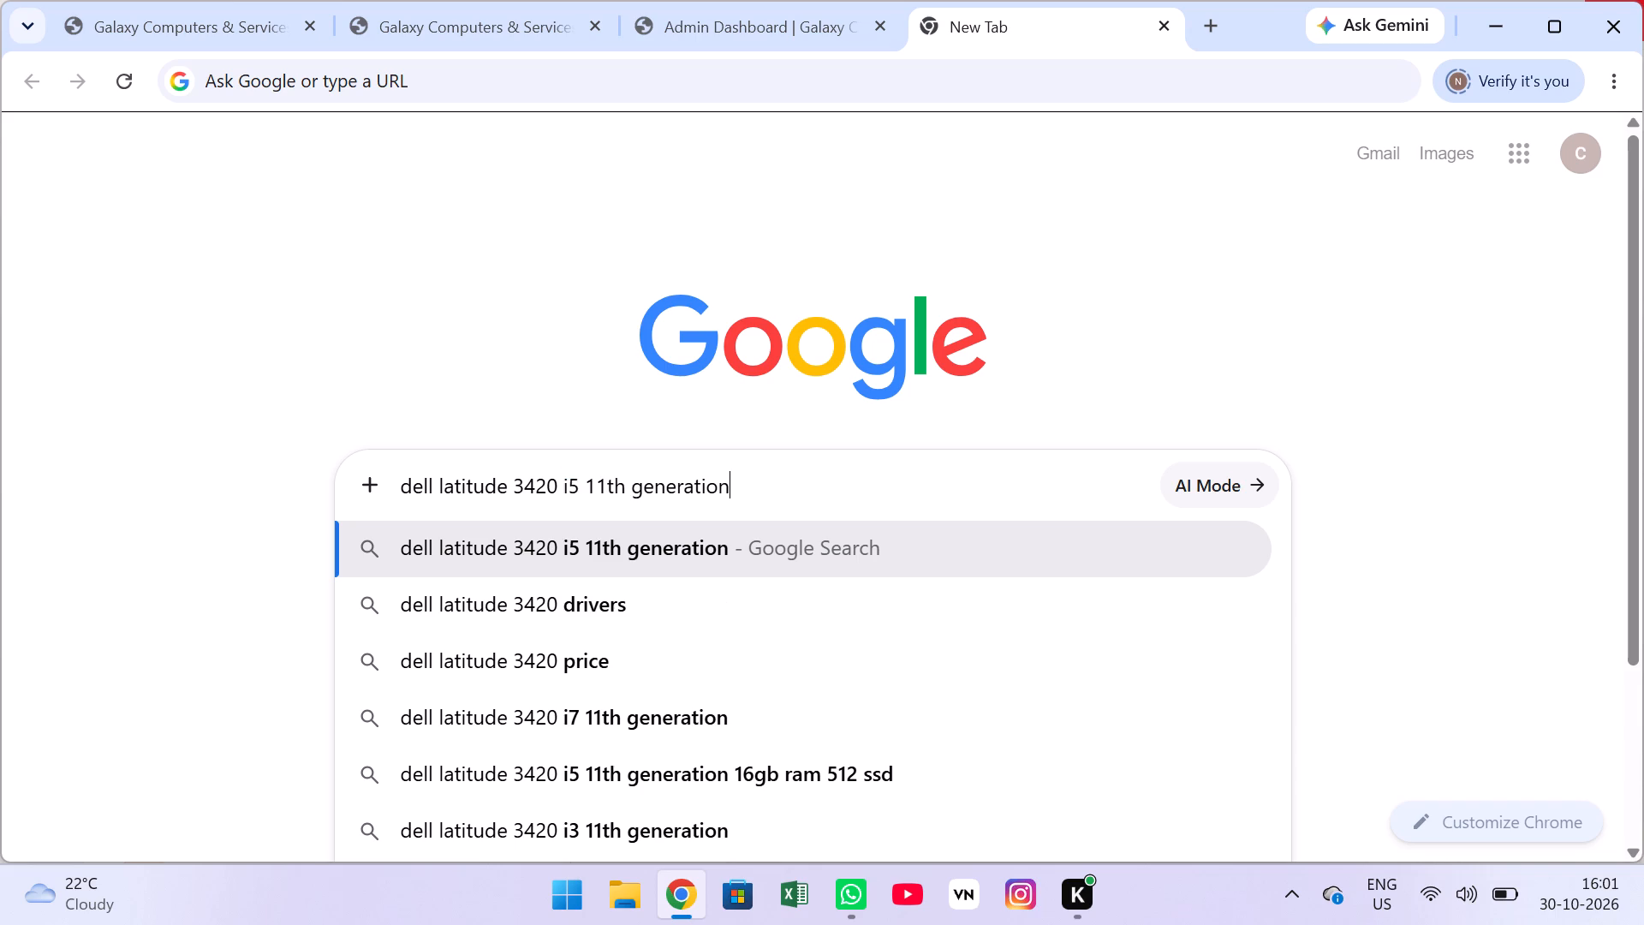
pyautogui.press('Return')
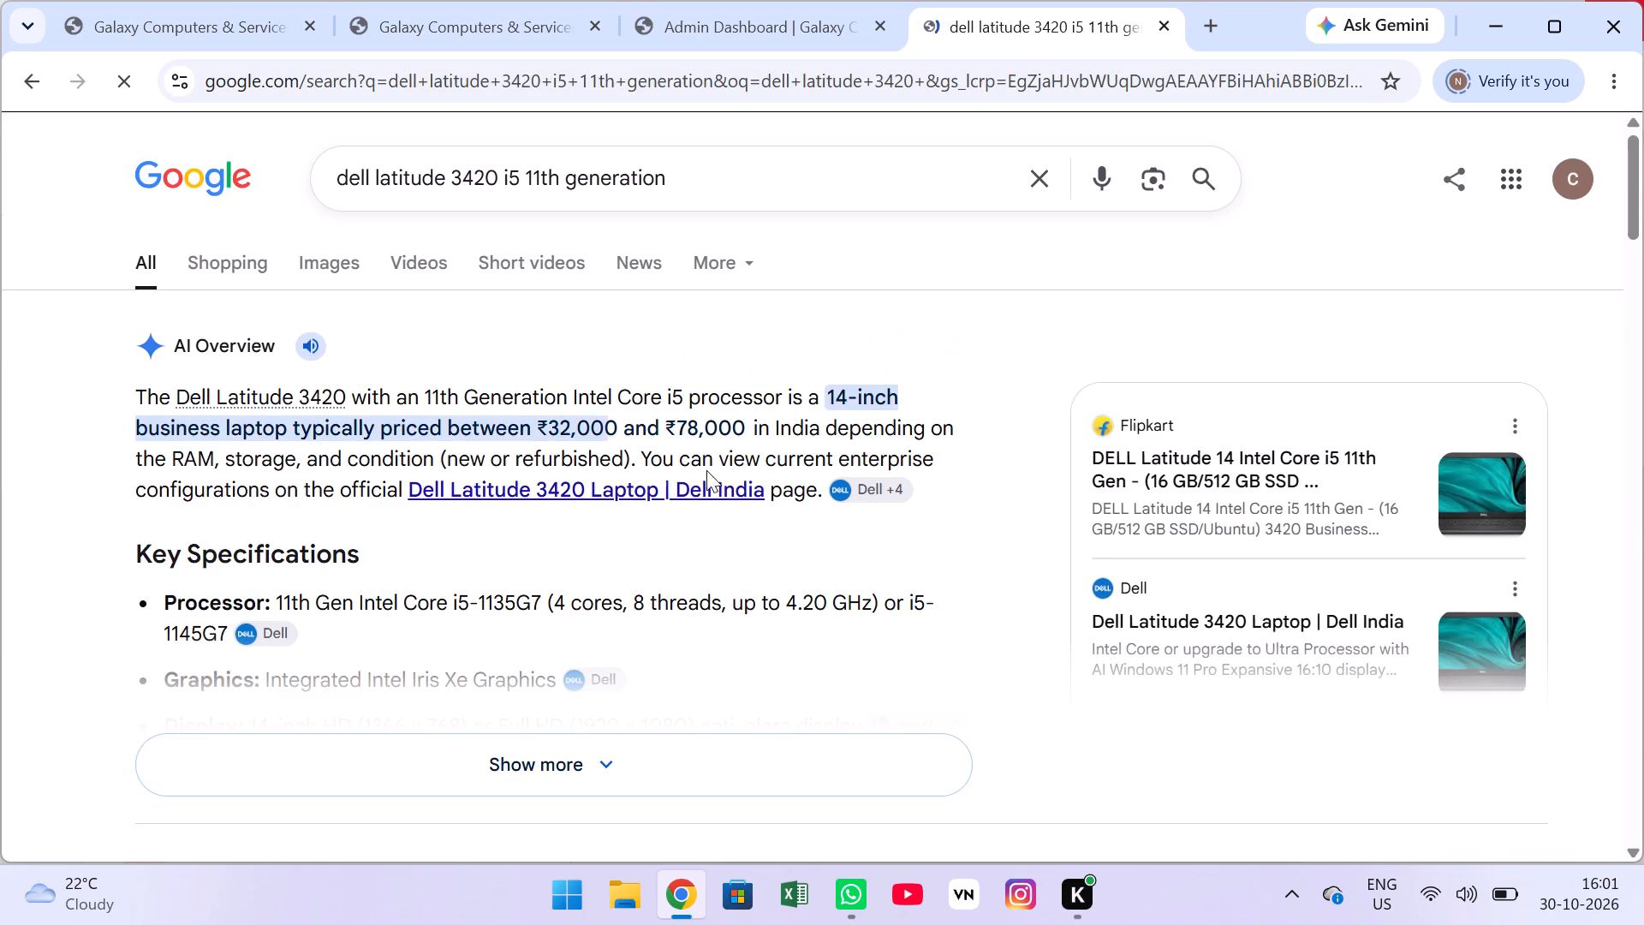
pyautogui.click(324, 254)
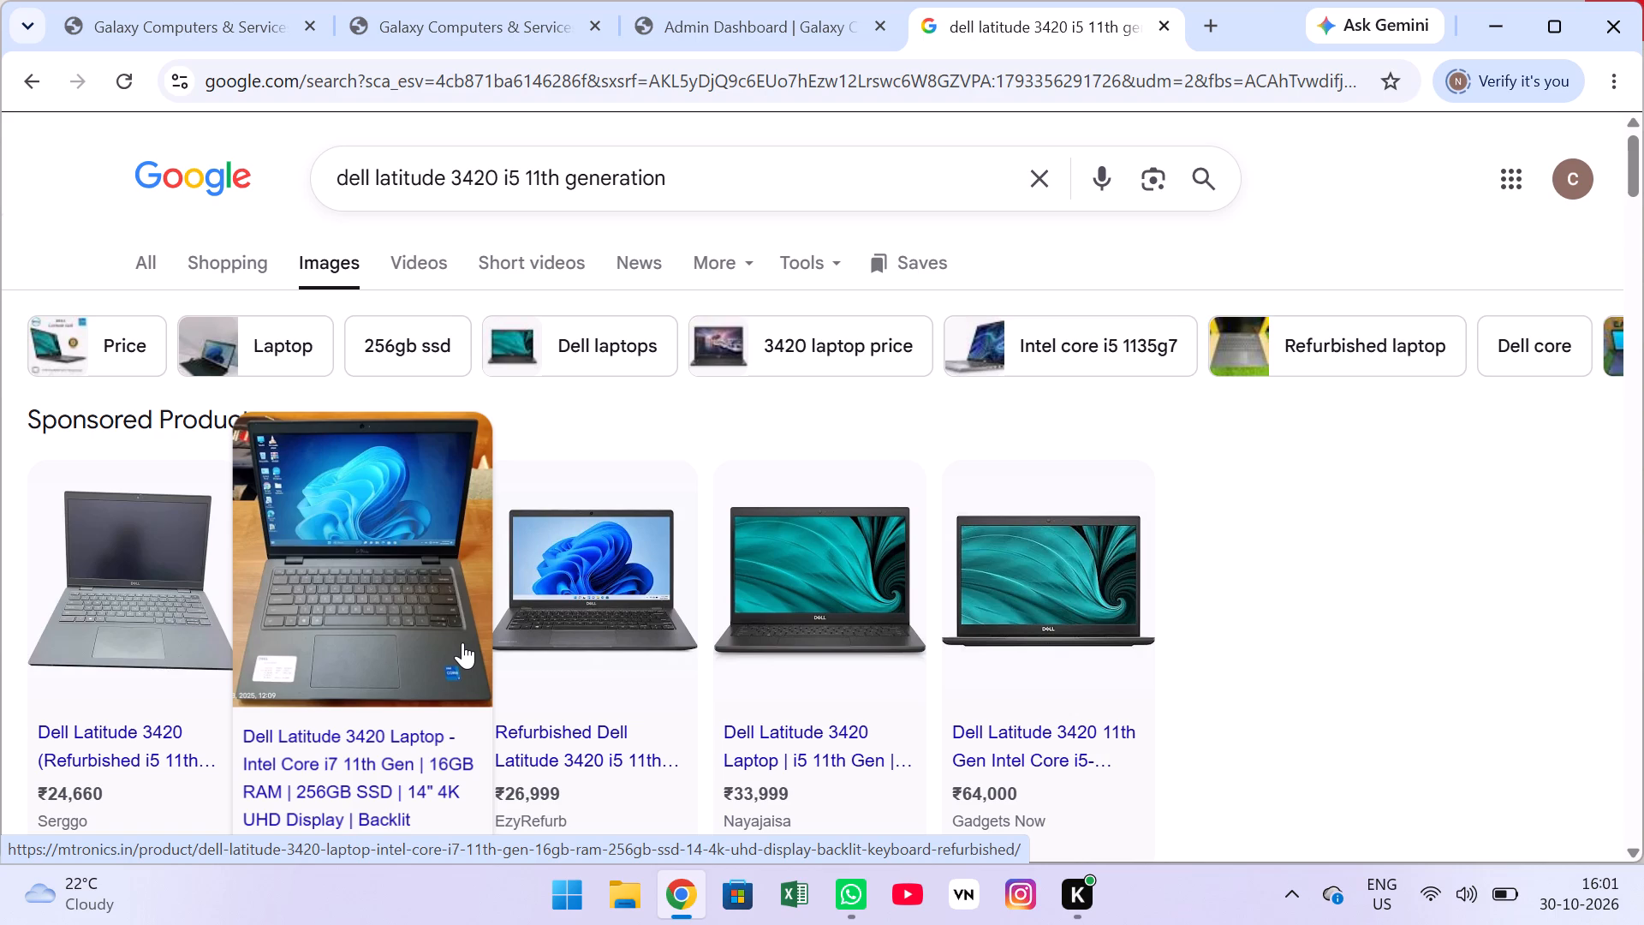
# Refine the Google image search to "dell latitude 3420 i5 11th generation new".
pyautogui.scroll(-4, 345, 653)
pyautogui.scroll(3, 345, 653)
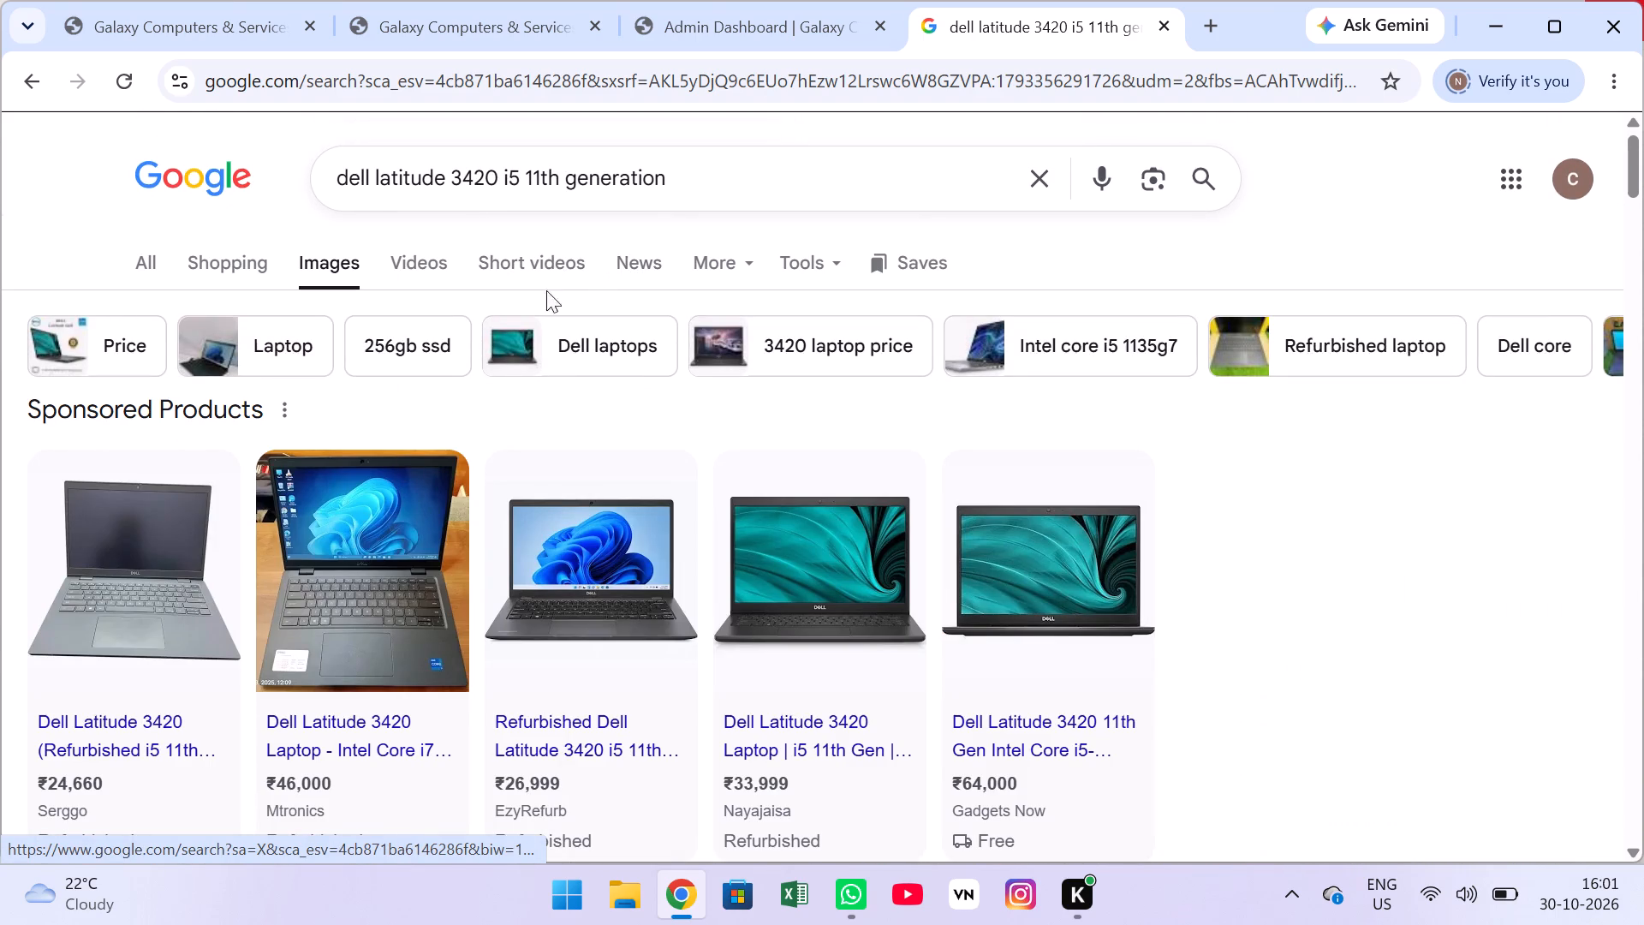
pyautogui.click(710, 163)
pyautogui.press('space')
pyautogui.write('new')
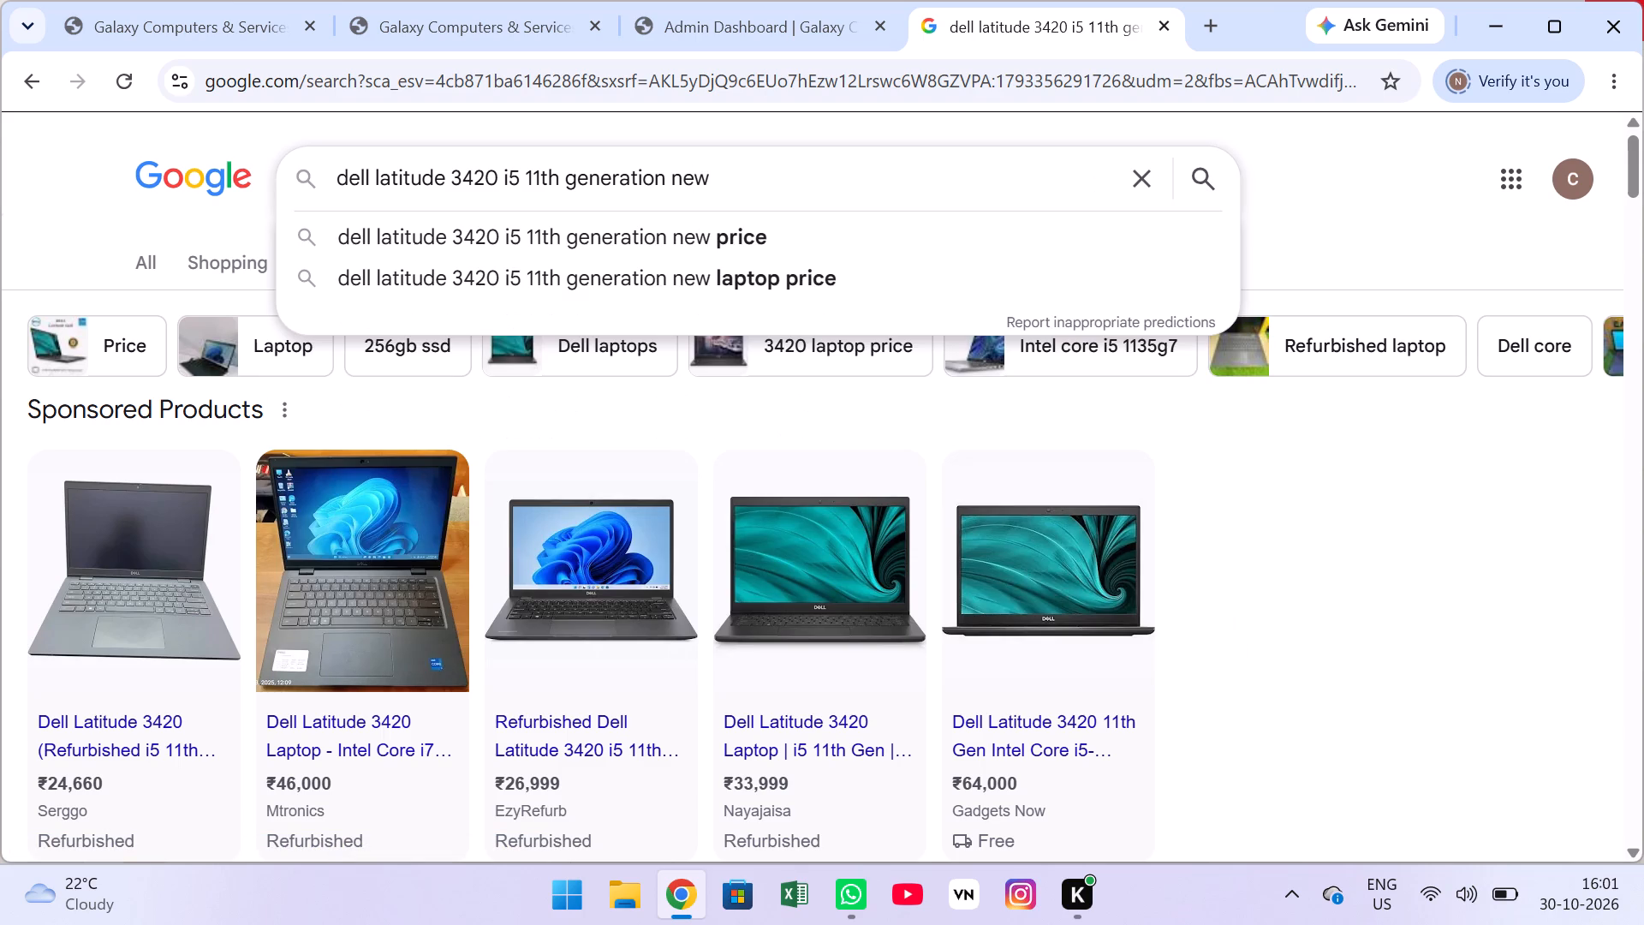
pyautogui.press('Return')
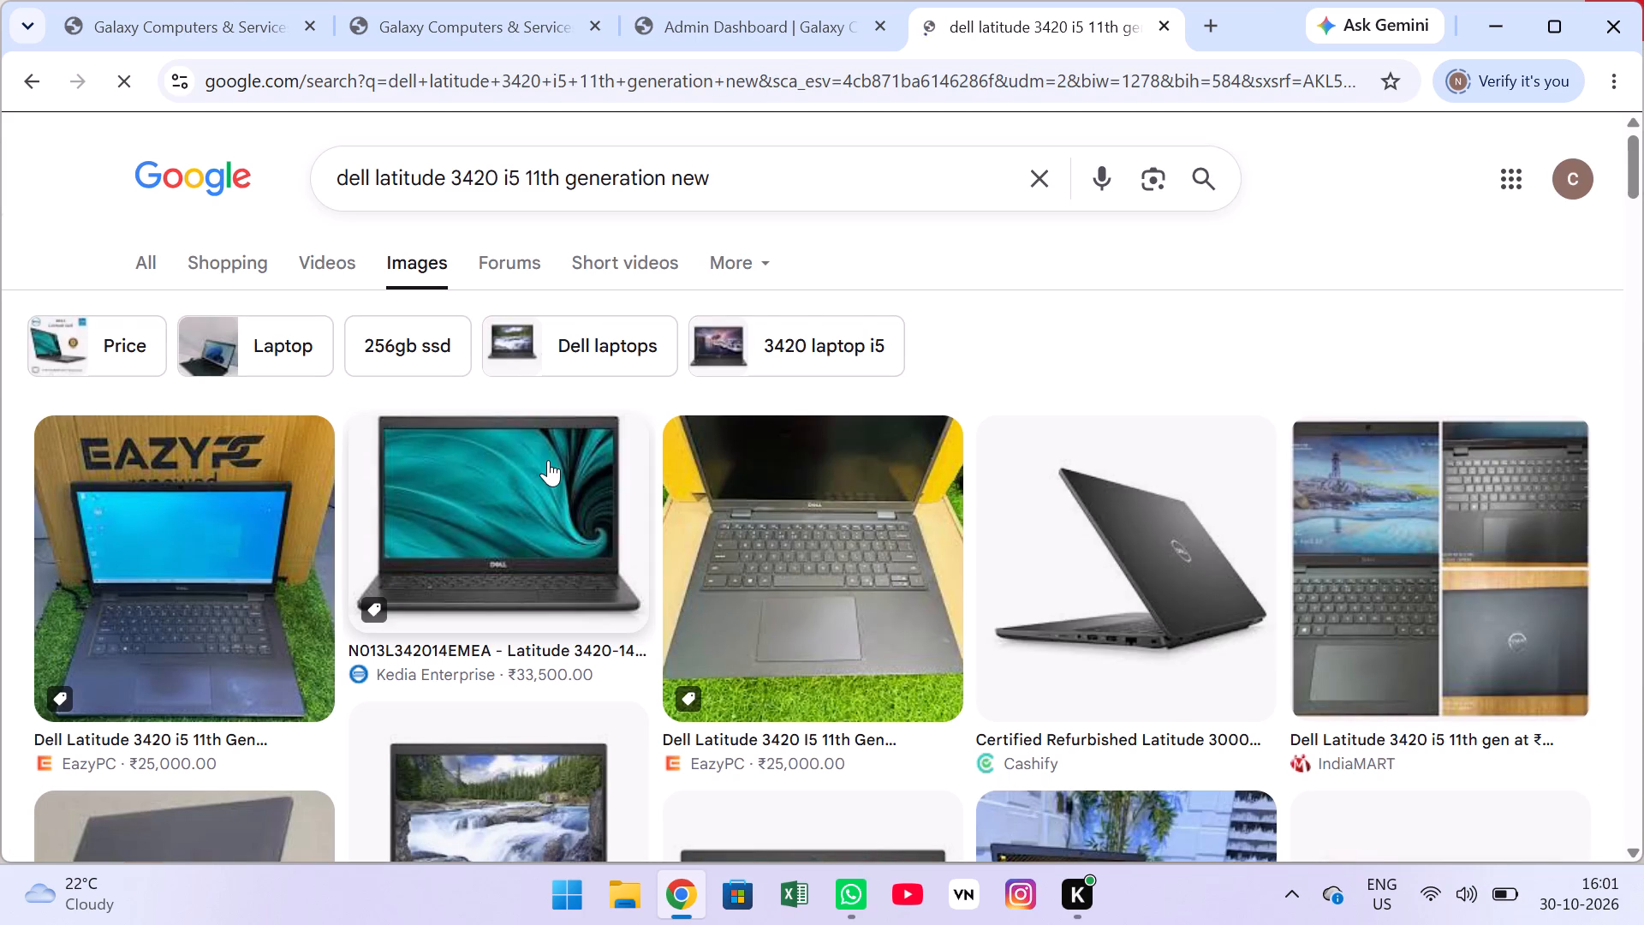
pyautogui.scroll(-2, 548, 460)
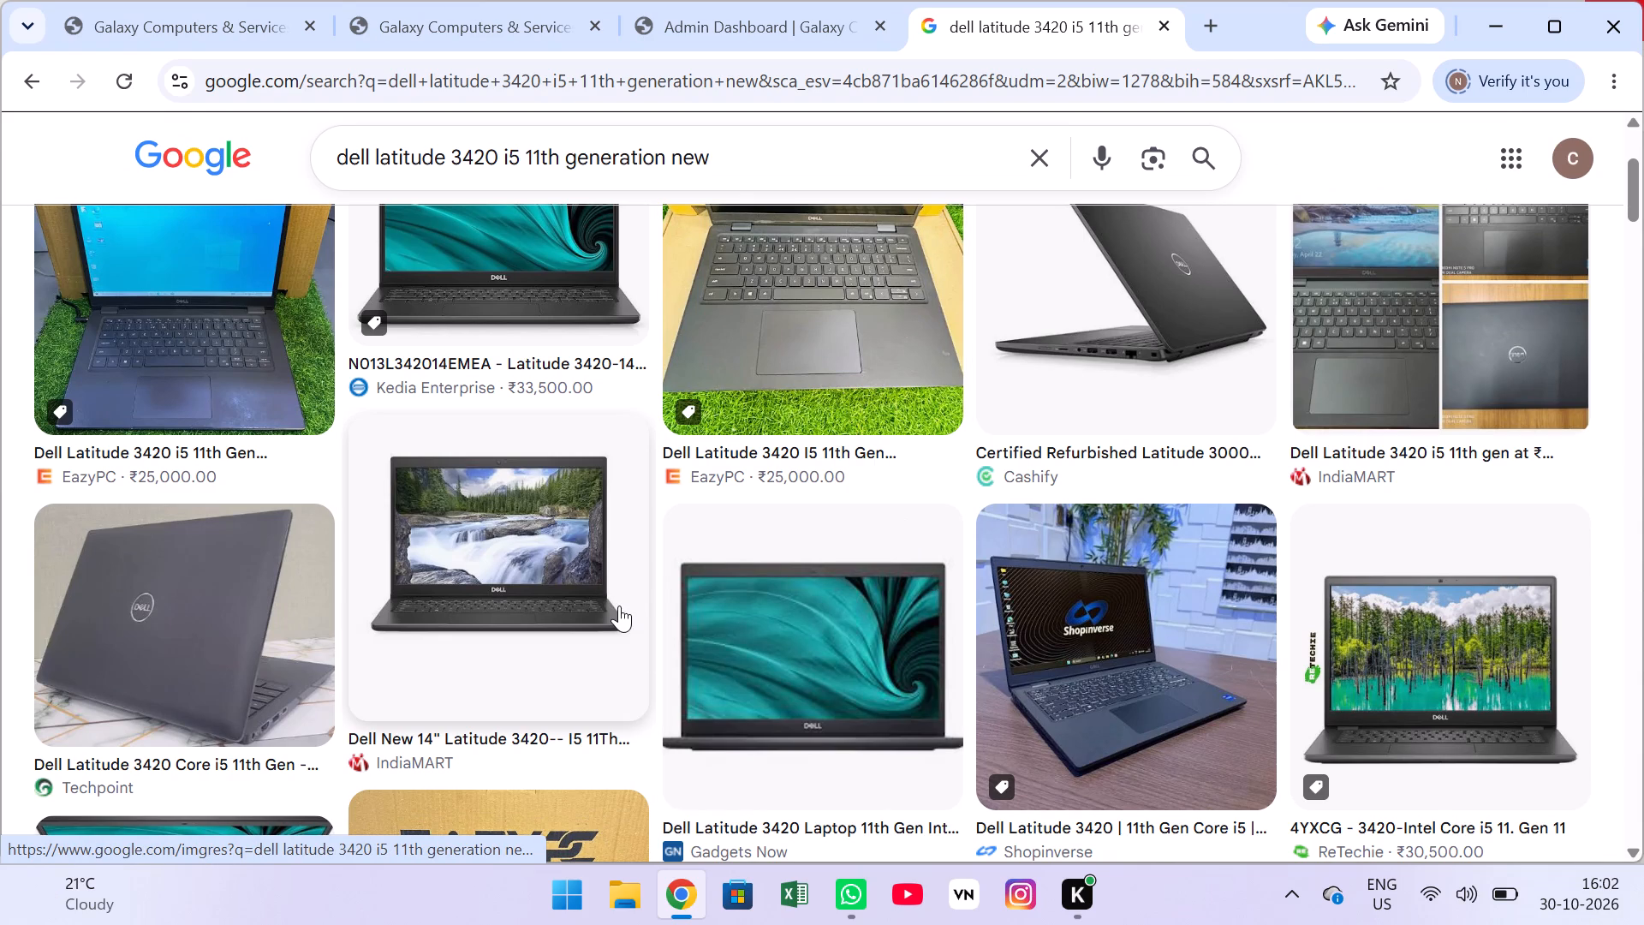
# Review the product photos and listings on the Galaxy Computers & Services storefront for reference.
pyautogui.click(496, 35)
pyautogui.scroll(5, 712, 474)
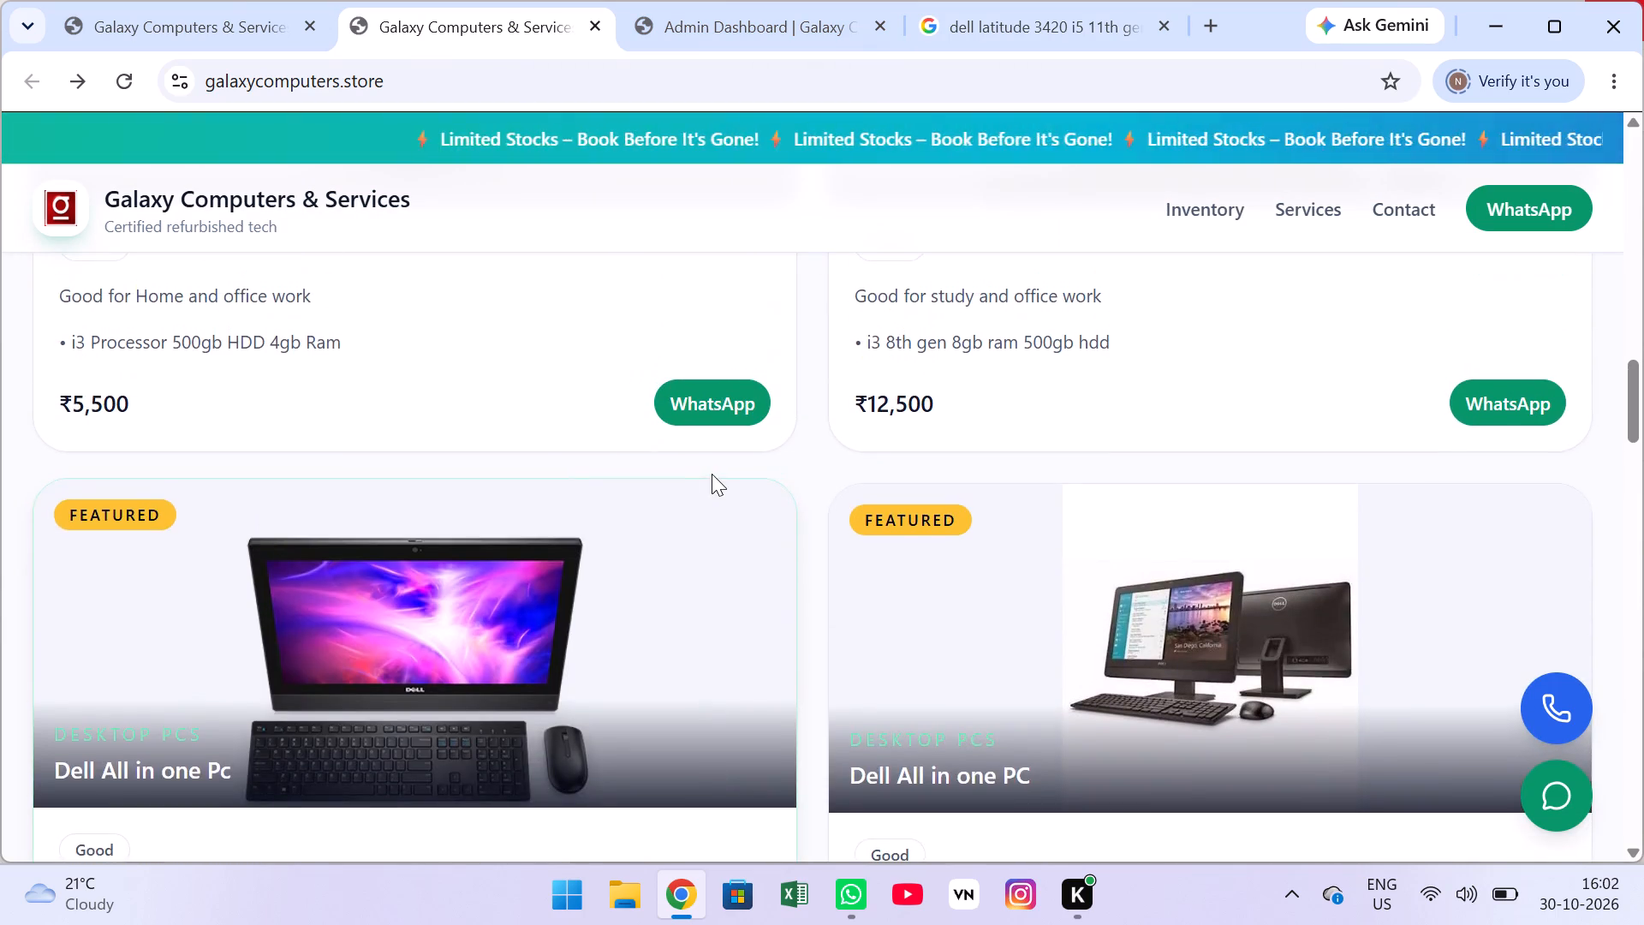
pyautogui.scroll(7, 712, 474)
pyautogui.scroll(-5, 712, 474)
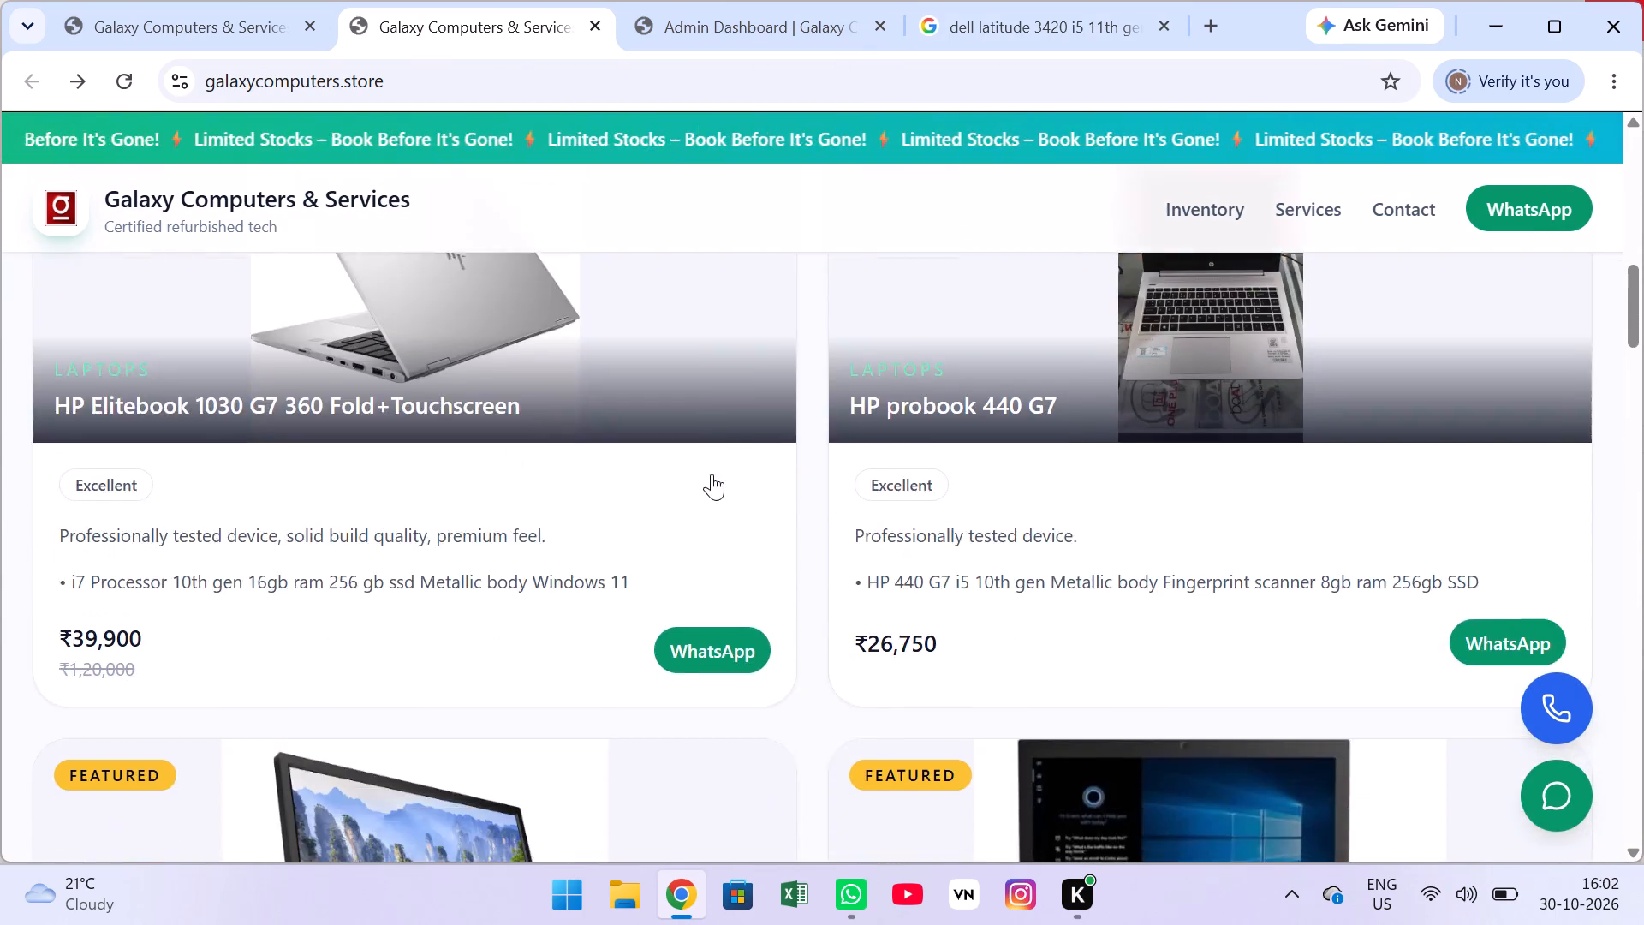
pyautogui.scroll(-7, 712, 474)
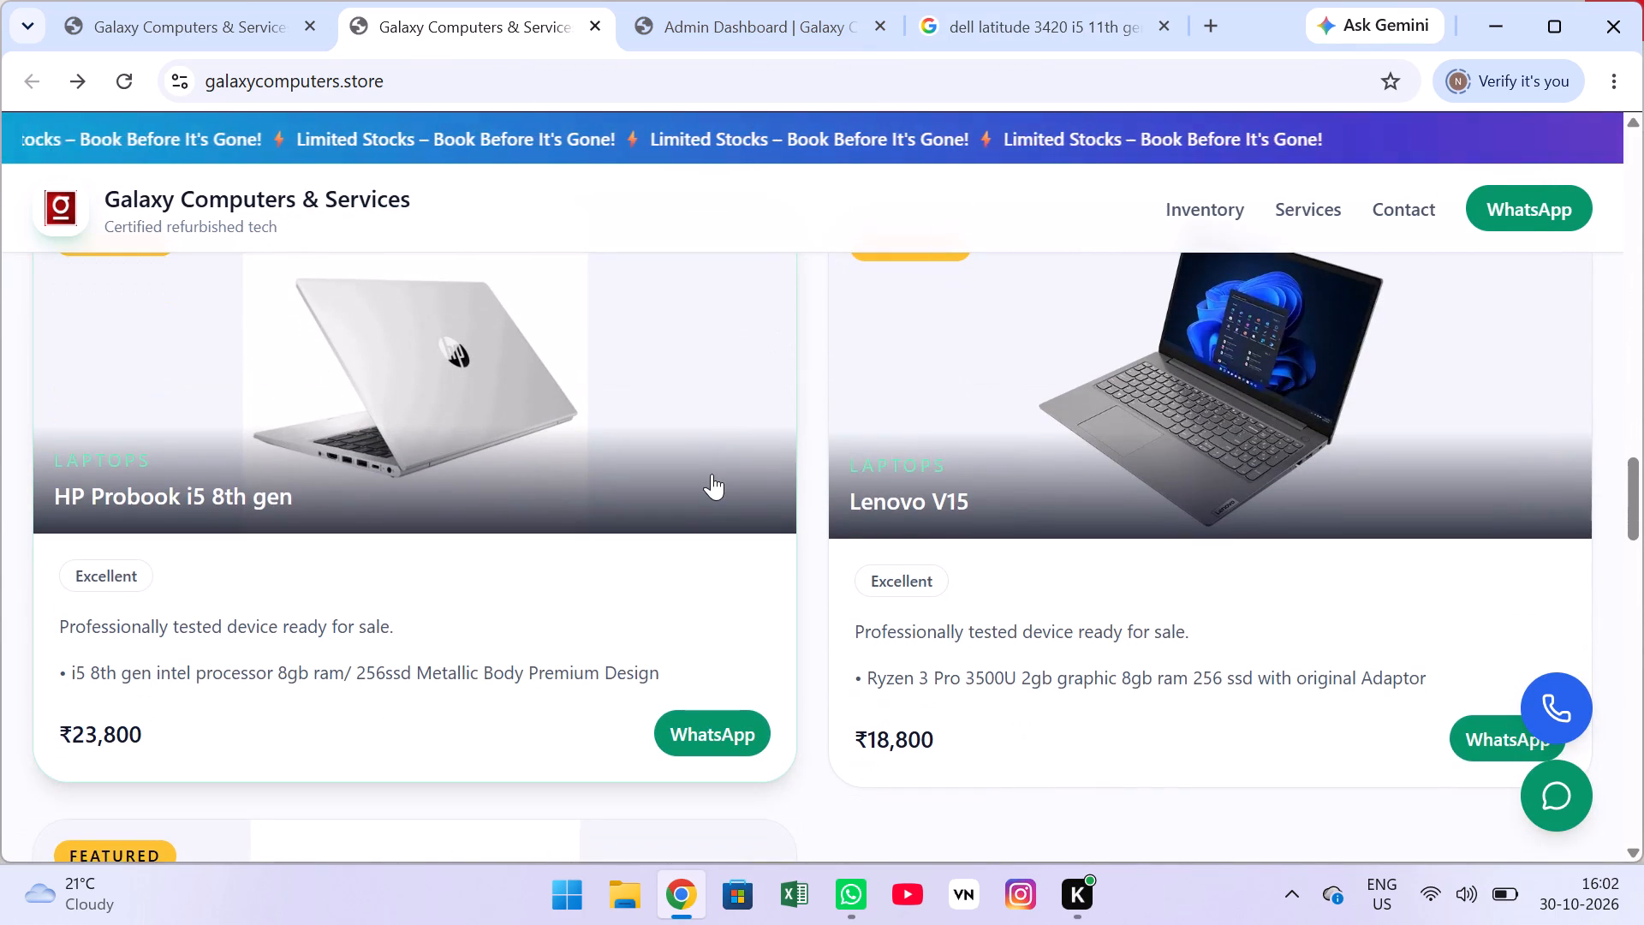
pyautogui.scroll(-4, 792, 467)
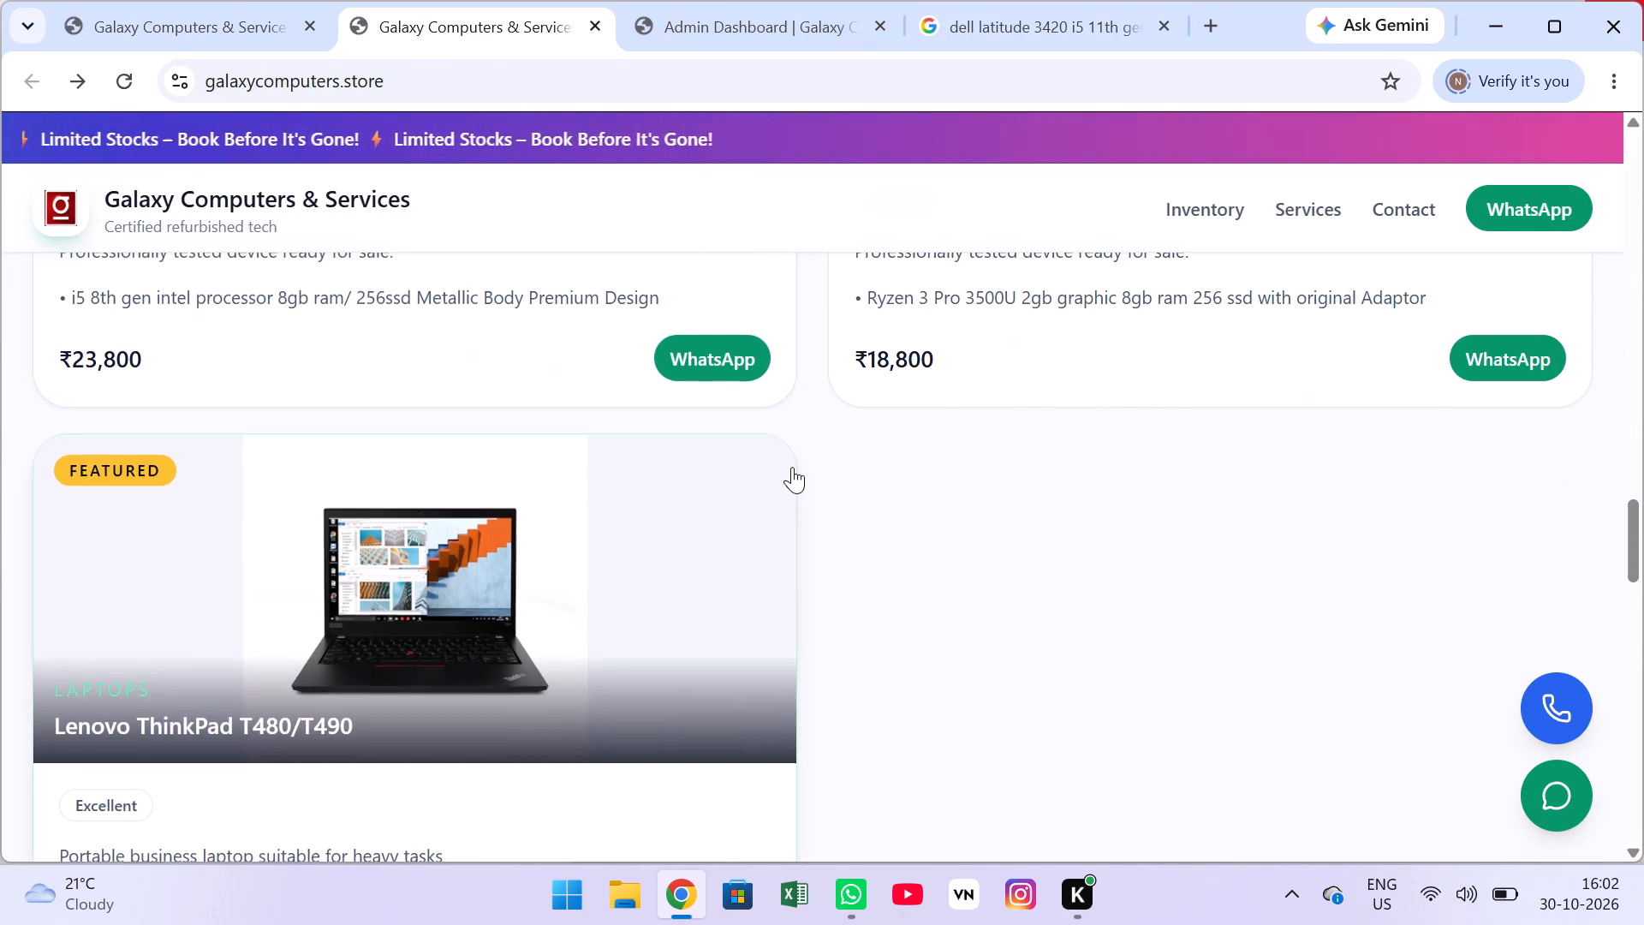
pyautogui.scroll(8, 792, 467)
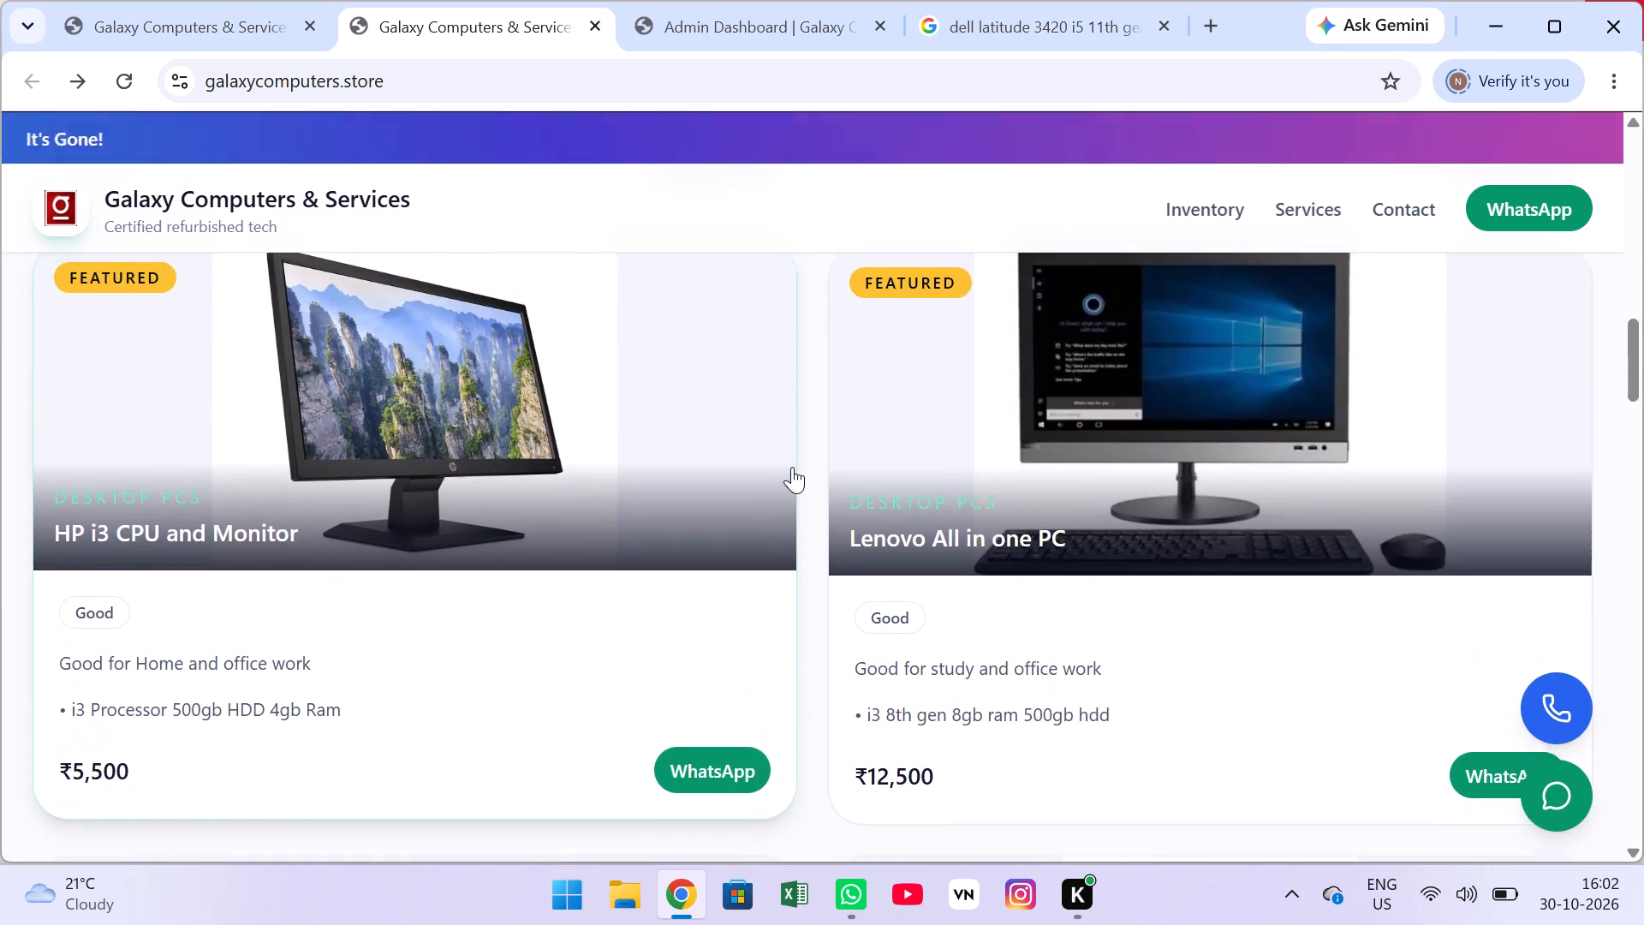
pyautogui.scroll(2, 792, 467)
# Return to the Google image results and examine the Dell Latitude 3420 pictures for a suitable product photo.
pyautogui.click(1016, 40)
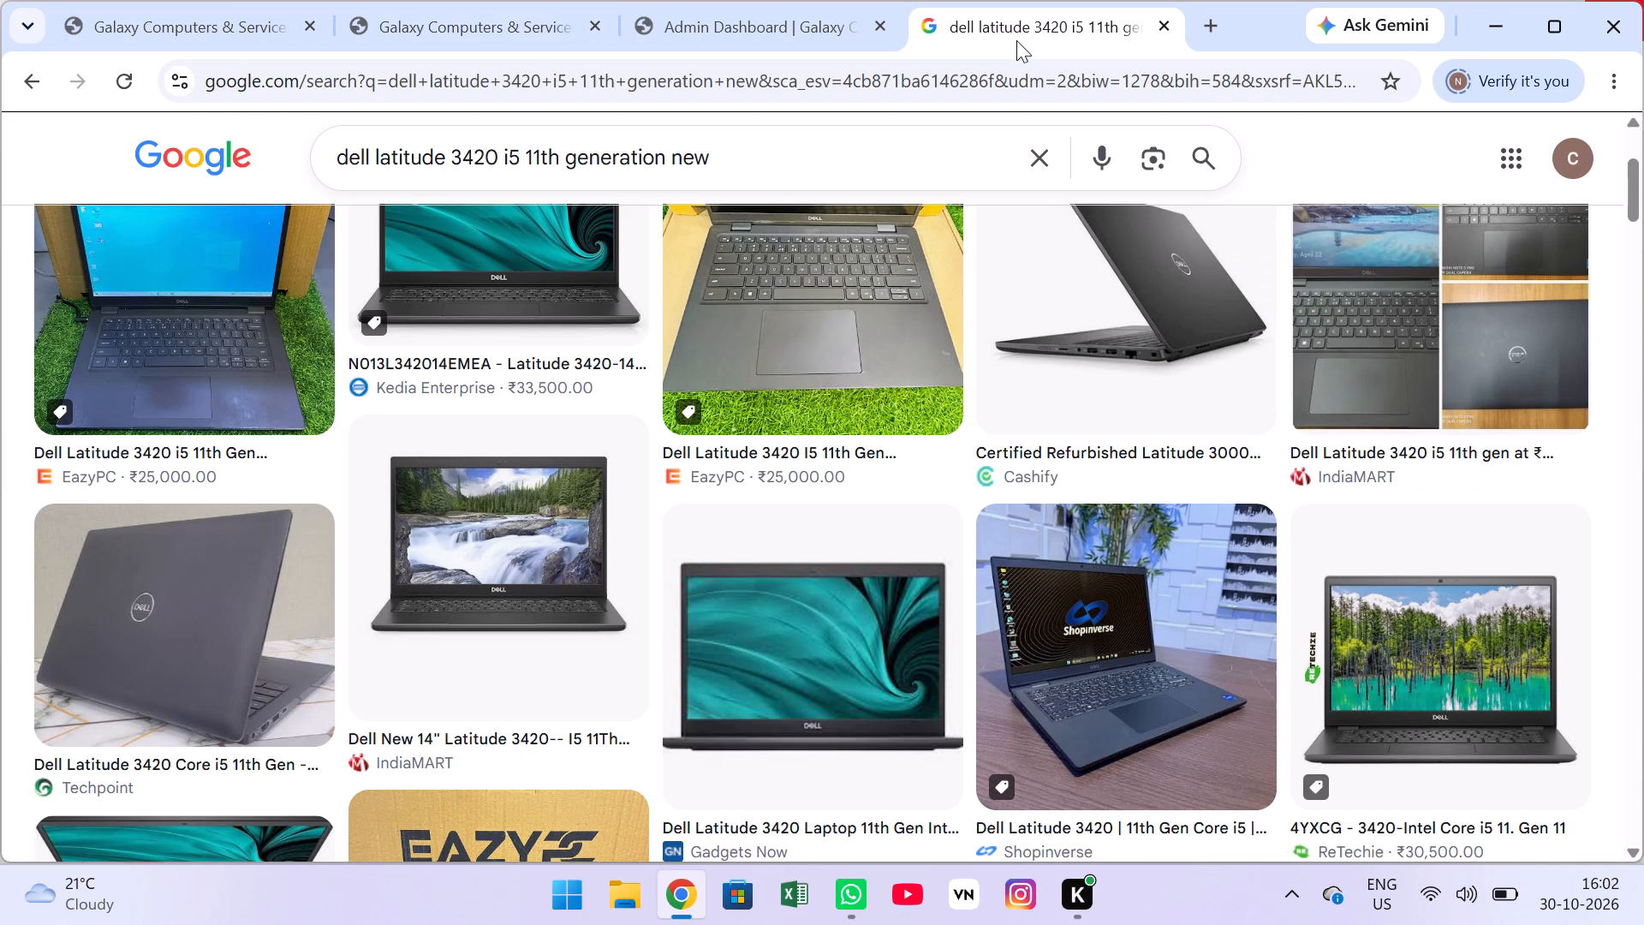
pyautogui.scroll(-6, 707, 479)
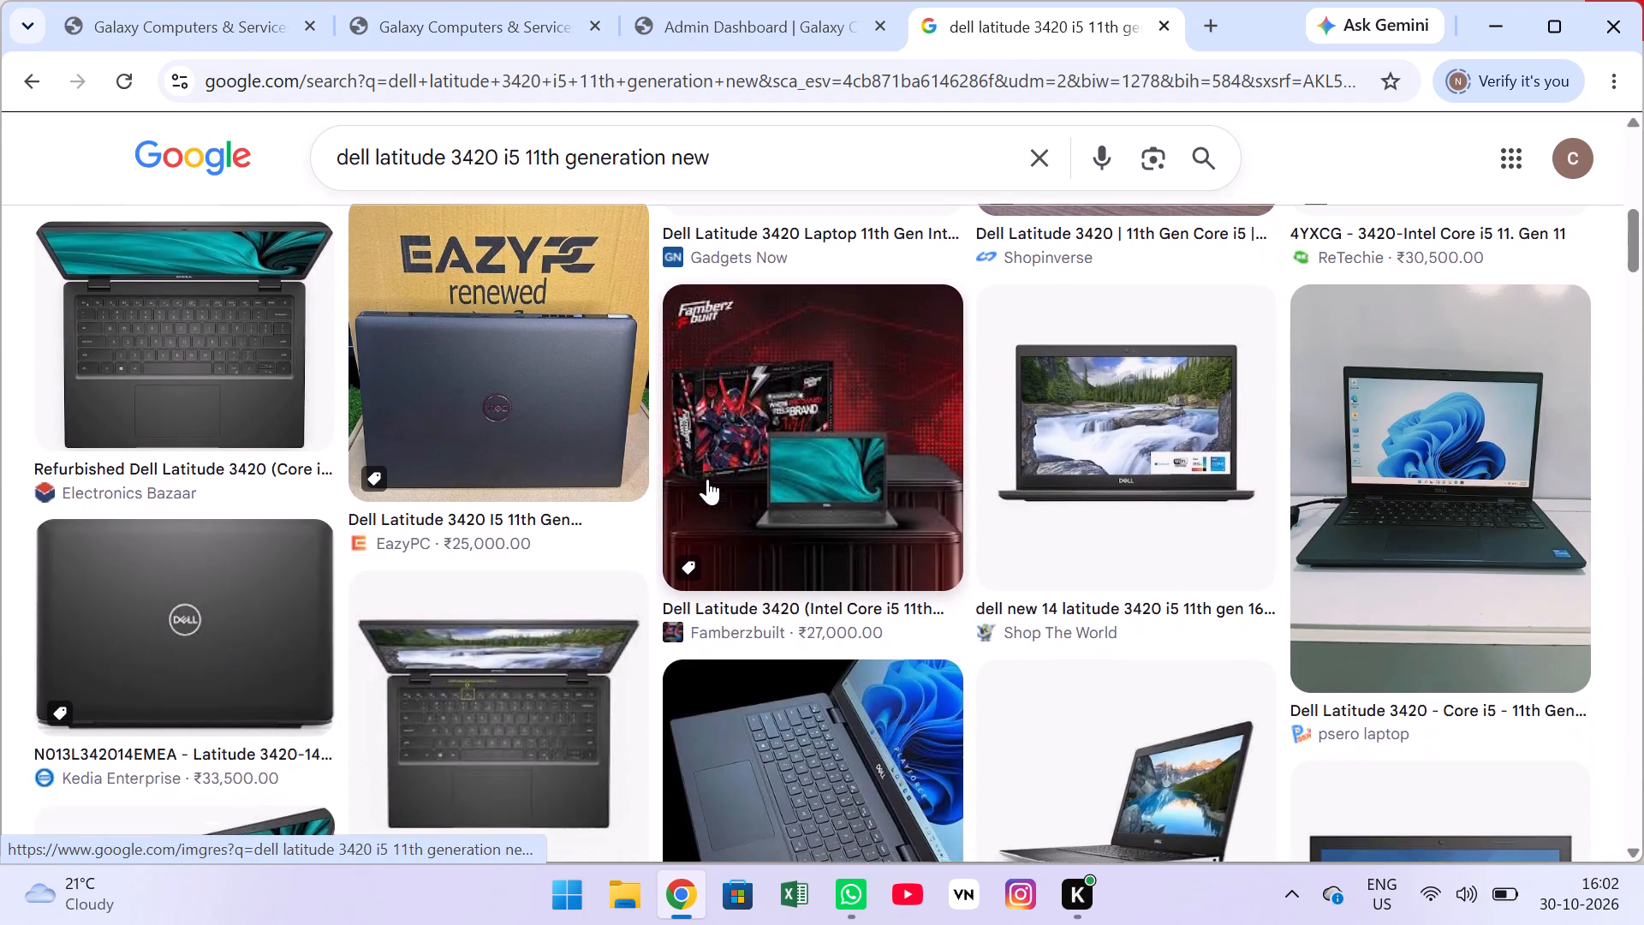
pyautogui.scroll(-4, 707, 479)
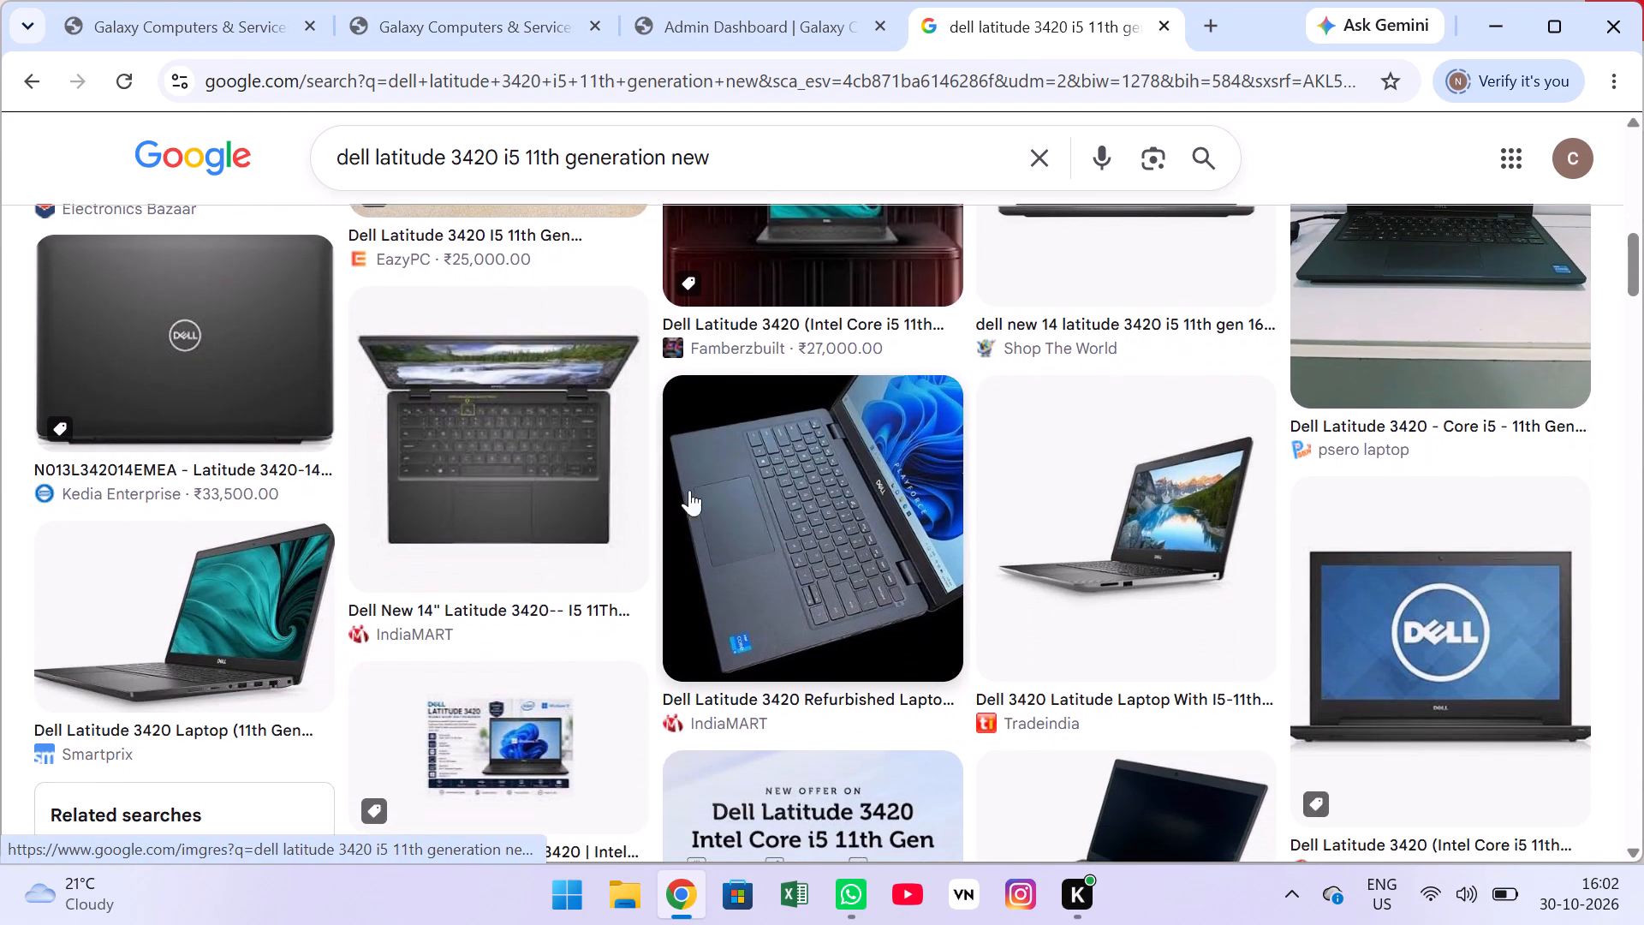
pyautogui.scroll(-4, 646, 526)
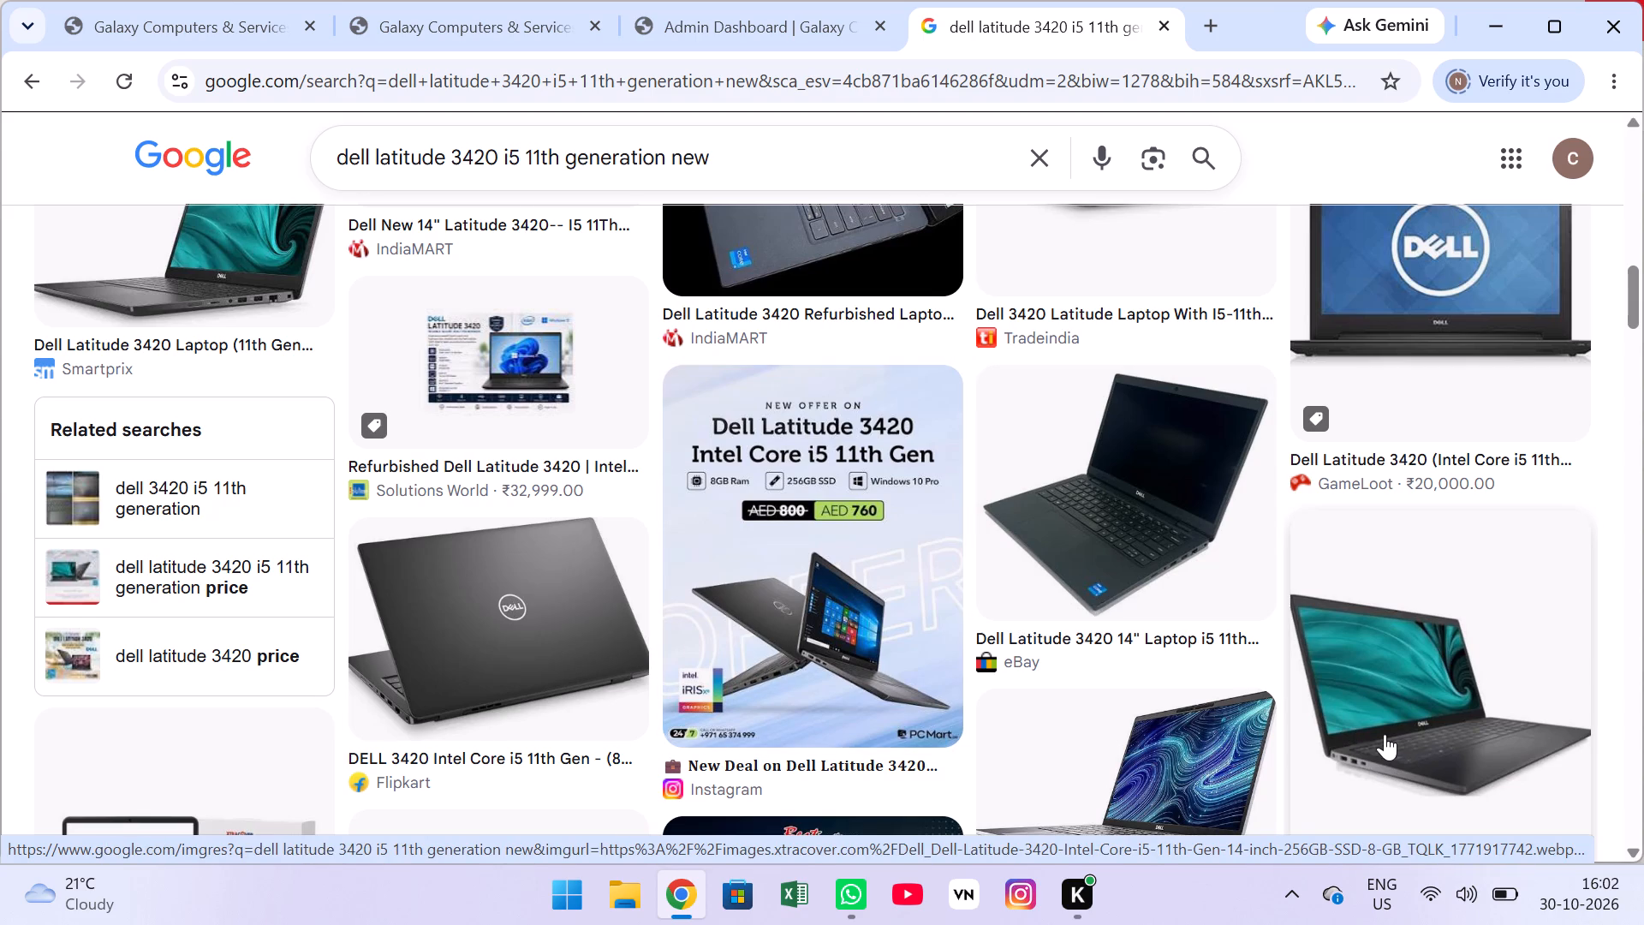
pyautogui.scroll(-5, 980, 652)
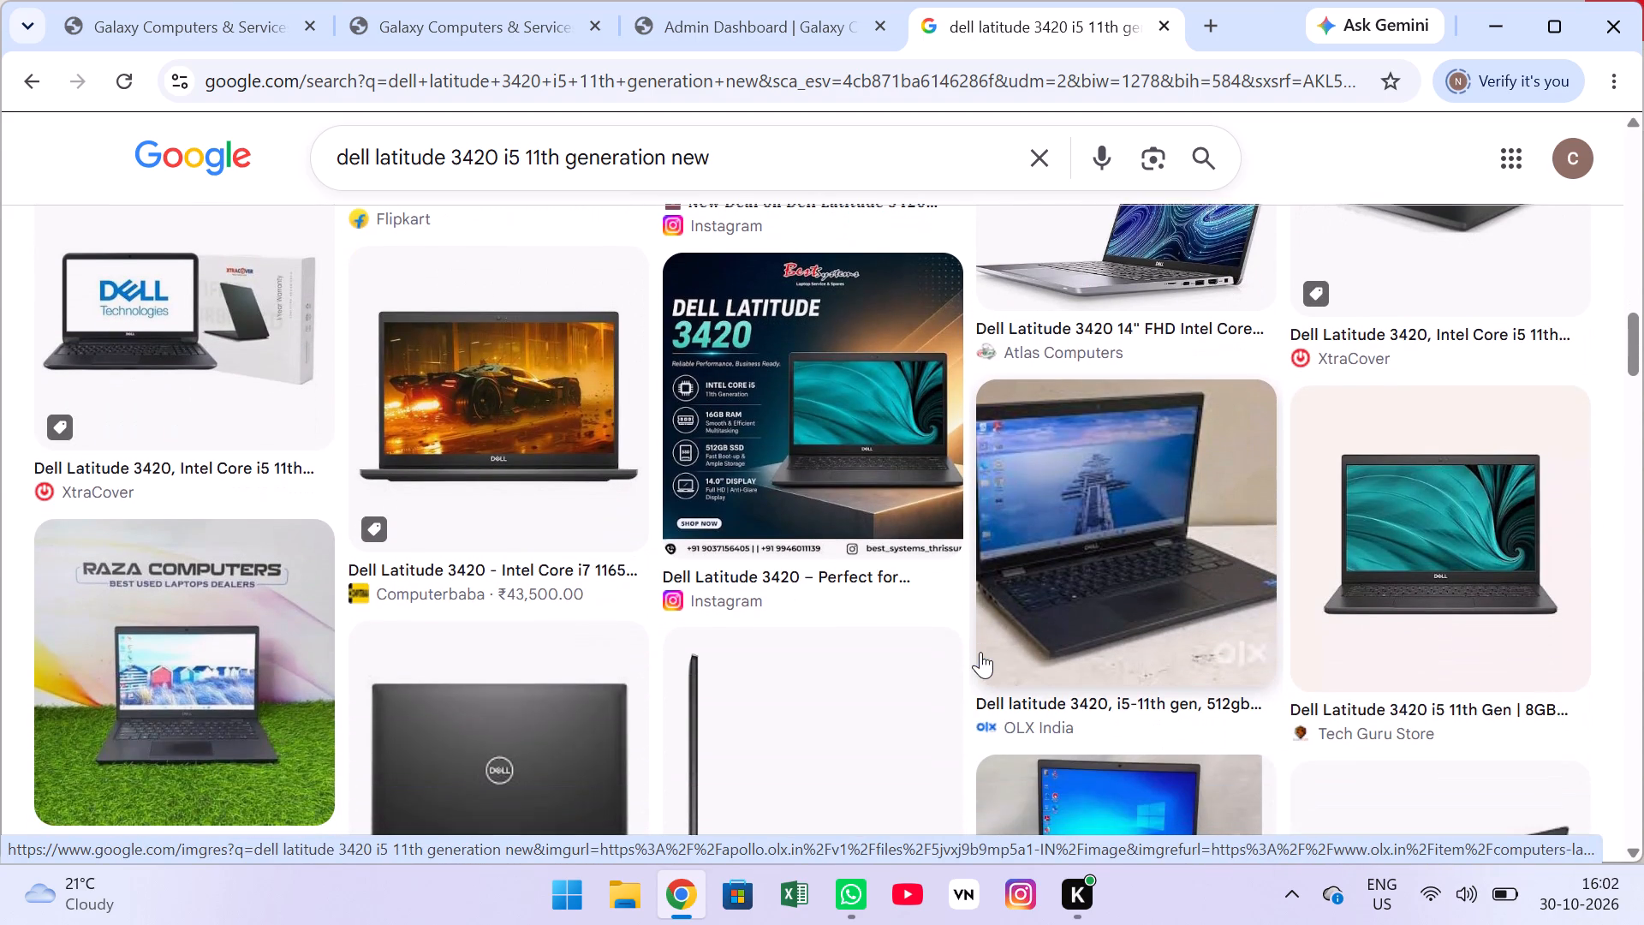
pyautogui.scroll(-3, 980, 652)
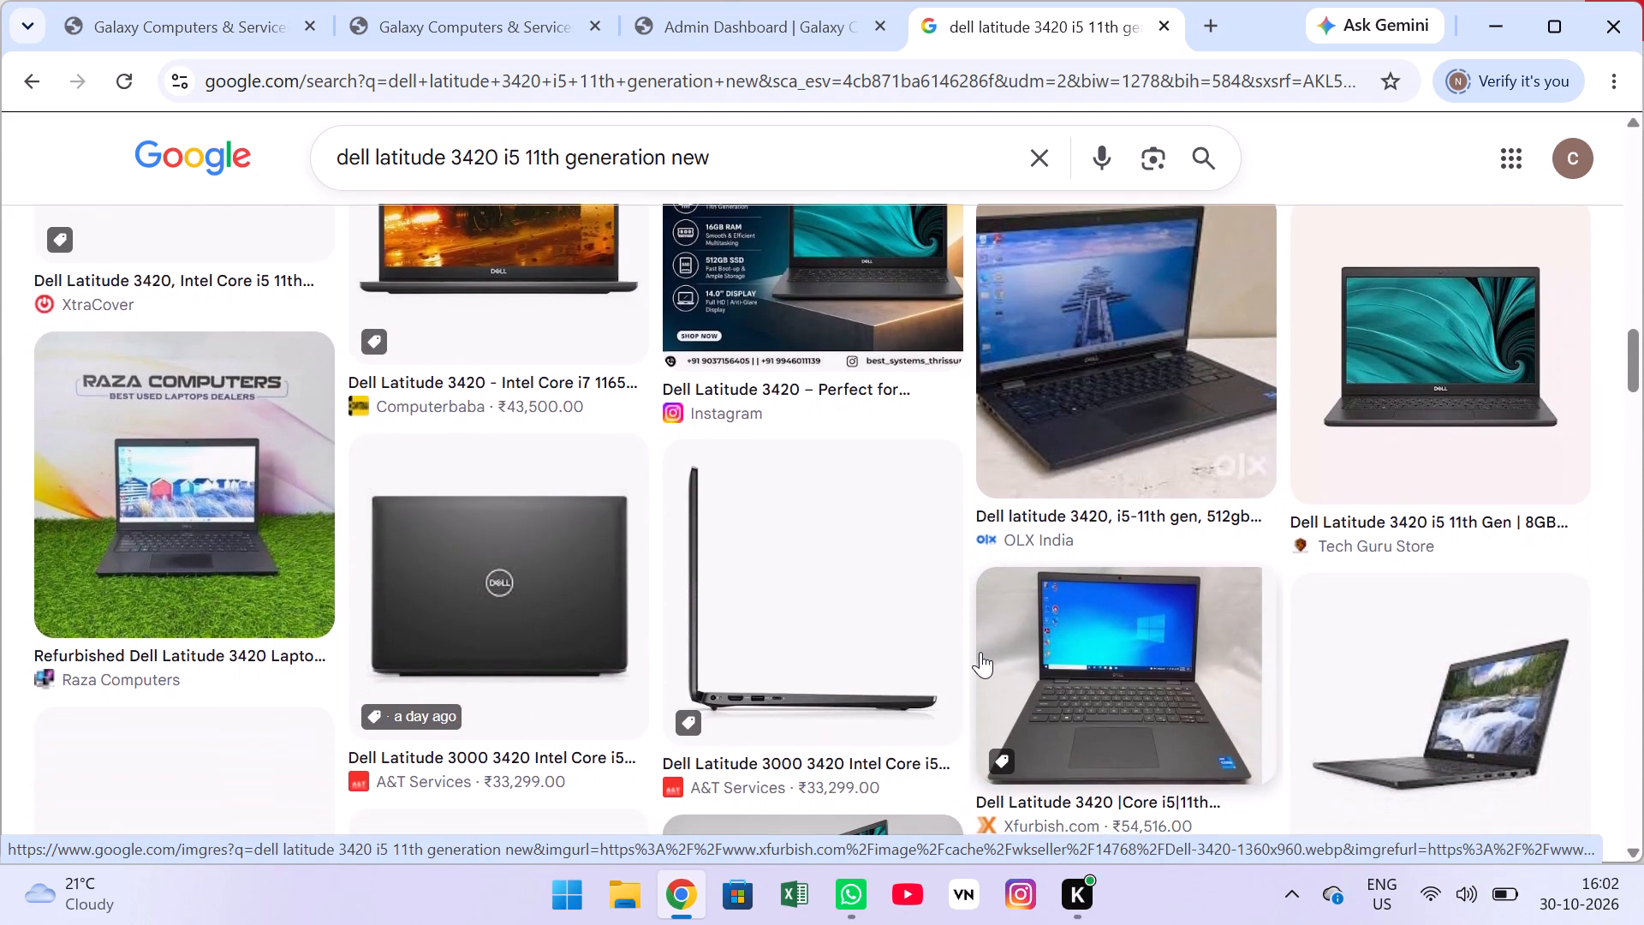
pyautogui.scroll(-1, 980, 652)
pyautogui.scroll(6, 980, 652)
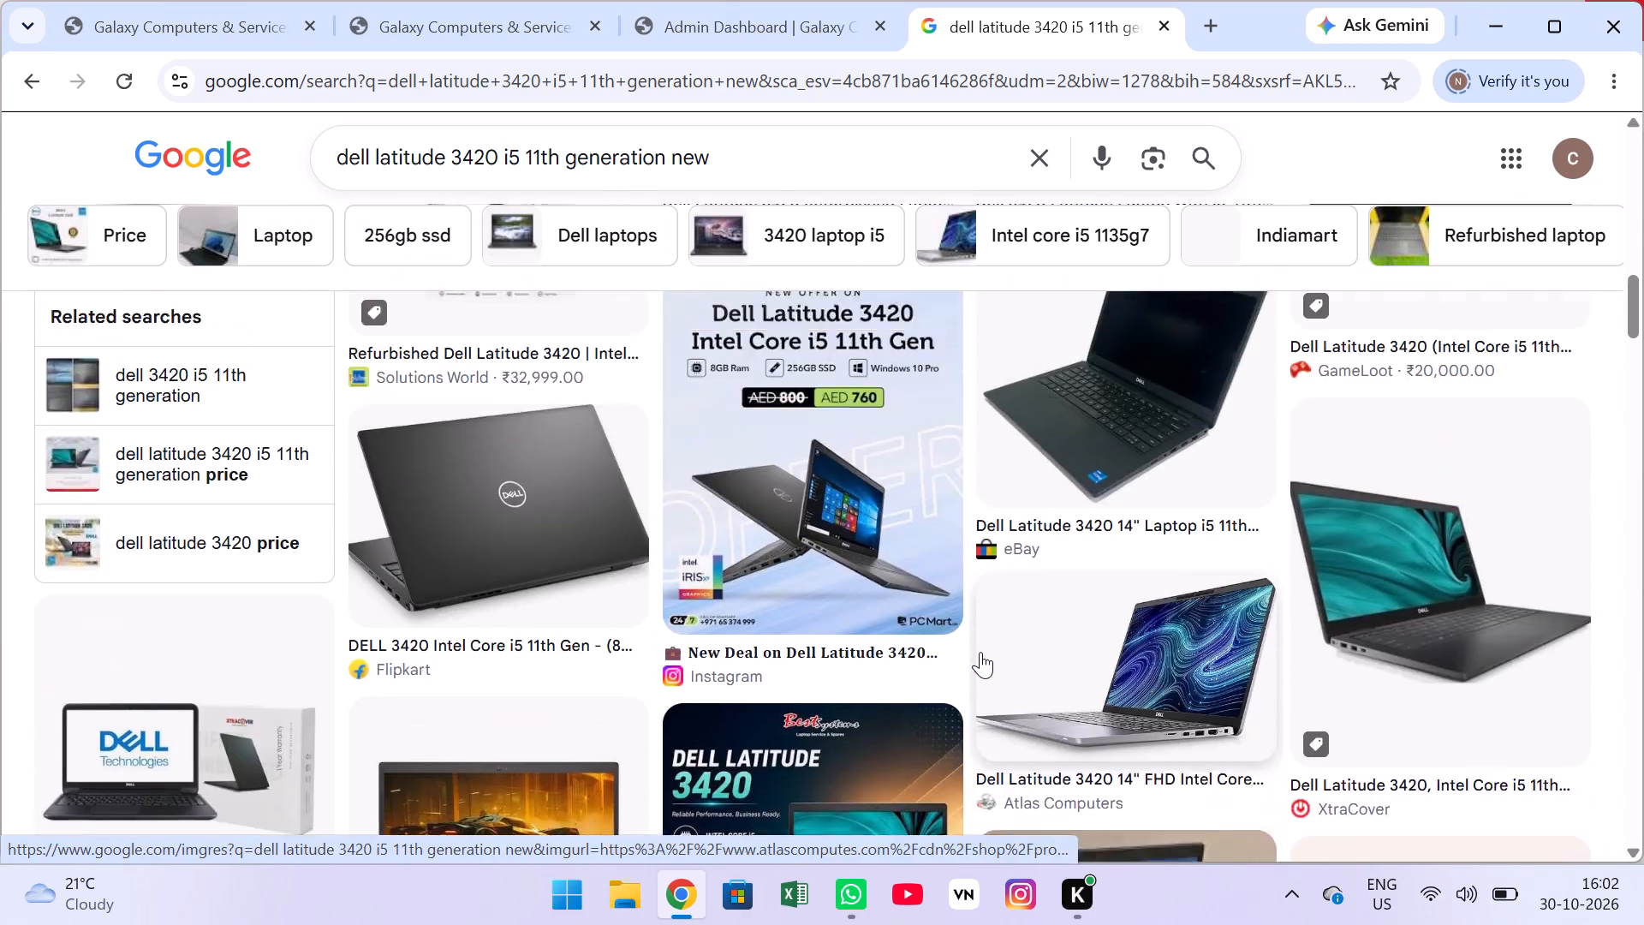
pyautogui.scroll(8, 980, 652)
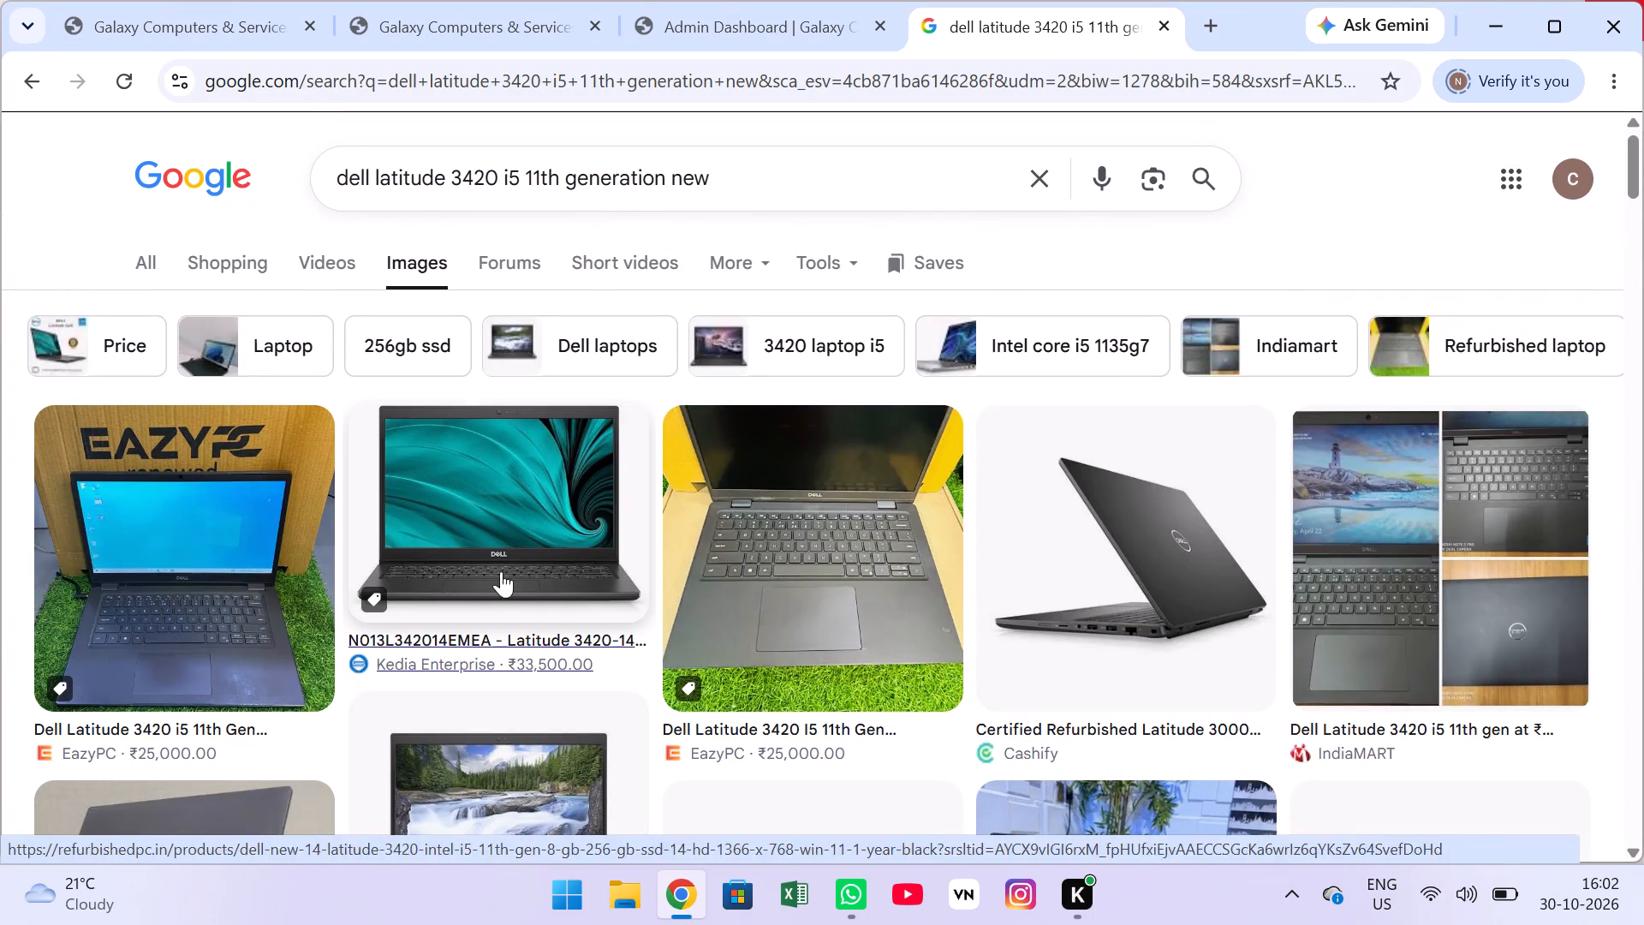
# Preview the Kedia Enterprise, Cashify and icluster images of the Dell Latitude 3420 and examine their related pictures.
pyautogui.click(491, 526)
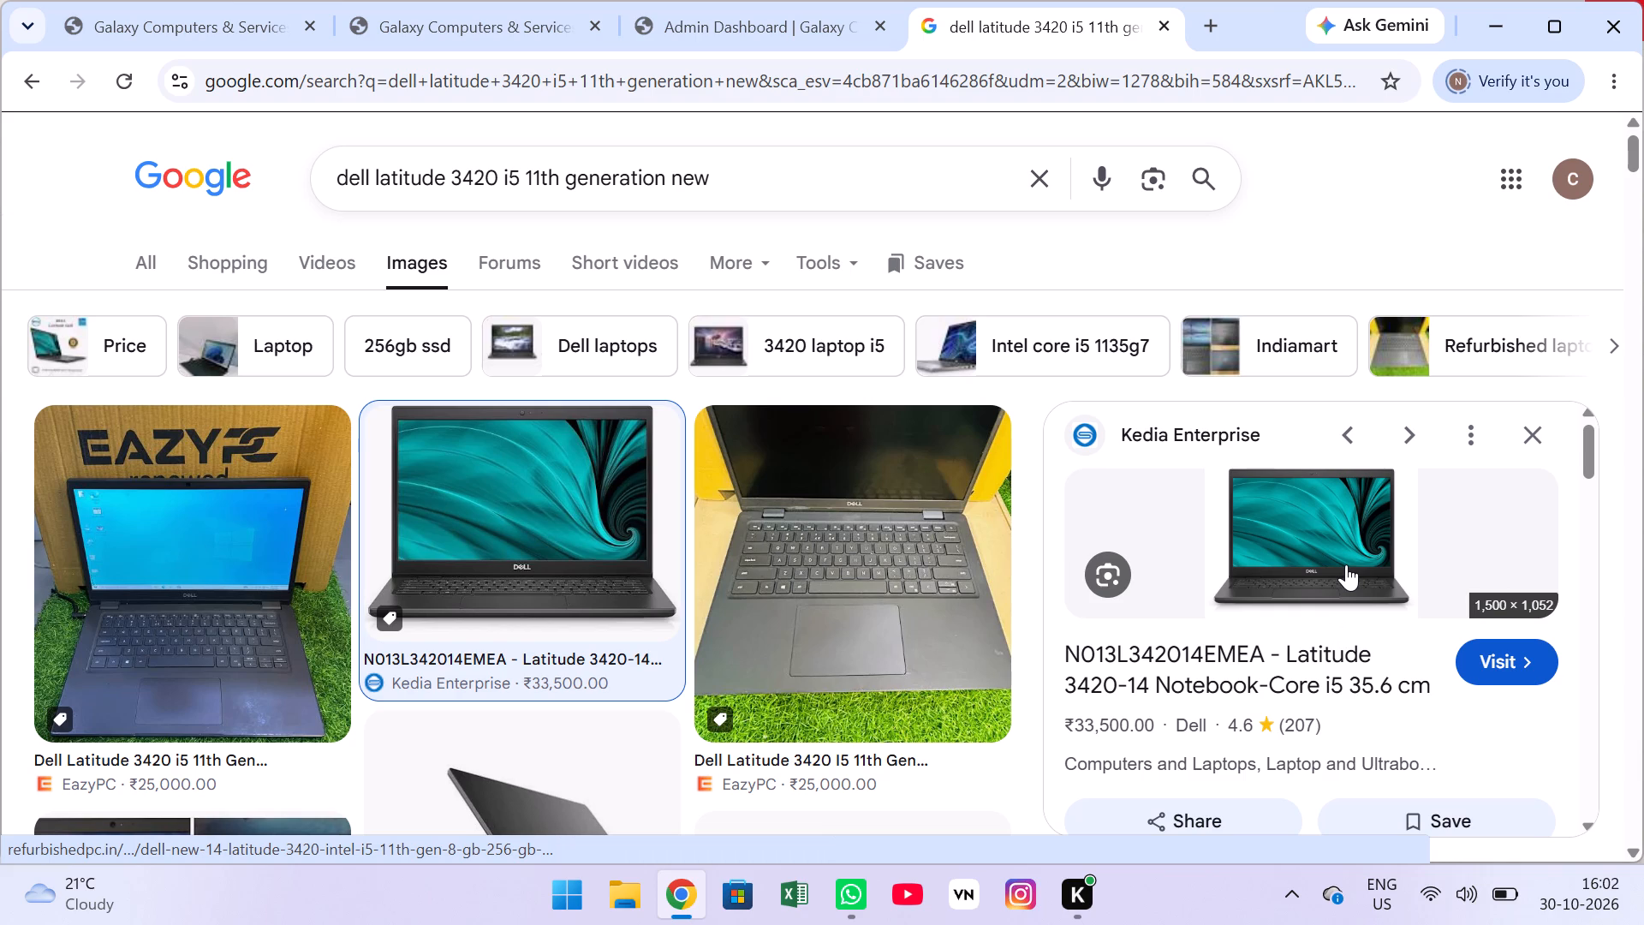
pyautogui.scroll(-2, 744, 669)
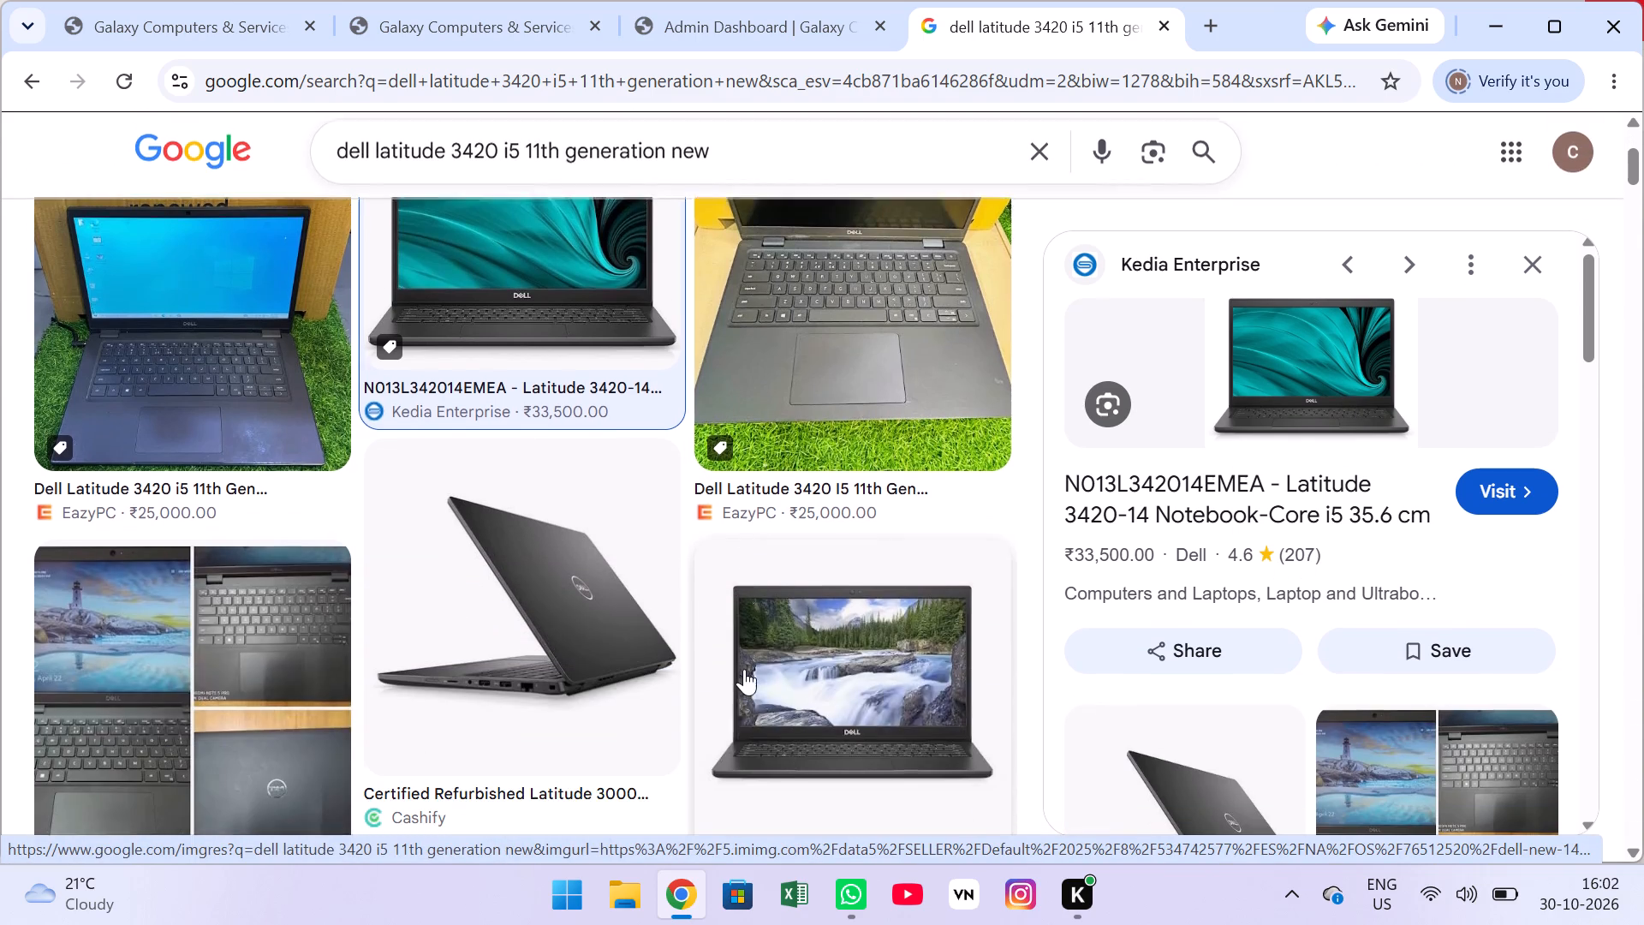
pyautogui.scroll(-1, 744, 669)
pyautogui.click(558, 603)
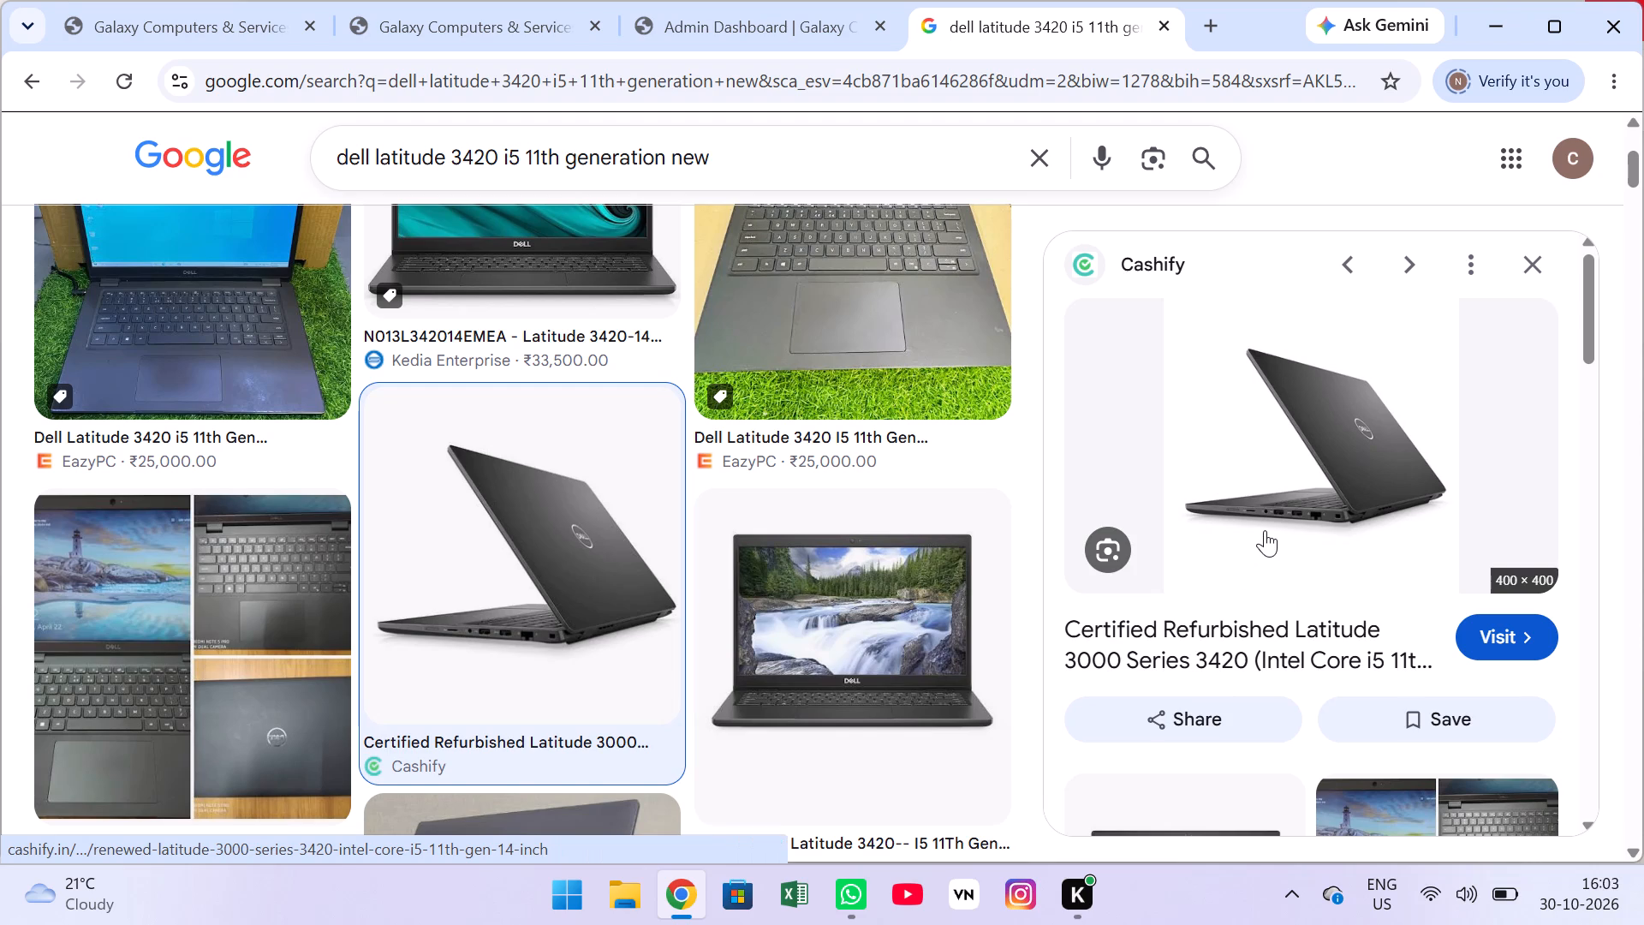
pyautogui.scroll(-4, 1265, 530)
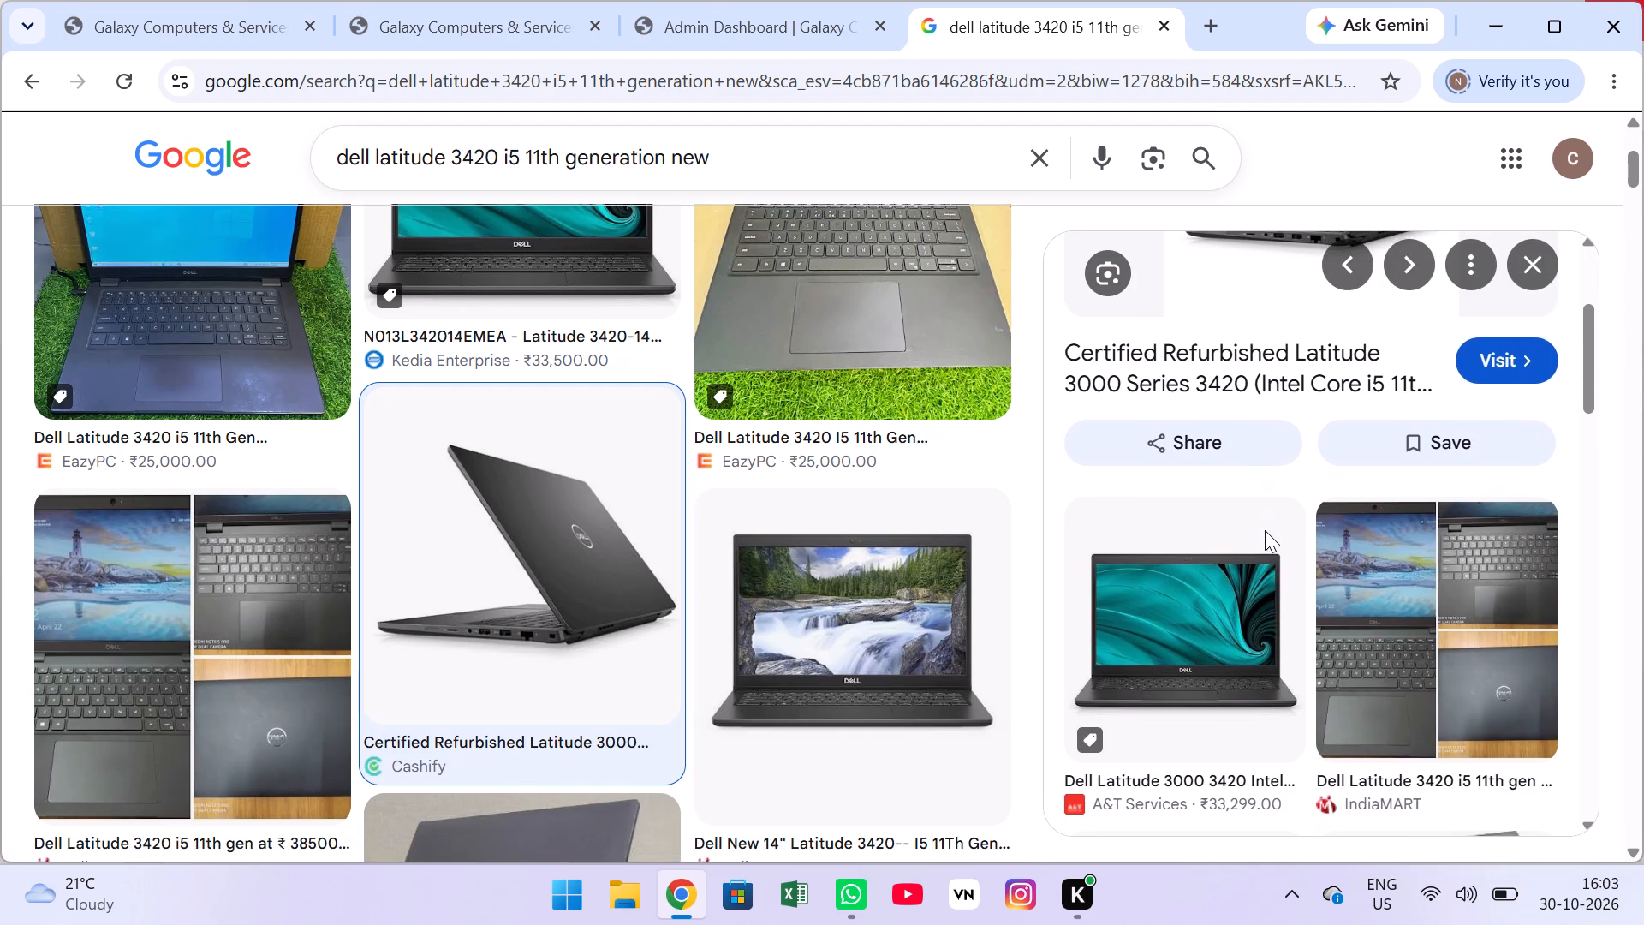
pyautogui.scroll(-2, 1265, 530)
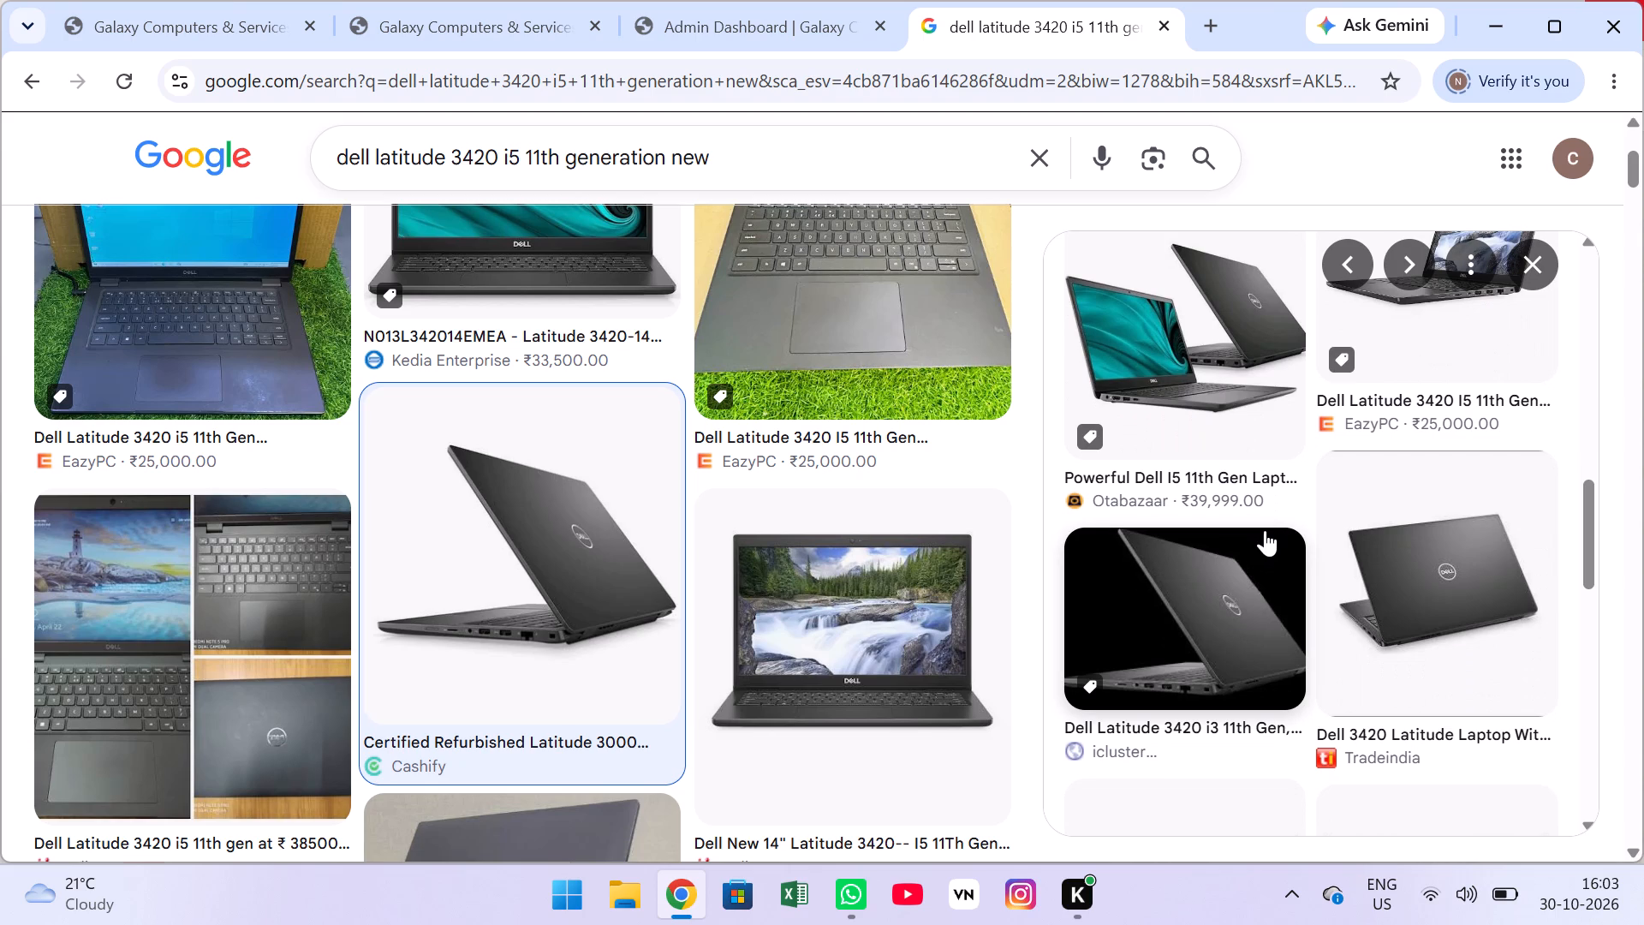
pyautogui.click(1213, 615)
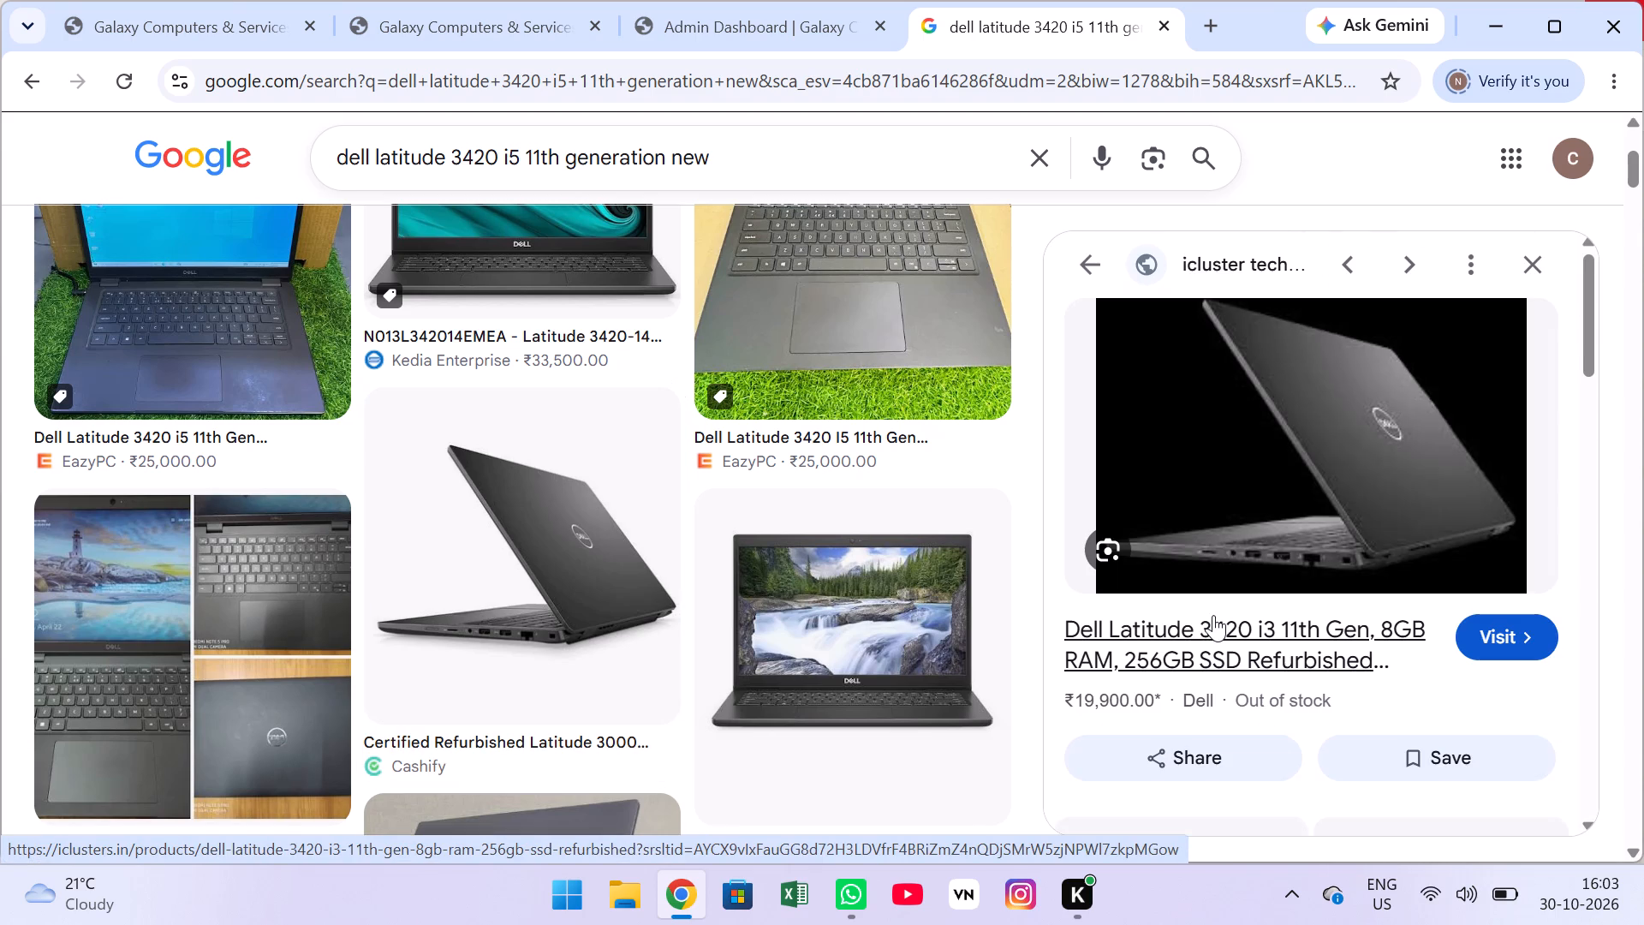
pyautogui.hscroll(6, 1169, 517)
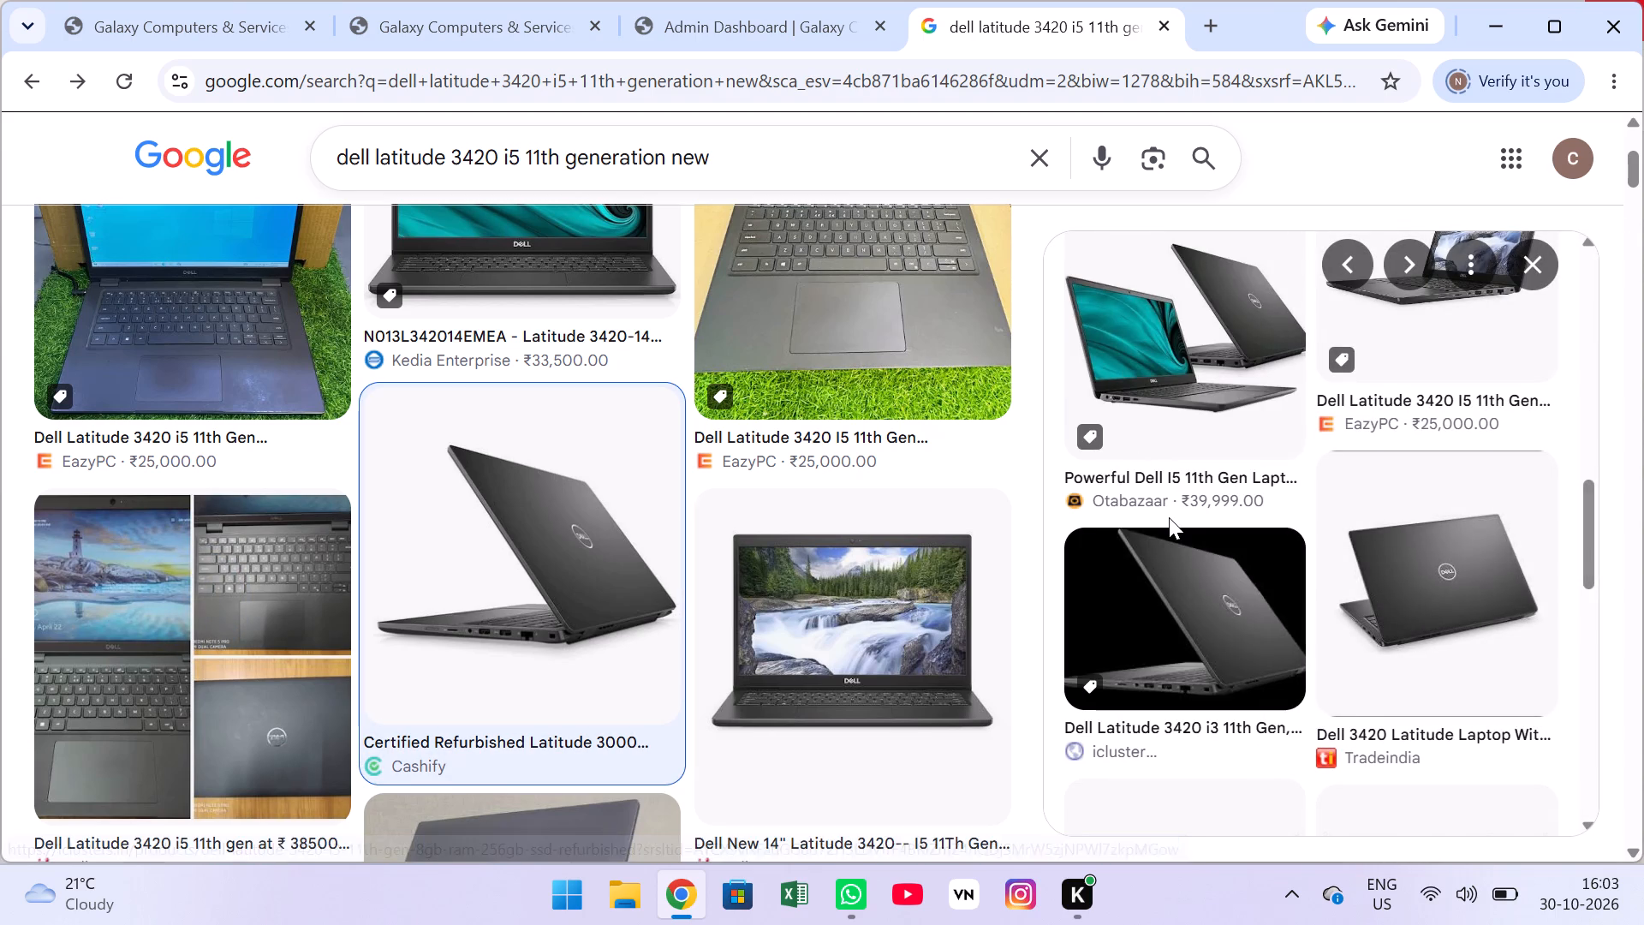
pyautogui.scroll(10, 1322, 491)
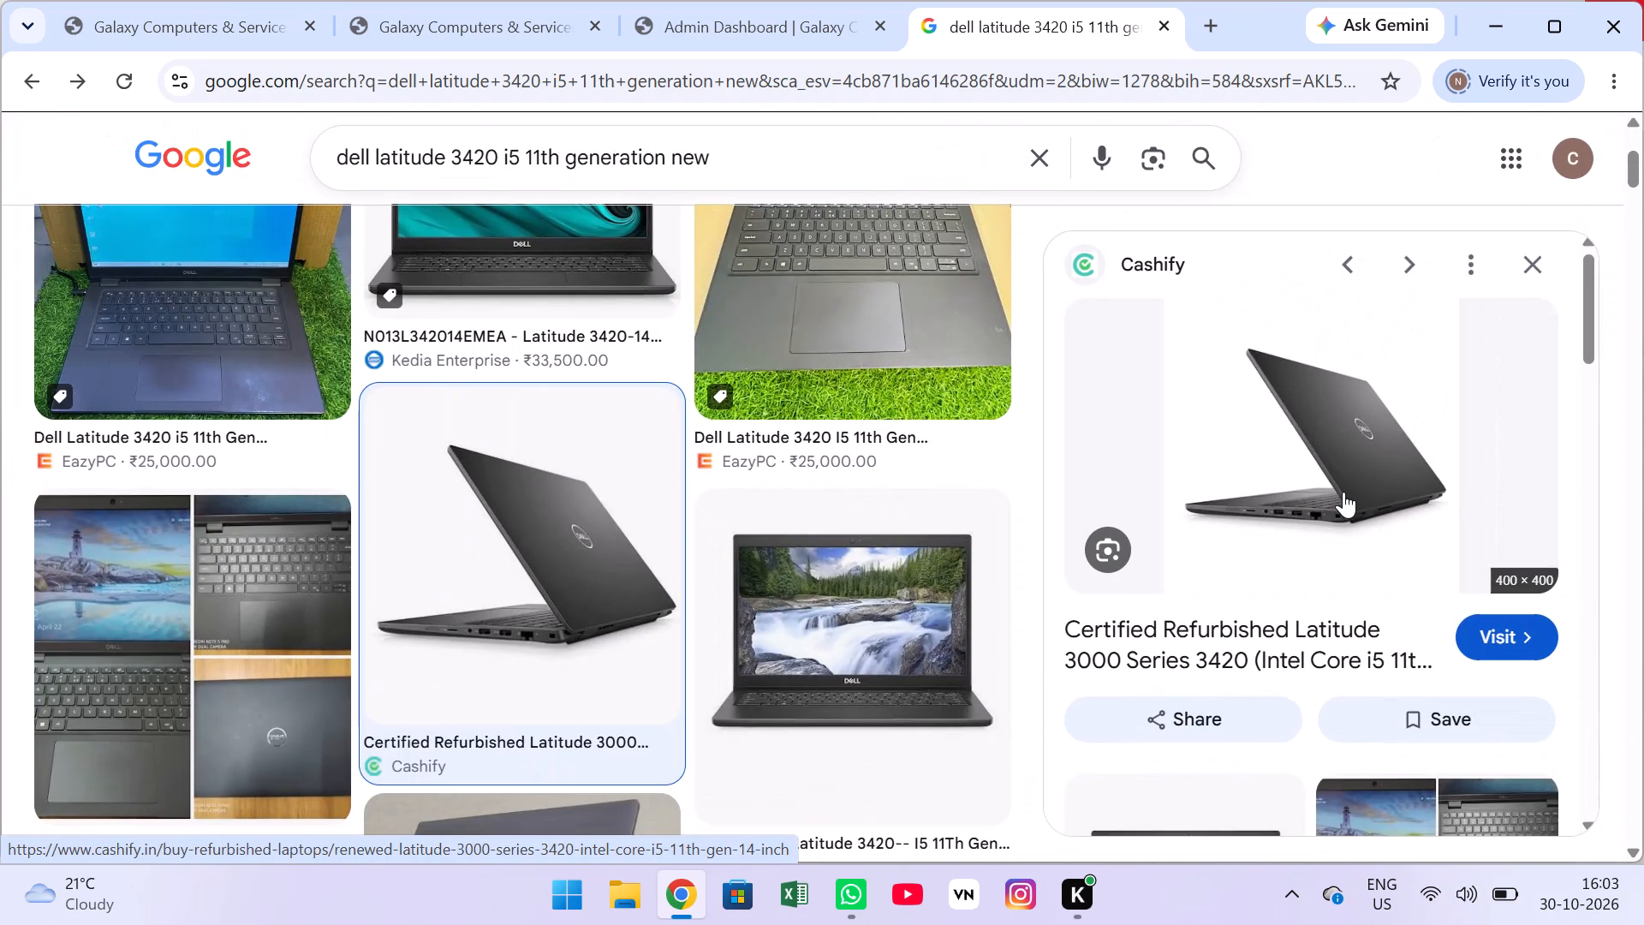
pyautogui.scroll(1, 1229, 516)
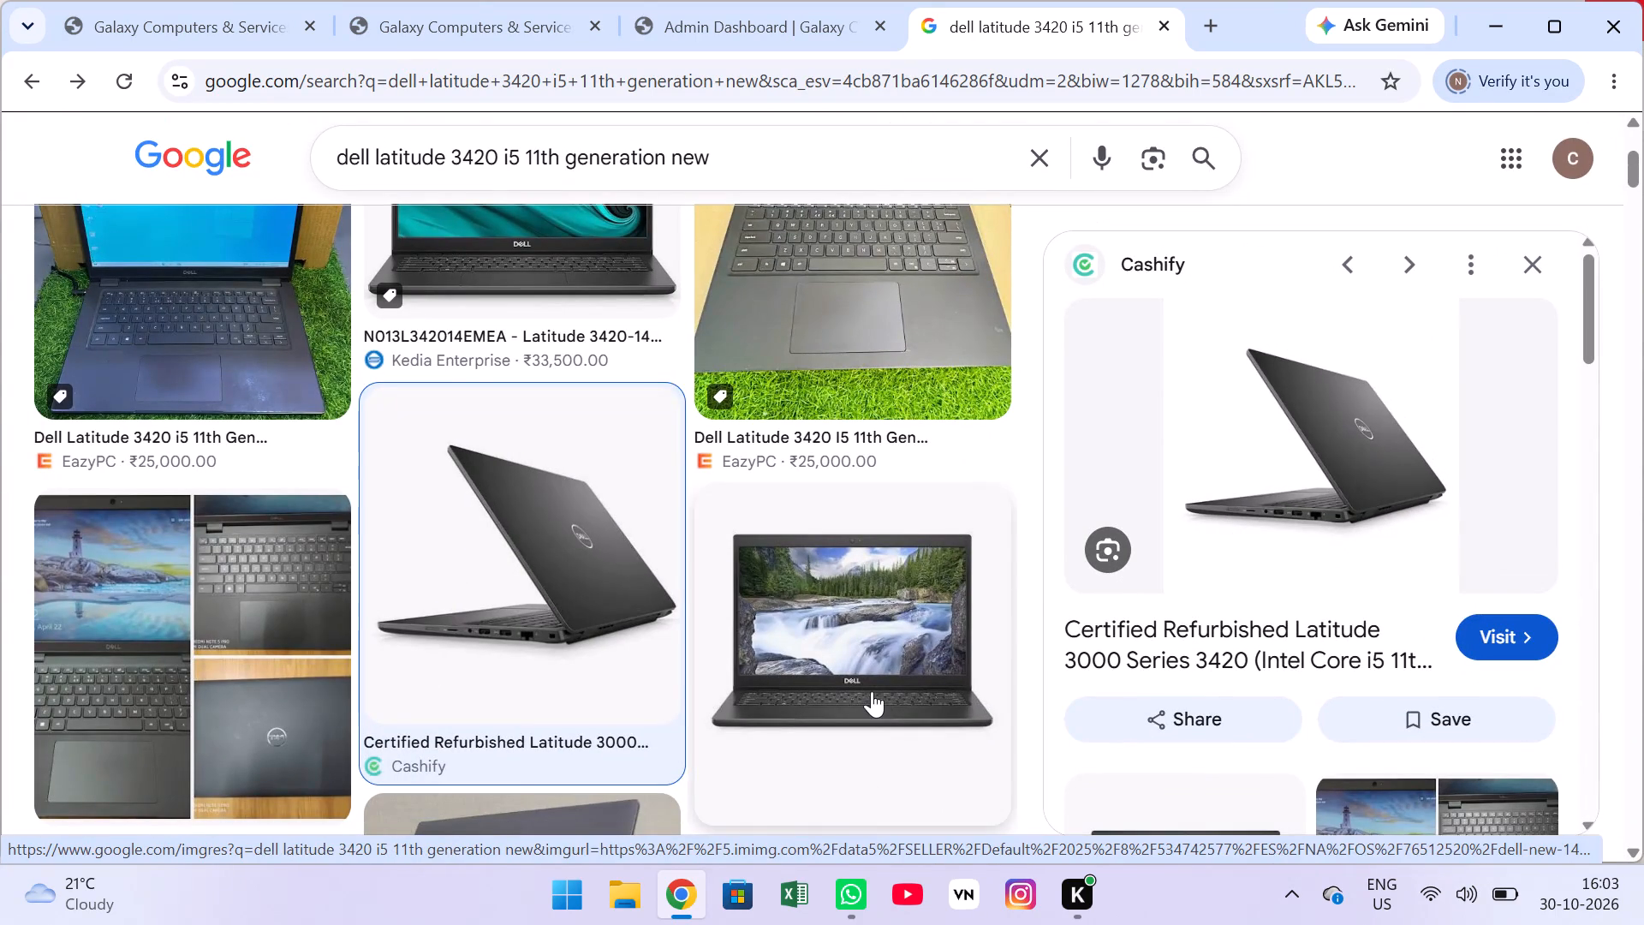
# Open the IndiaMART image of the Dell Latitude 3420 and save it as a JPG in Downloads, keeping the suggested file name.
pyautogui.click(872, 691)
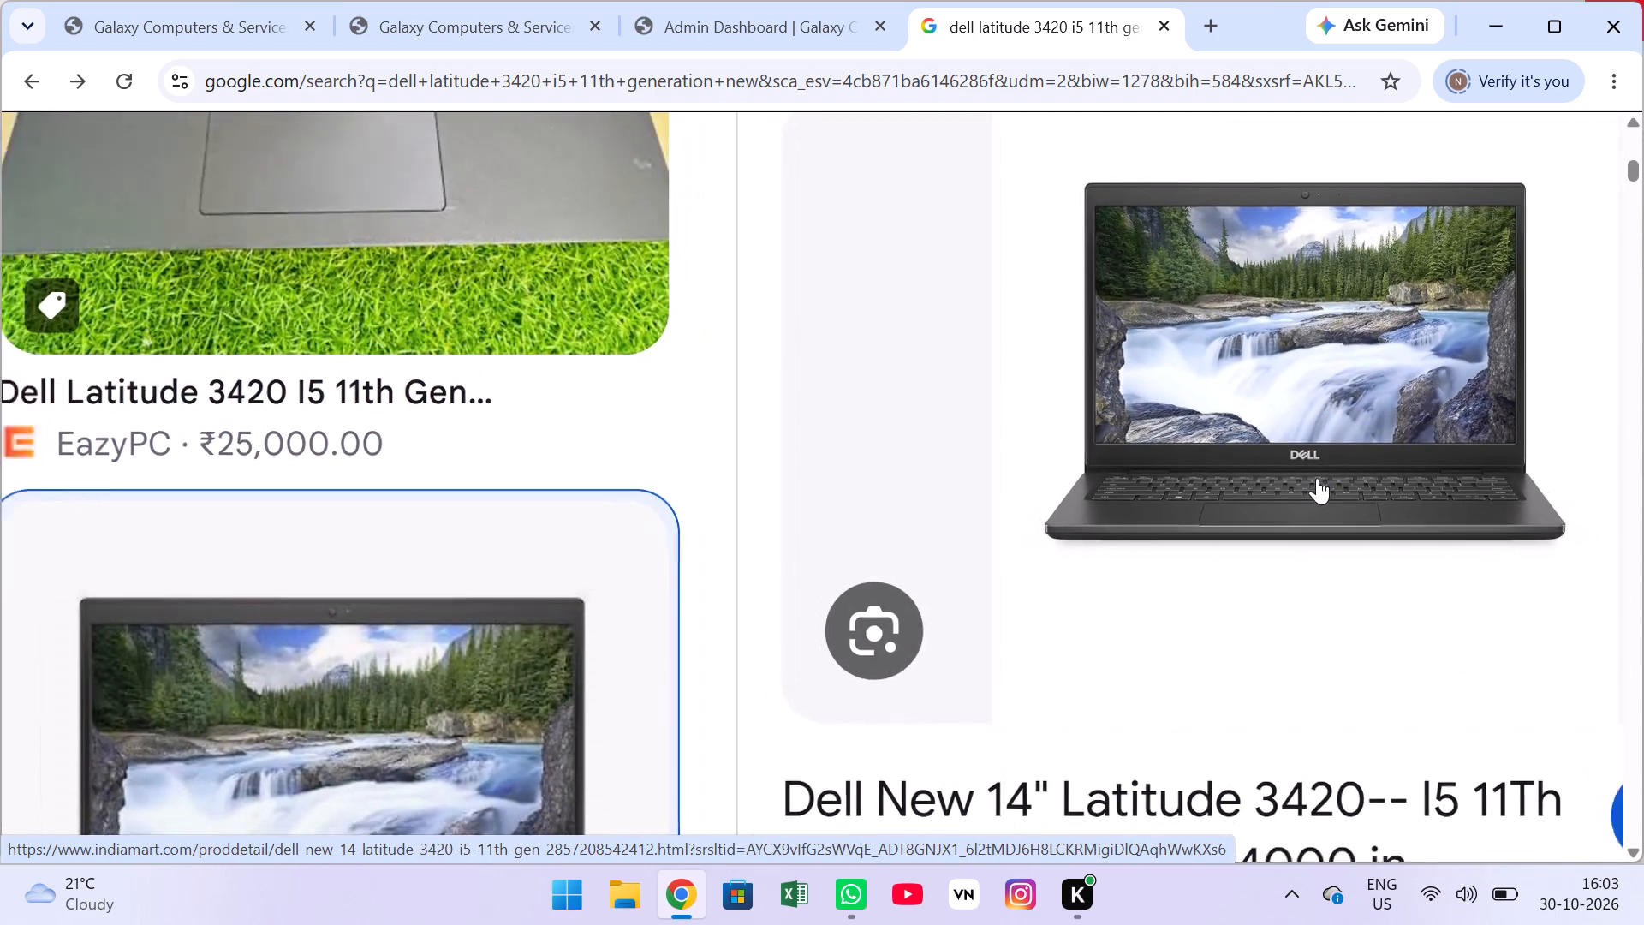
pyautogui.rightClick(1317, 478)
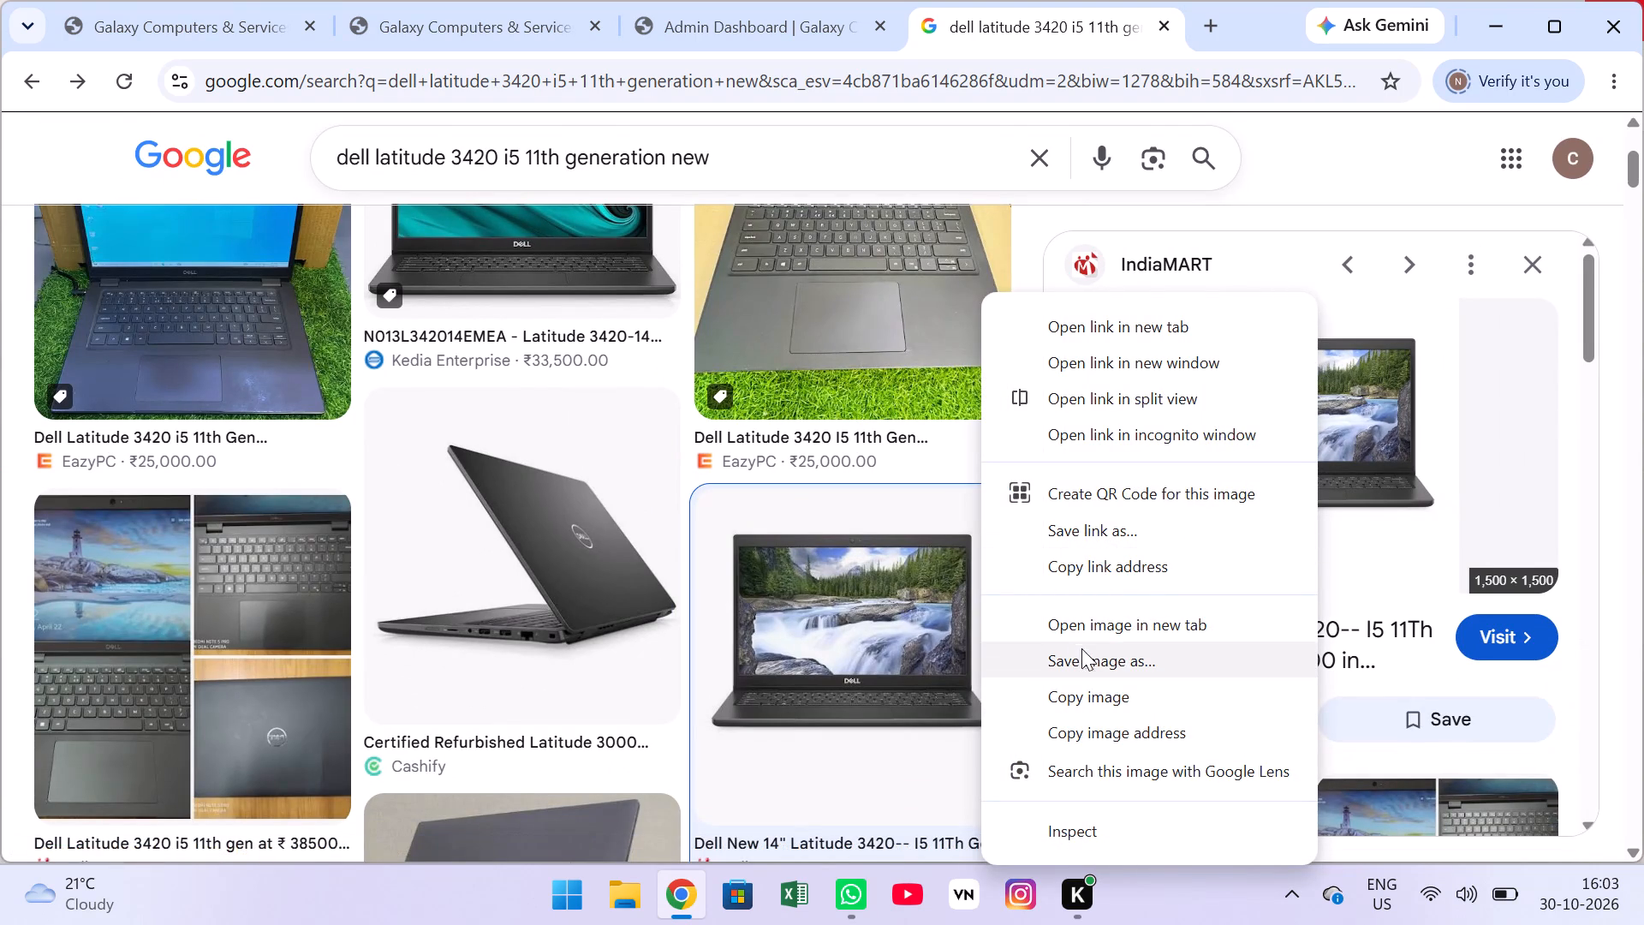
pyautogui.click(1121, 672)
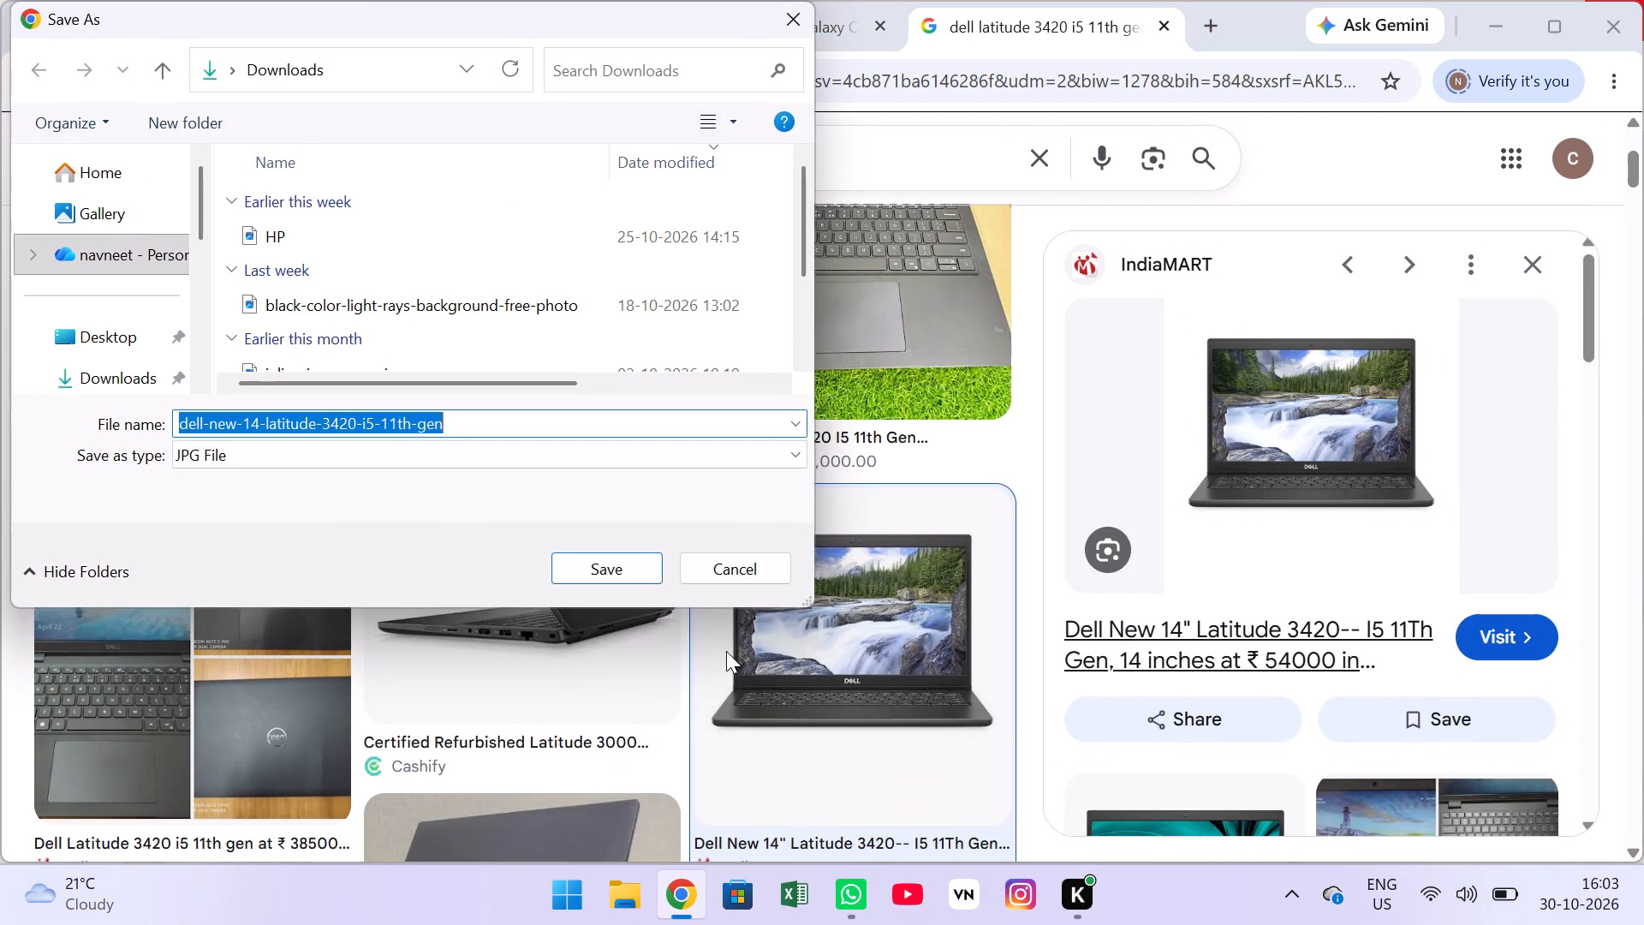
pyautogui.click(111, 379)
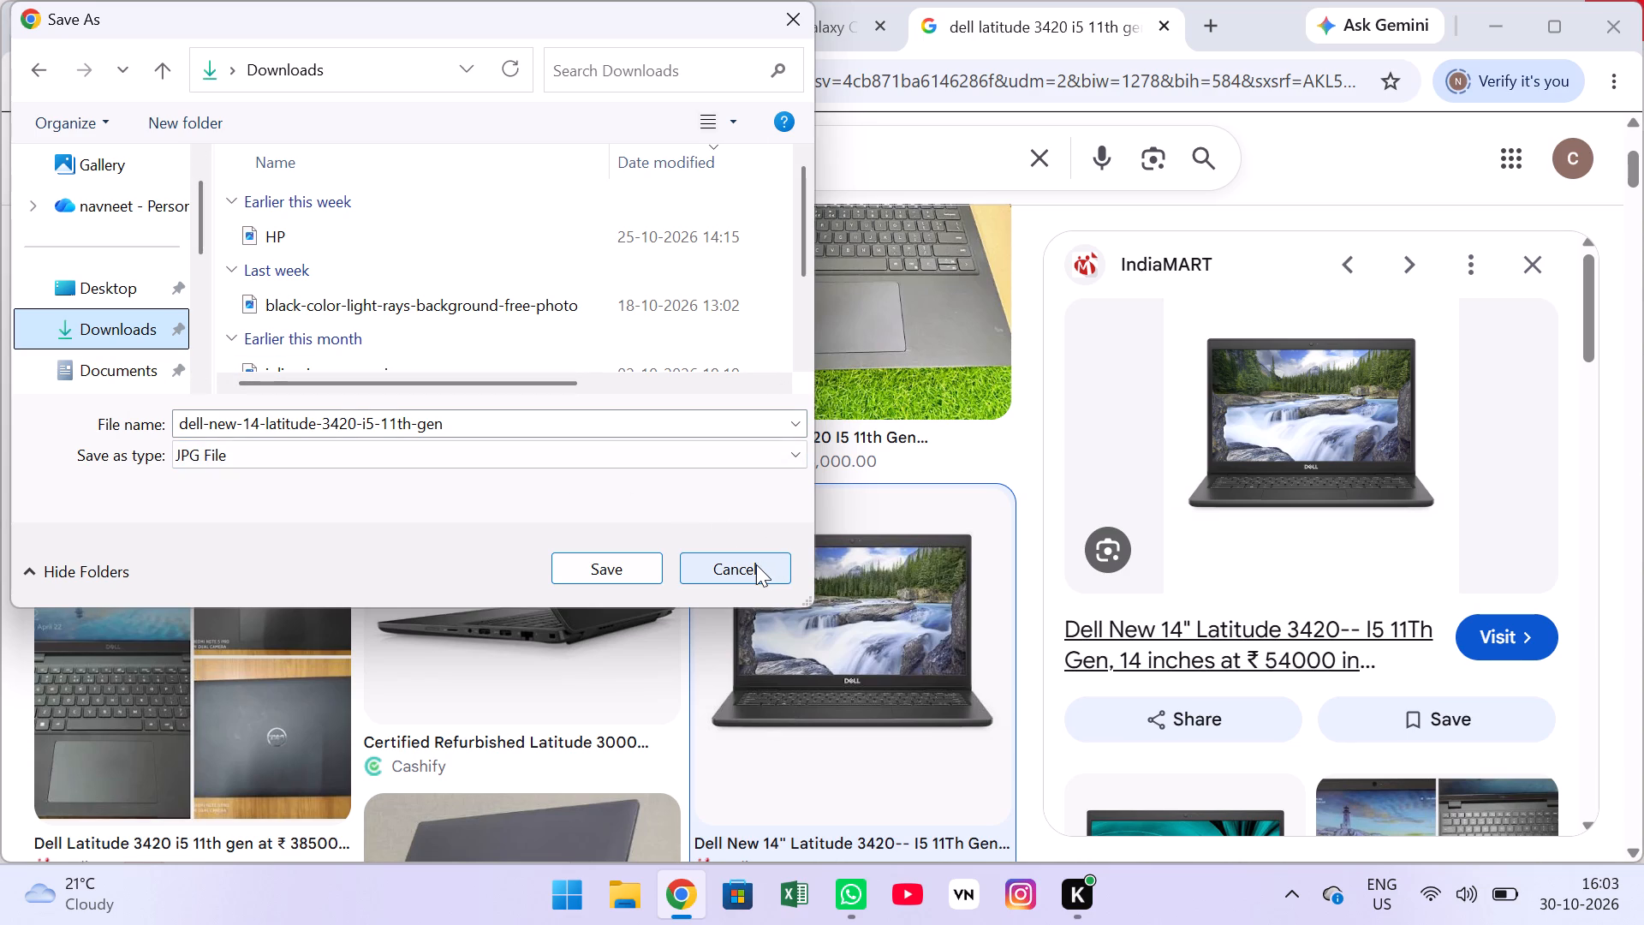
pyautogui.click(602, 564)
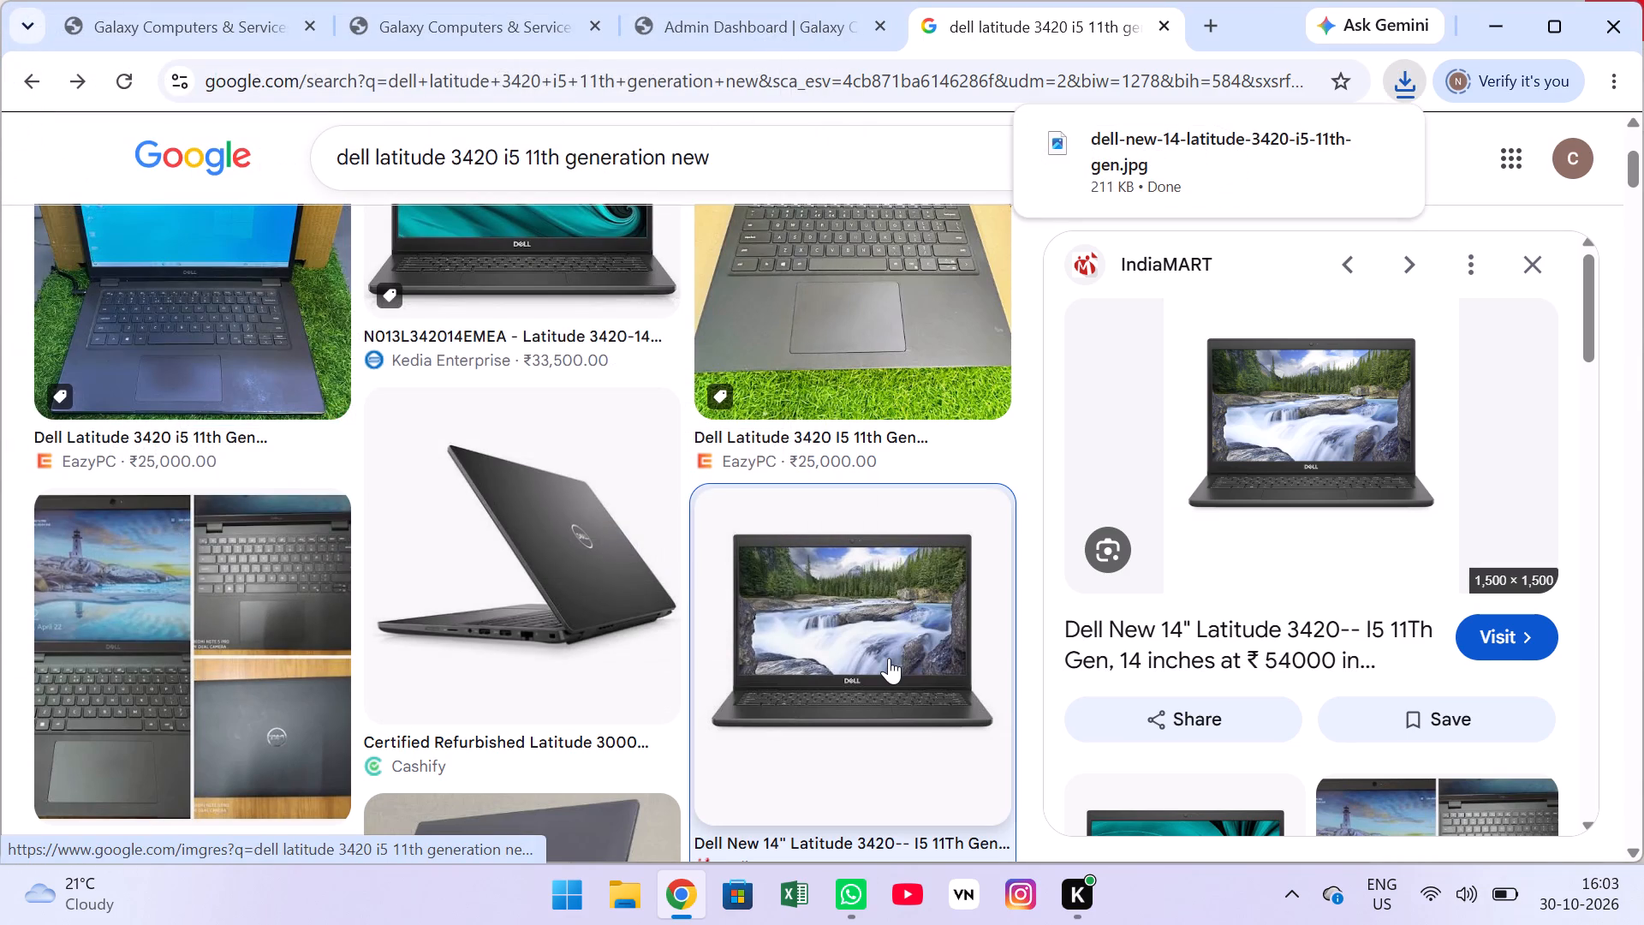
# Return to the admin dashboard and upload dell-new-14-latitude-3420-i5-11th-gen from Downloads as the new laptop's product image.
pyautogui.click(714, 21)
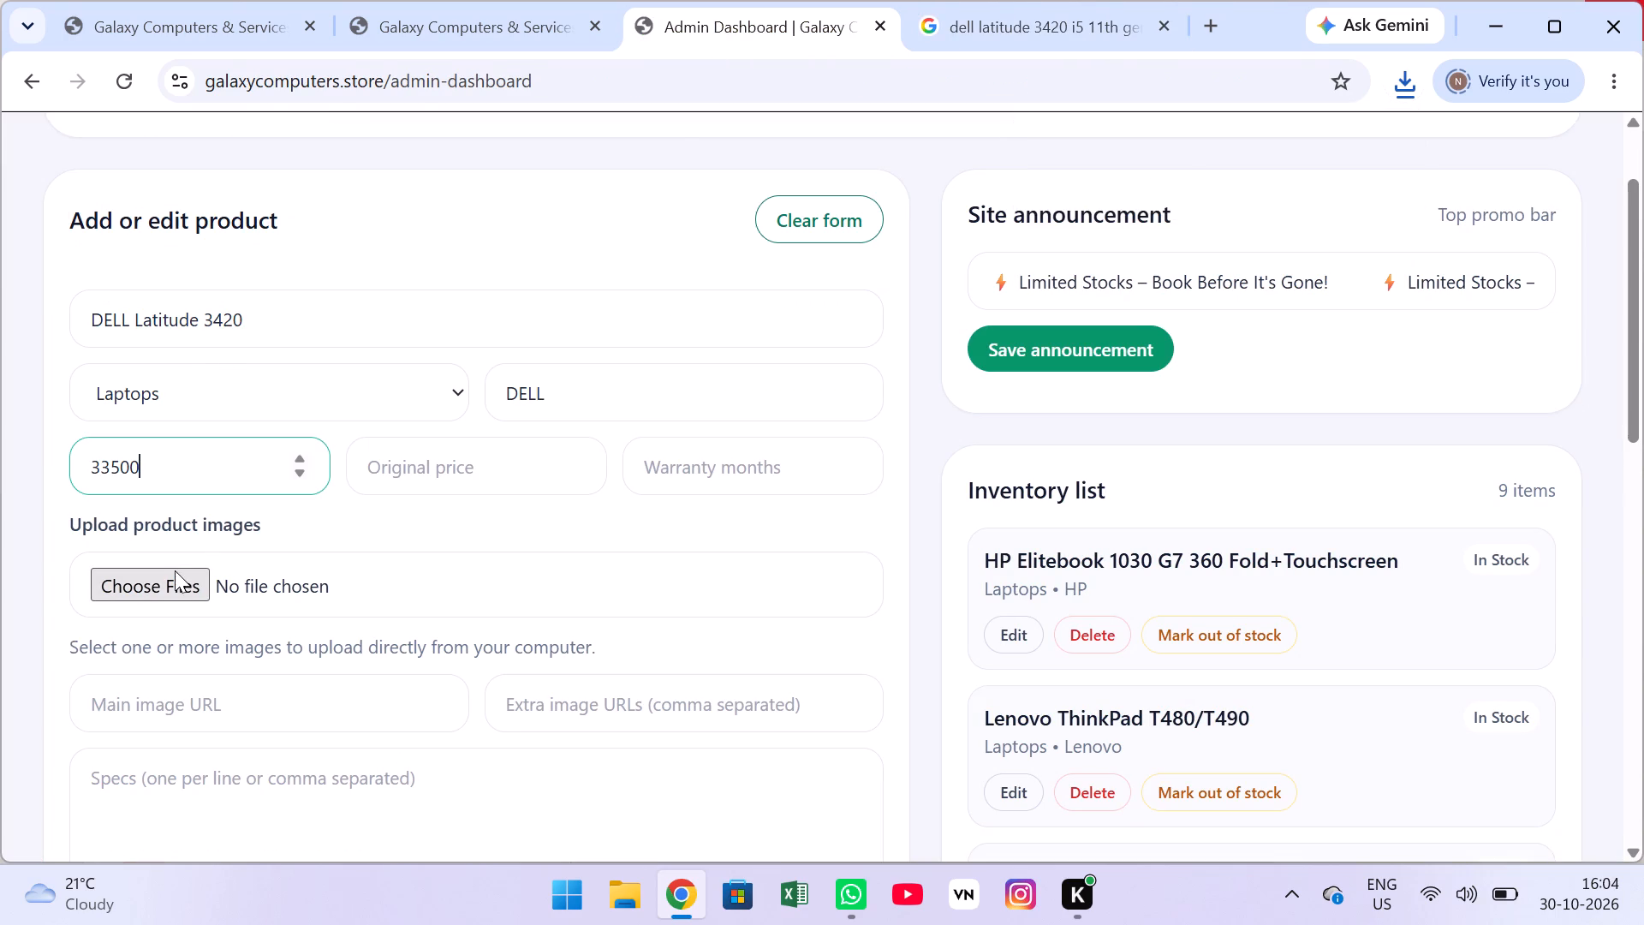
pyautogui.click(173, 575)
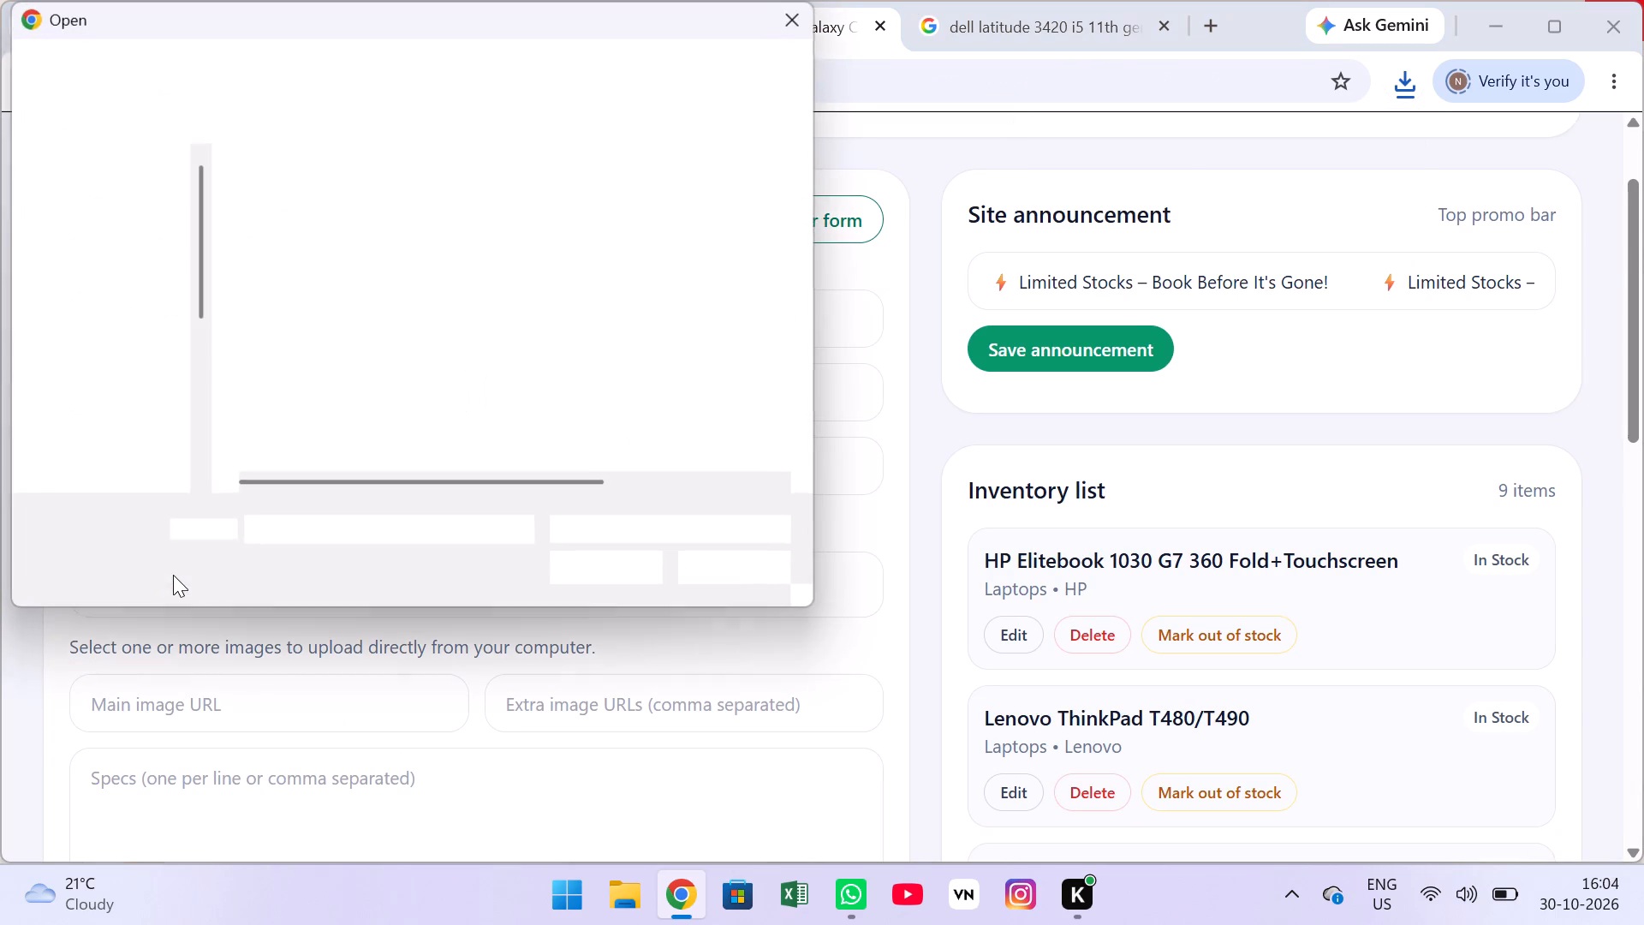
pyautogui.click(349, 230)
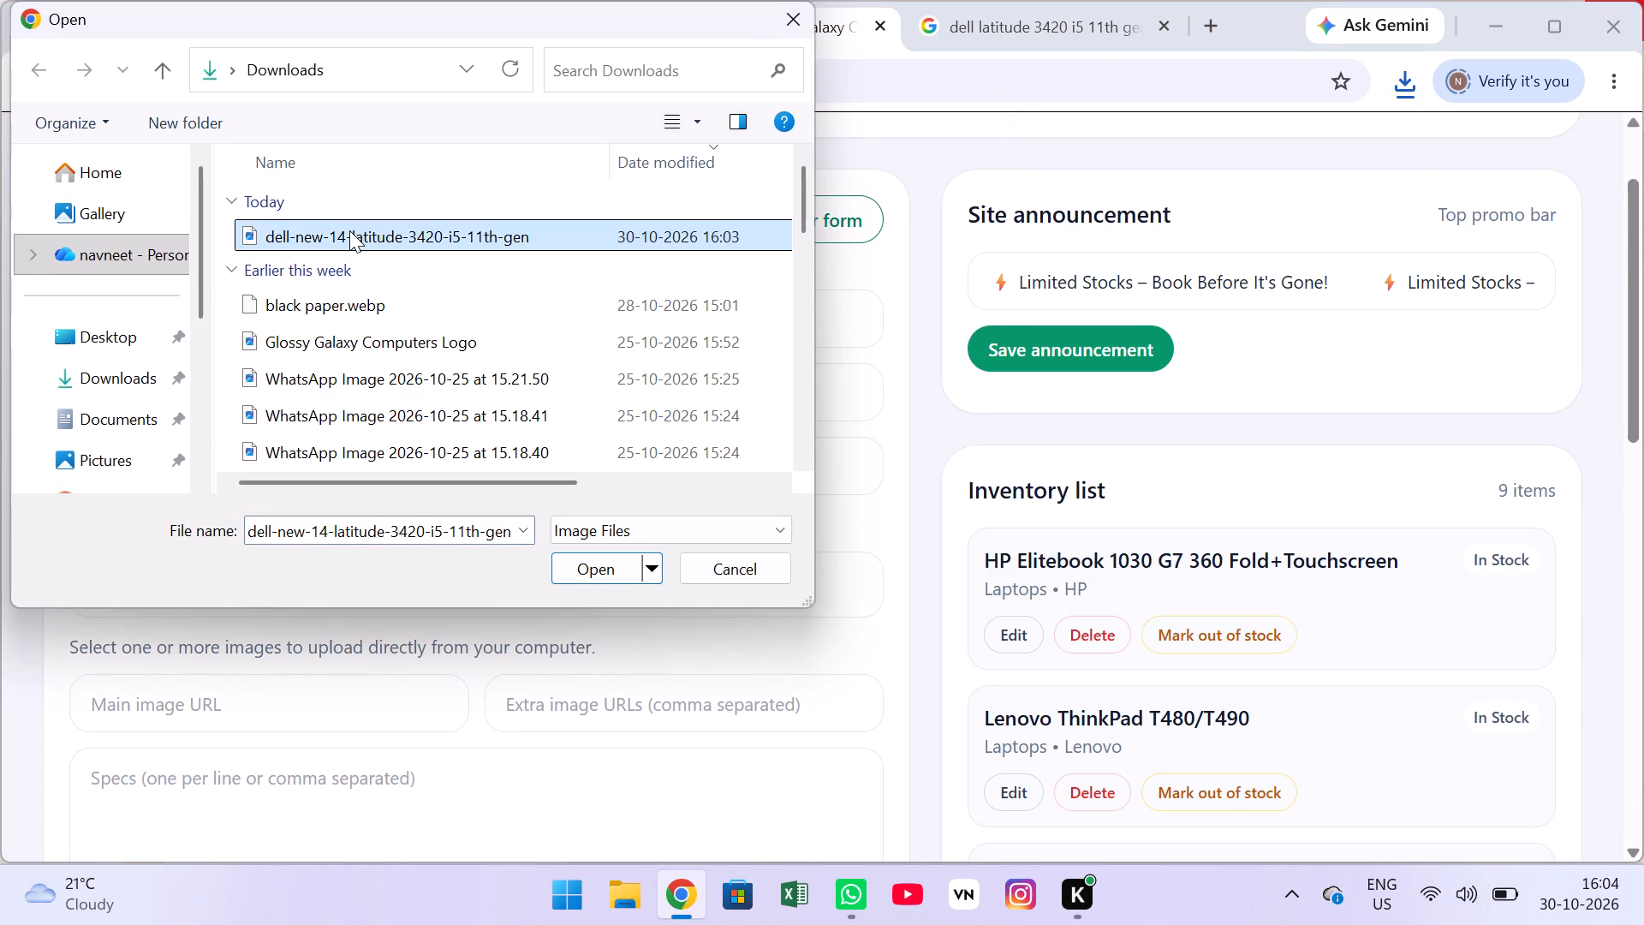
pyautogui.doubleClick(349, 230)
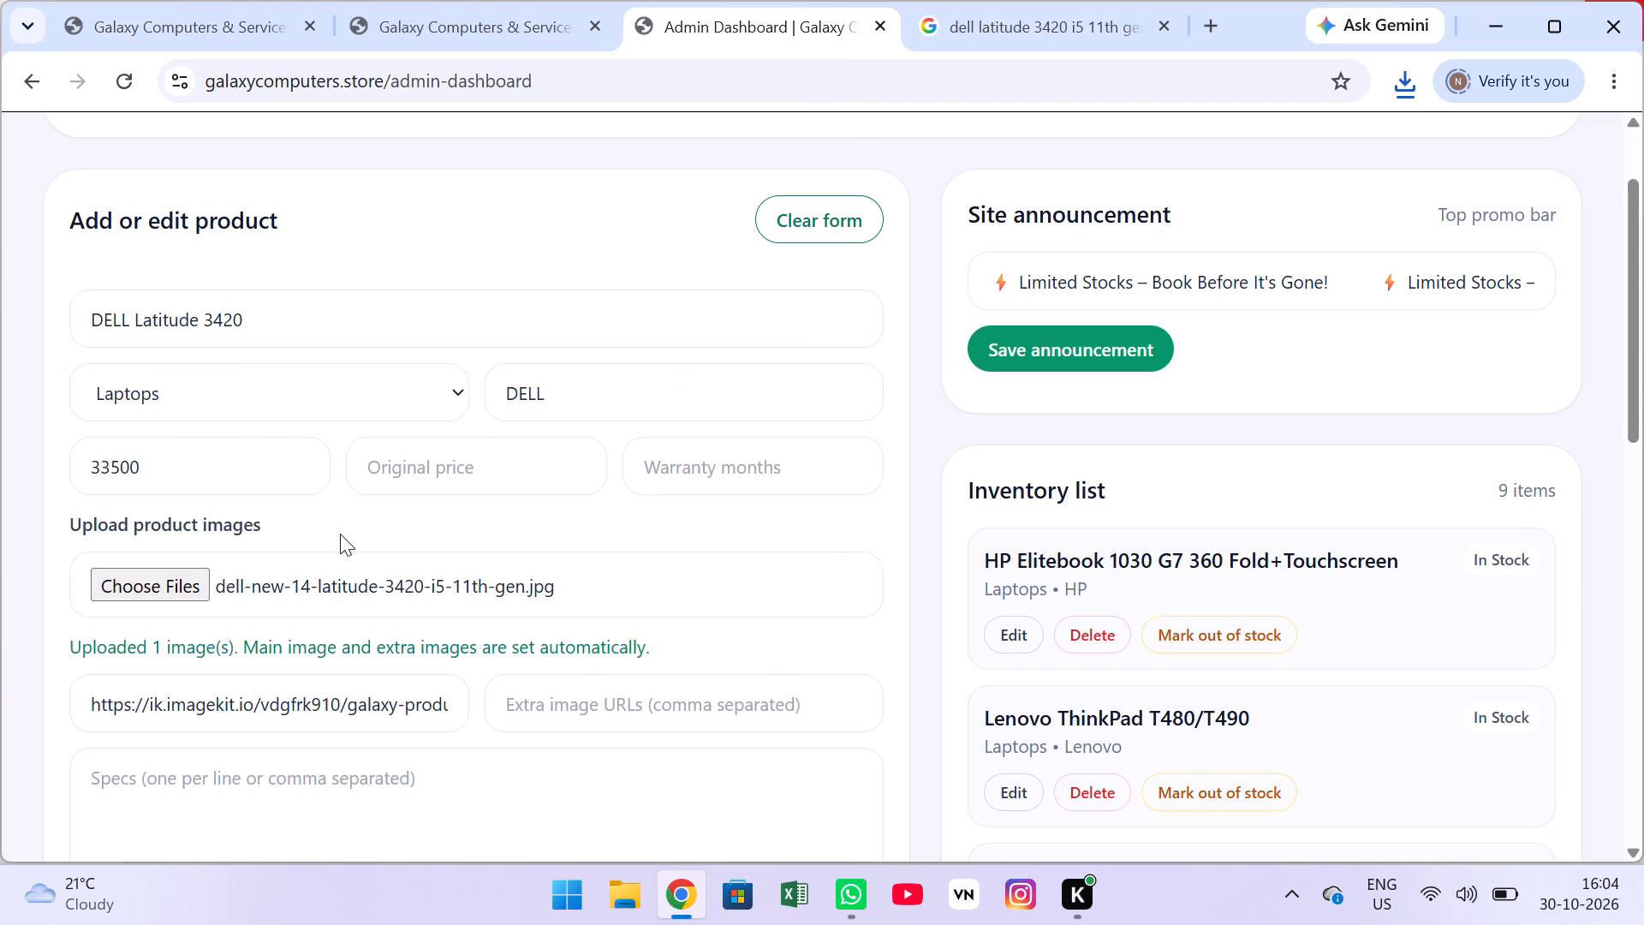
# Review the new laptop's product form and begin its specs with "i5".
pyautogui.scroll(-6, 340, 534)
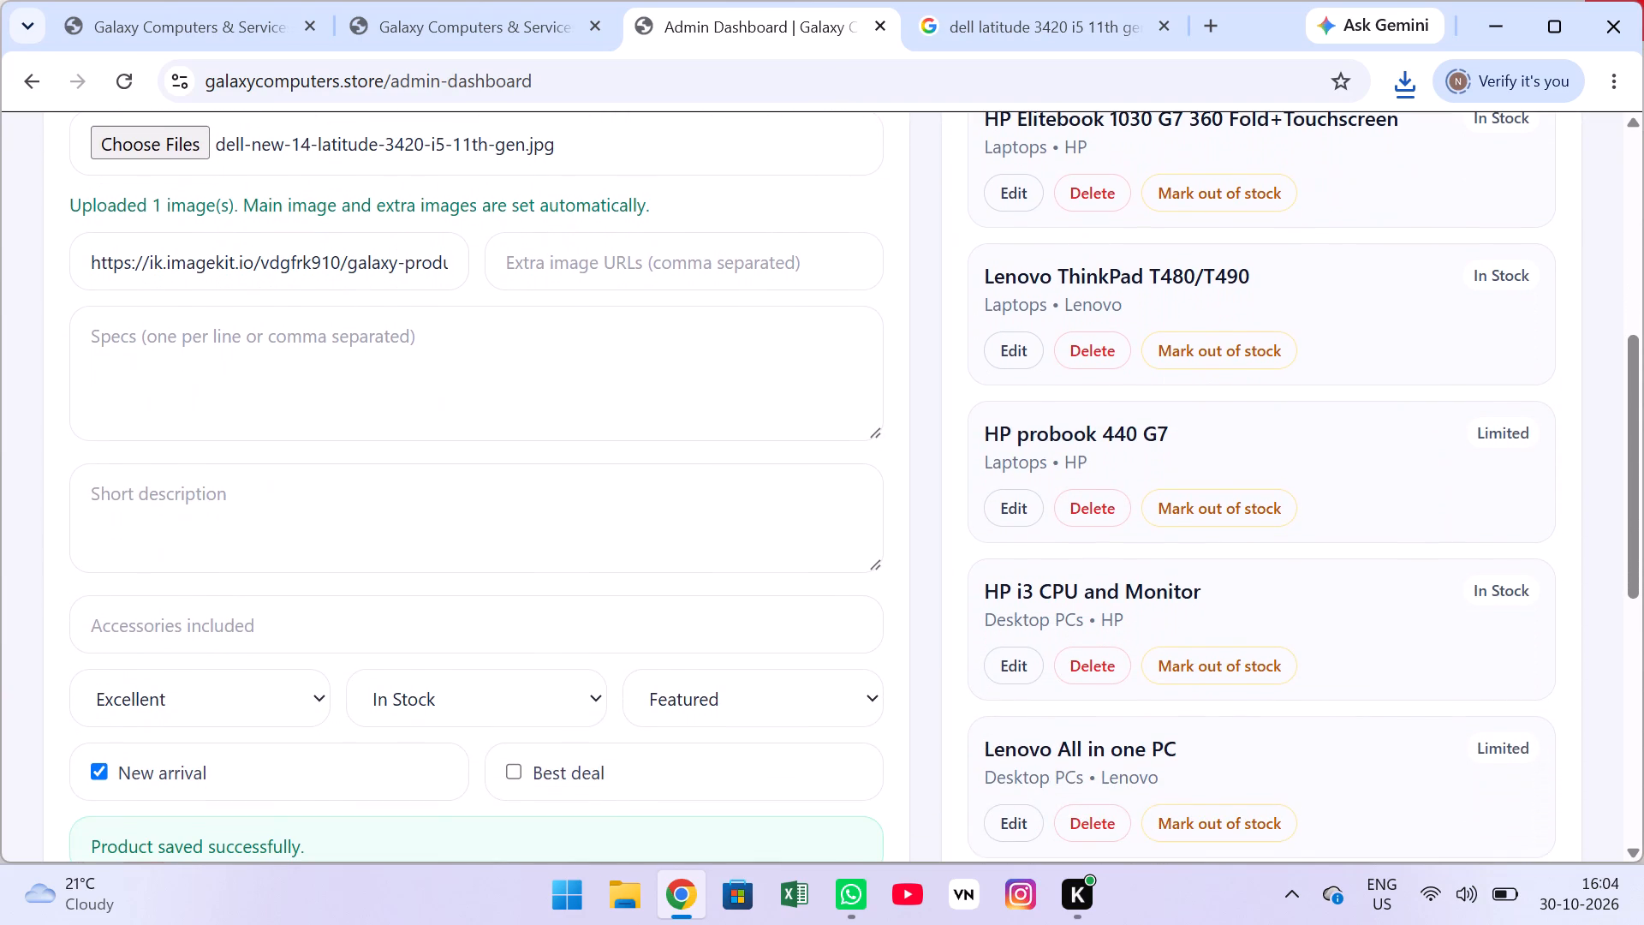
pyautogui.scroll(1, 340, 534)
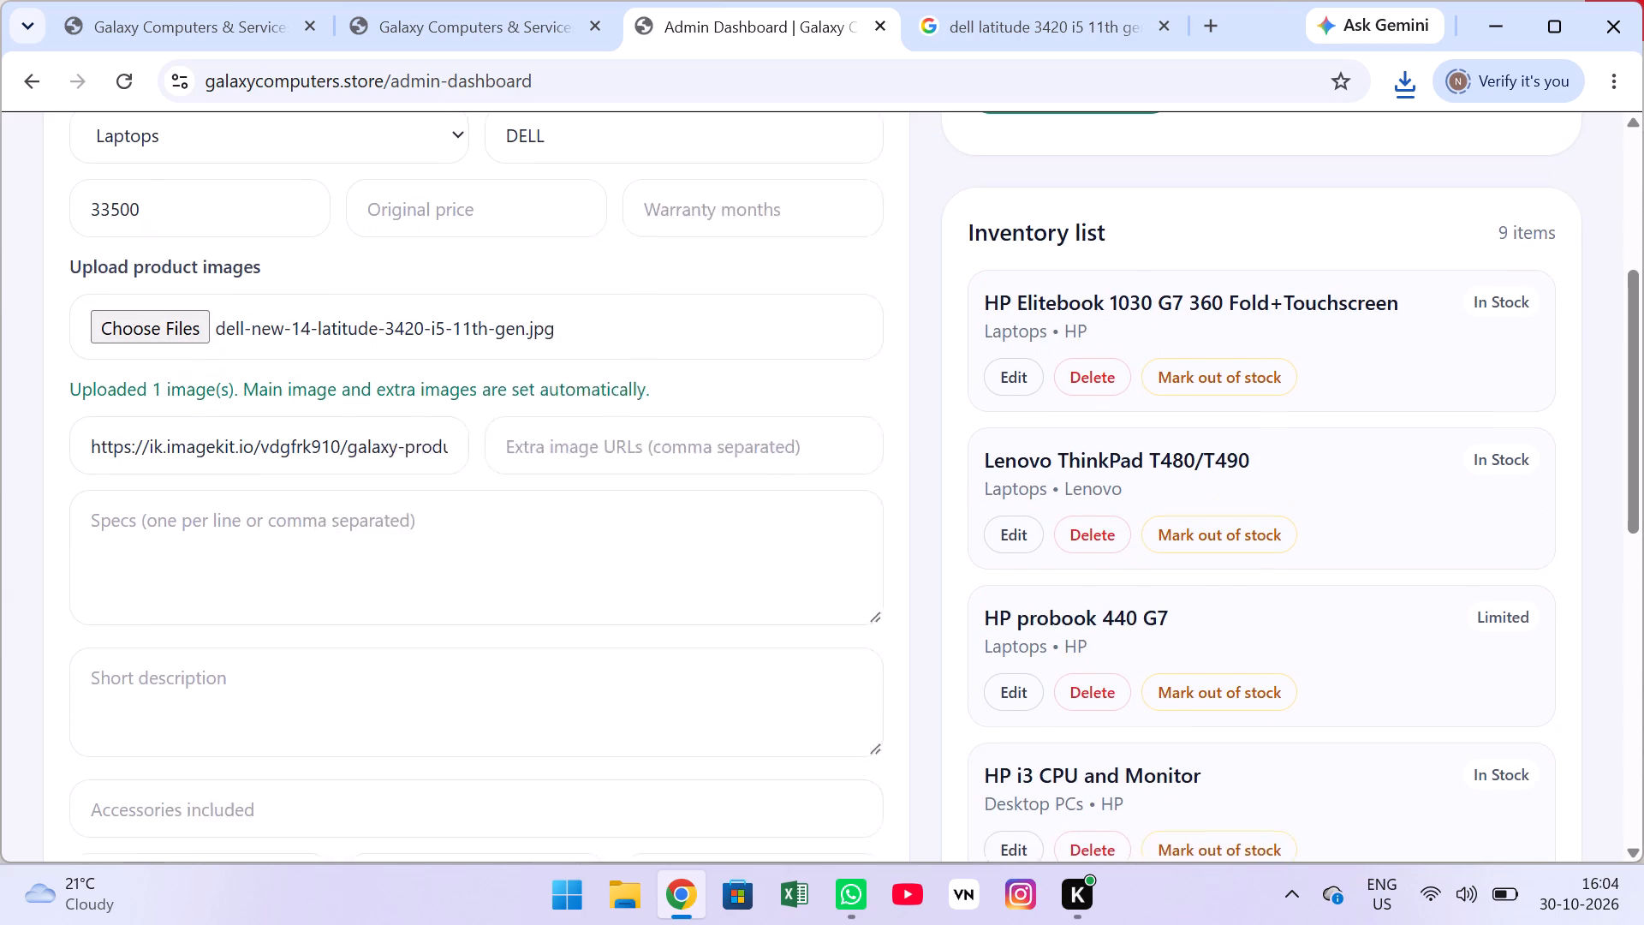
pyautogui.scroll(1, 340, 534)
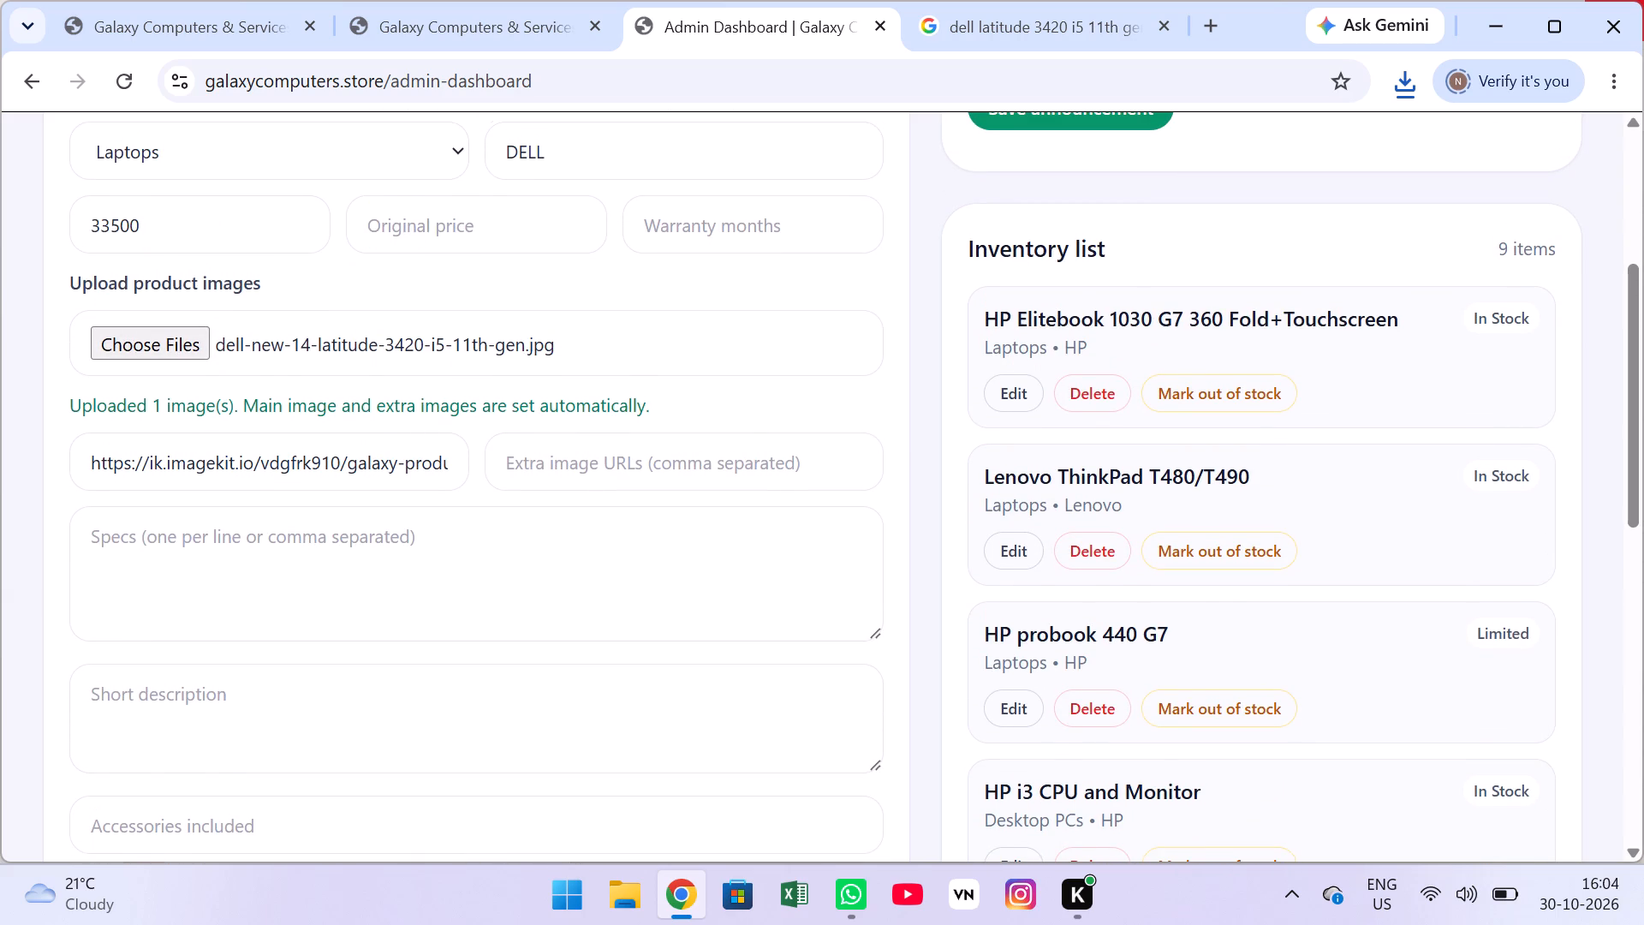
pyautogui.scroll(-2, 206, 556)
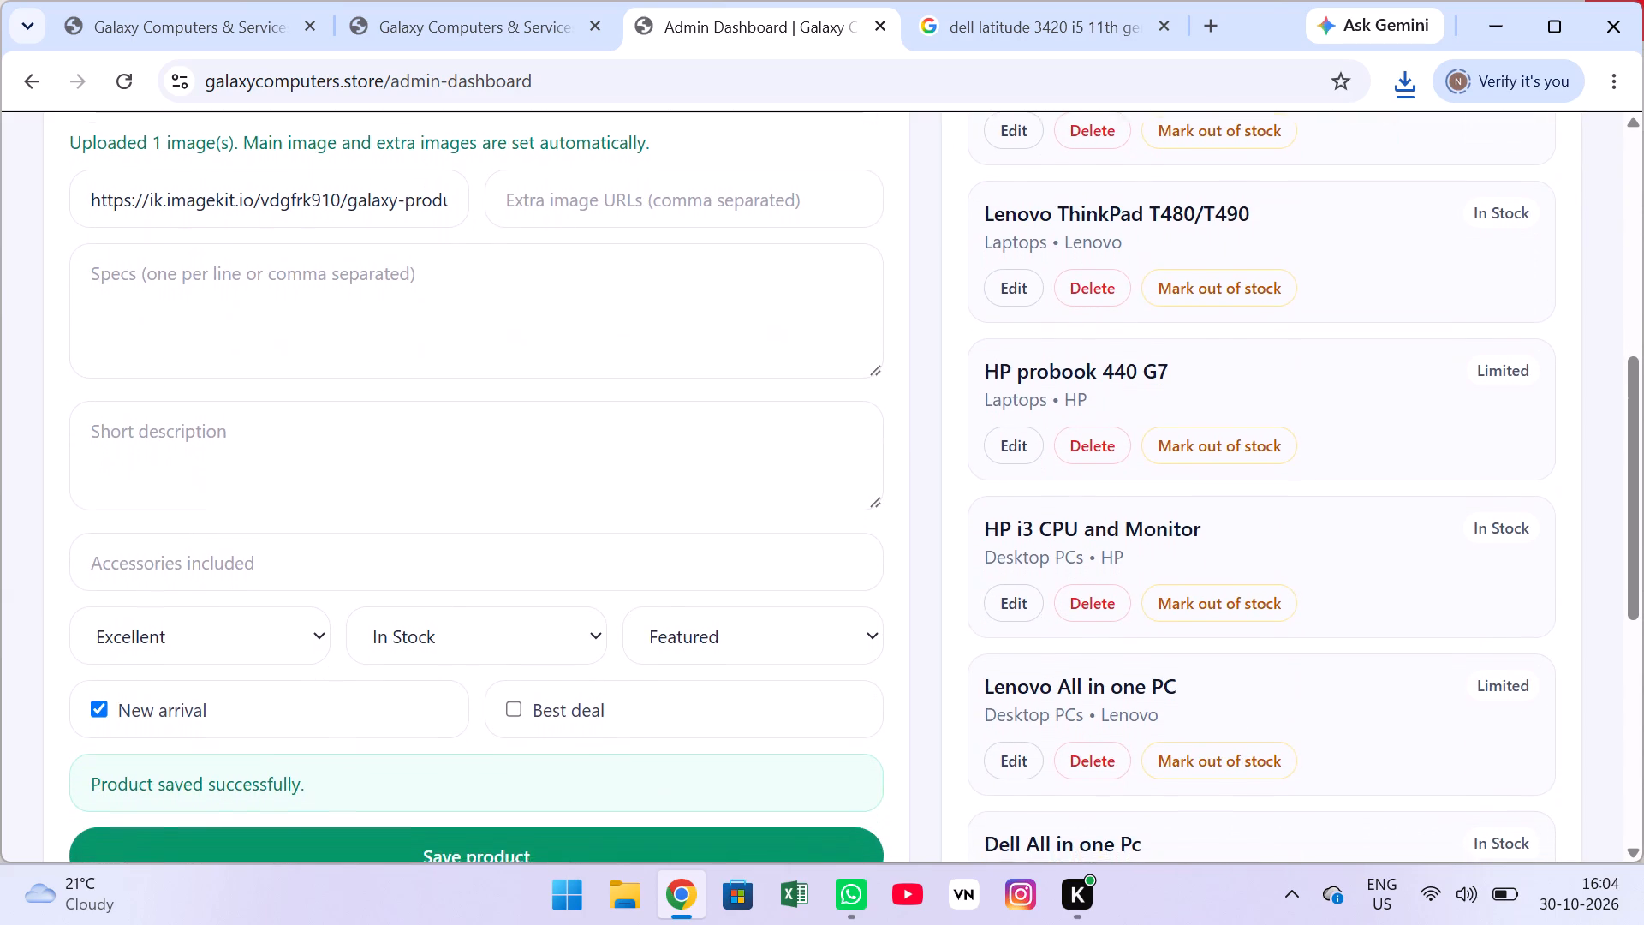
pyautogui.scroll(-1, 206, 556)
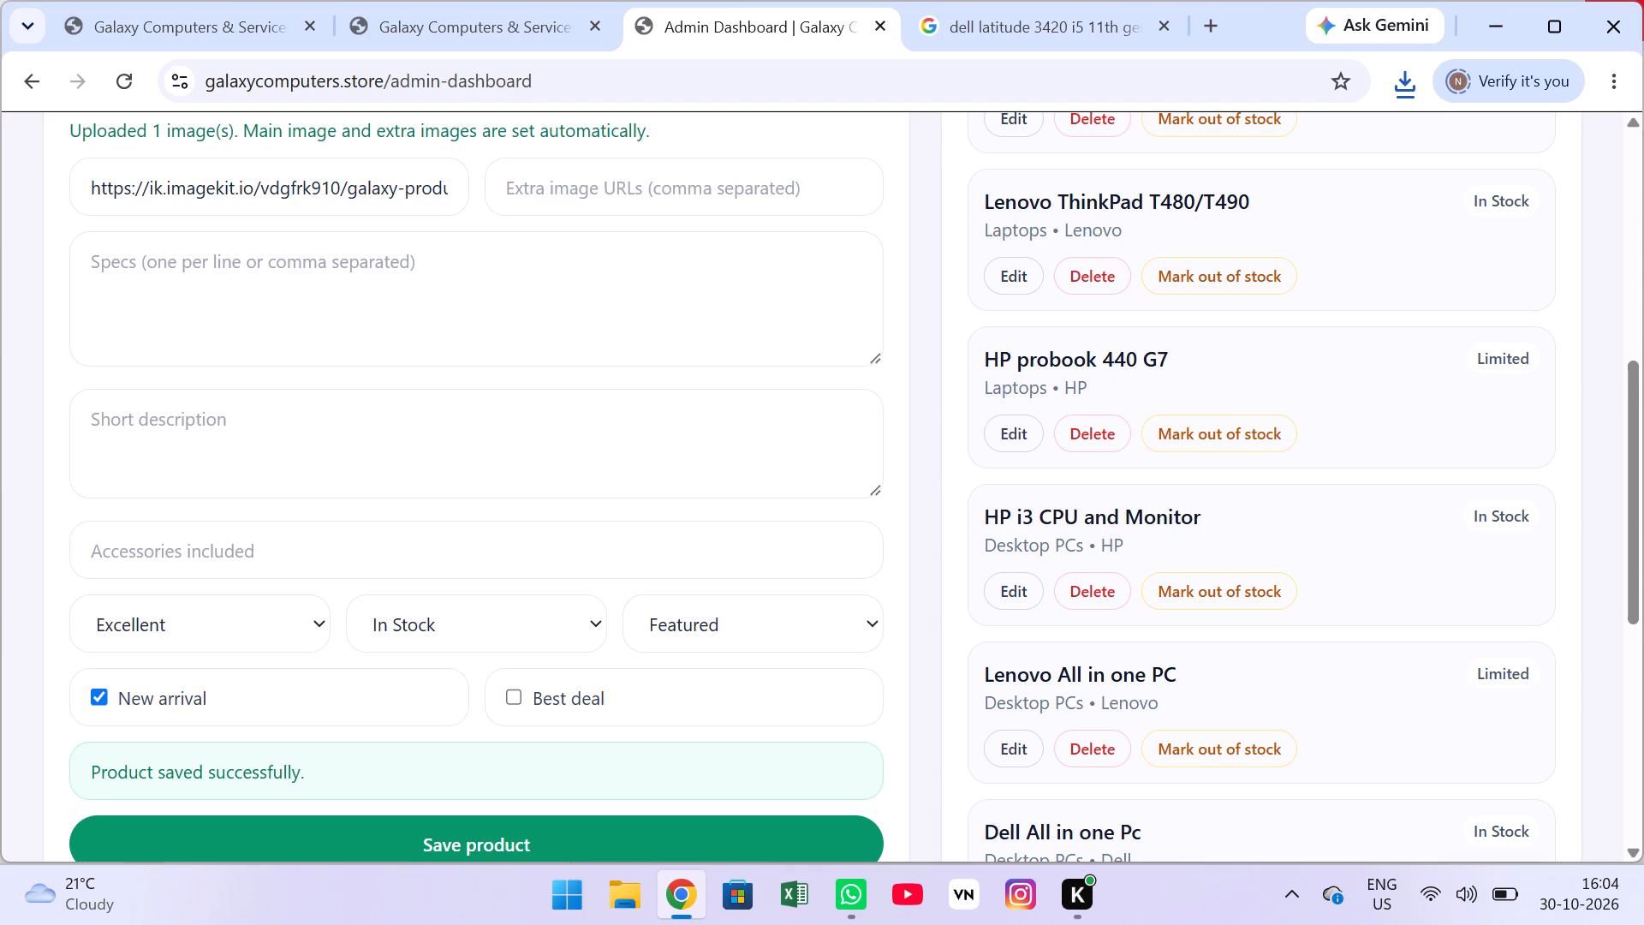
pyautogui.scroll(4, 206, 556)
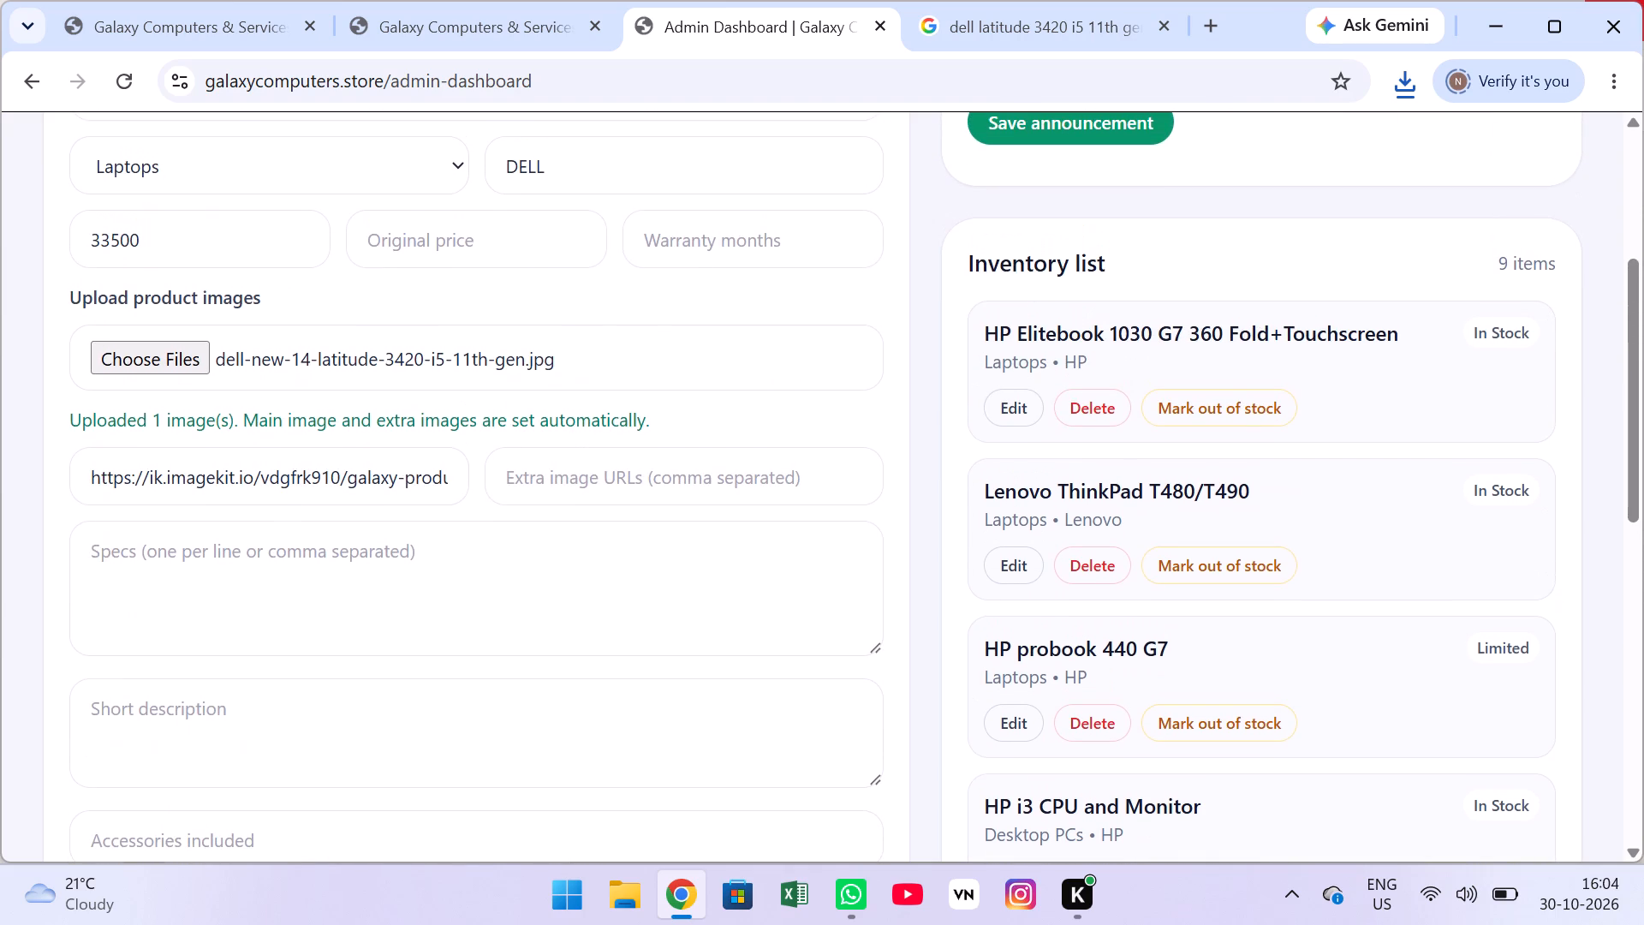
pyautogui.click(206, 556)
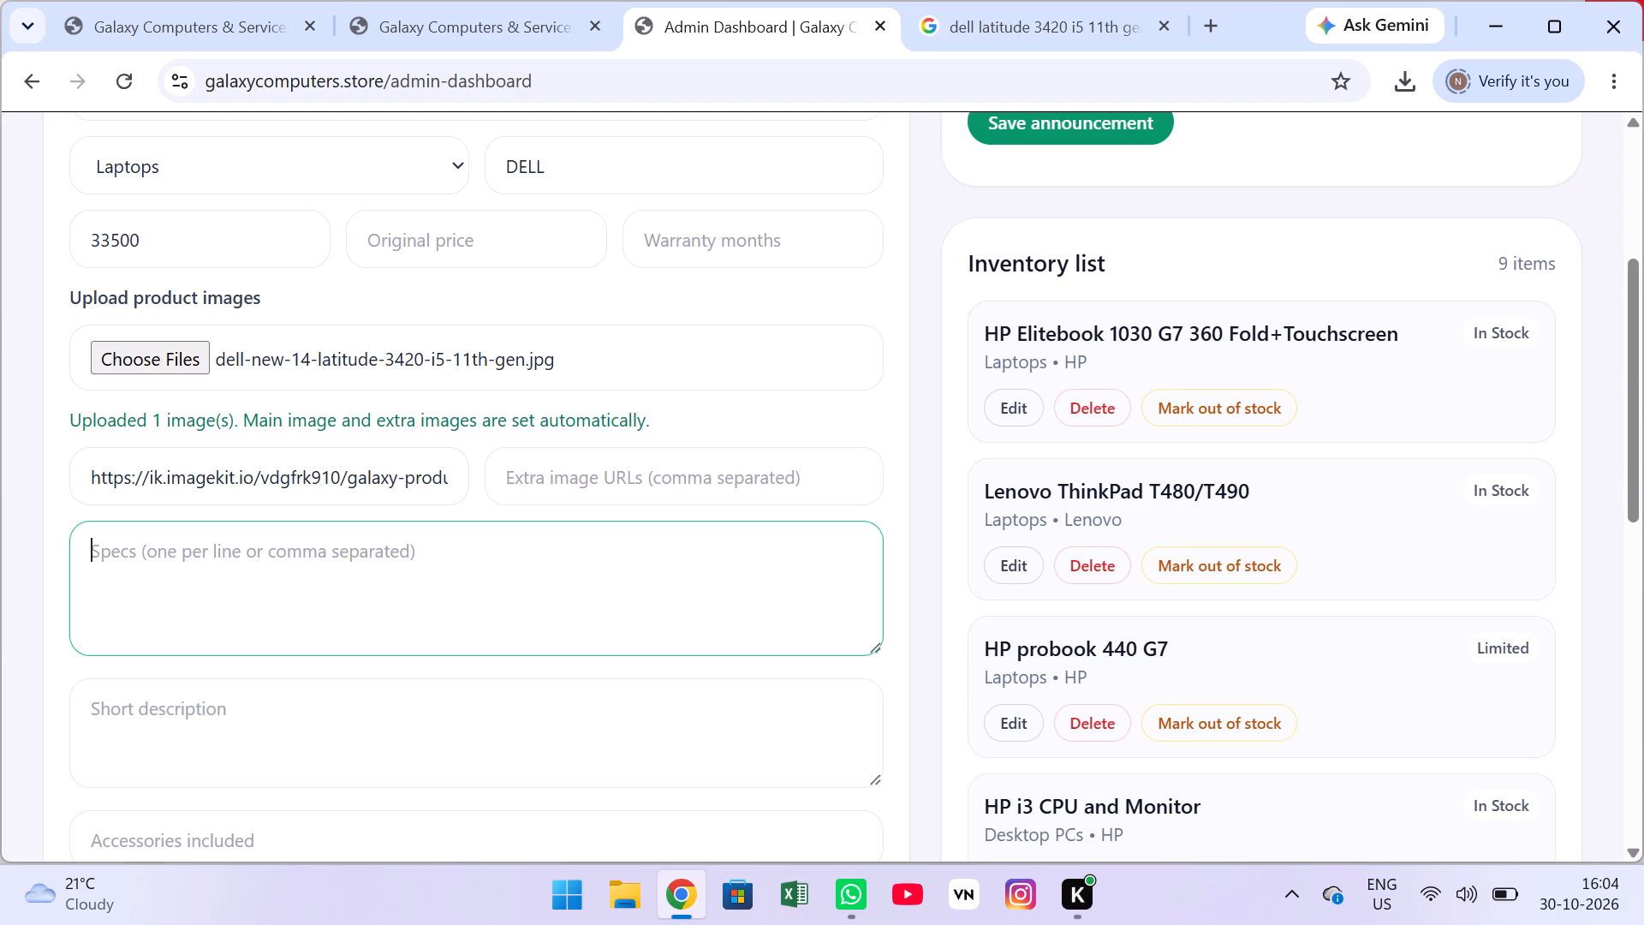
pyautogui.write('i5')
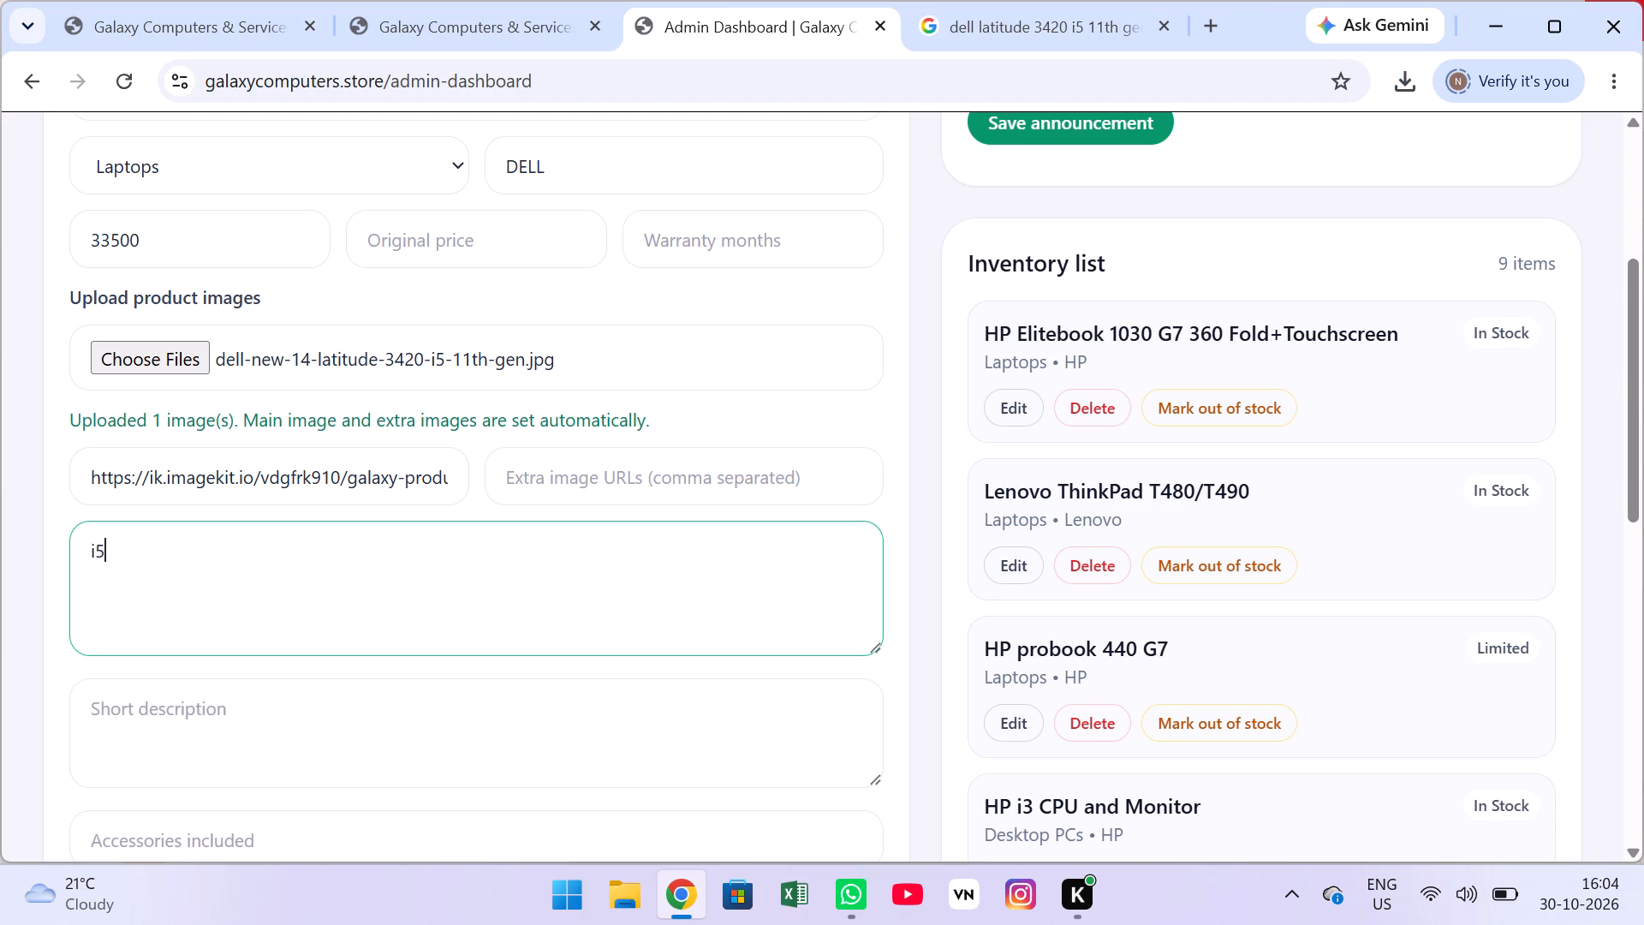
# Switch to the Galaxy Computers & Services storefront page to view the existing laptop listings.
pyautogui.click(442, 19)
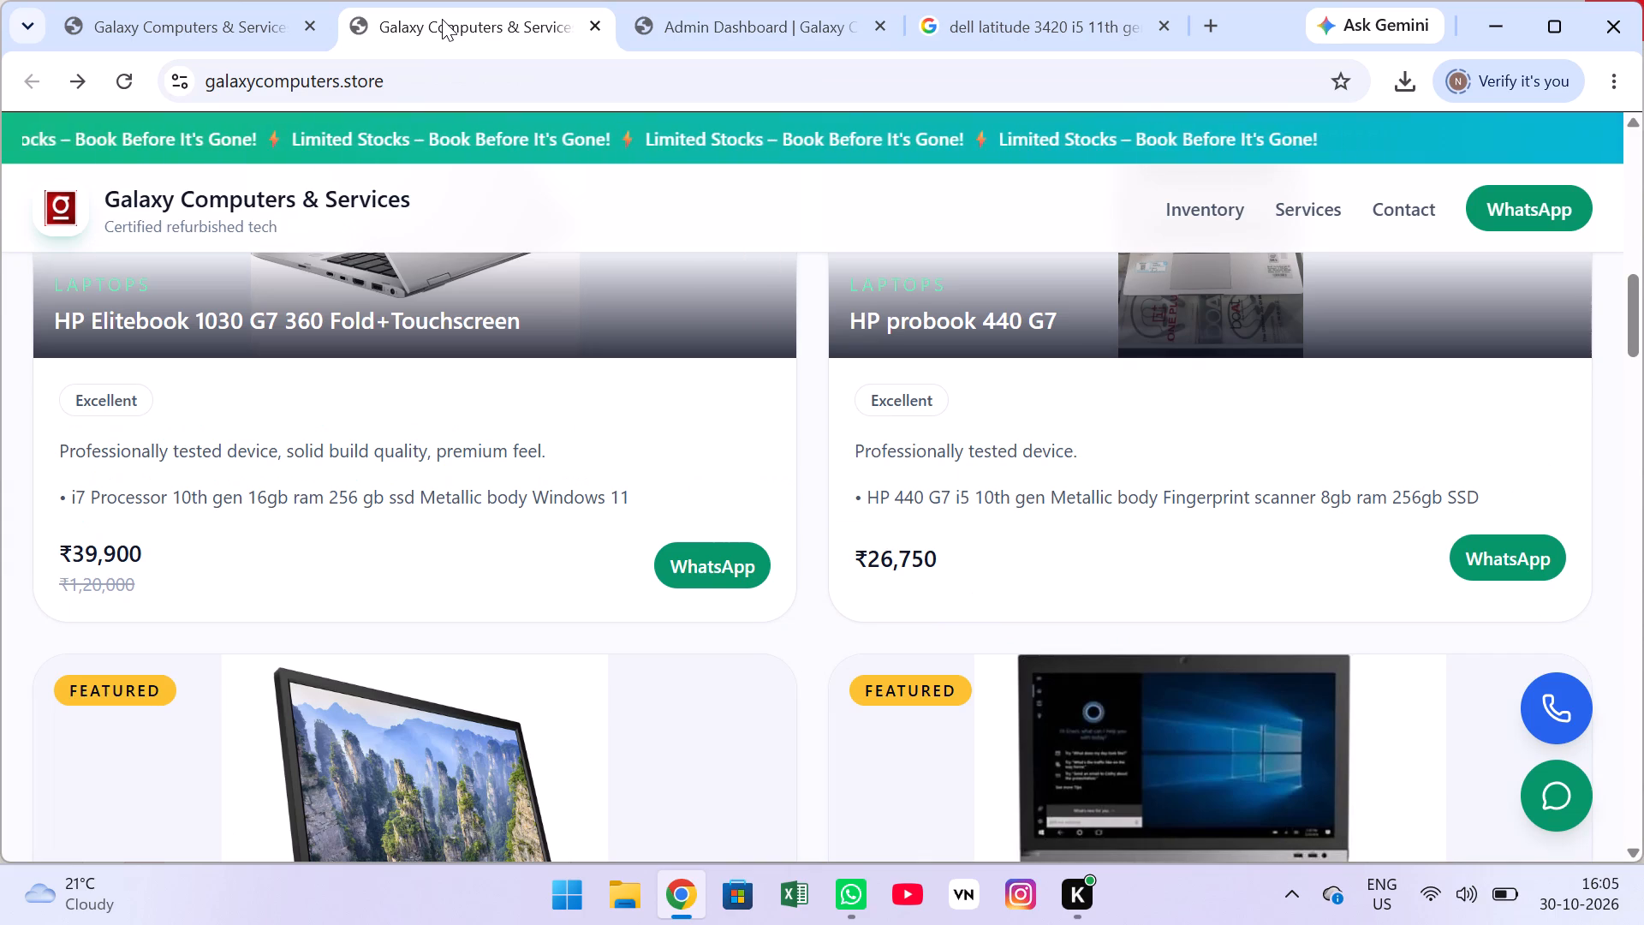
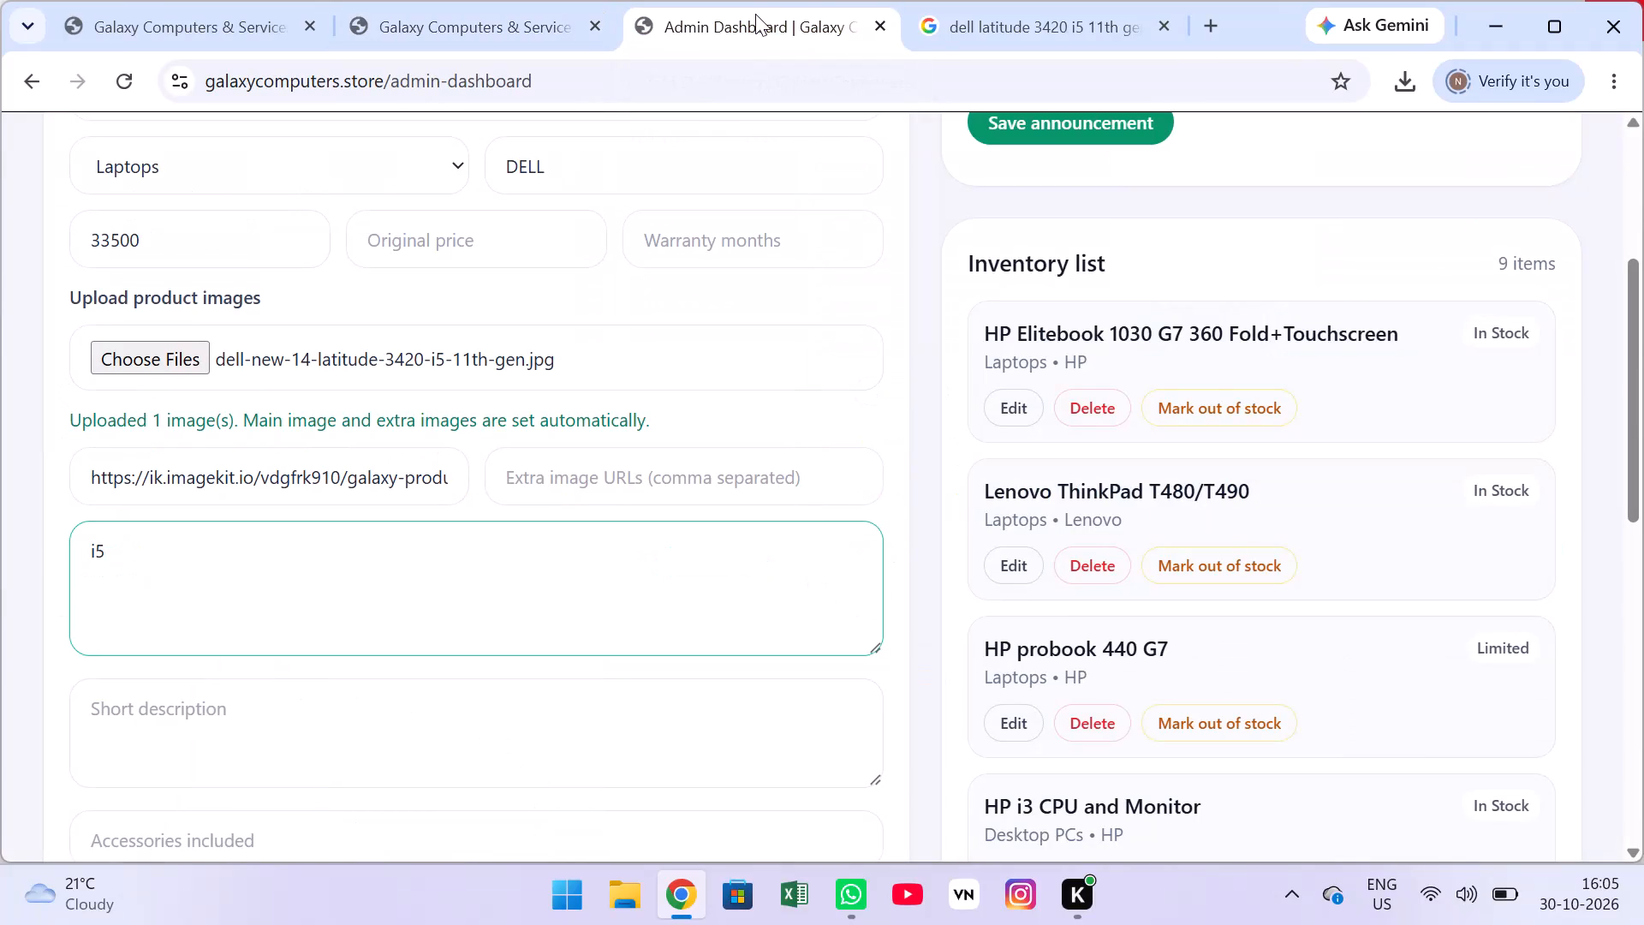
# Continue the laptop's specs after "i5" with the word "proccesser".
pyautogui.press('space')
pyautogui.write('pro')
pyautogui.write('cce')
pyautogui.write('sser')
# Check the wording of the storefront's laptop listings, and correct the new laptop's specs to read "i5 processer," ready for further specs.
pyautogui.click(506, 27)
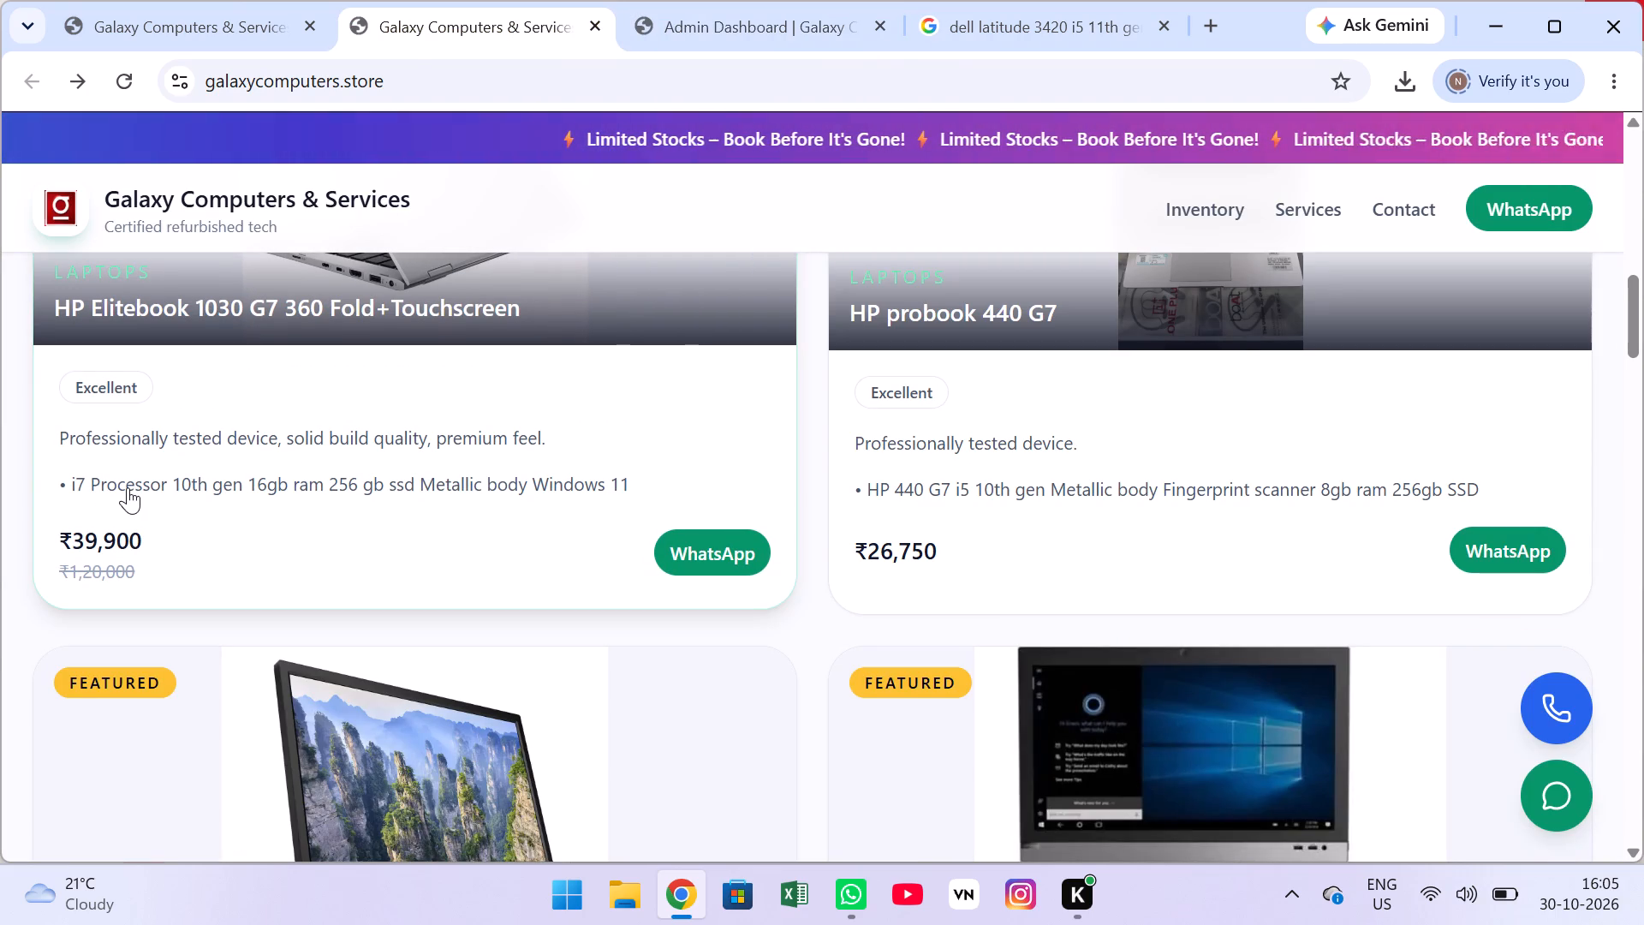
pyautogui.click(725, 21)
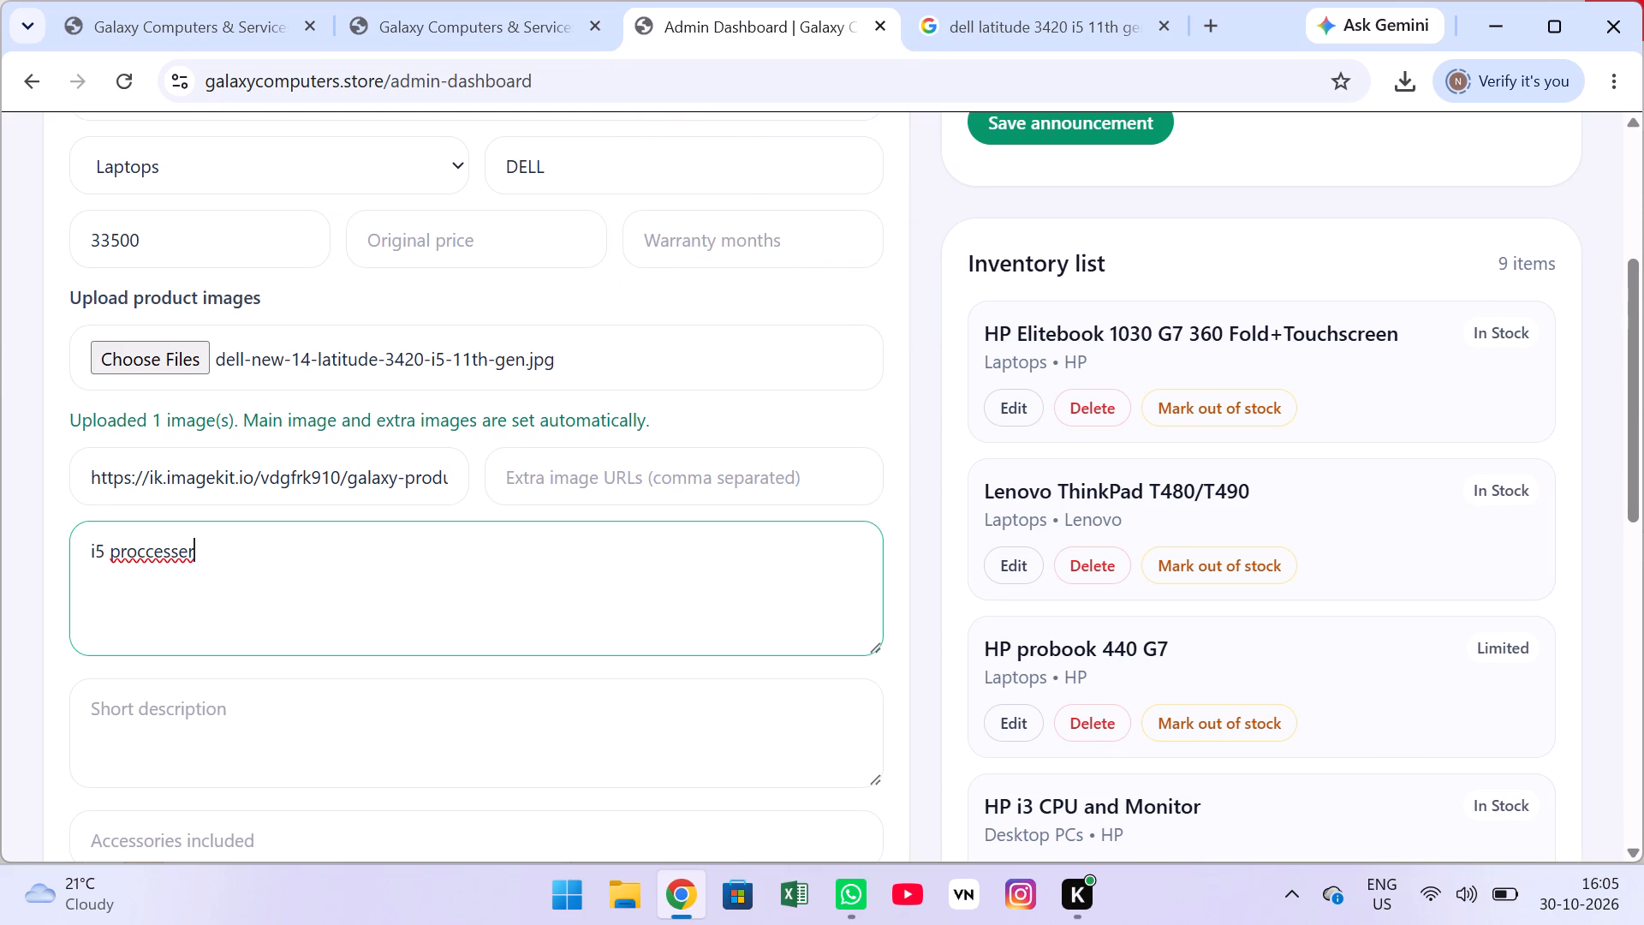
pyautogui.press('Left')
pyautogui.press('Left')
pyautogui.press('Left')
pyautogui.press('Left')
pyautogui.press('Left')
pyautogui.press('BackSpace')
pyautogui.click(208, 546)
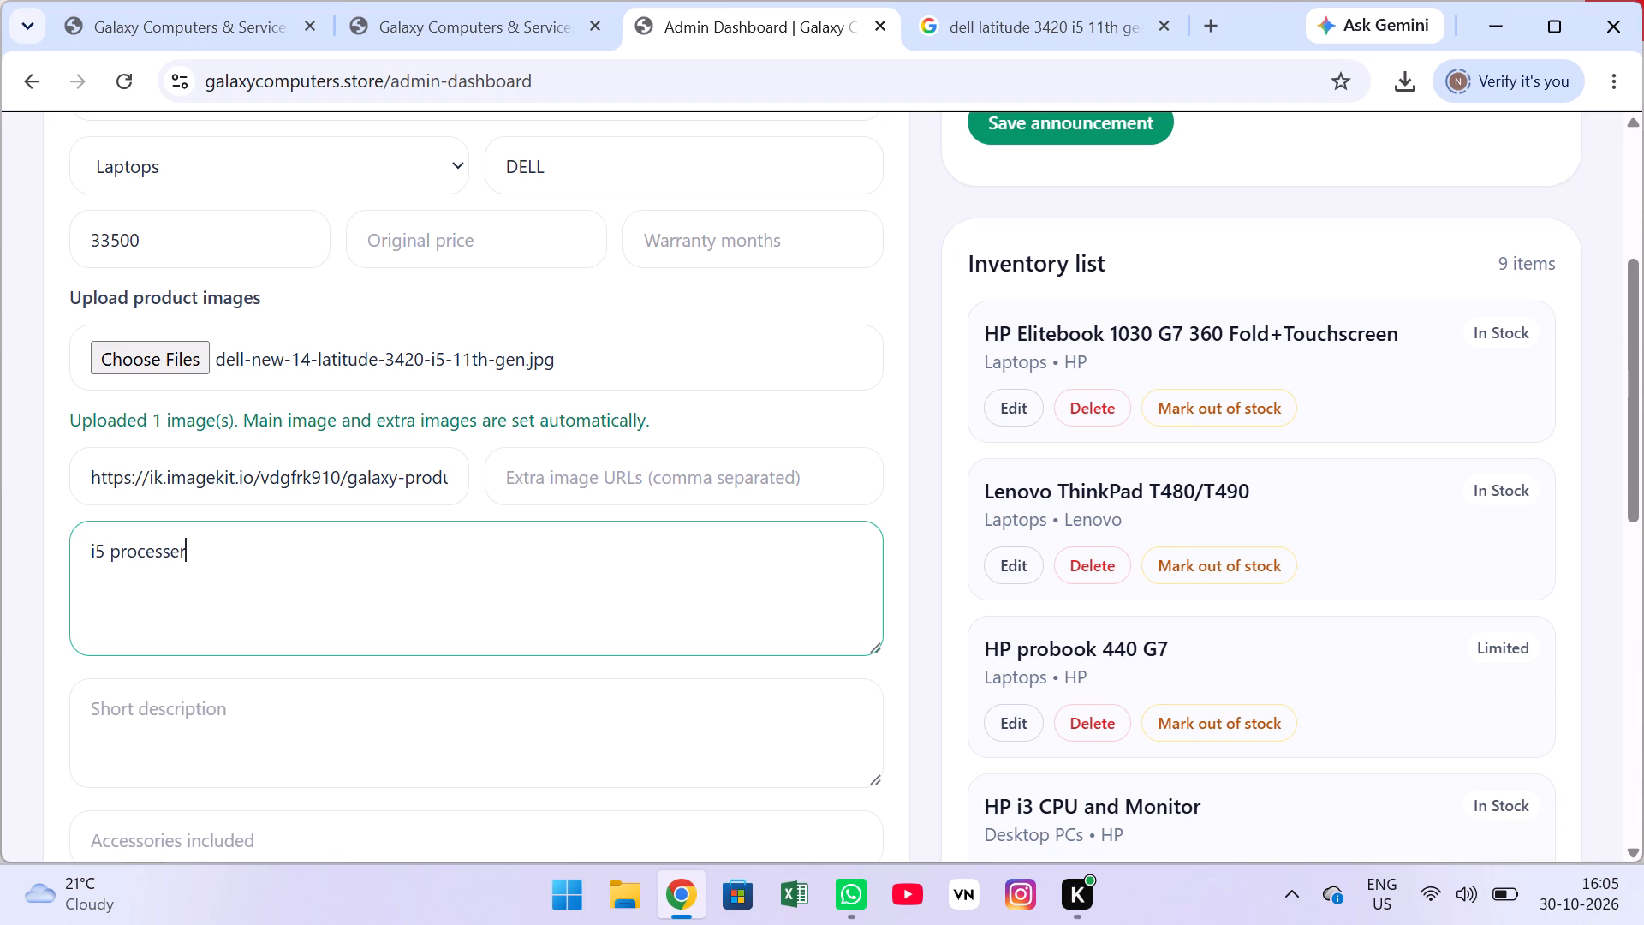
pyautogui.write(',')
pyautogui.press('space')
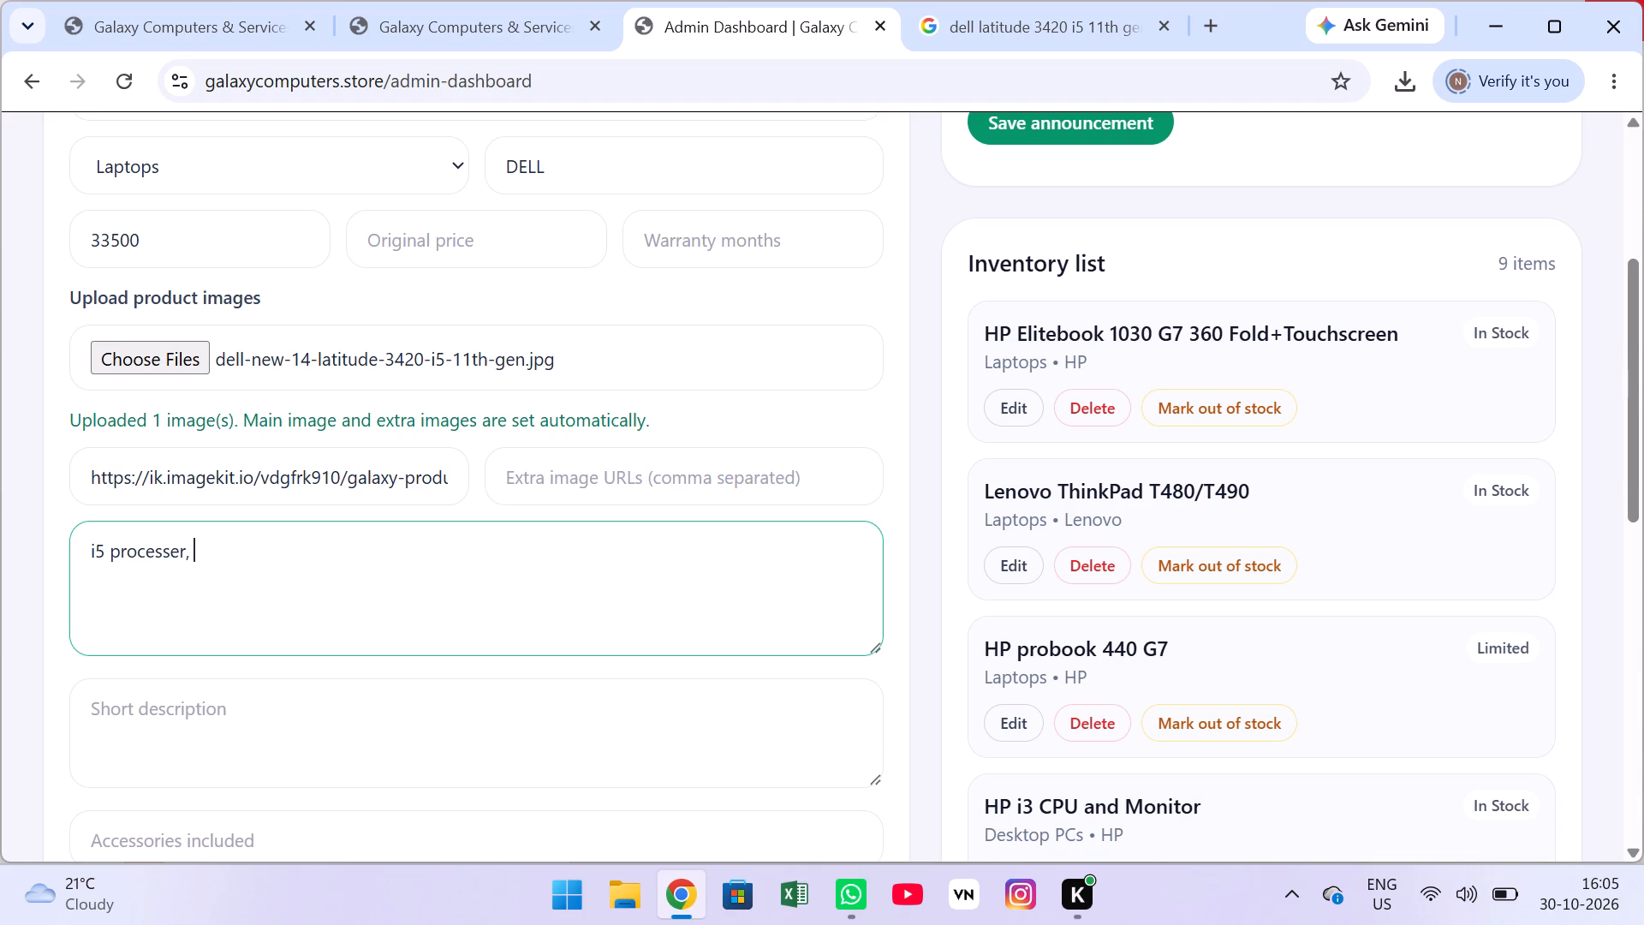
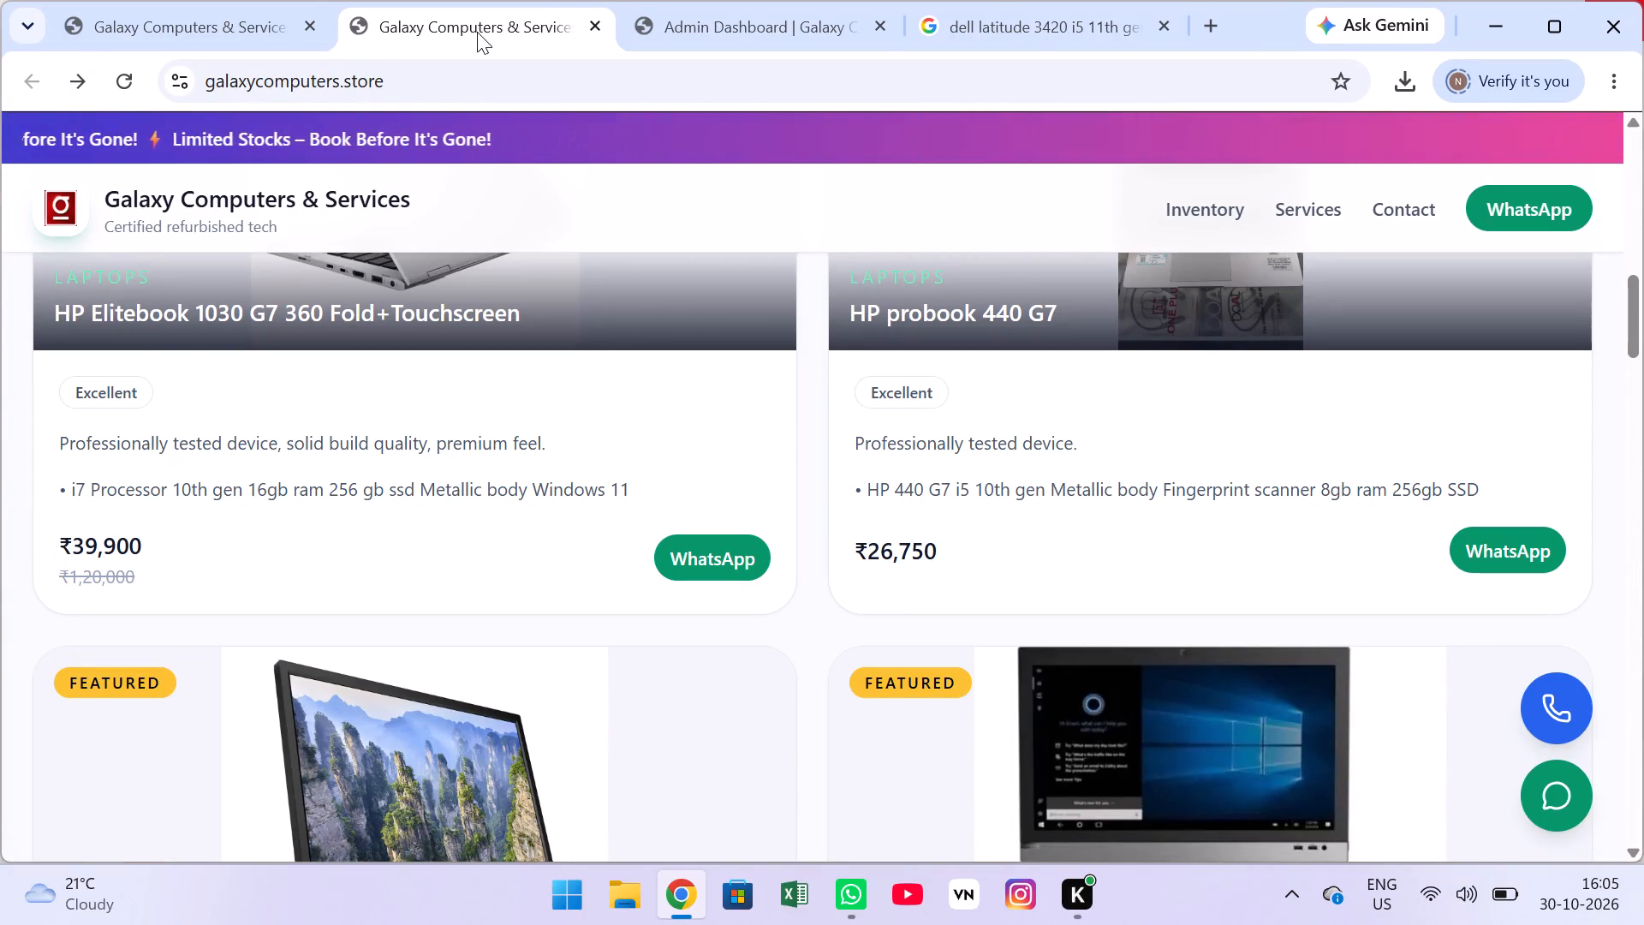
# In the new laptop's specs on the admin dashboard, remove the comma and extend the first line to "i5 processer 11th gen".
pyautogui.click(692, 25)
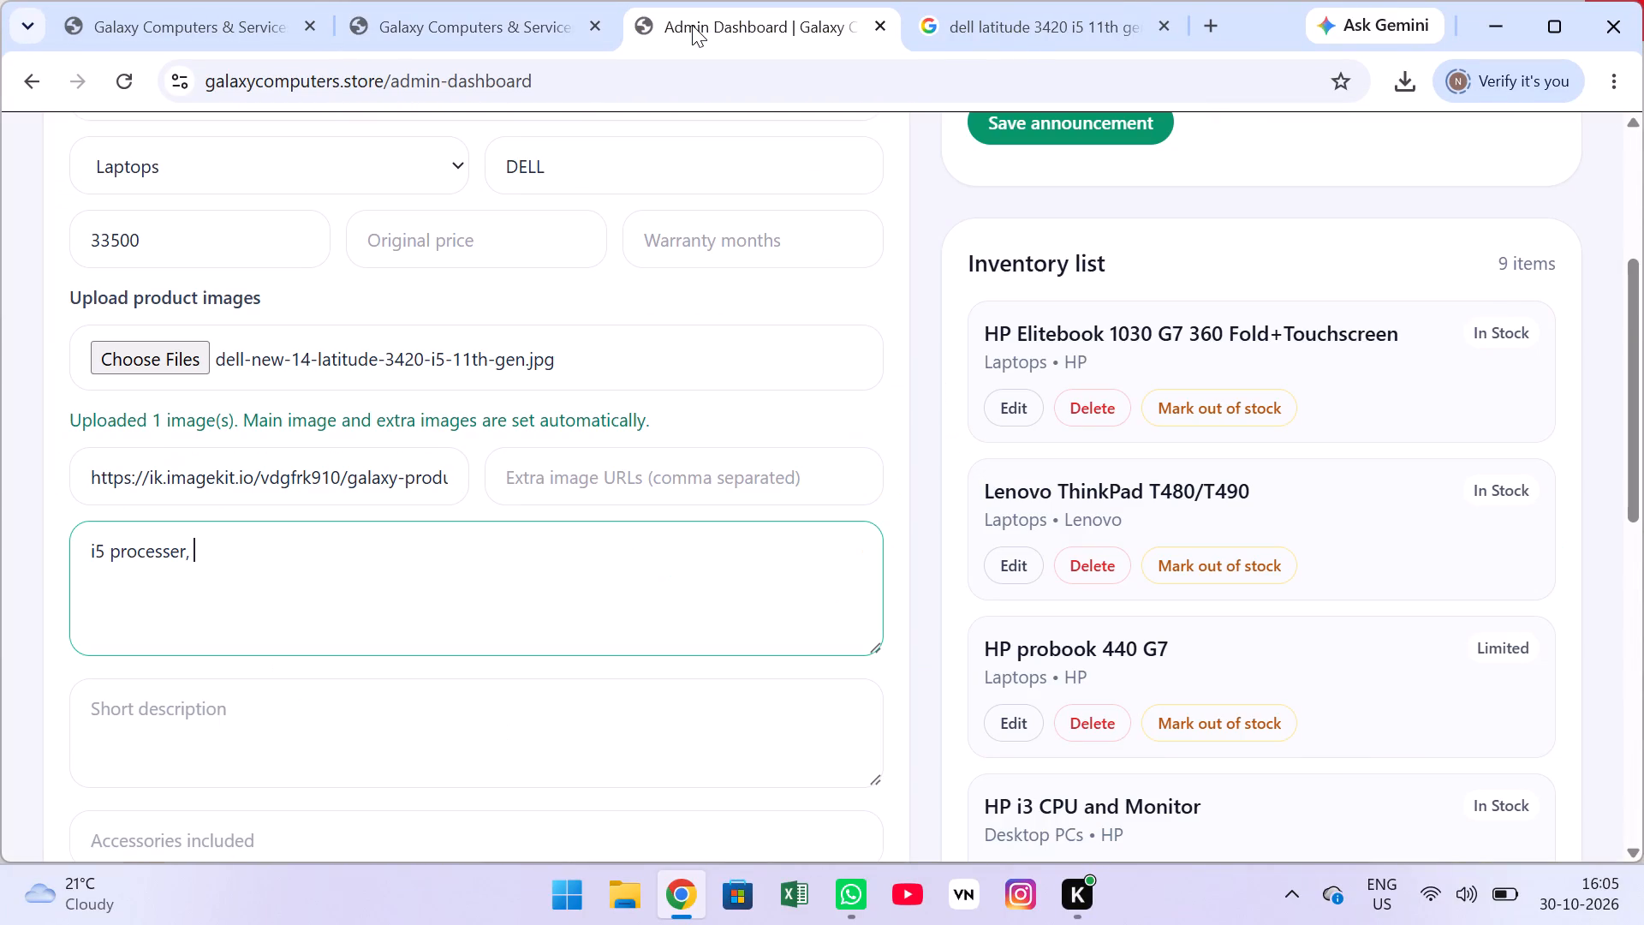
pyautogui.press('BackSpace')
pyautogui.press('BackSpace')
pyautogui.press('space')
pyautogui.write('11')
pyautogui.write('th')
pyautogui.press('space')
pyautogui.write('gen')
pyautogui.press('space')
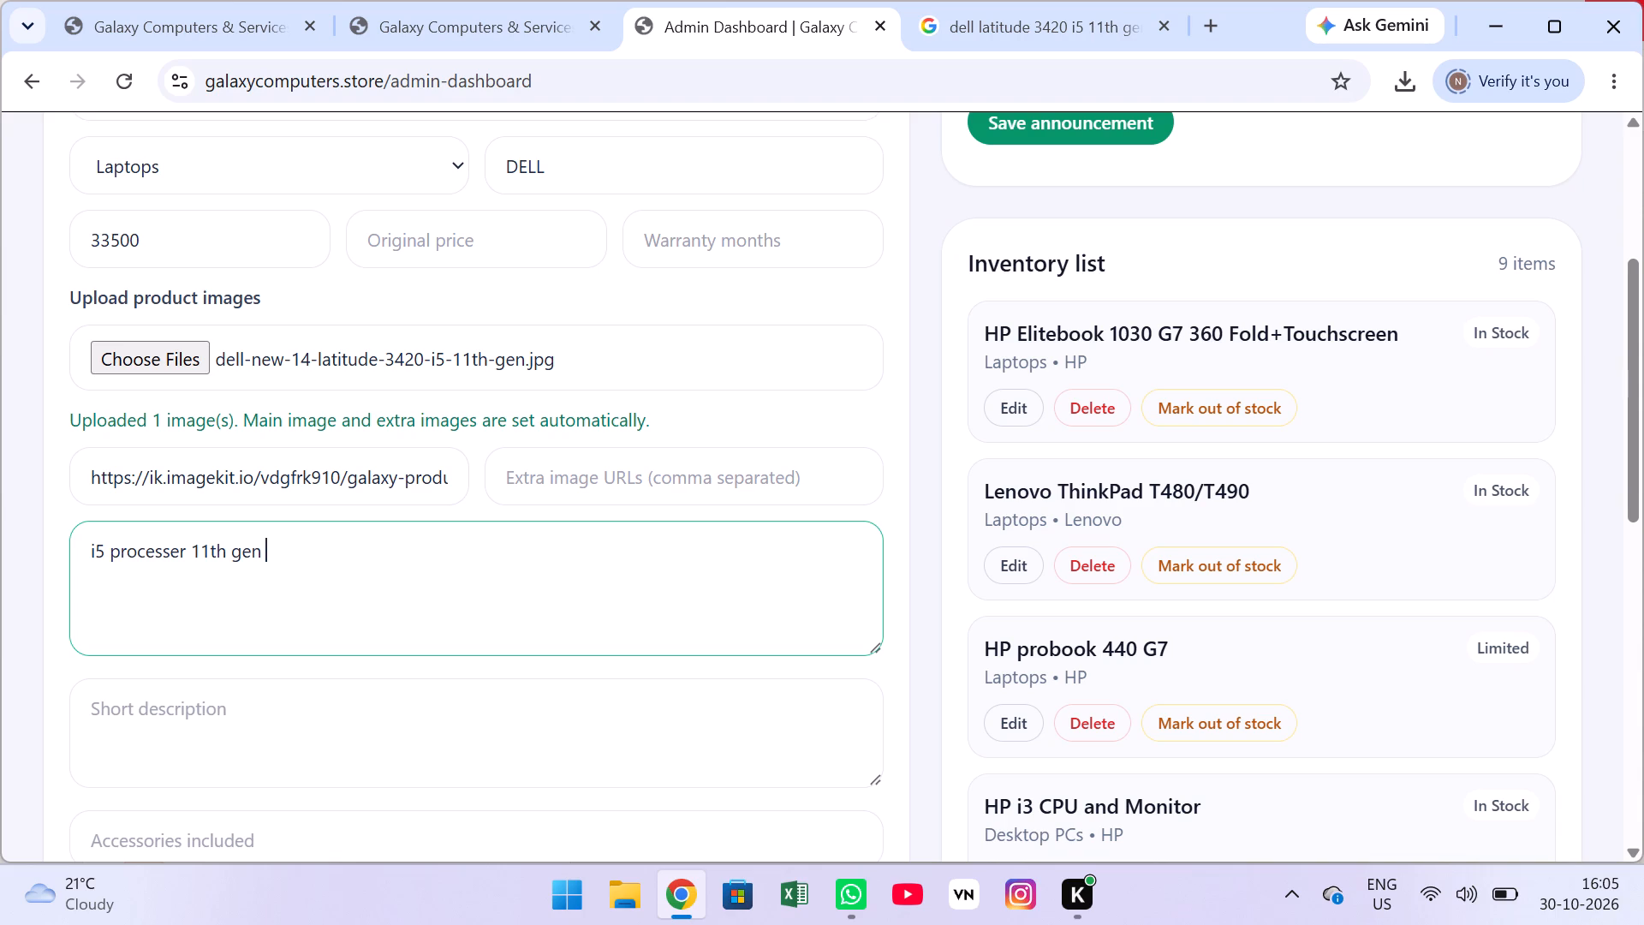
# Add "8gb ram" and "512gb ssd" as separate lines in the laptop's specs, checking the storefront listings for reference.
pyautogui.press('Return')
pyautogui.click(484, 32)
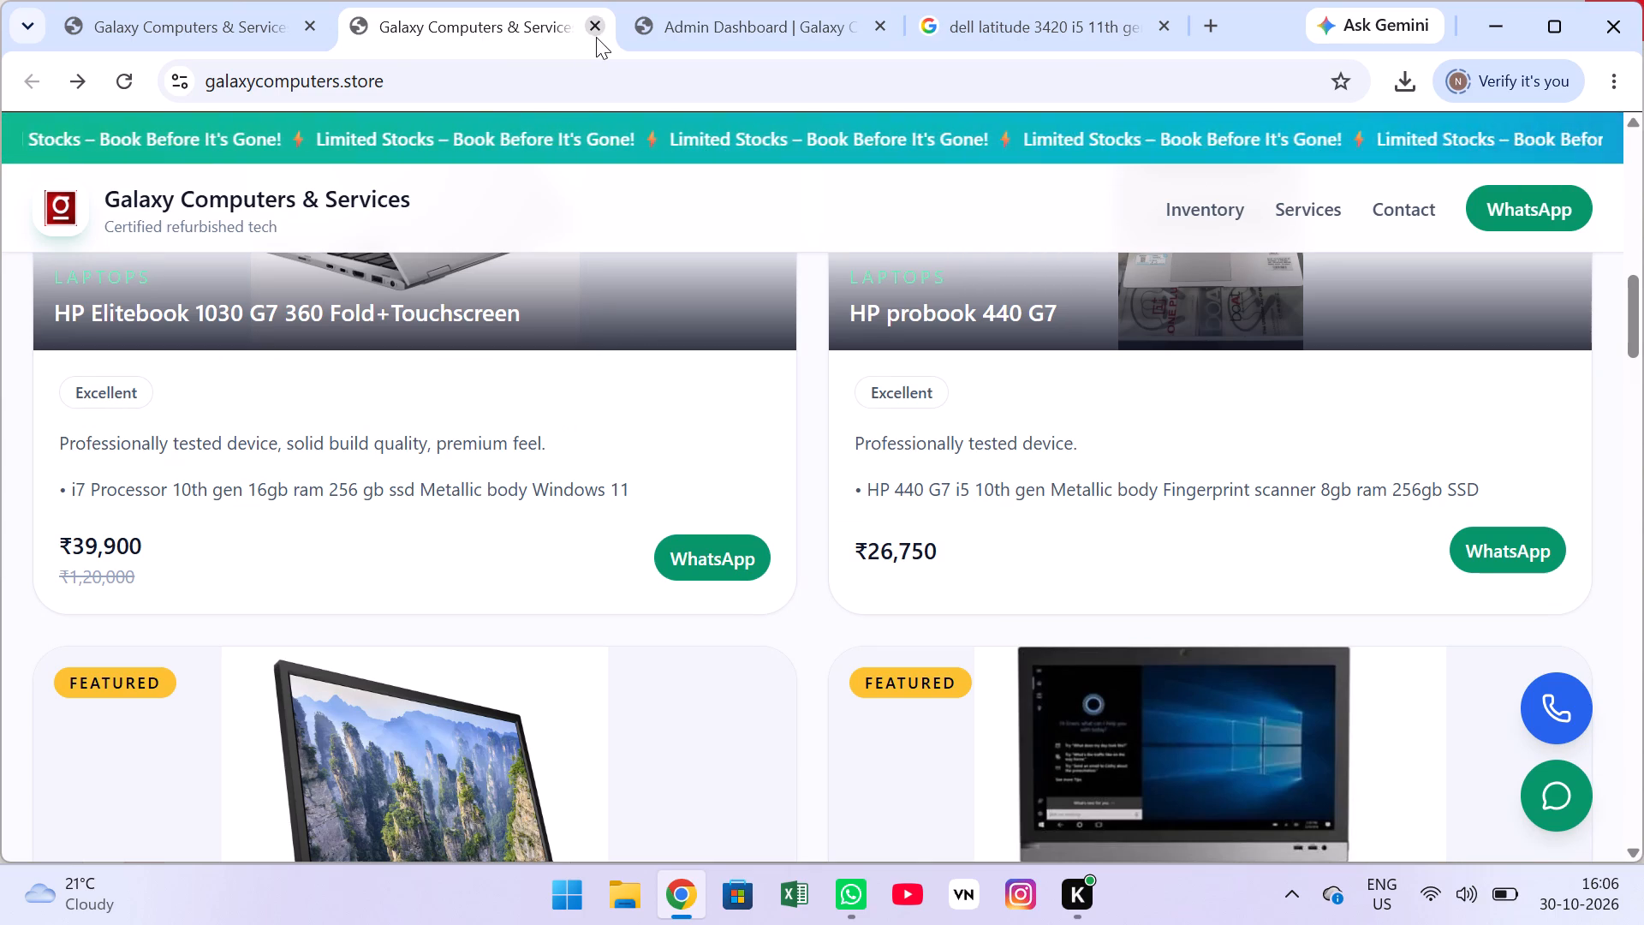
pyautogui.click(705, 20)
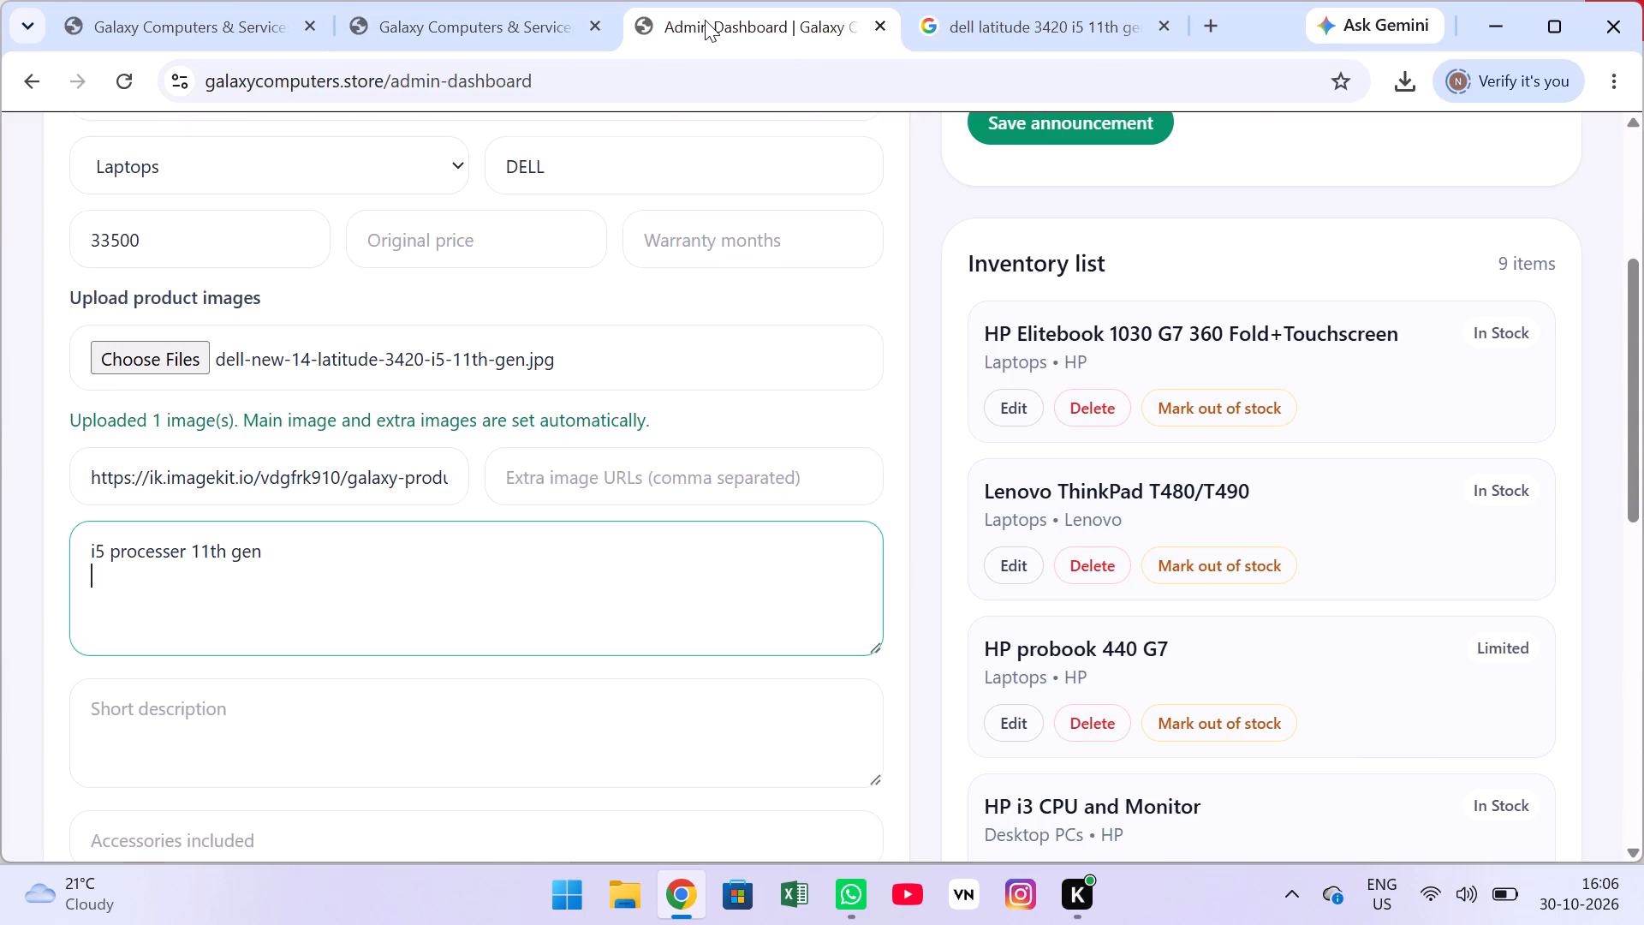
pyautogui.write('8gb')
pyautogui.press('space')
pyautogui.write('ram')
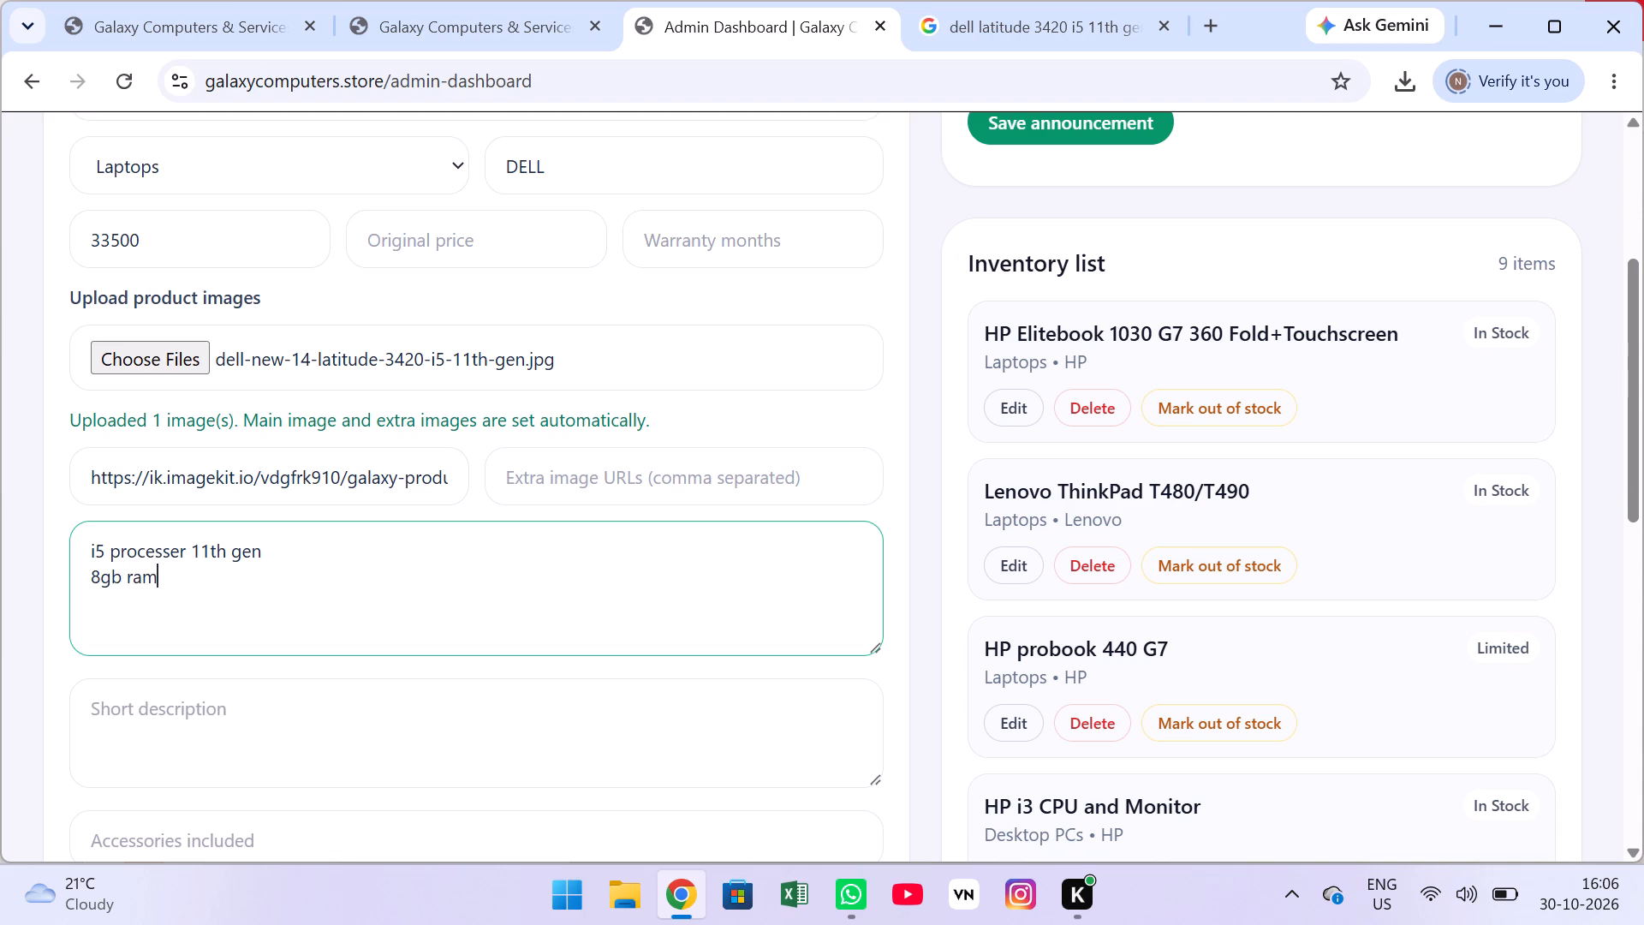
pyautogui.press('Return')
pyautogui.write('512')
pyautogui.write('gb')
pyautogui.press('space')
pyautogui.write('ssd')
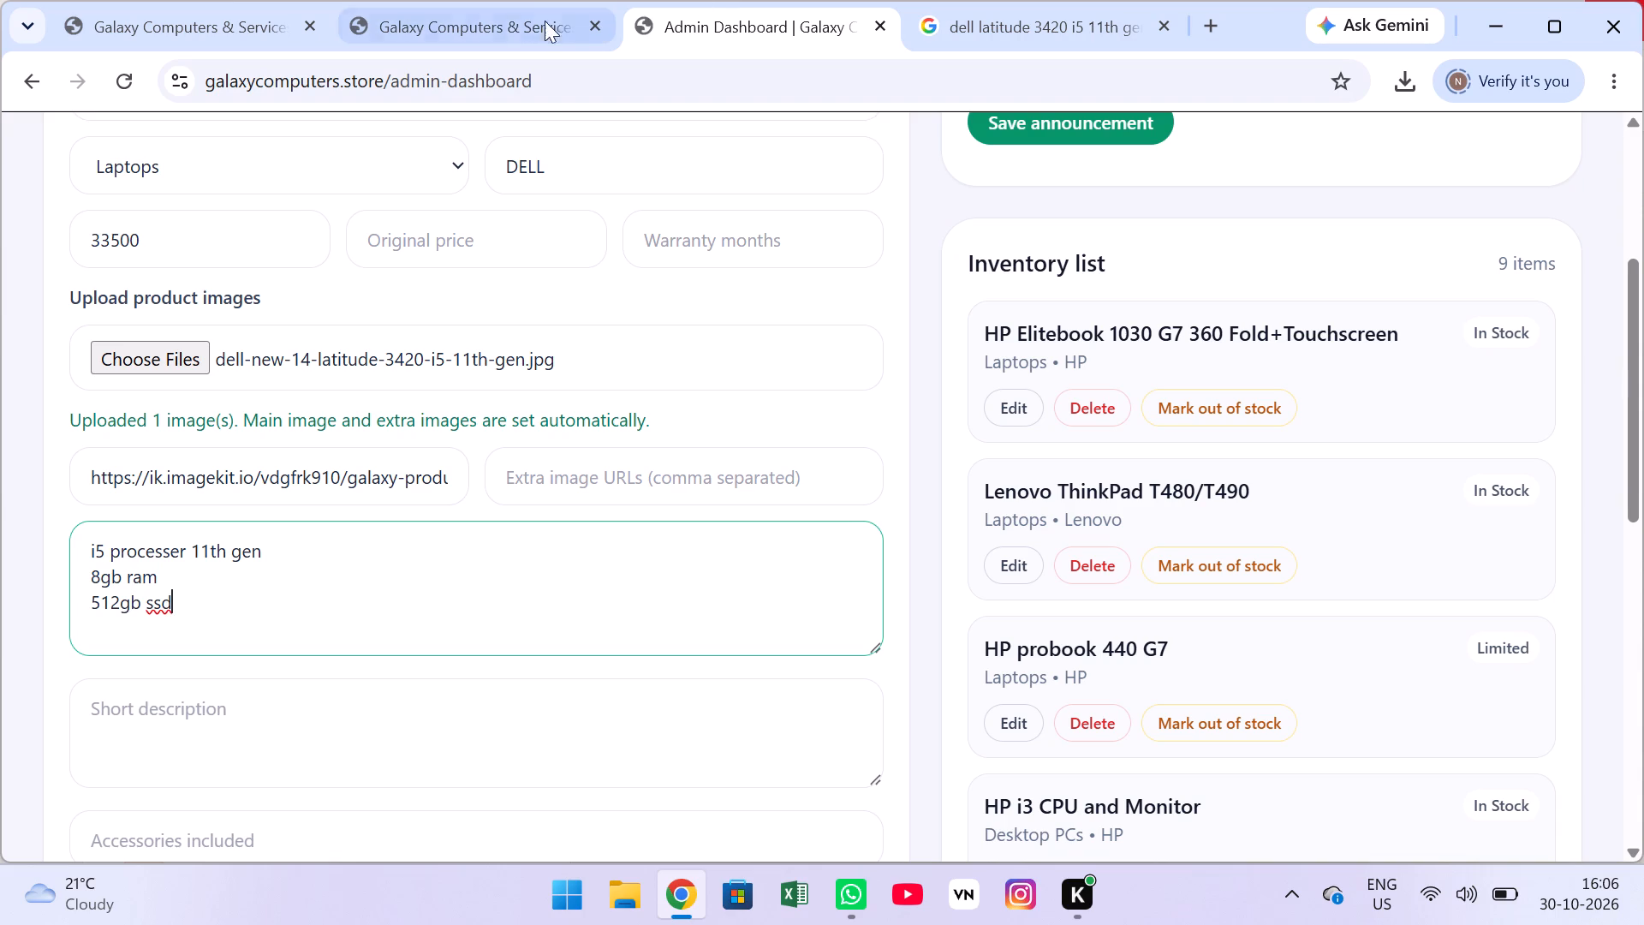
# Check the storefront listings again and add "14 inches scren" as a new line in the laptop's specs.
pyautogui.click(506, 15)
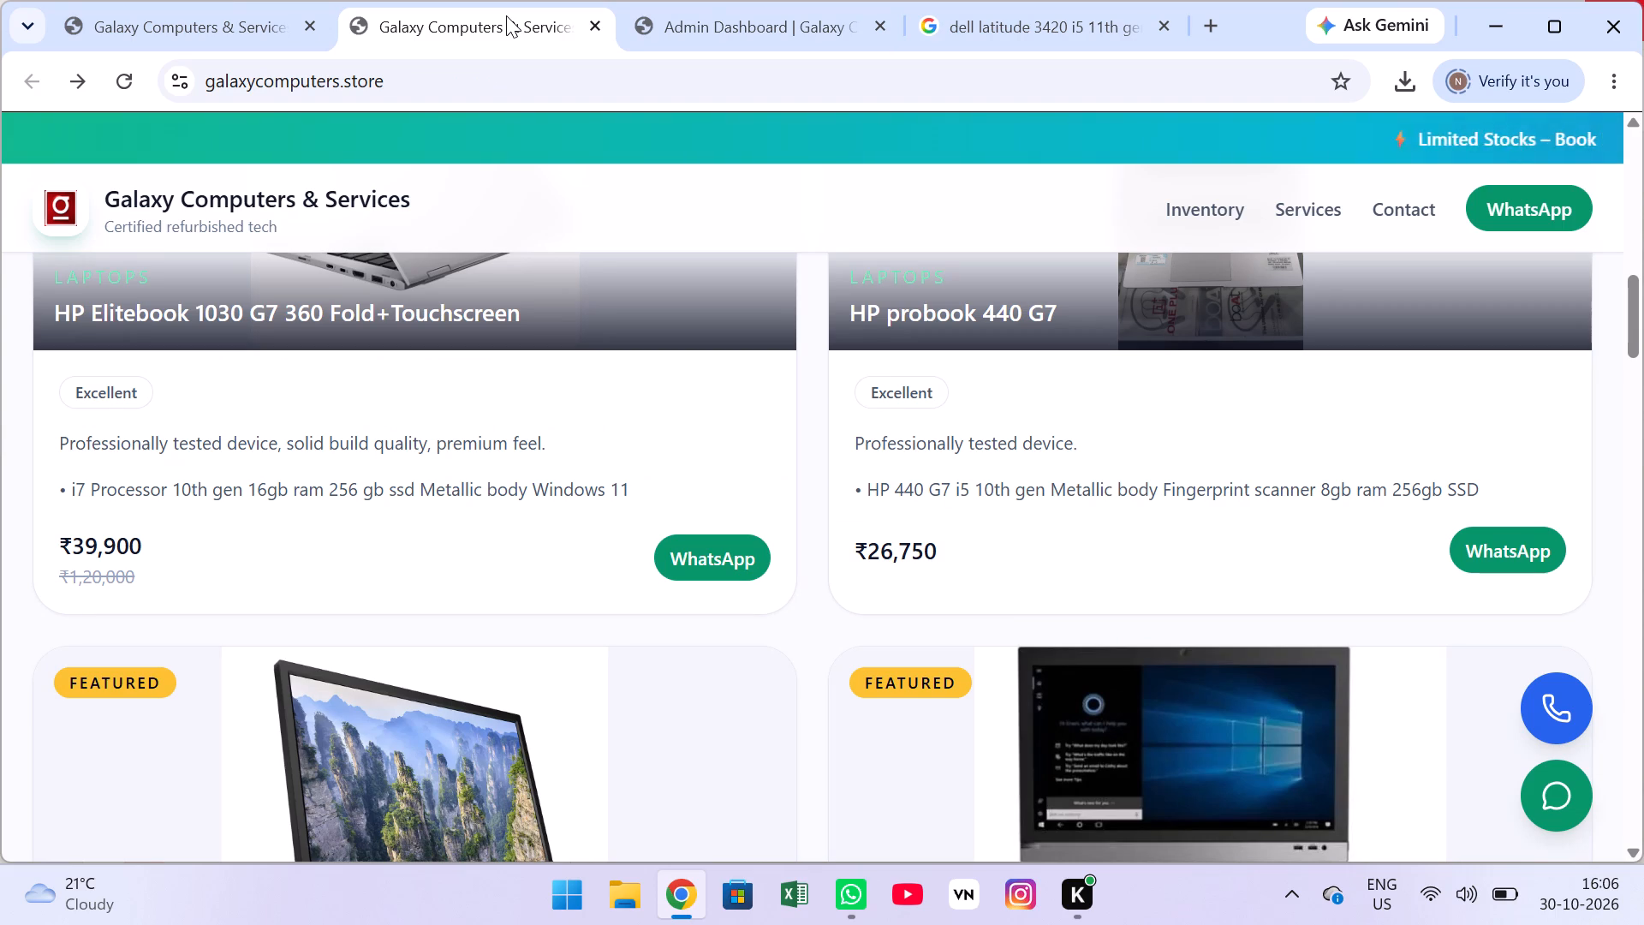
pyautogui.click(705, 22)
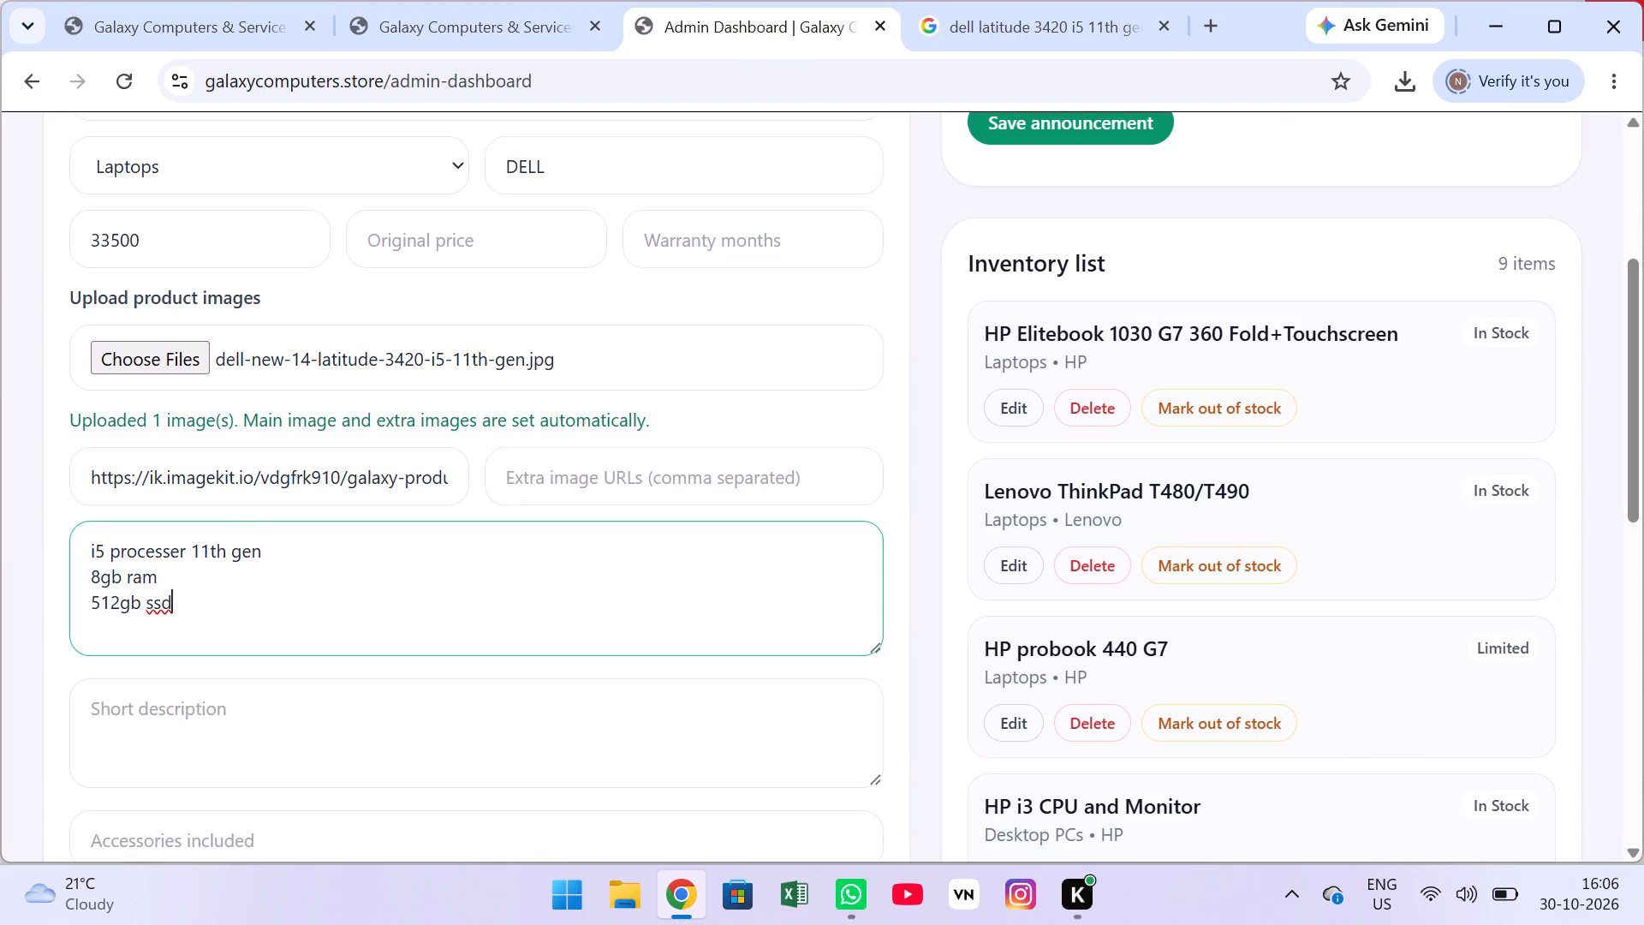
pyautogui.press('Return')
pyautogui.write('14')
pyautogui.press('space')
pyautogui.write('inches')
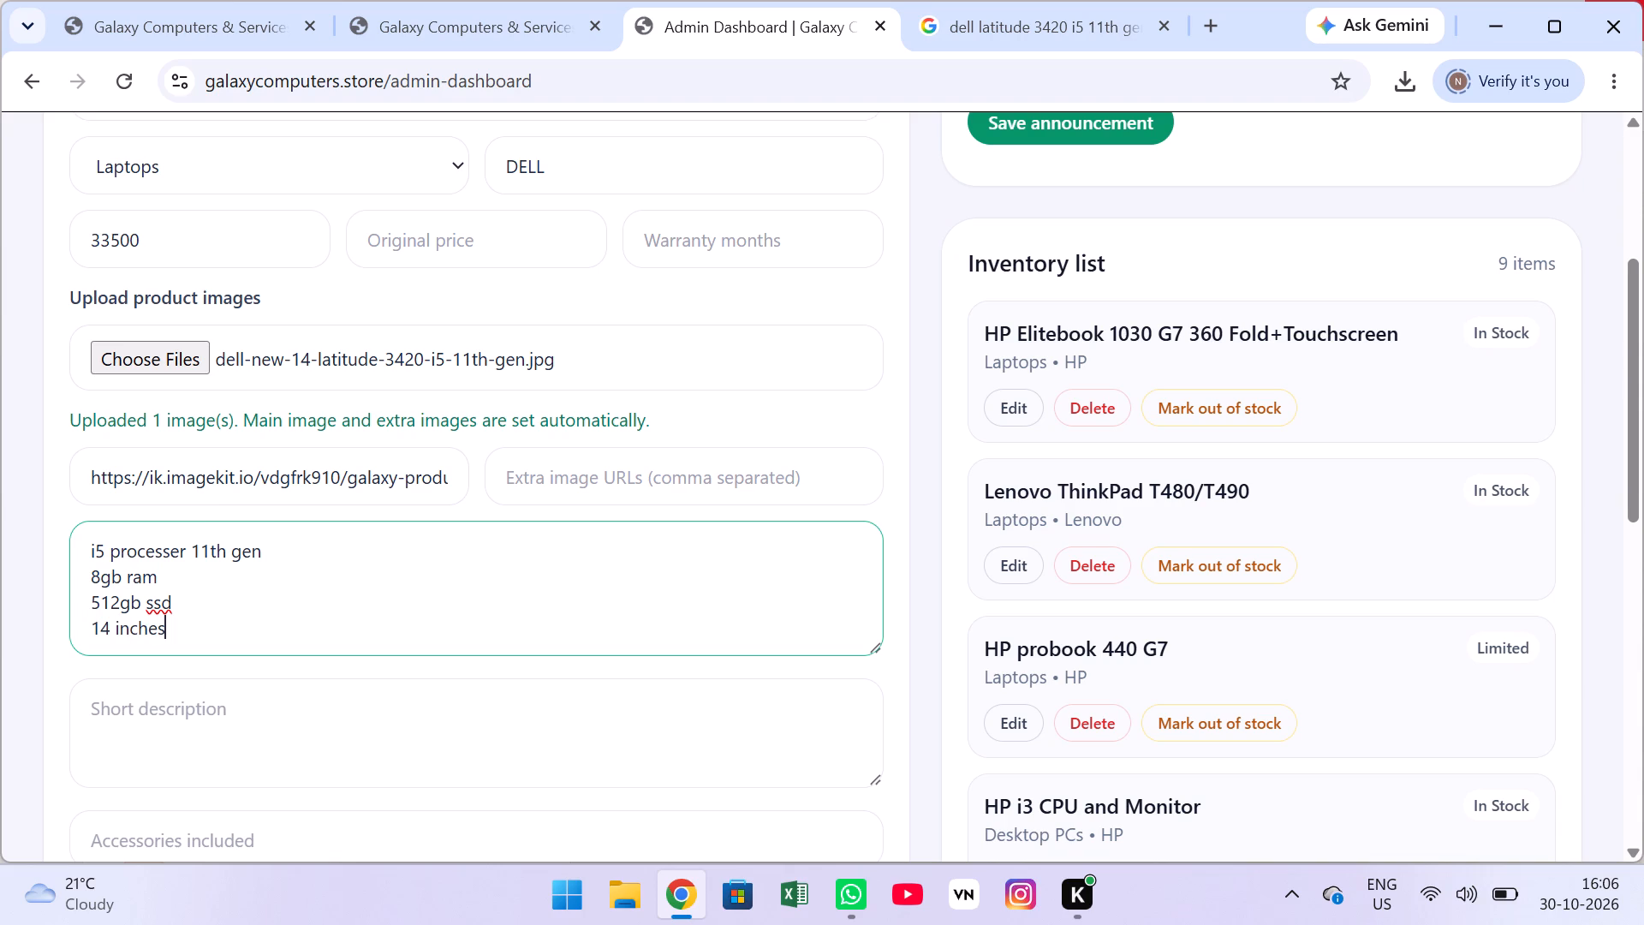
pyautogui.press('space')
pyautogui.write('scren')
# Review the completed form and save the DELL Latitude 3420 as a product.
pyautogui.scroll(3, 361, 421)
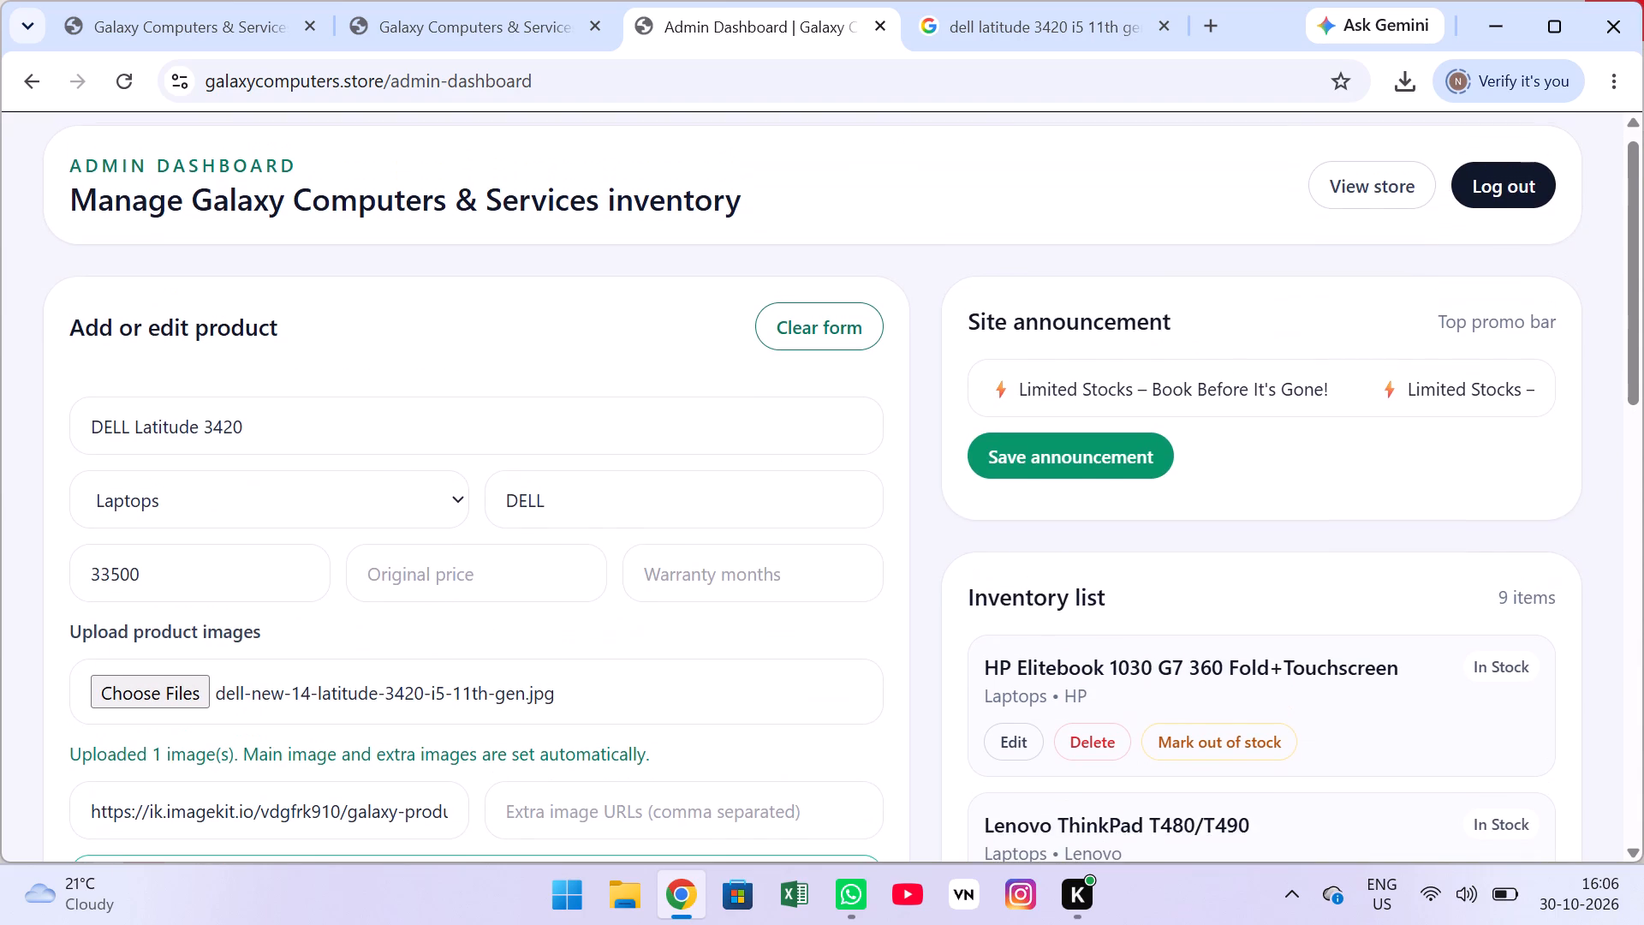
pyautogui.scroll(-8, 361, 421)
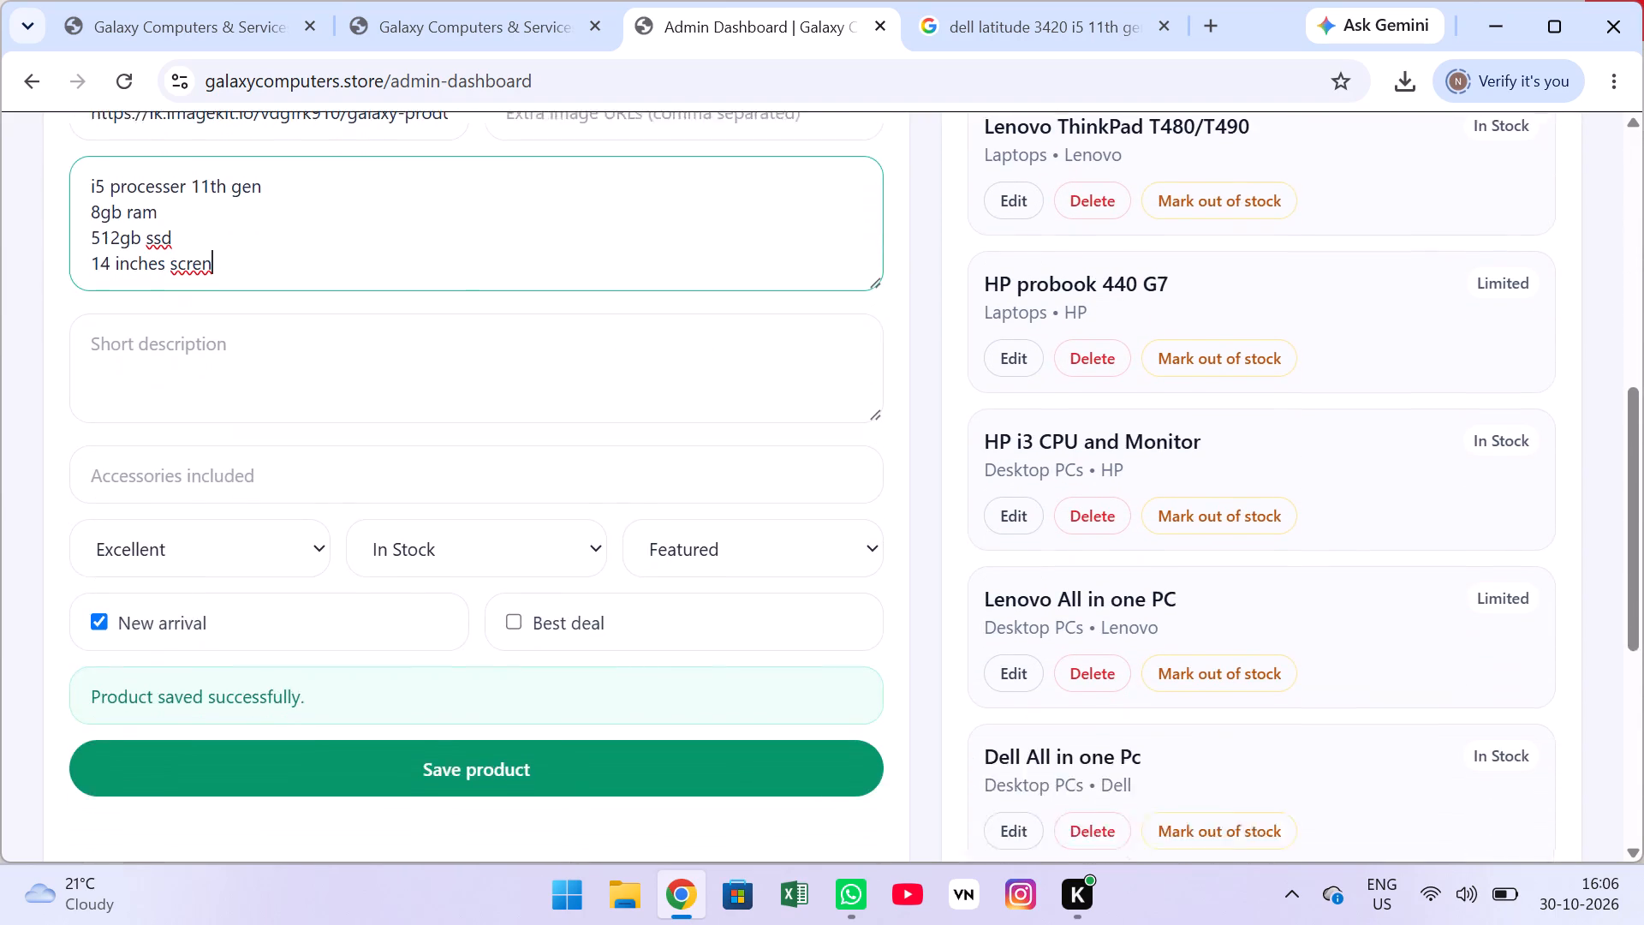
pyautogui.scroll(-1, 361, 421)
pyautogui.click(381, 618)
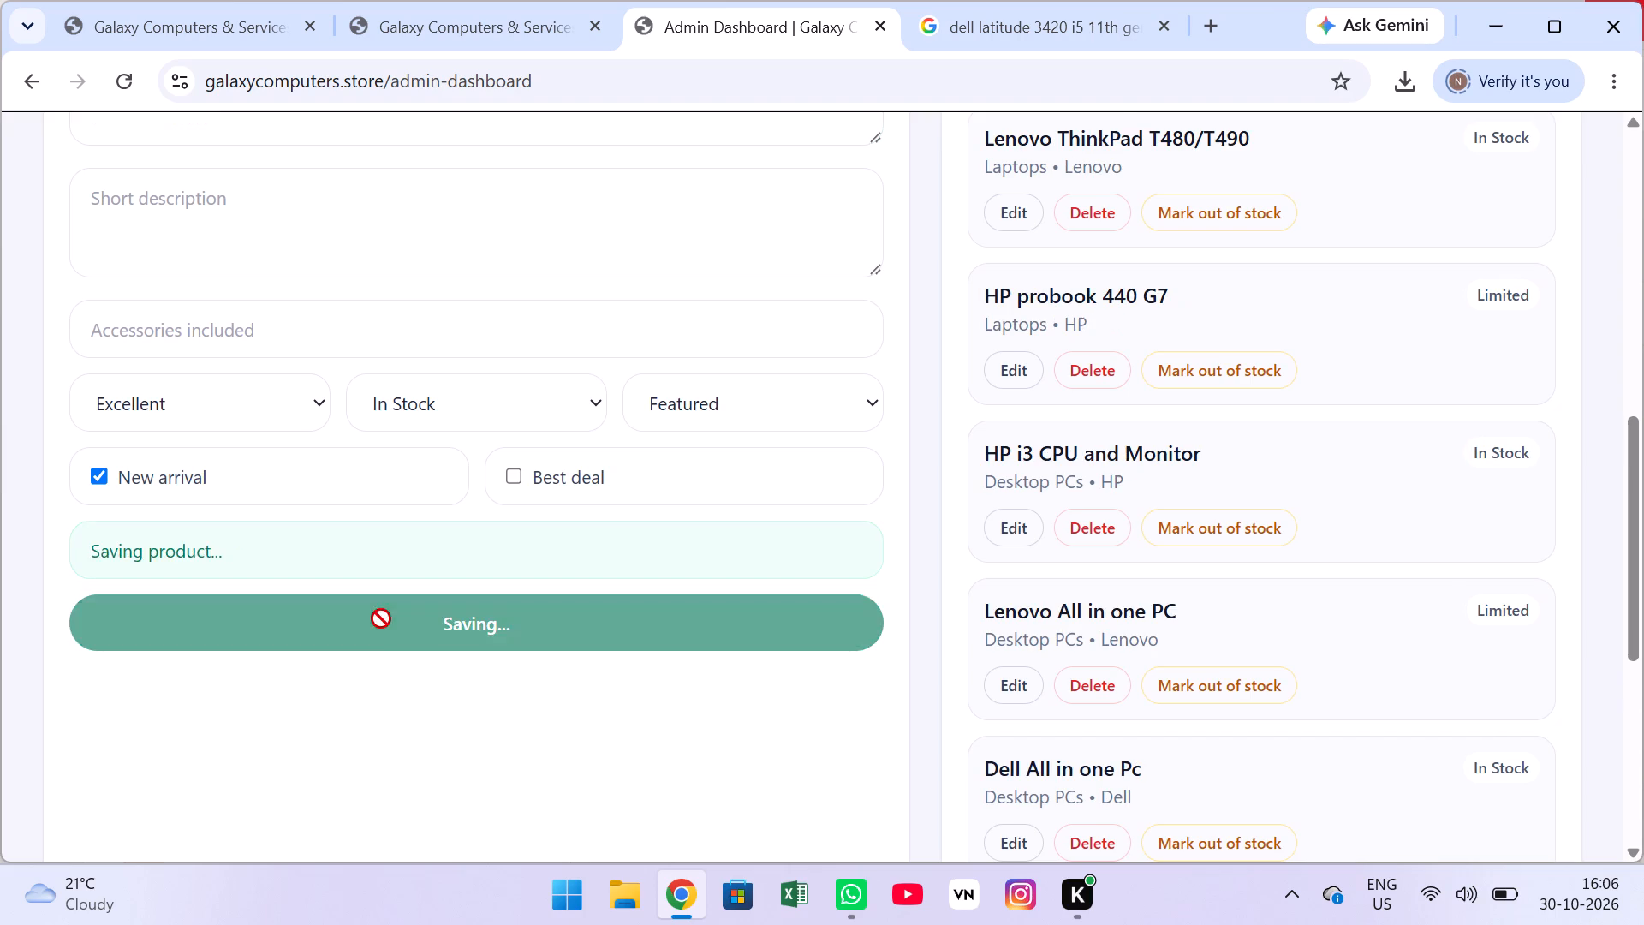
# Examine the updated inventory and the DELL Latitude 3420 listing on the storefront.
pyautogui.scroll(3, 590, 606)
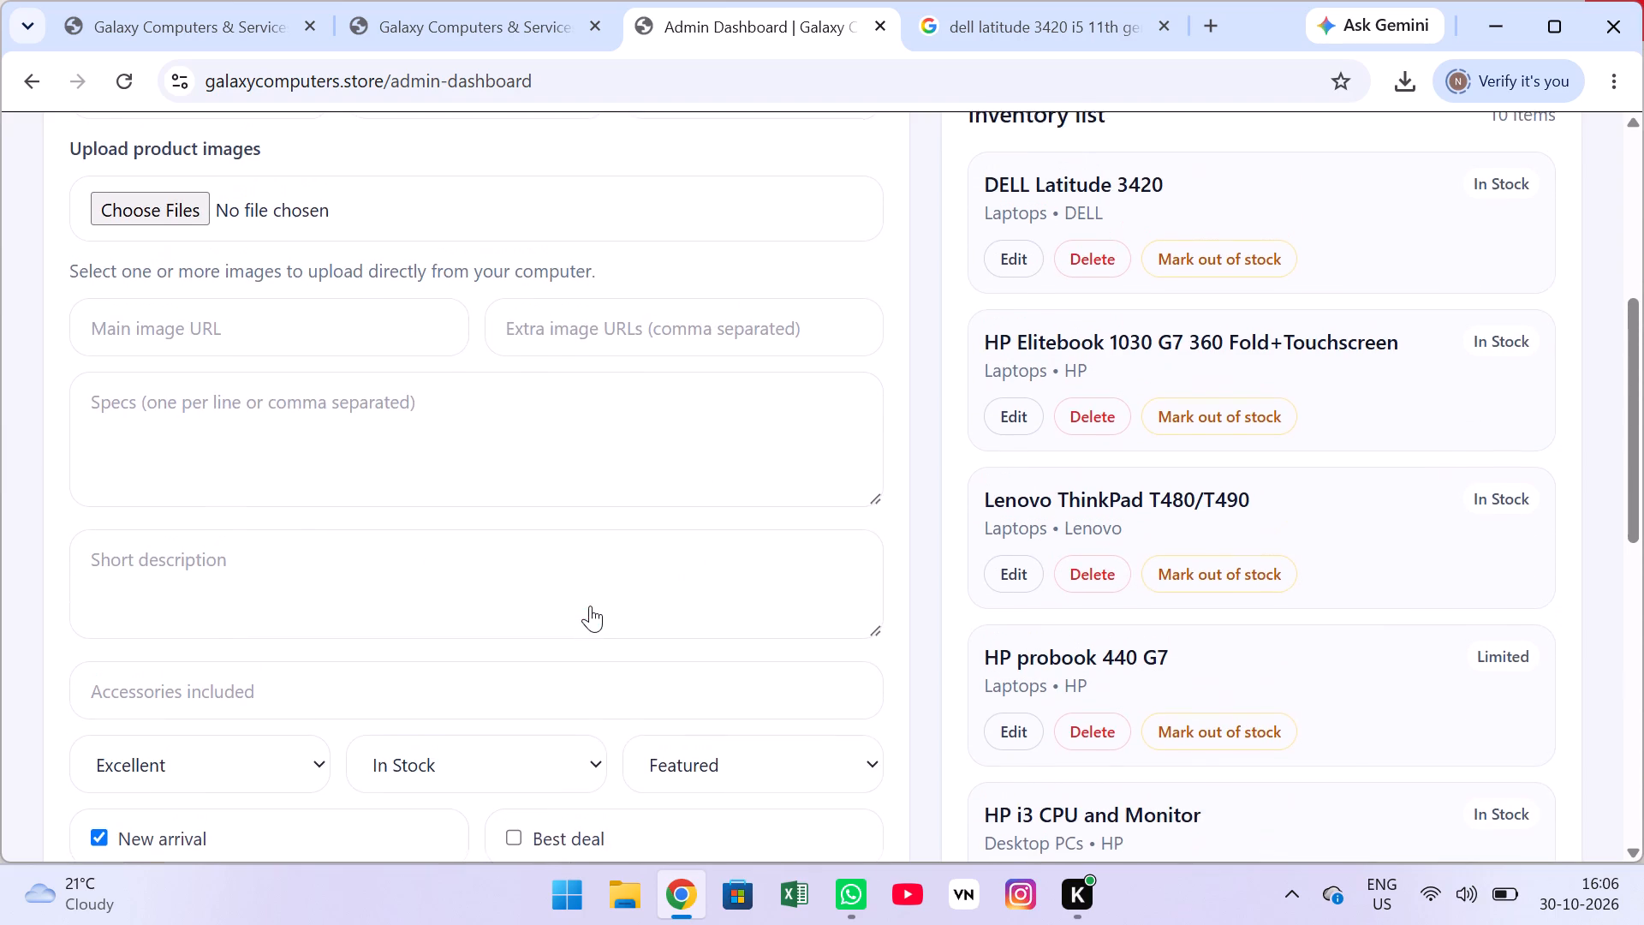
pyautogui.scroll(7, 590, 606)
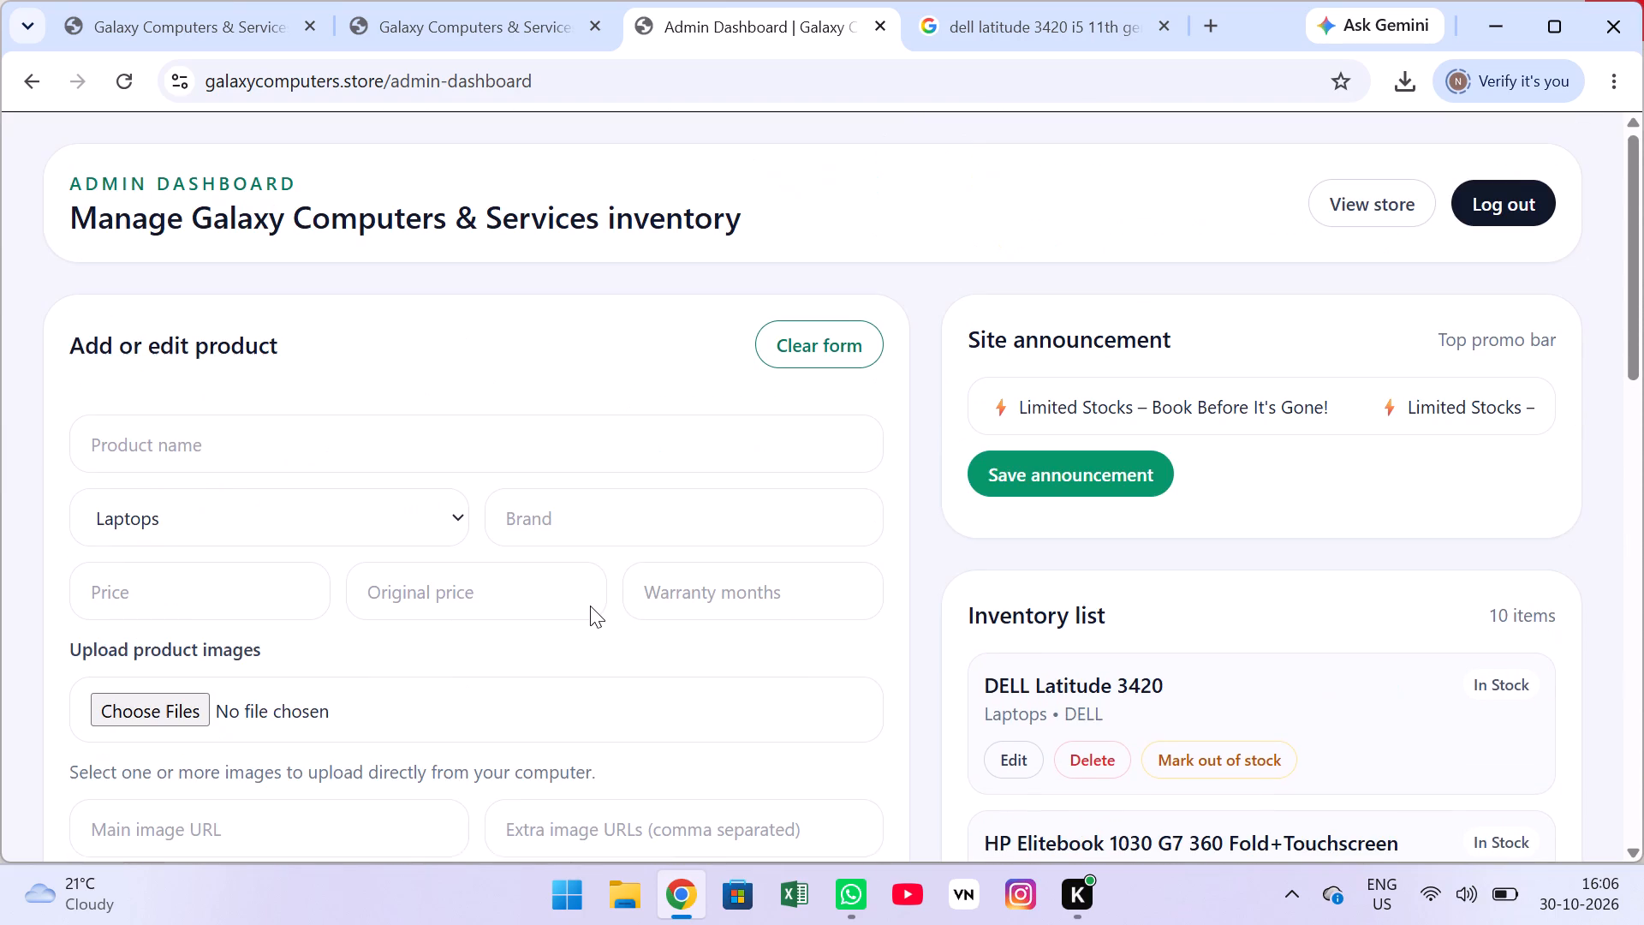
pyautogui.click(477, 47)
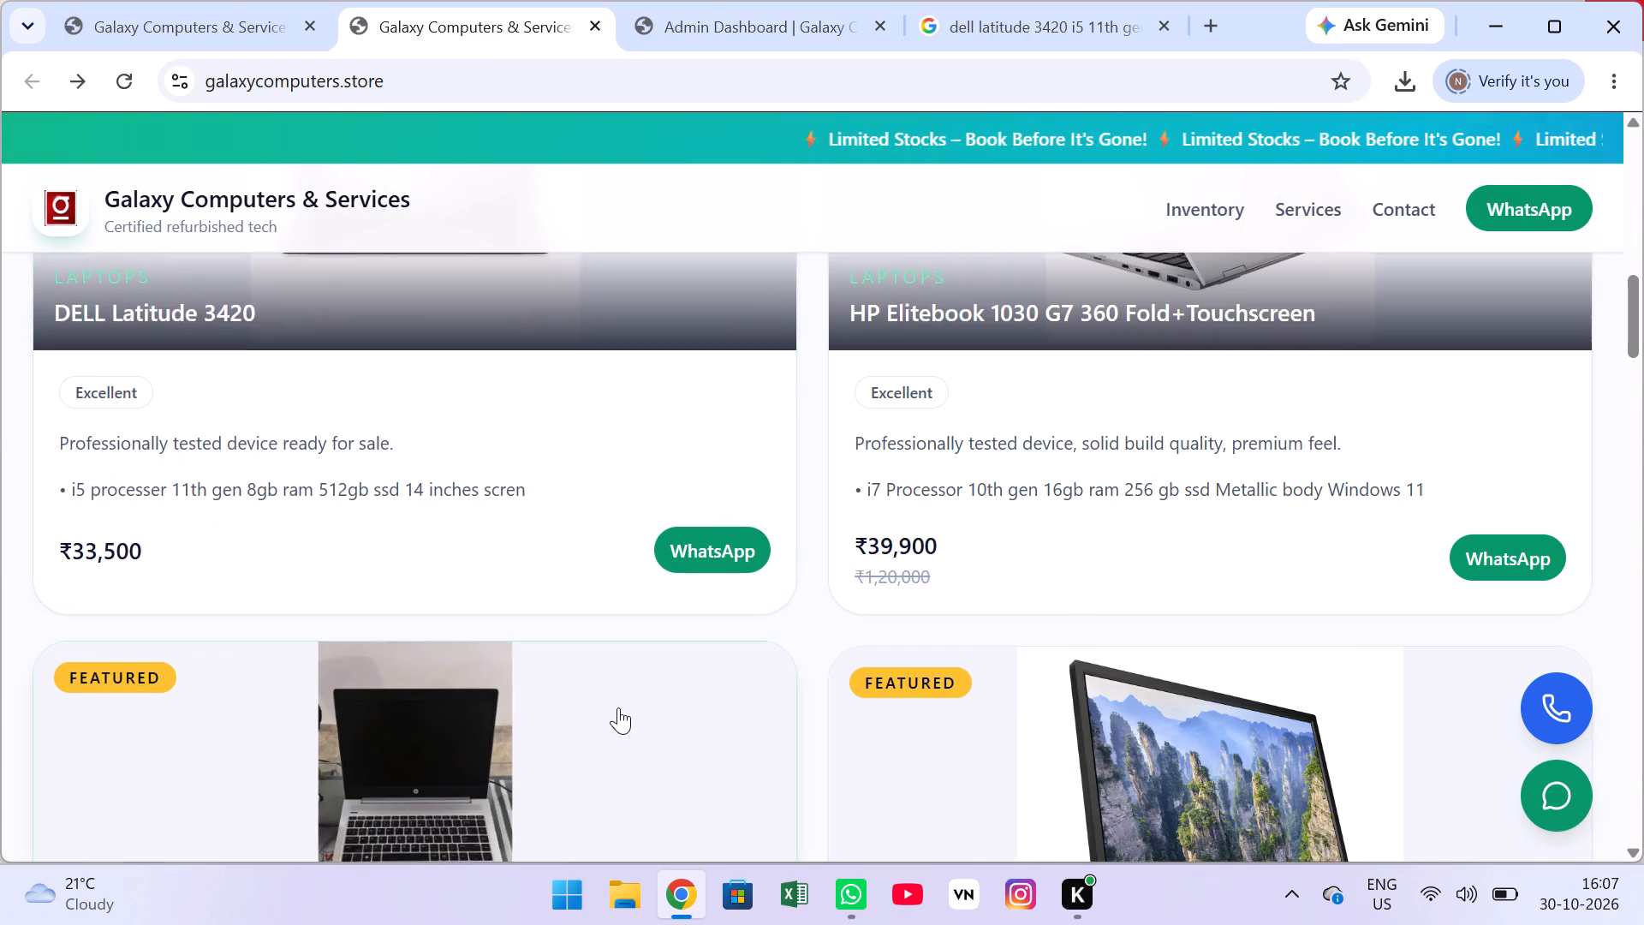
pyautogui.scroll(-3, 618, 707)
pyautogui.rightClick(618, 707)
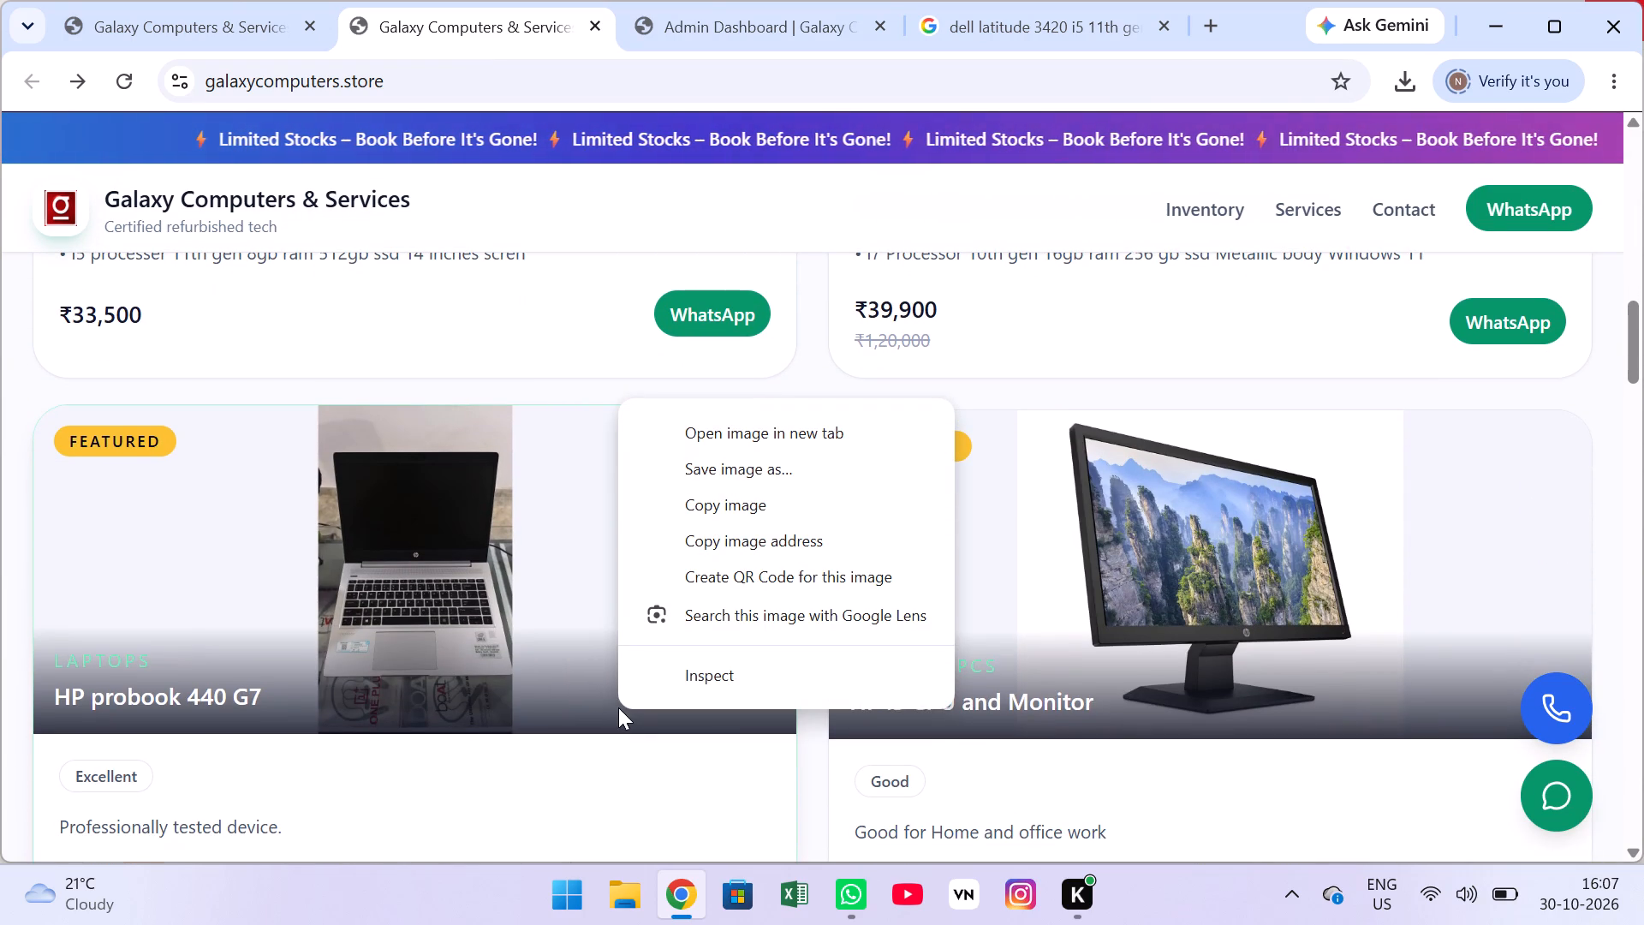
pyautogui.scroll(9, 438, 569)
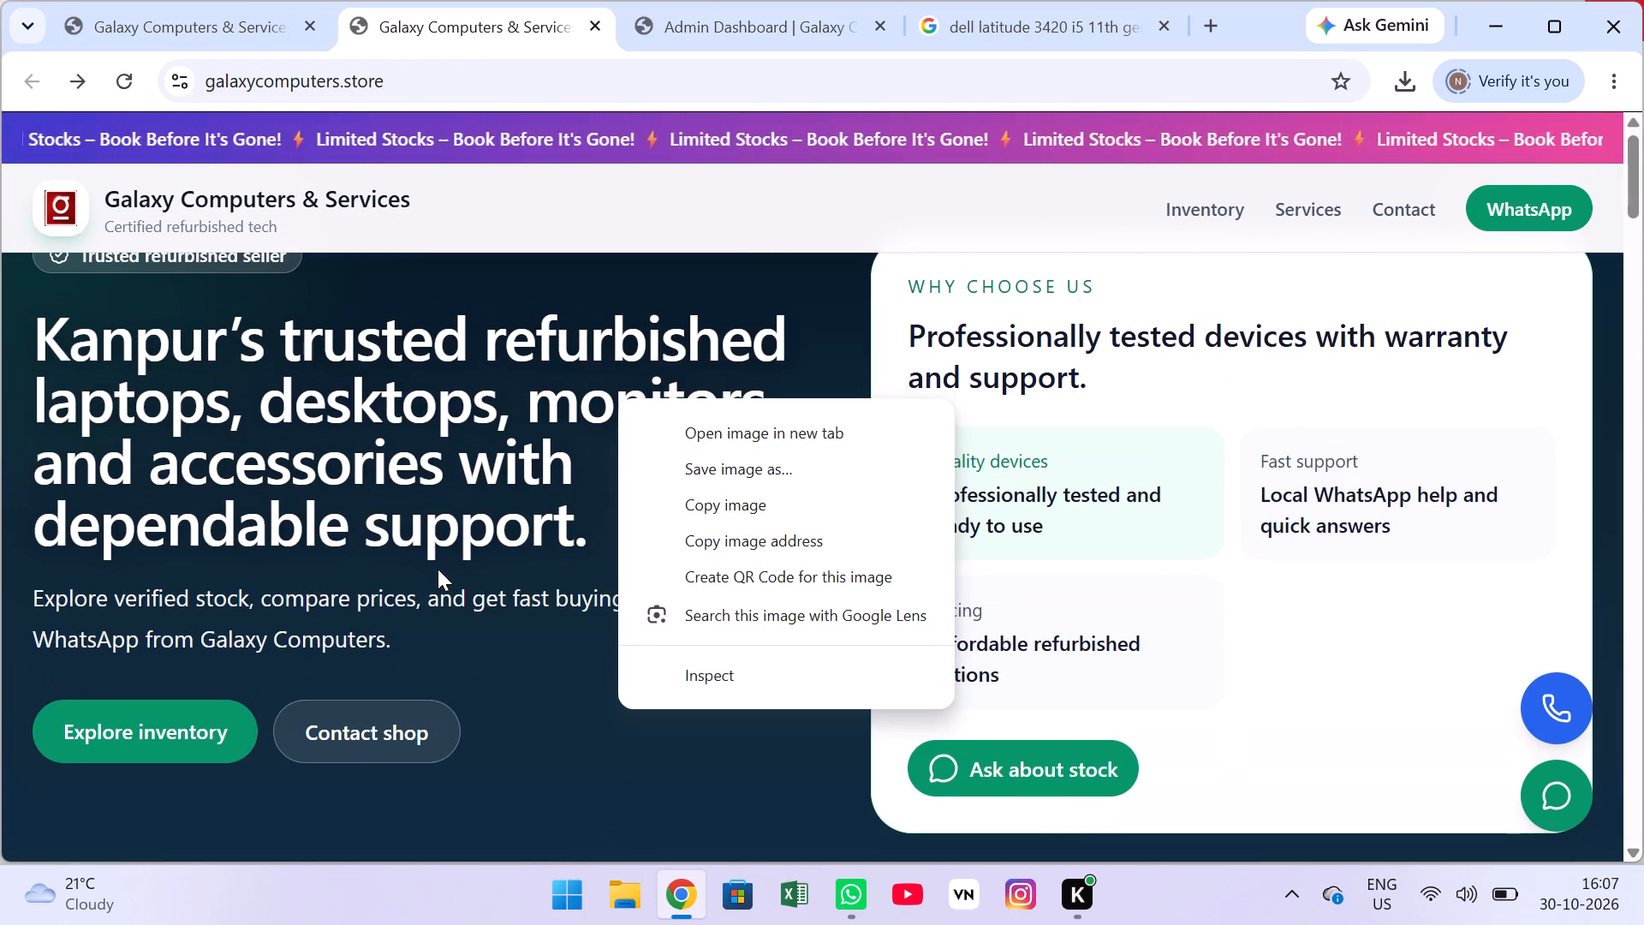
pyautogui.click(496, 618)
pyautogui.scroll(-7, 496, 618)
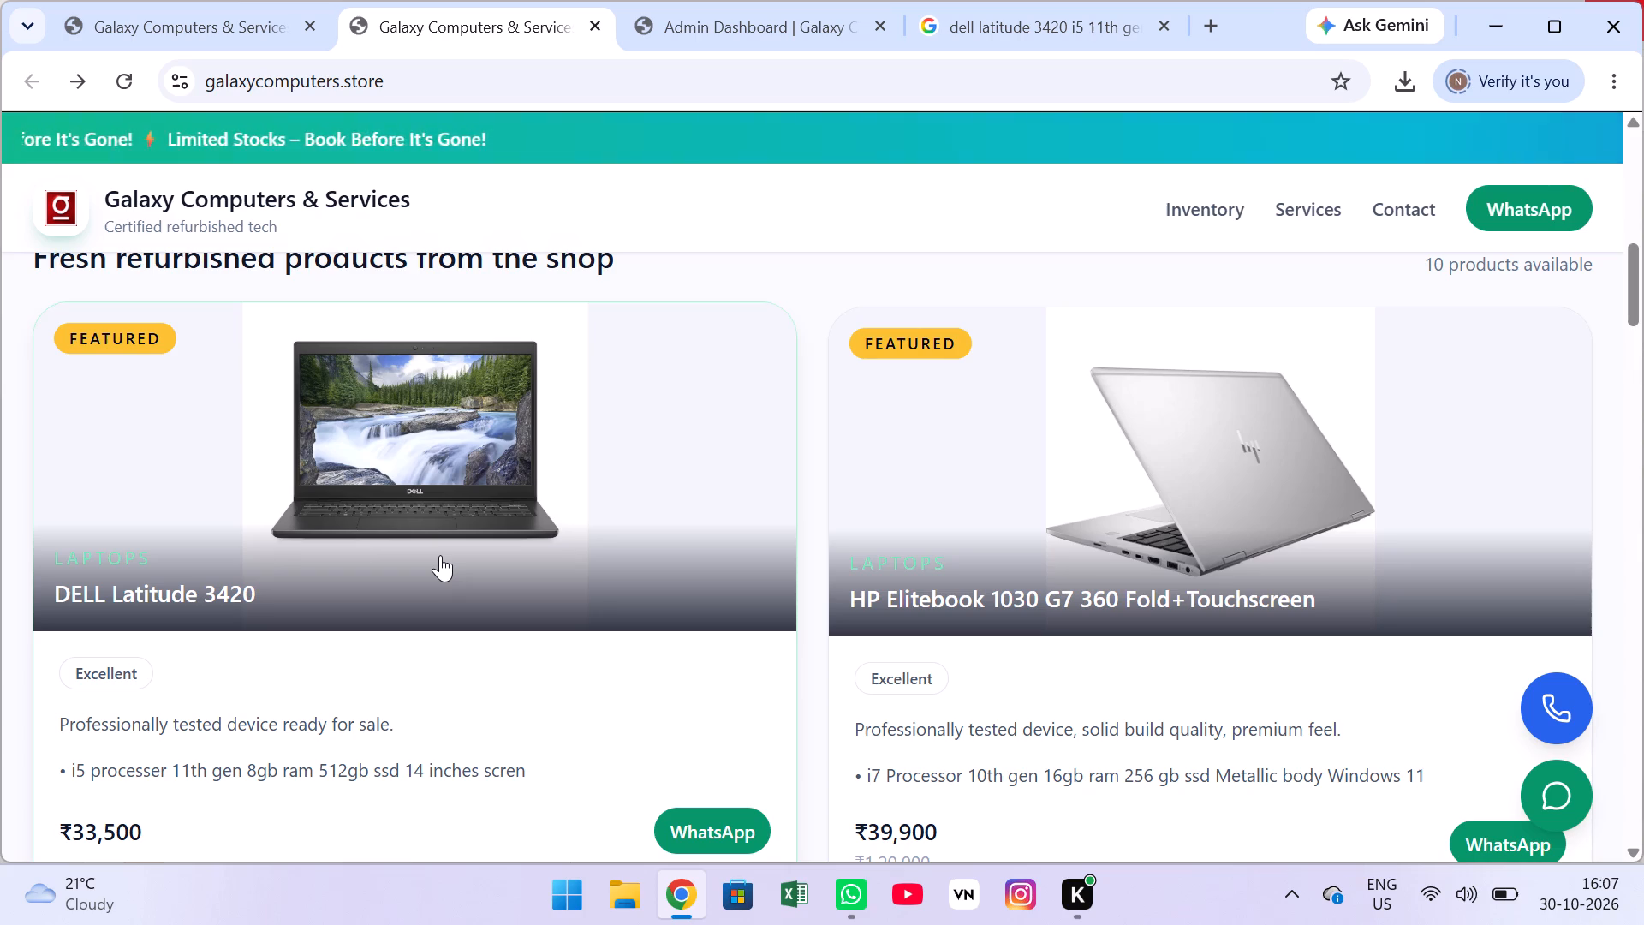
# Review the DELL Latitude 3420 listing's image, specs and price on the storefront beside the neighbouring HP Elitebook listing.
pyautogui.scroll(-2, 402, 560)
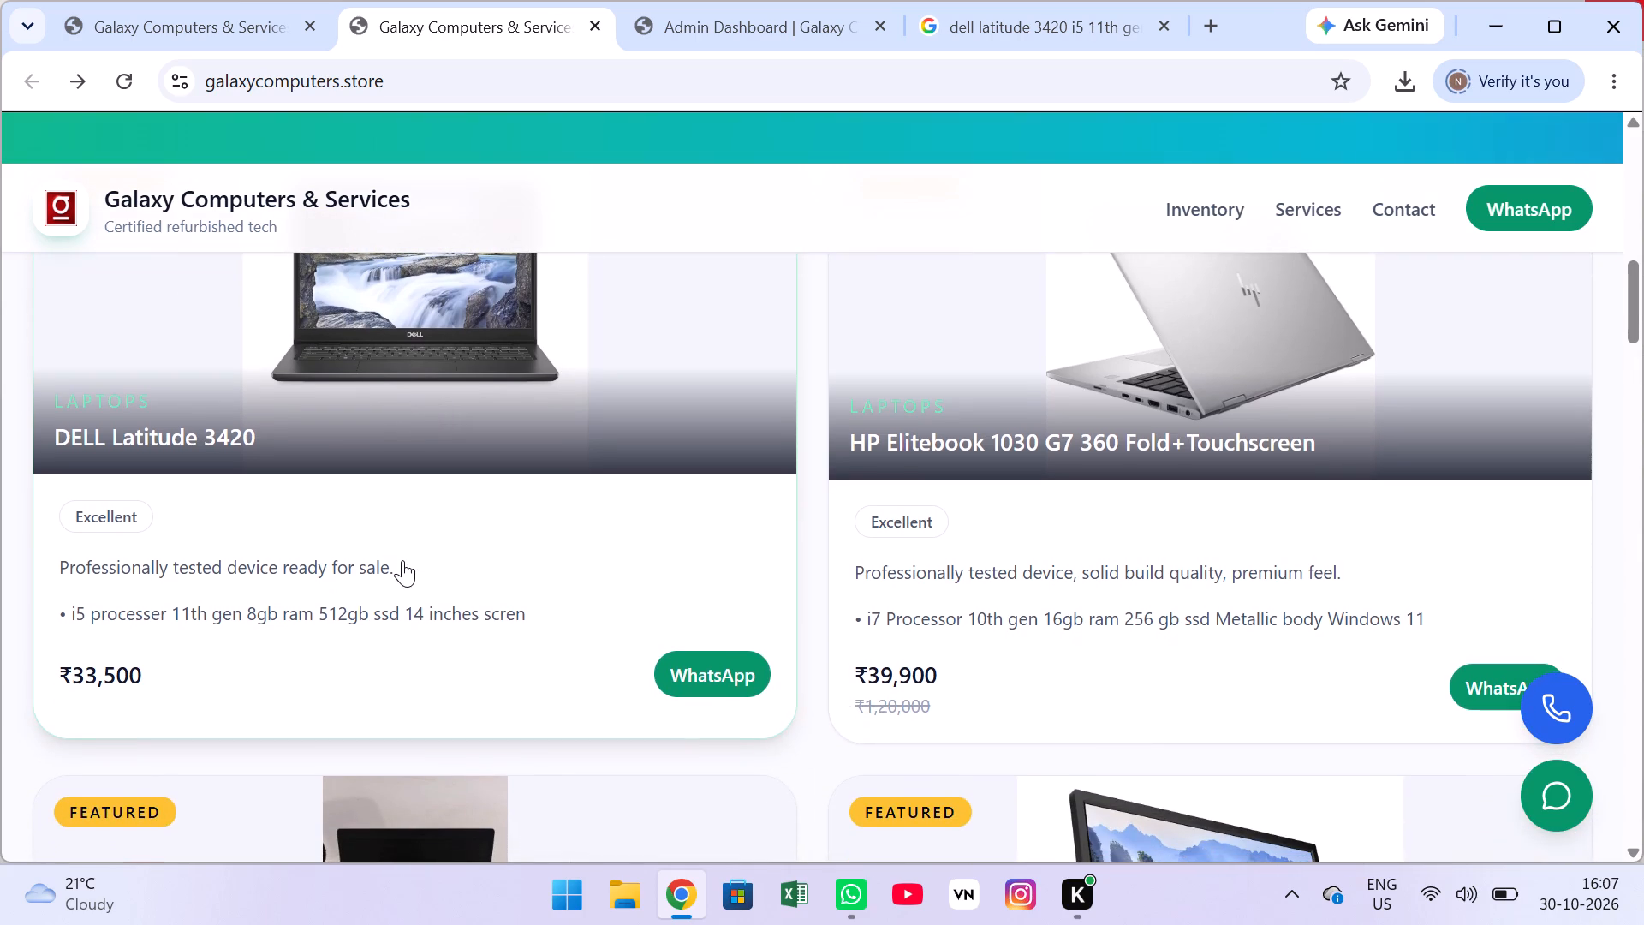
pyautogui.scroll(3, 402, 560)
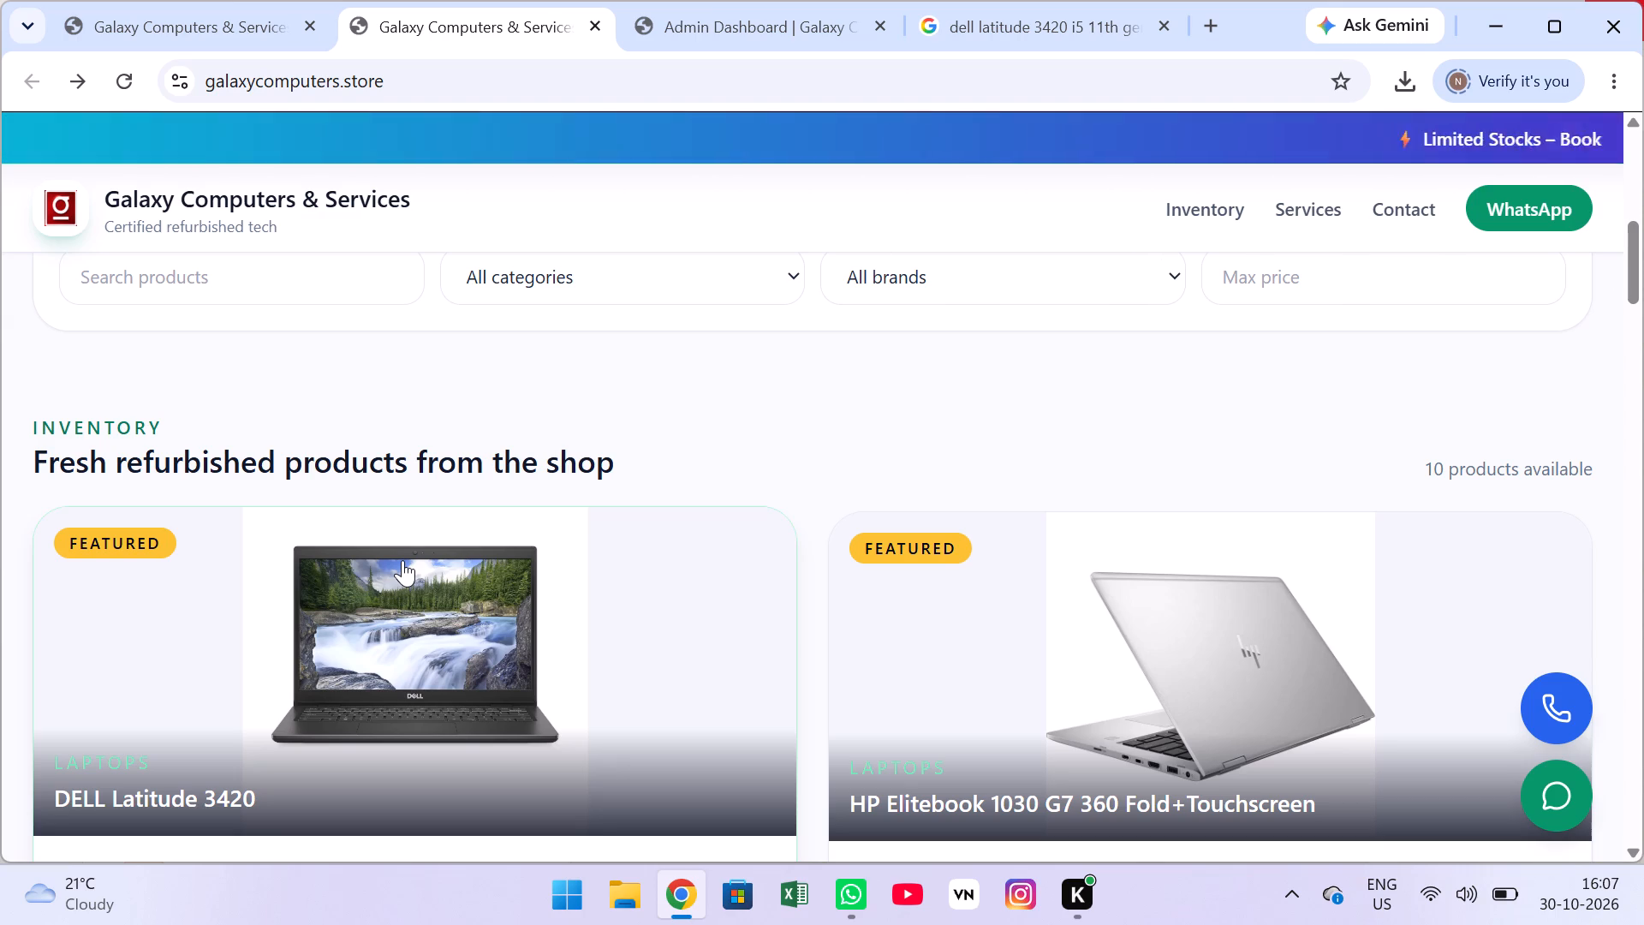
pyautogui.scroll(-1, 668, 506)
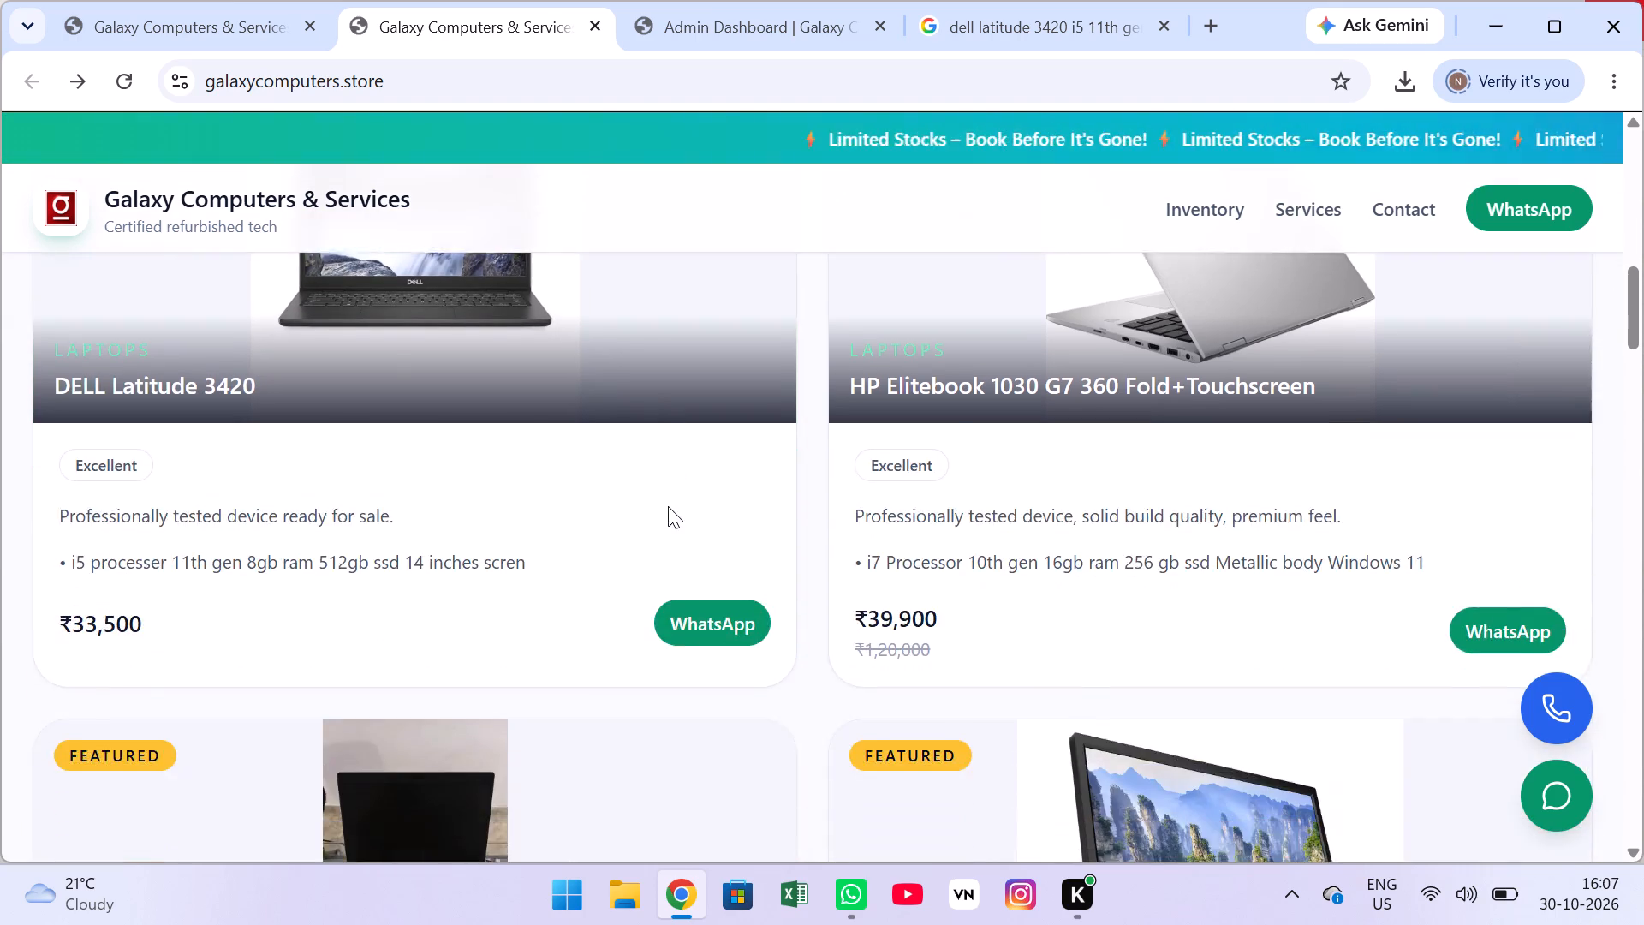
pyautogui.scroll(-1, 668, 506)
# Return to the admin dashboard and begin another product entry at the product name in the blank form.
pyautogui.moveTo(733, 4); pyautogui.dragTo(733, 42)
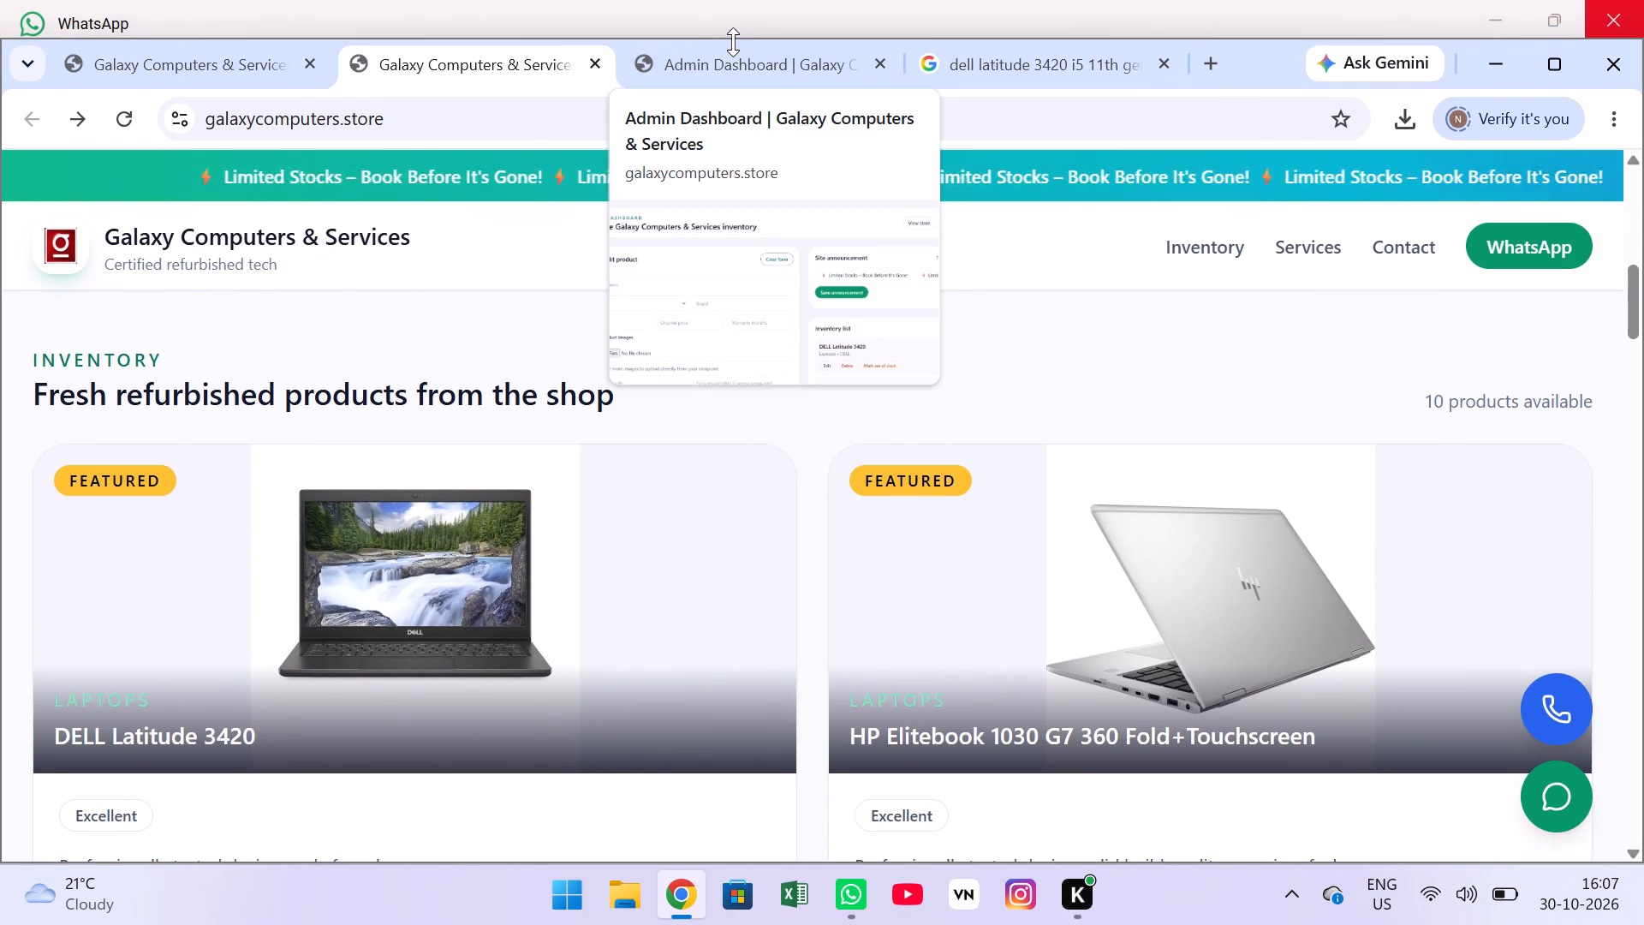
pyautogui.click(724, 68)
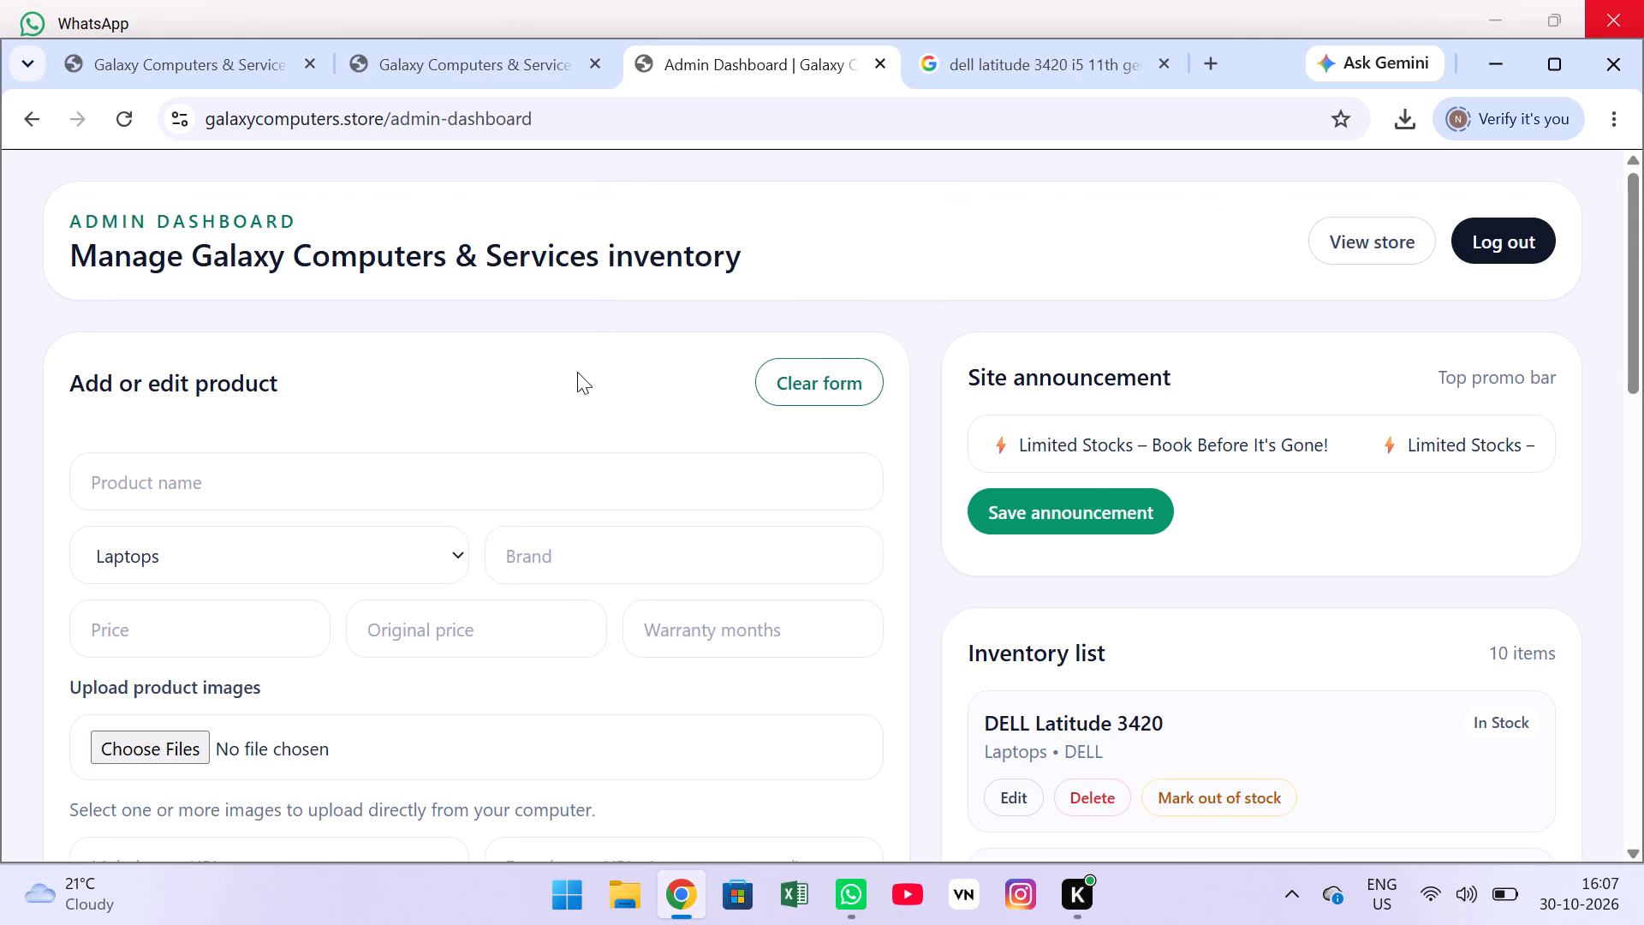
pyautogui.scroll(-3, 577, 372)
pyautogui.scroll(2, 577, 372)
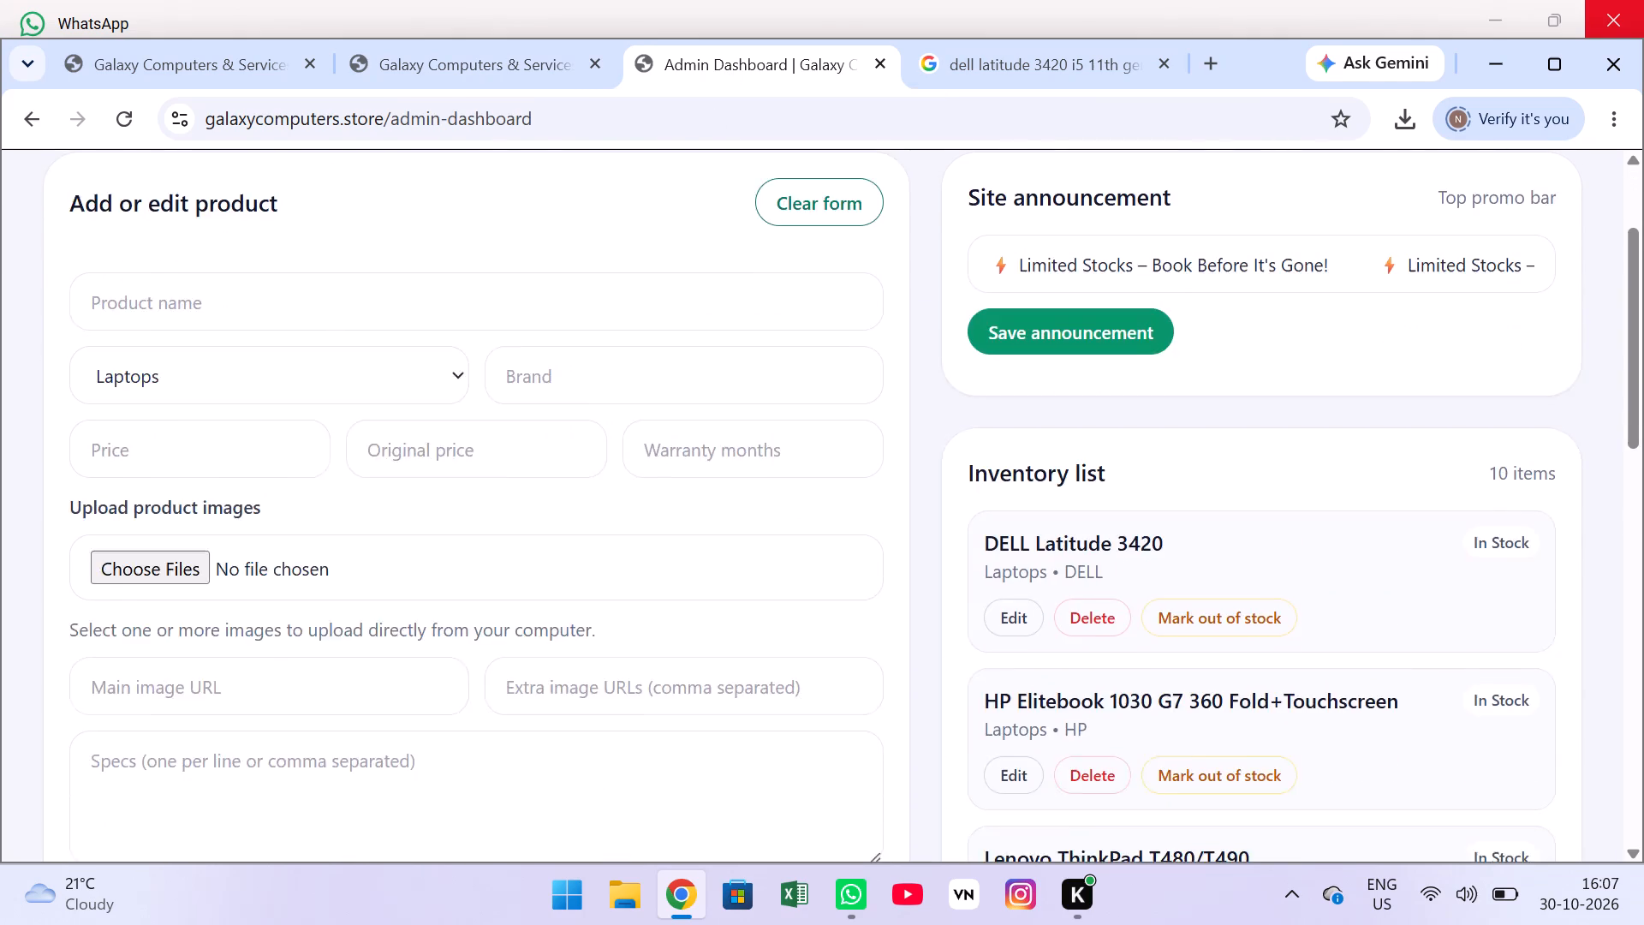
pyautogui.scroll(1, 577, 372)
pyautogui.click(148, 401)
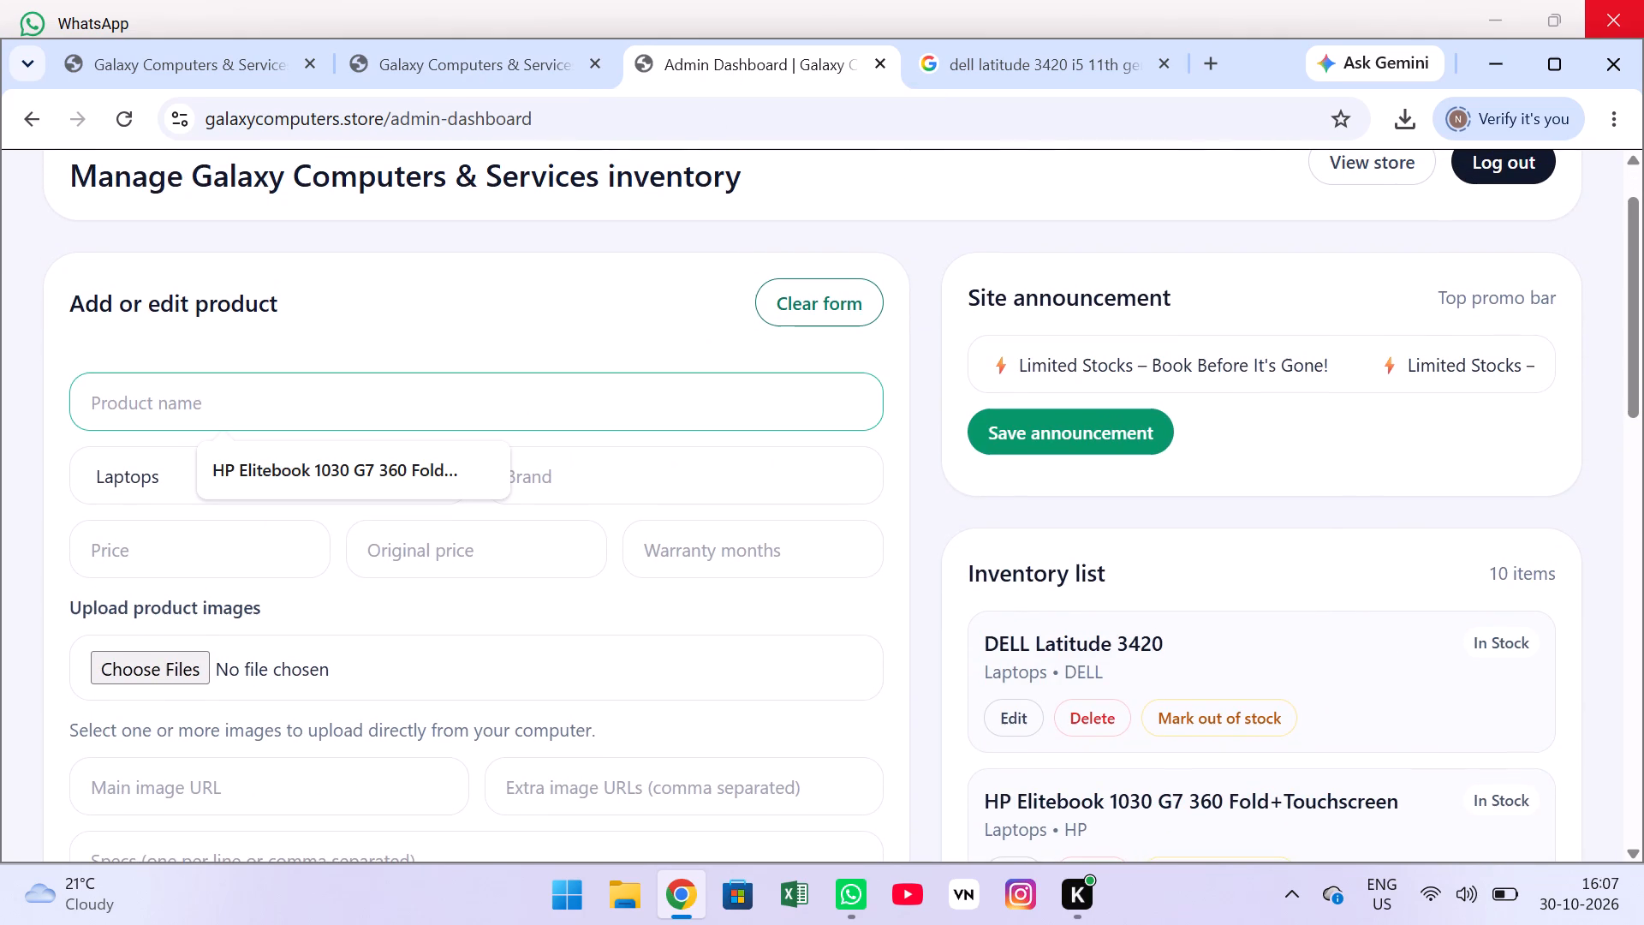
# Enter "LENOVO Thinkpad P15s" as the product name of a new listing in the admin dashboard.
pyautogui.write('LENOVO T')
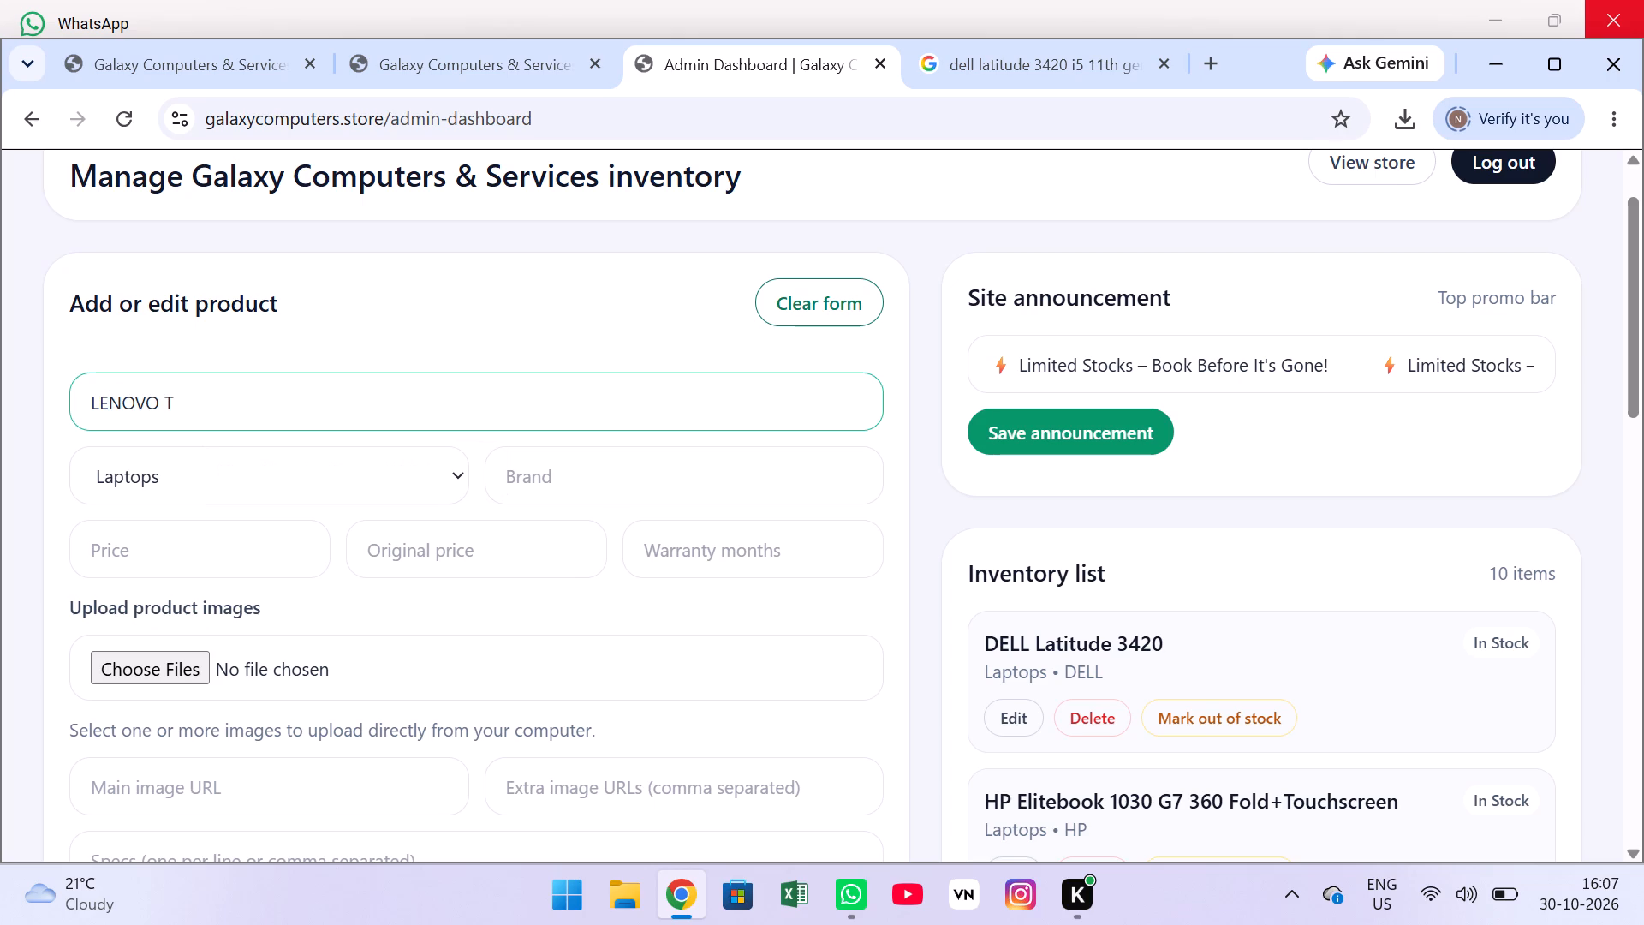
pyautogui.write('hinkpad')
pyautogui.press('space')
pyautogui.hotkey('shift', 'p')
pyautogui.write('15s')
pyautogui.press('space')
# Set the new listing's brand to LENOVO and its price to 39845.
pyautogui.click(589, 483)
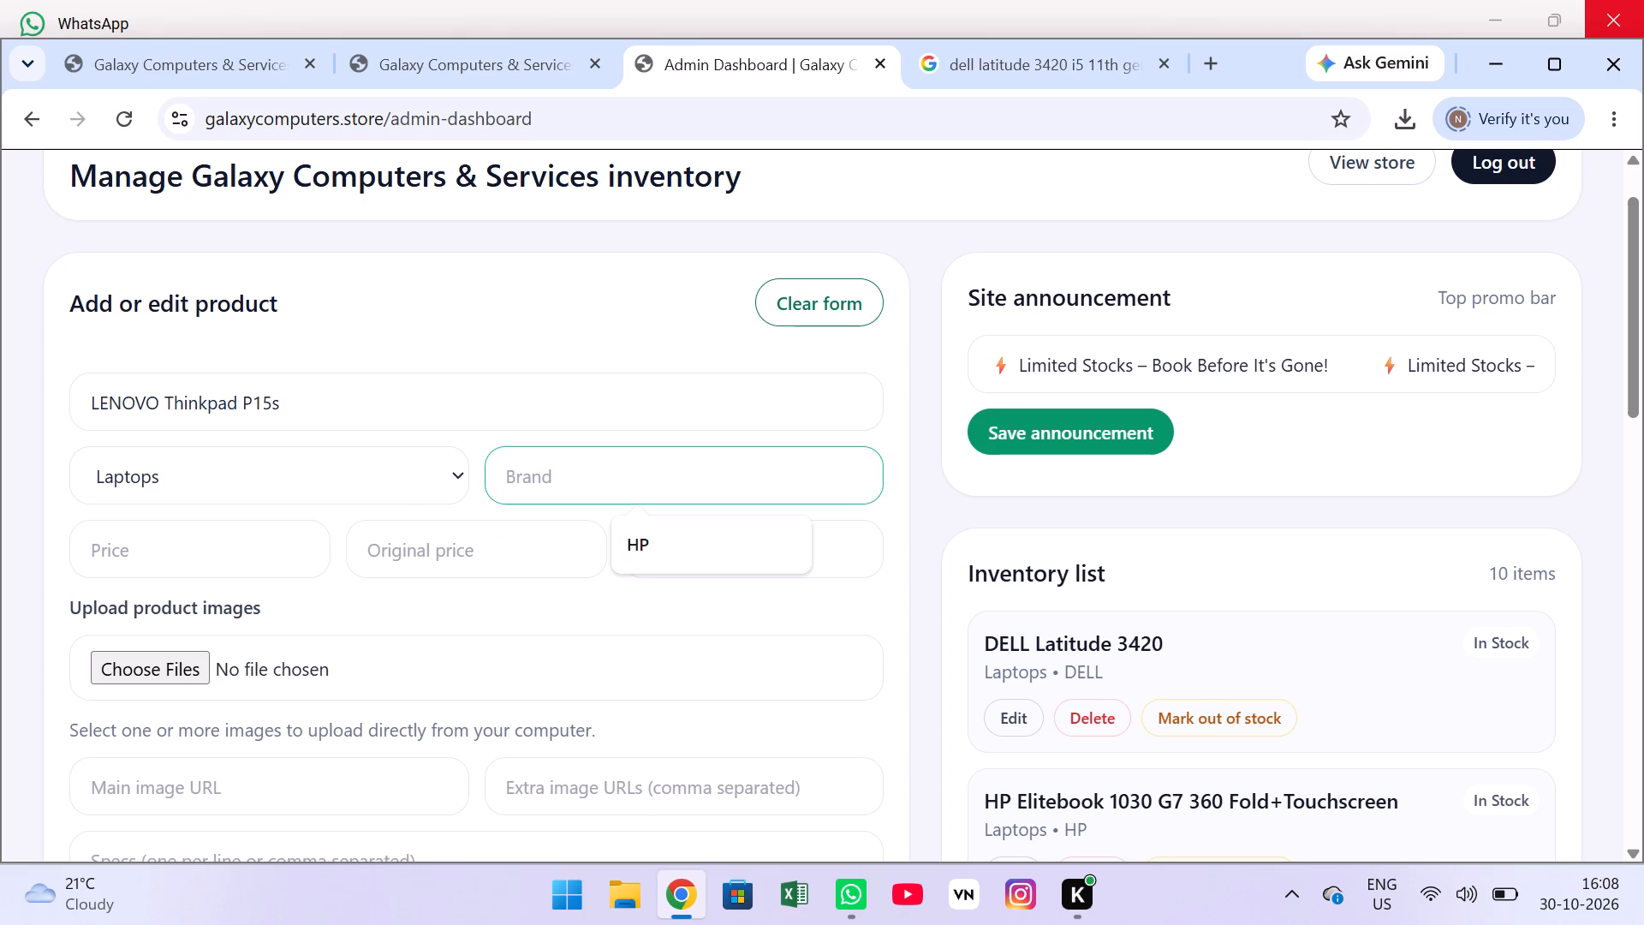
pyautogui.hotkey('shift', 'l')
pyautogui.hotkey('shift', 'e')
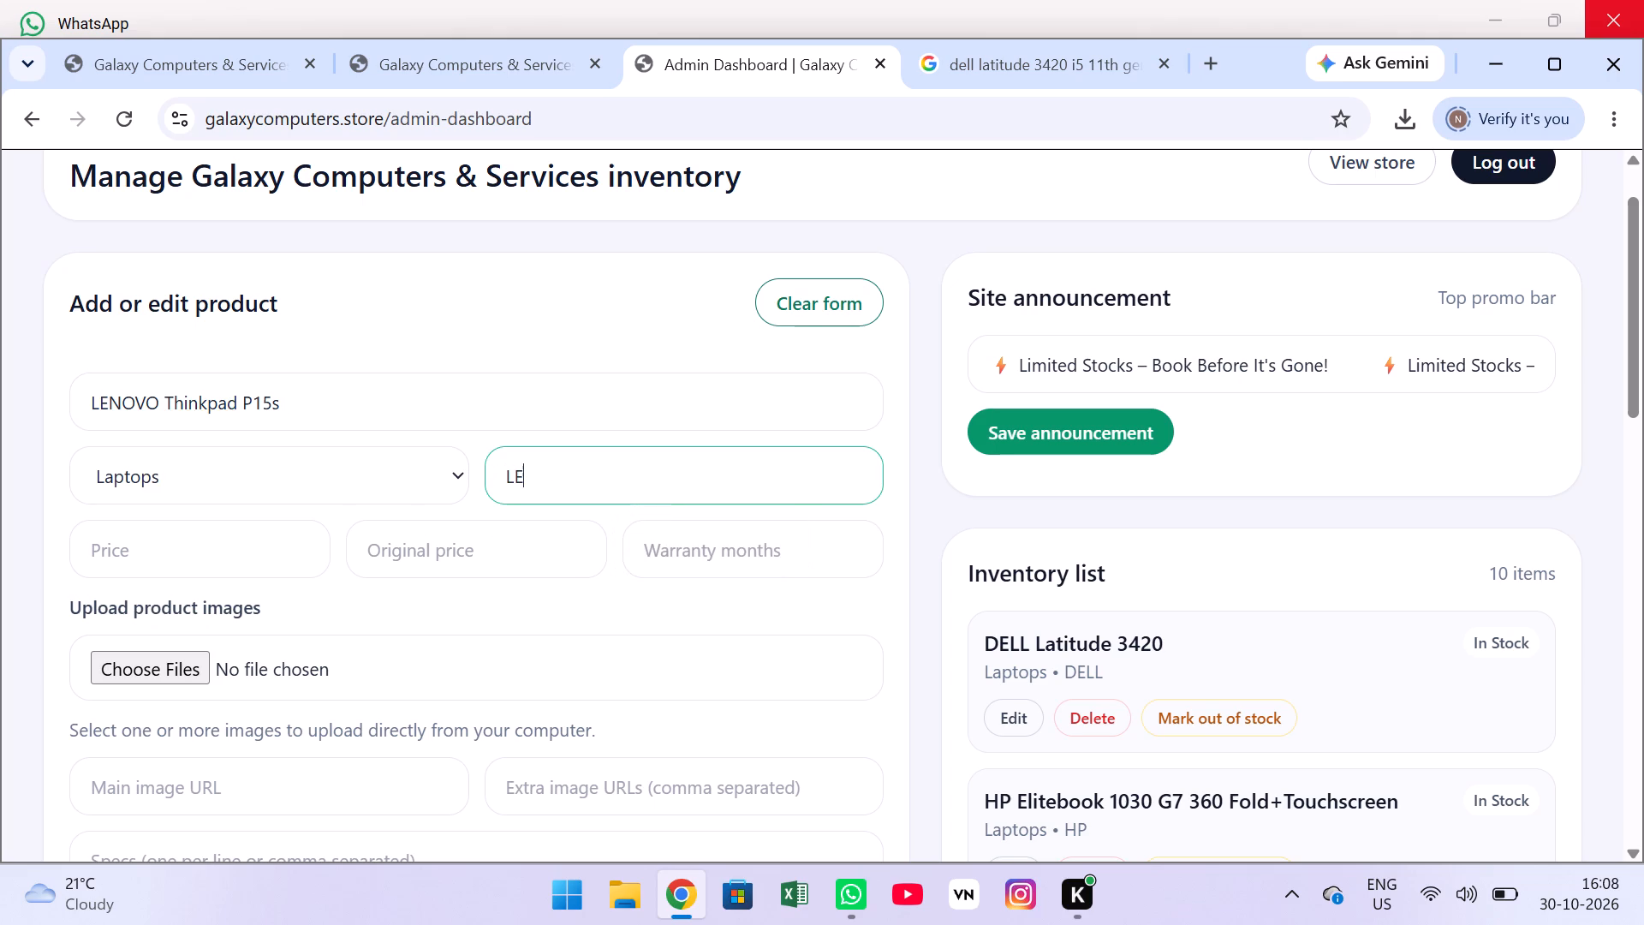
pyautogui.write('NO')
pyautogui.write('VO')
pyautogui.press('Return')
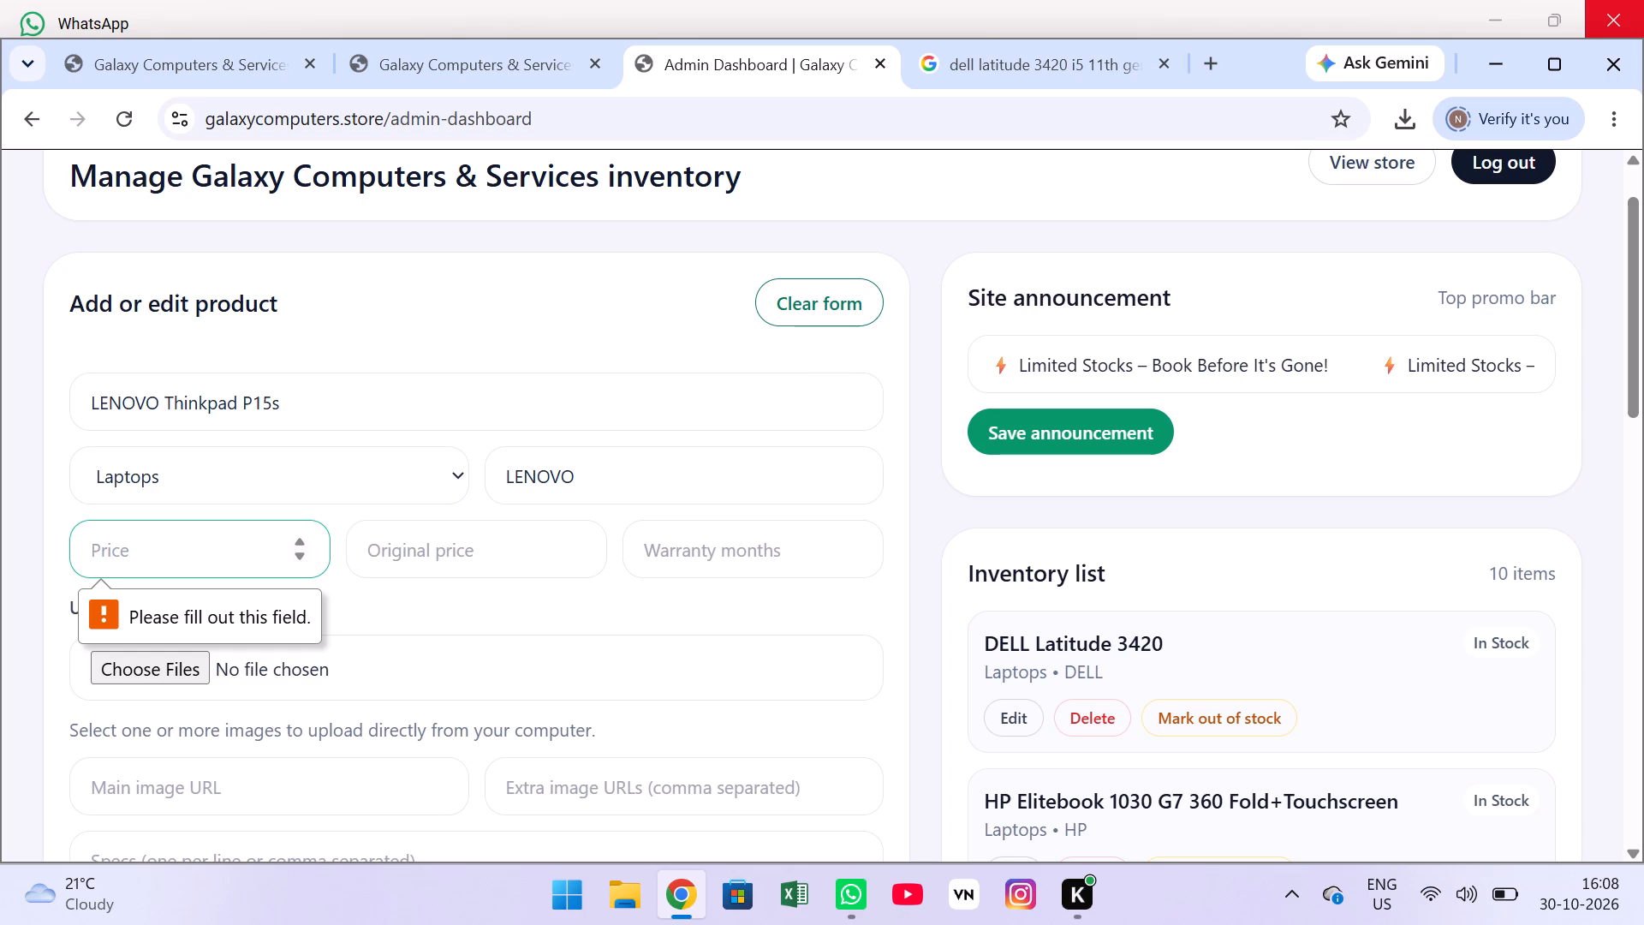
pyautogui.write('39')
pyautogui.write('845')
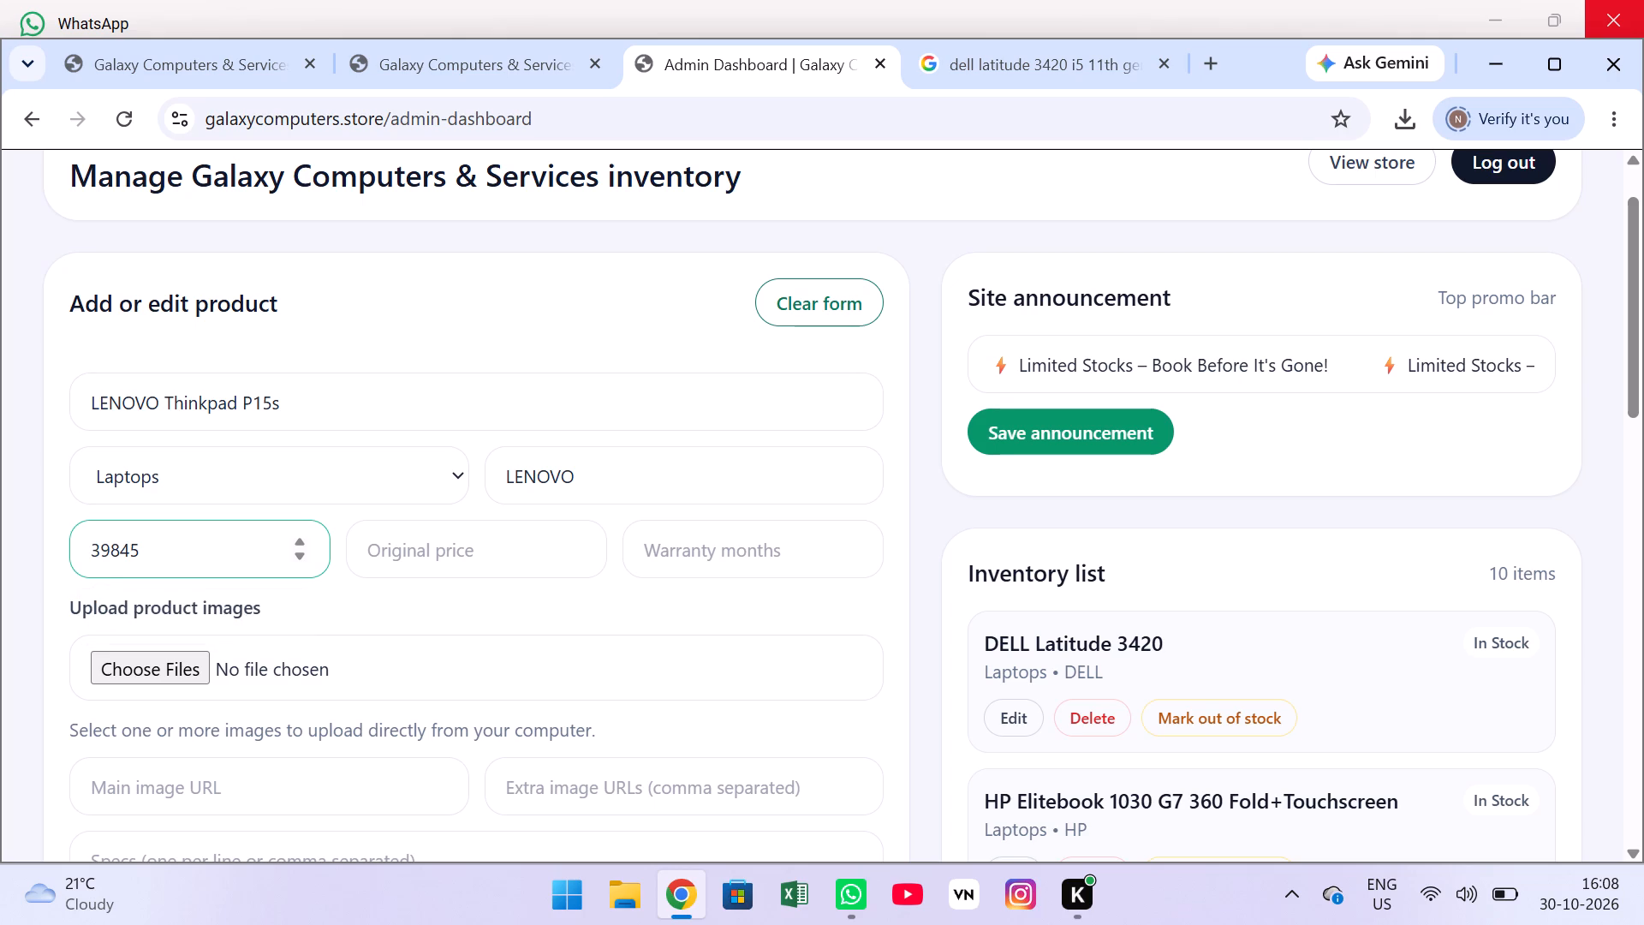
# Search Google Images for "lenovo thinkpad p15s i7 10th gen", replacing the earlier Dell search.
pyautogui.scroll(-2, 777, 520)
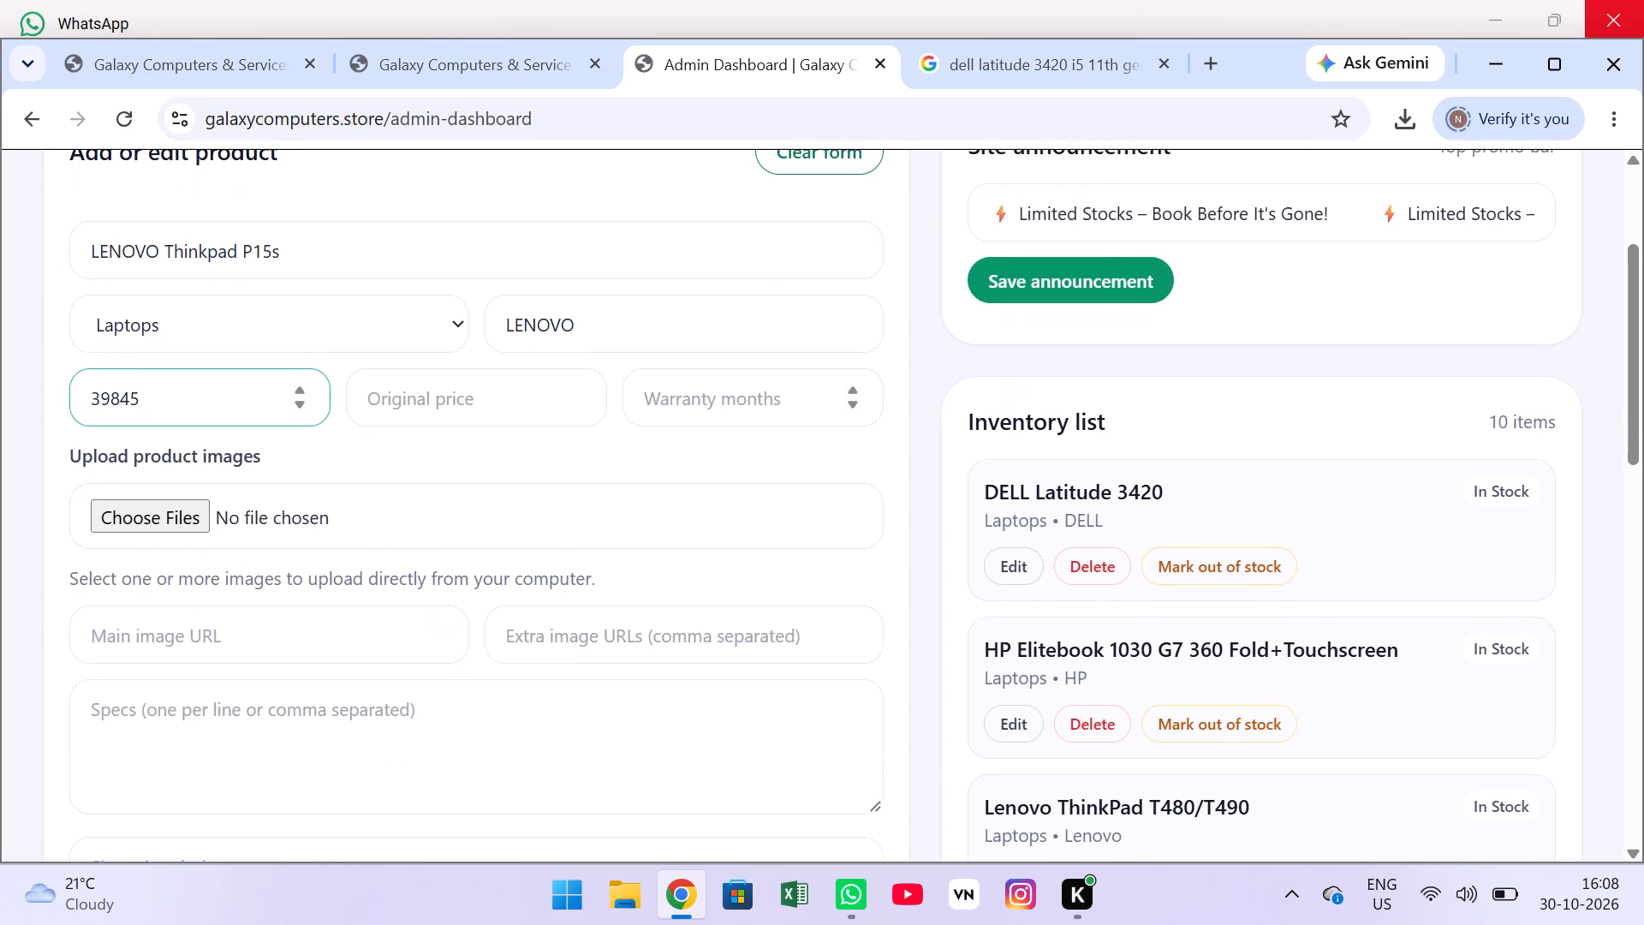
pyautogui.click(1006, 66)
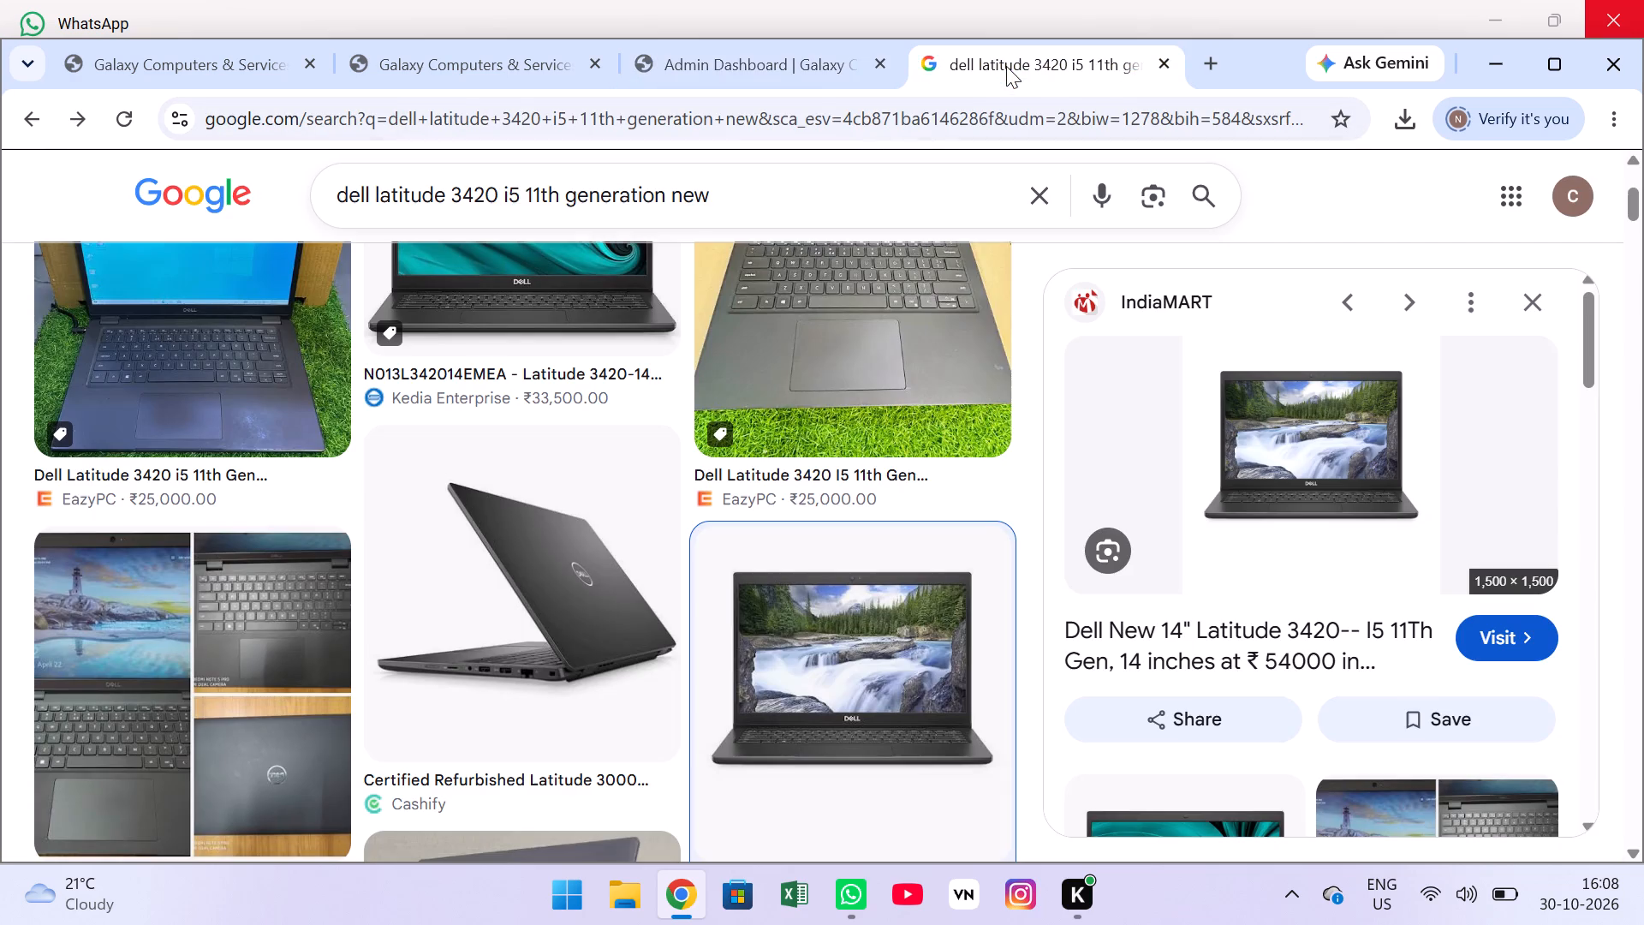
pyautogui.scroll(1, 343, 405)
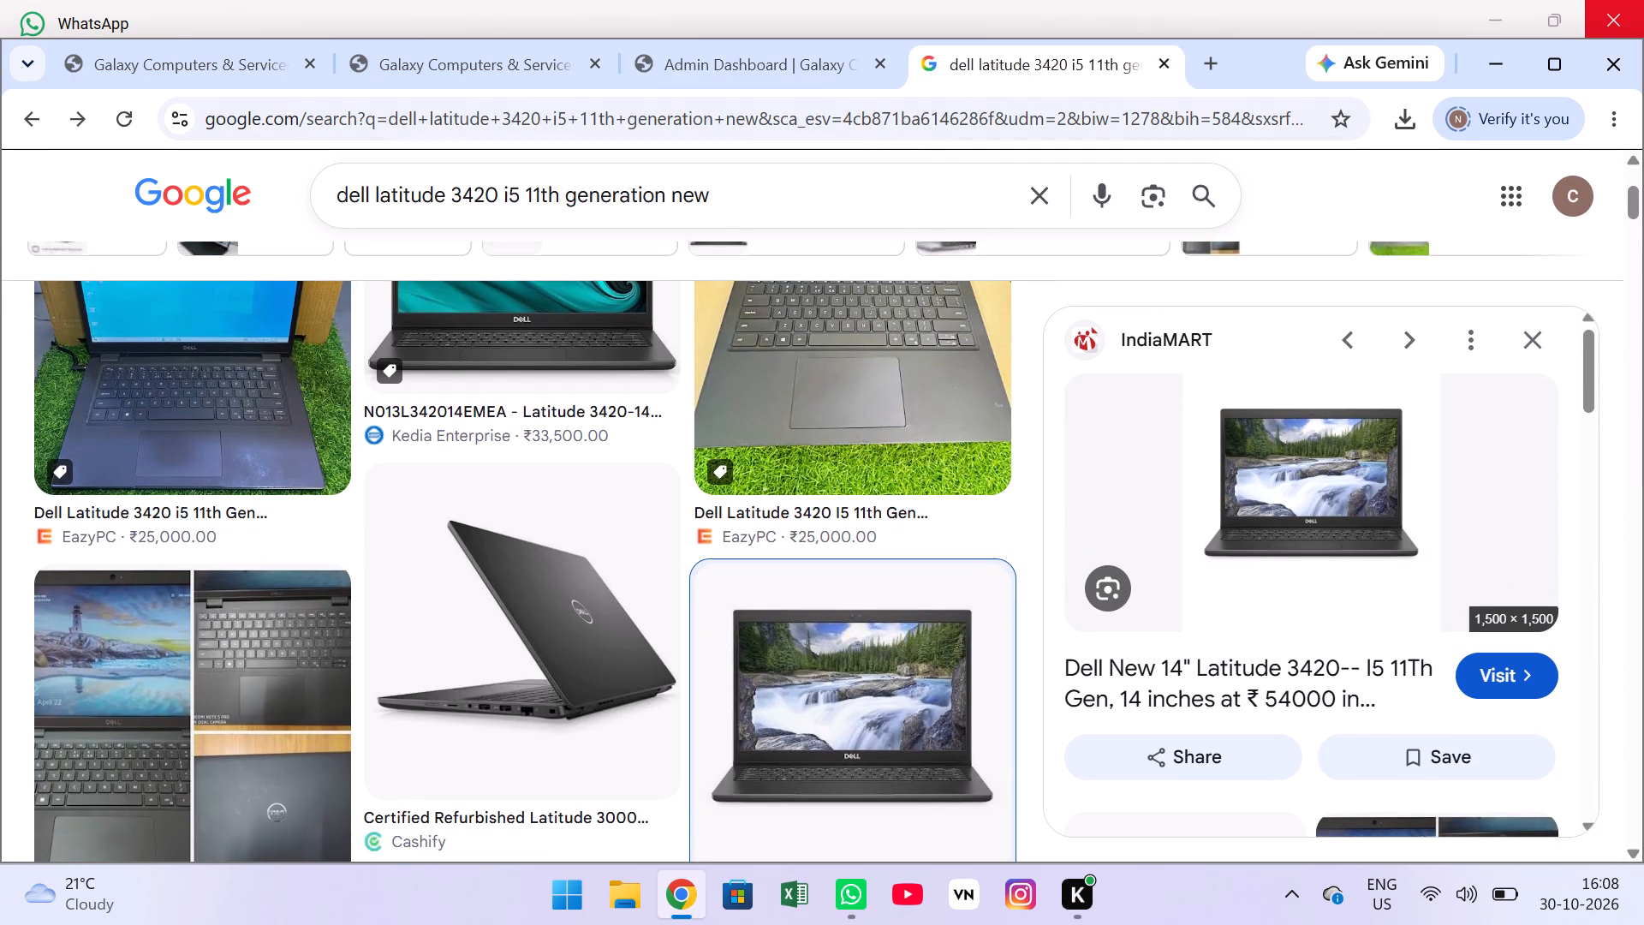
pyautogui.click(1046, 190)
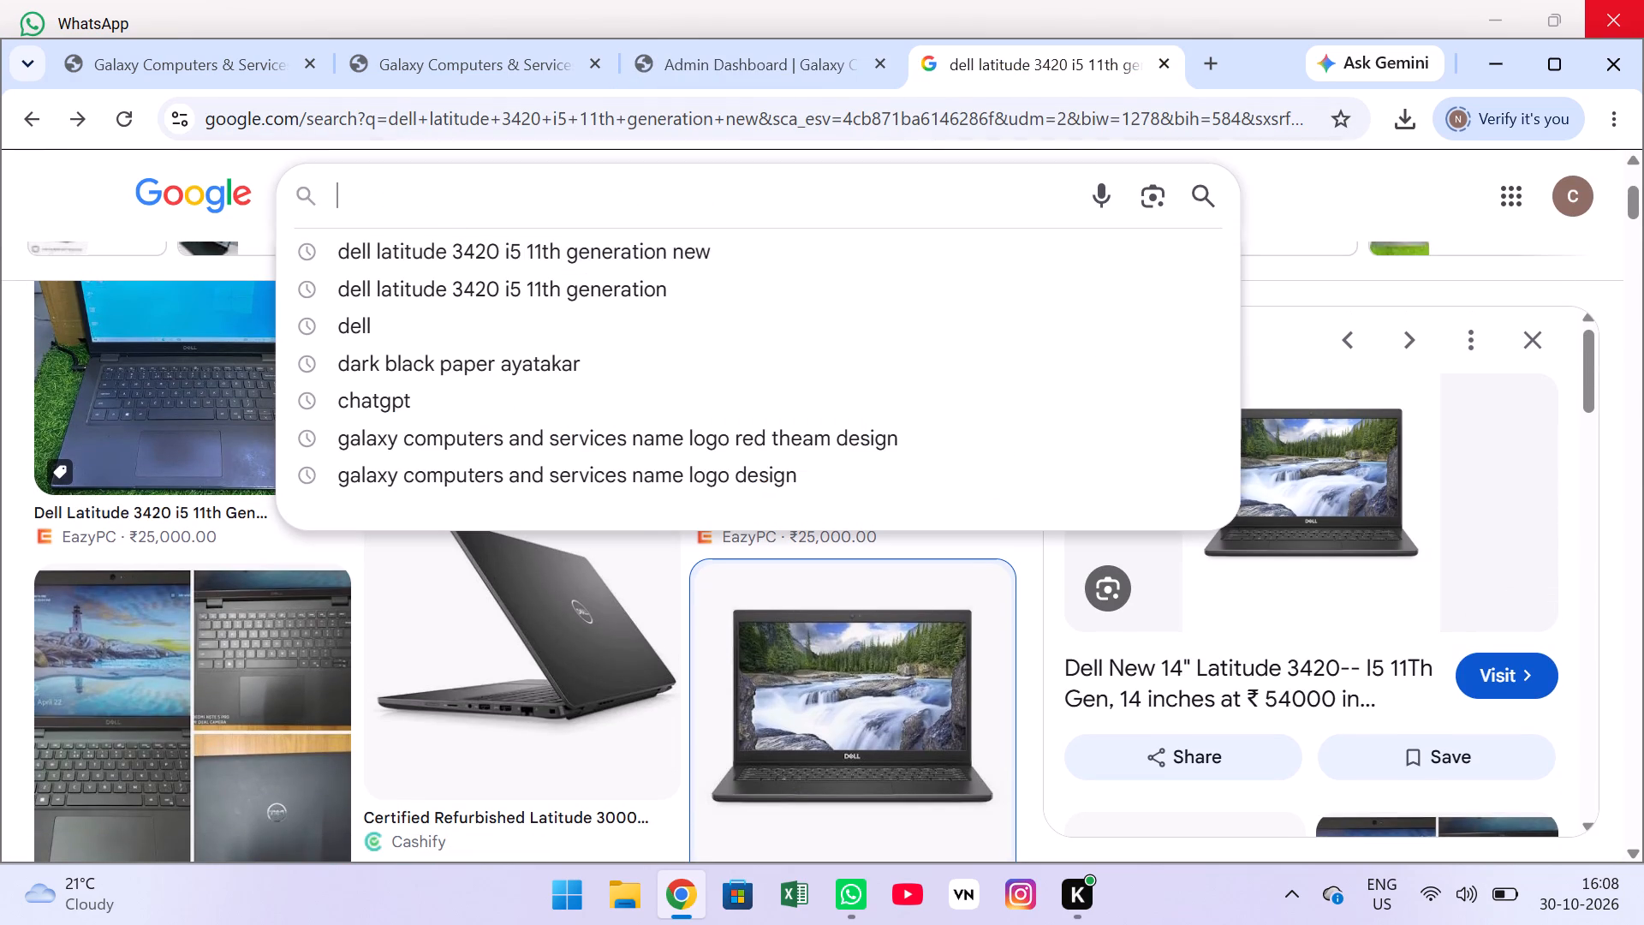
pyautogui.write('leno')
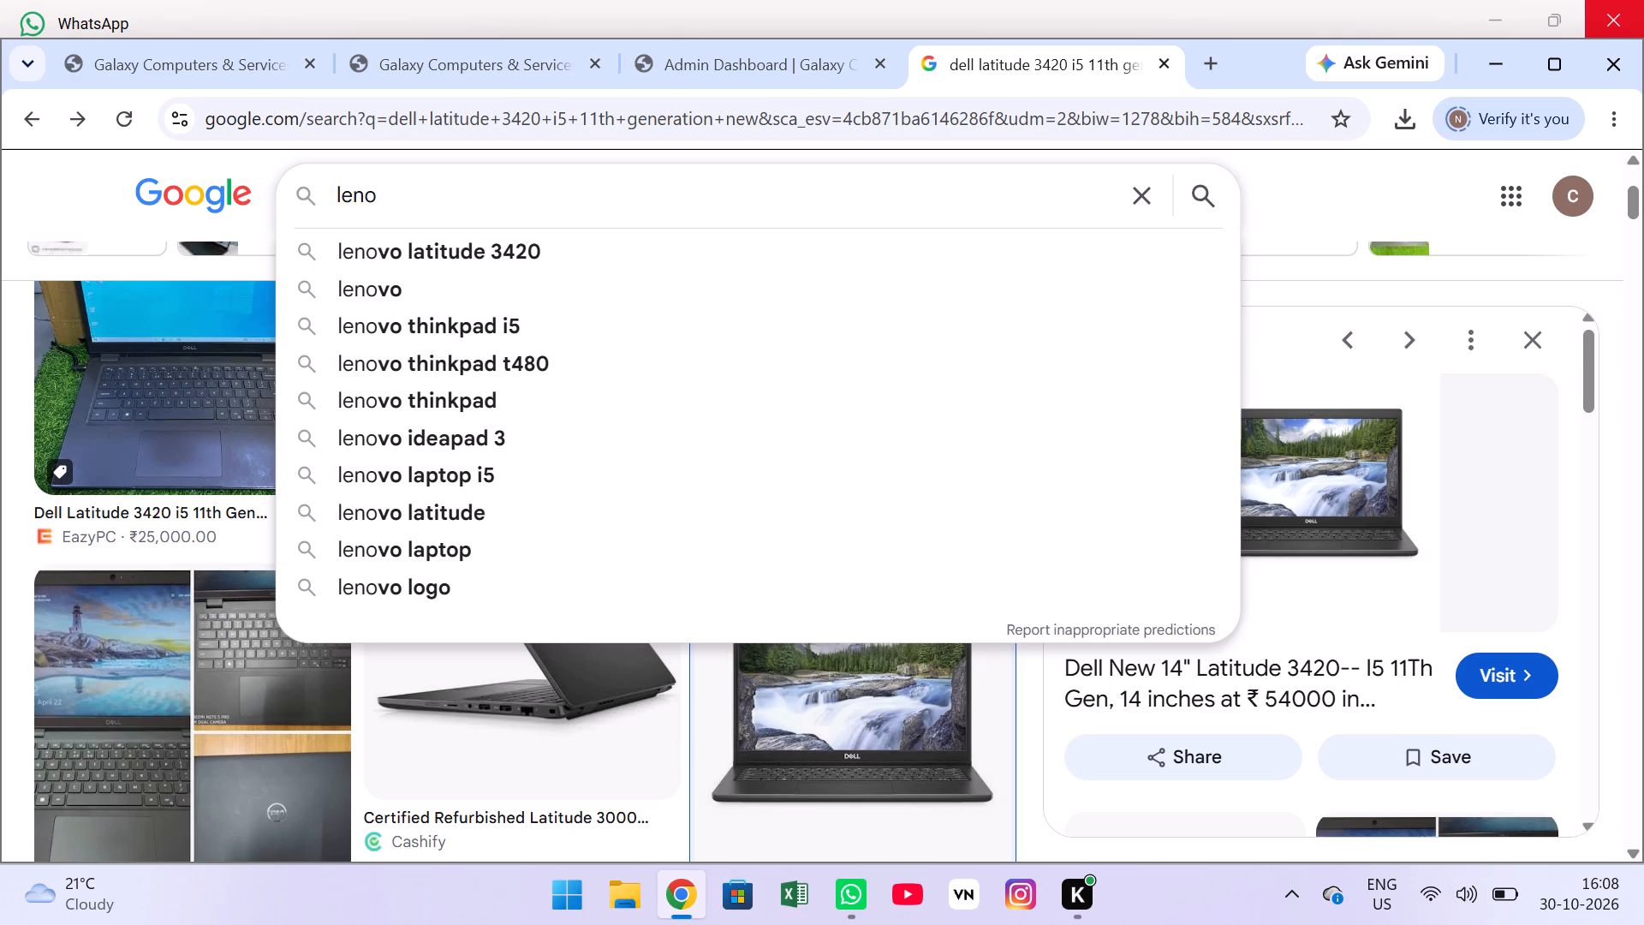
pyautogui.write('vo thinkpad')
pyautogui.press('space')
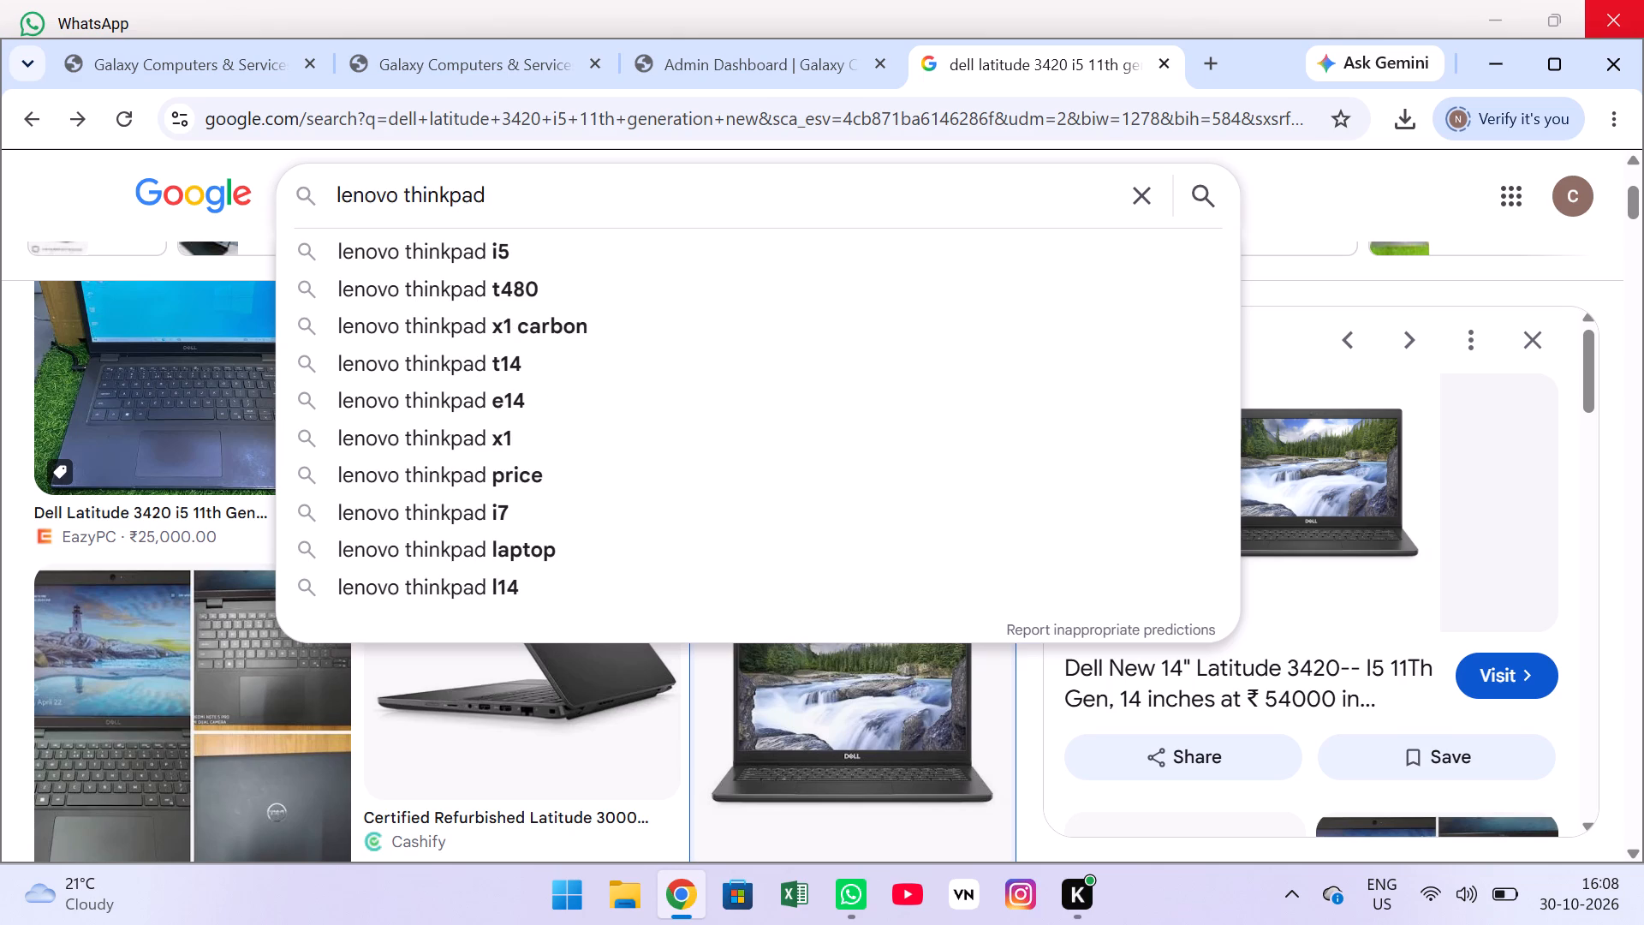
pyautogui.write('p15')
pyautogui.press('s')
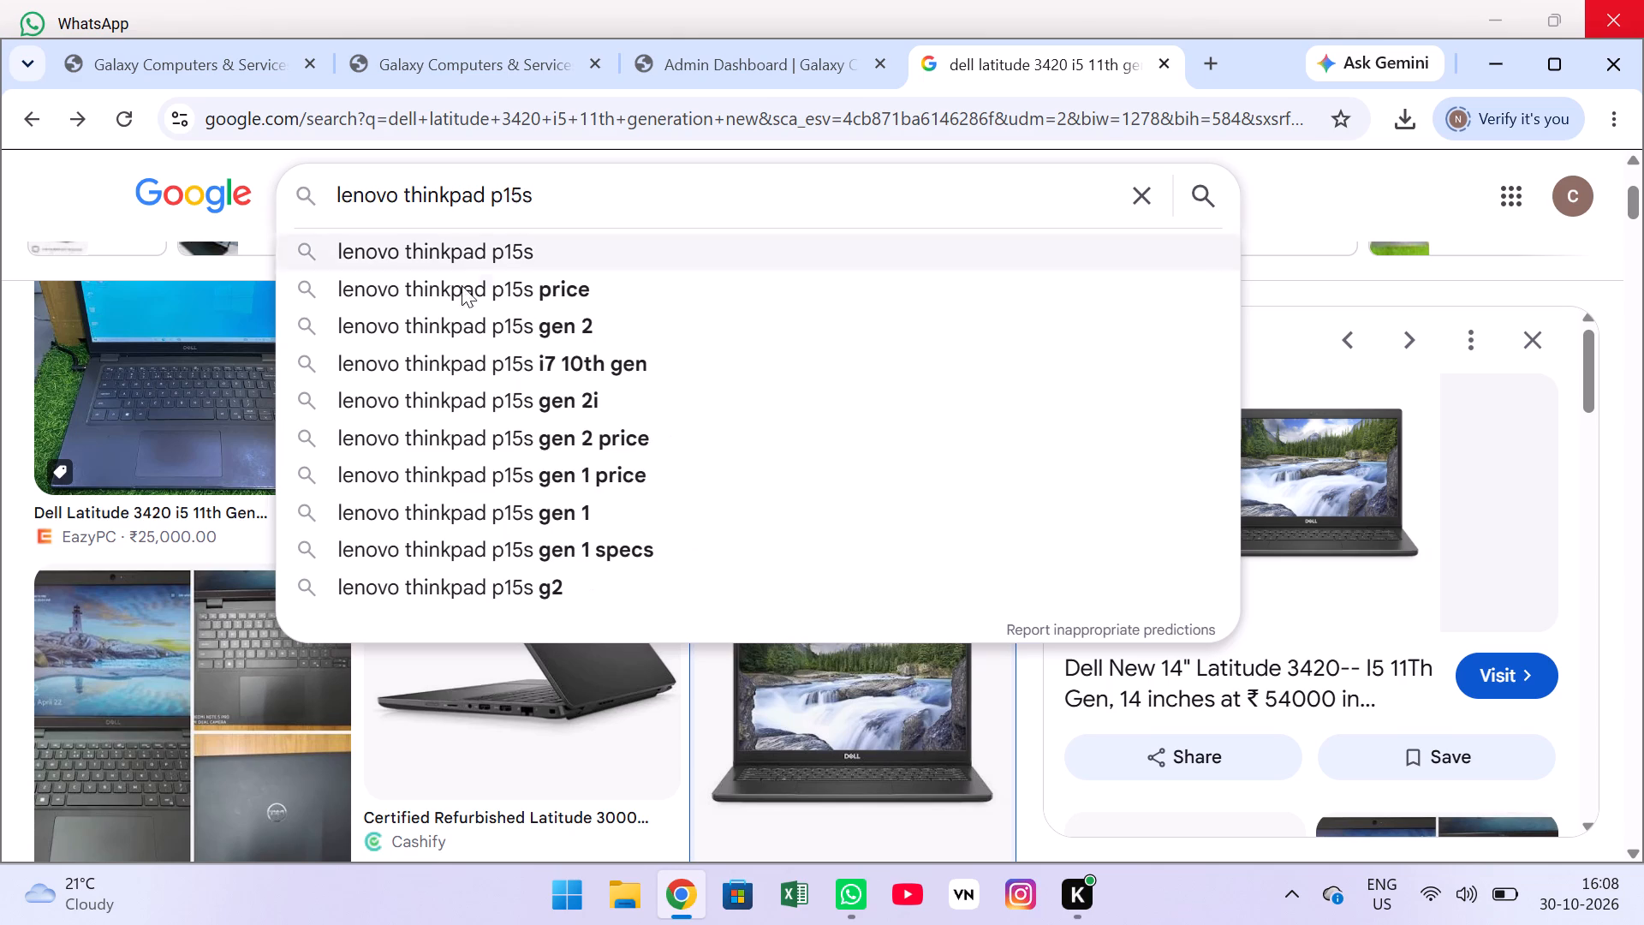
pyautogui.click(503, 361)
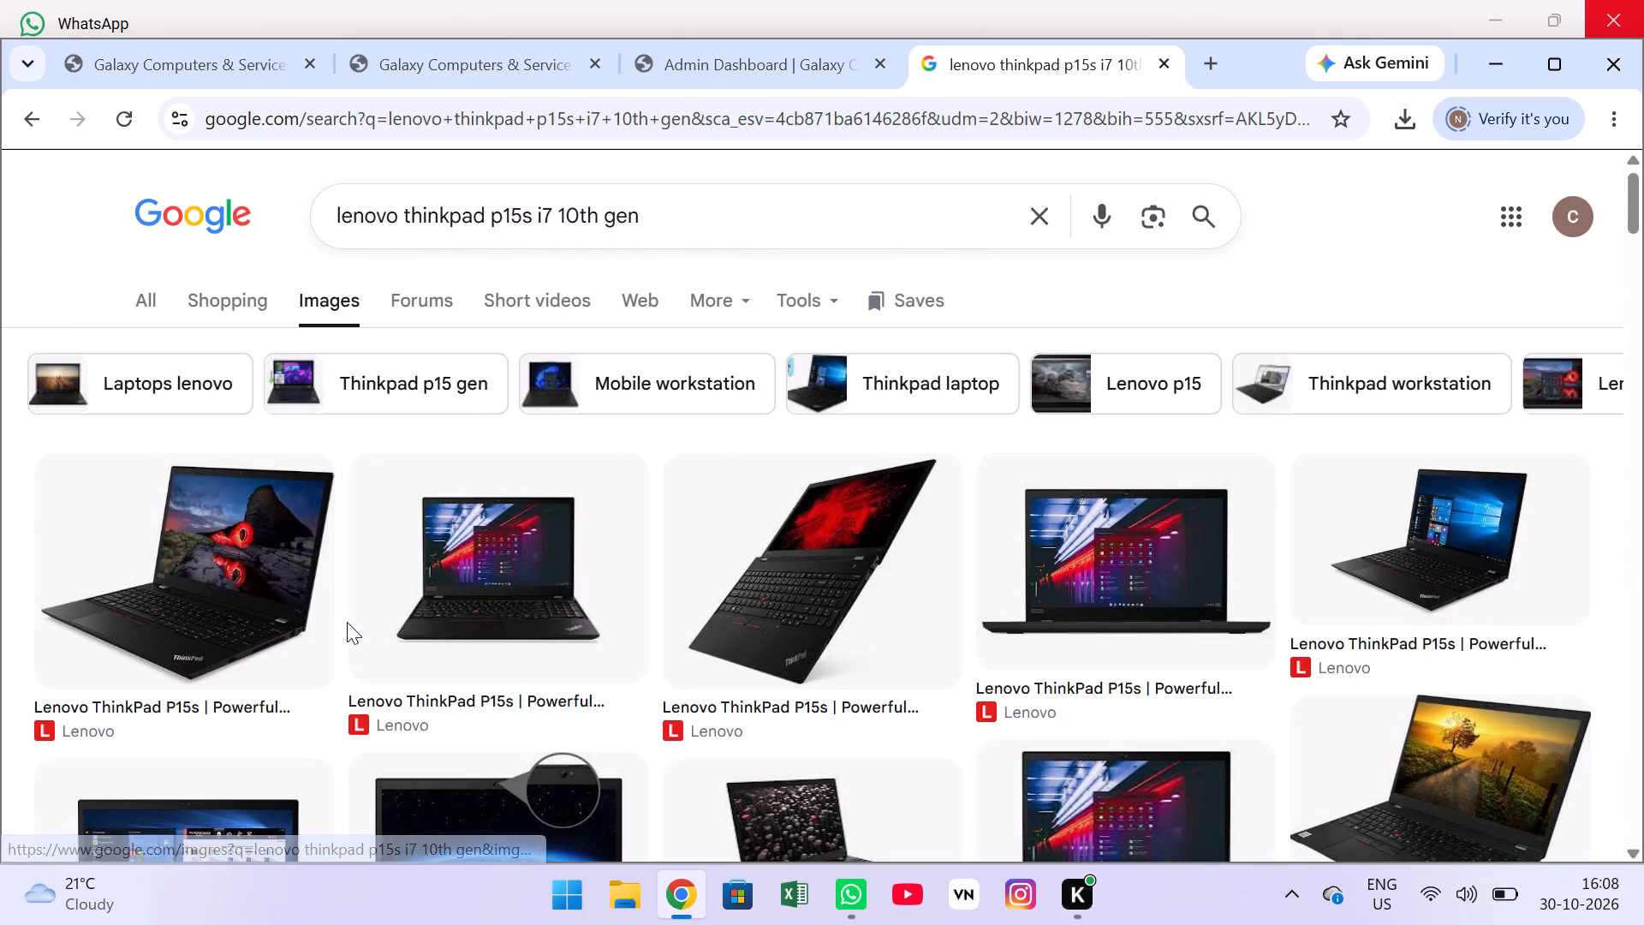
# Open the first Lenovo ThinkPad P15s image result and save the picture to the Downloads folder.
pyautogui.click(265, 624)
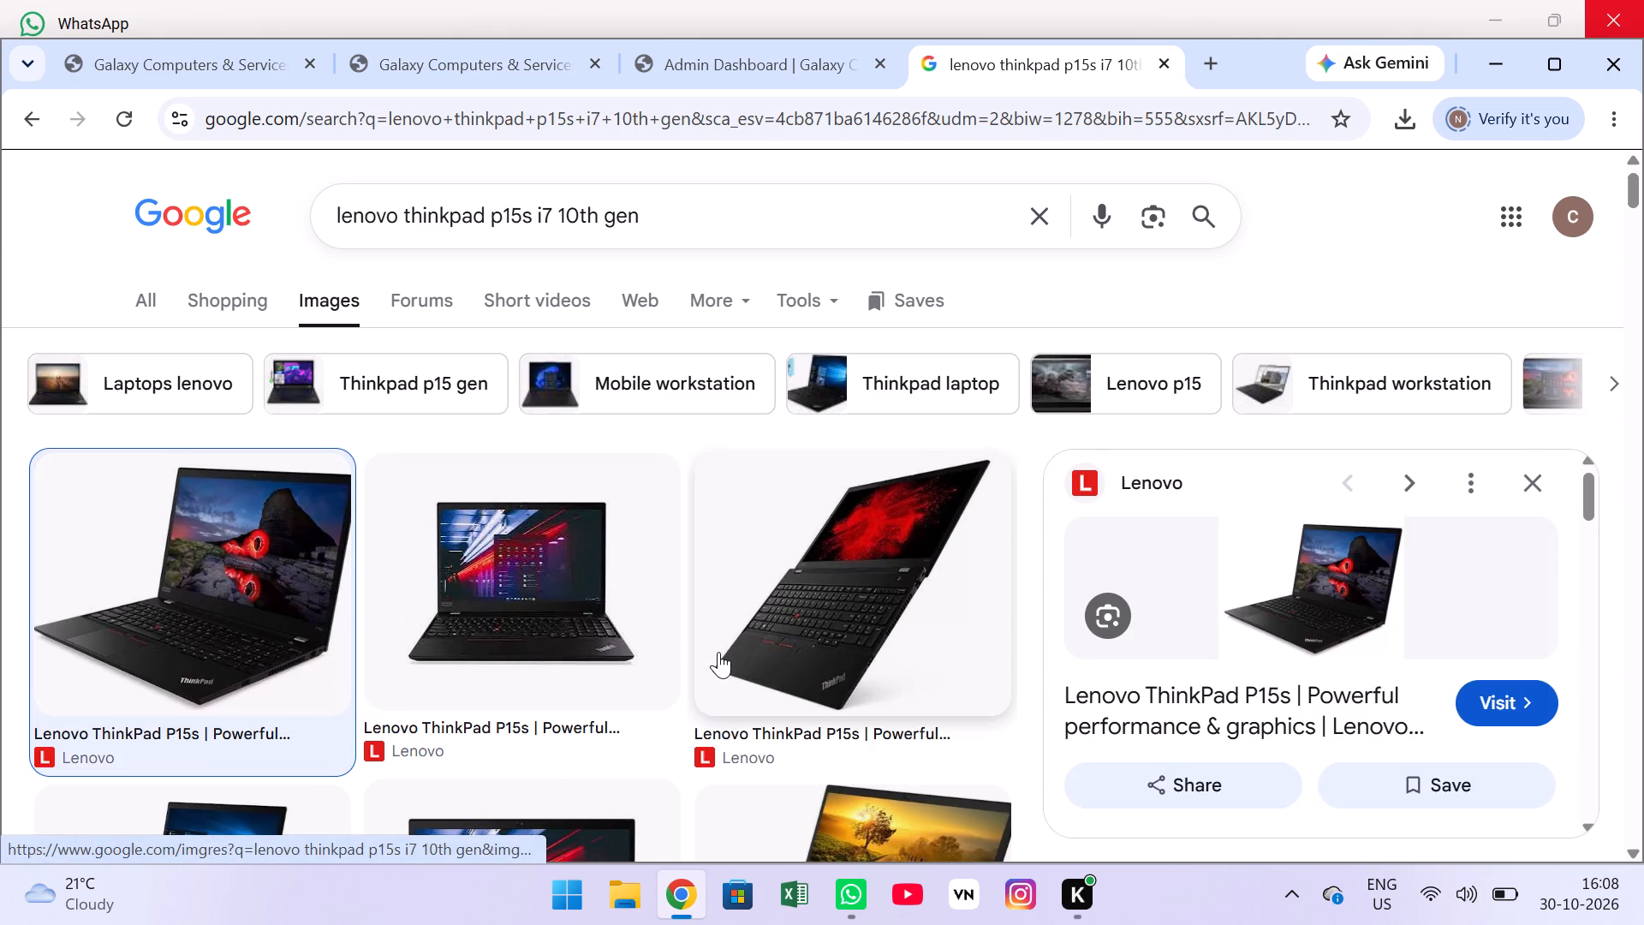
pyautogui.rightClick(1284, 590)
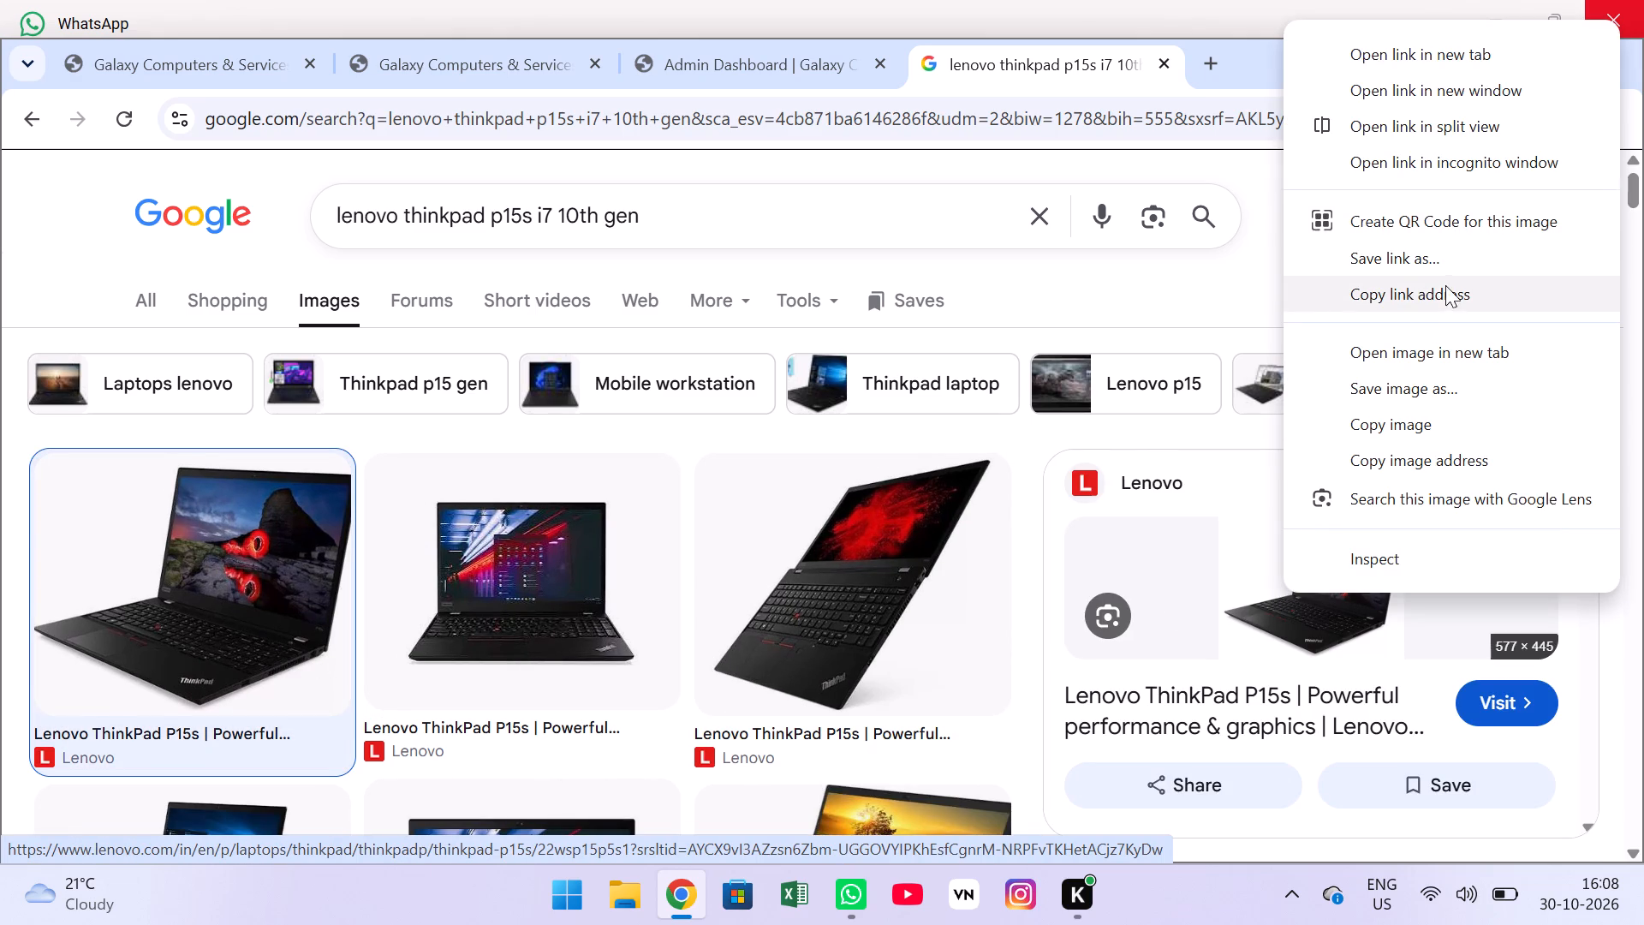
pyautogui.click(1406, 377)
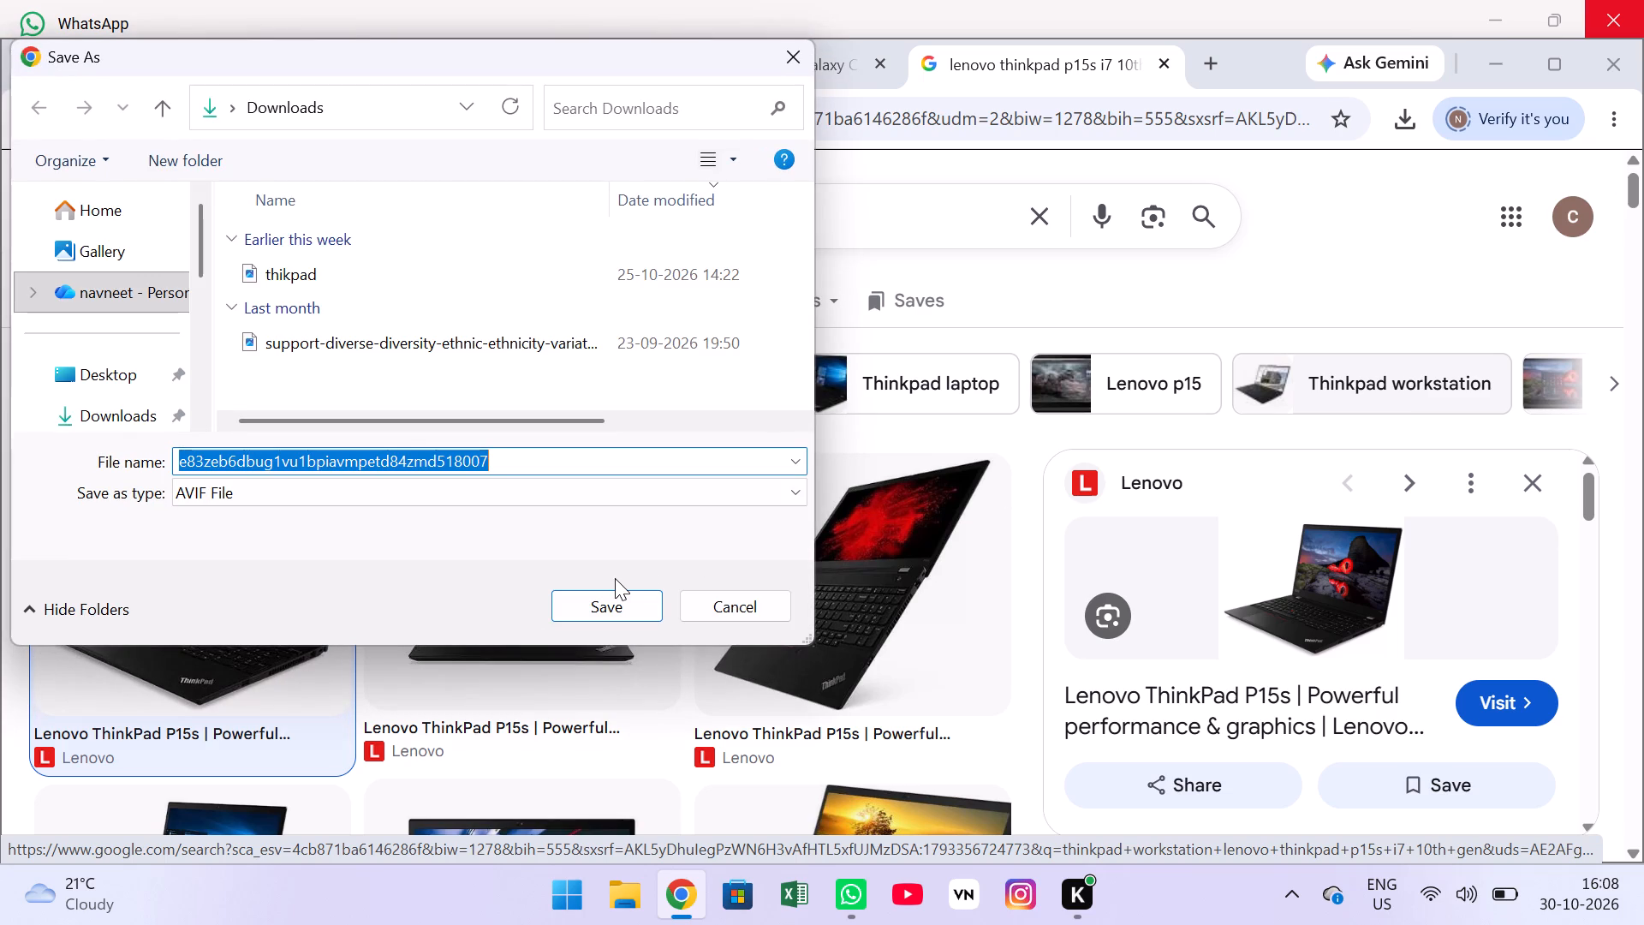
pyautogui.click(63, 422)
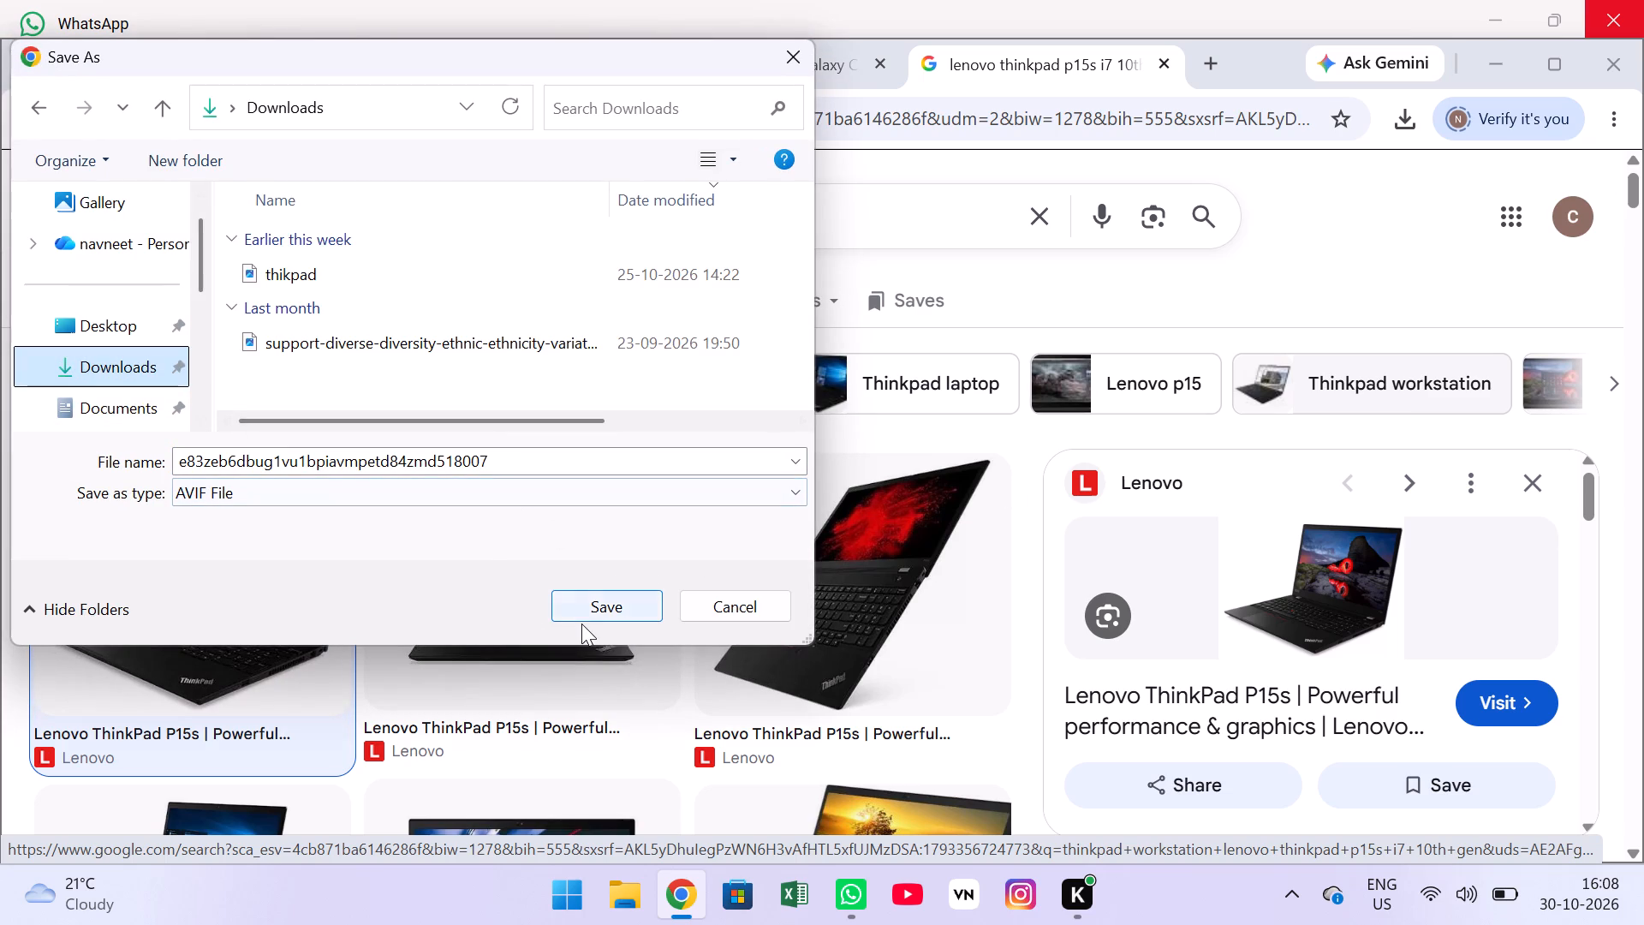
pyautogui.click(584, 599)
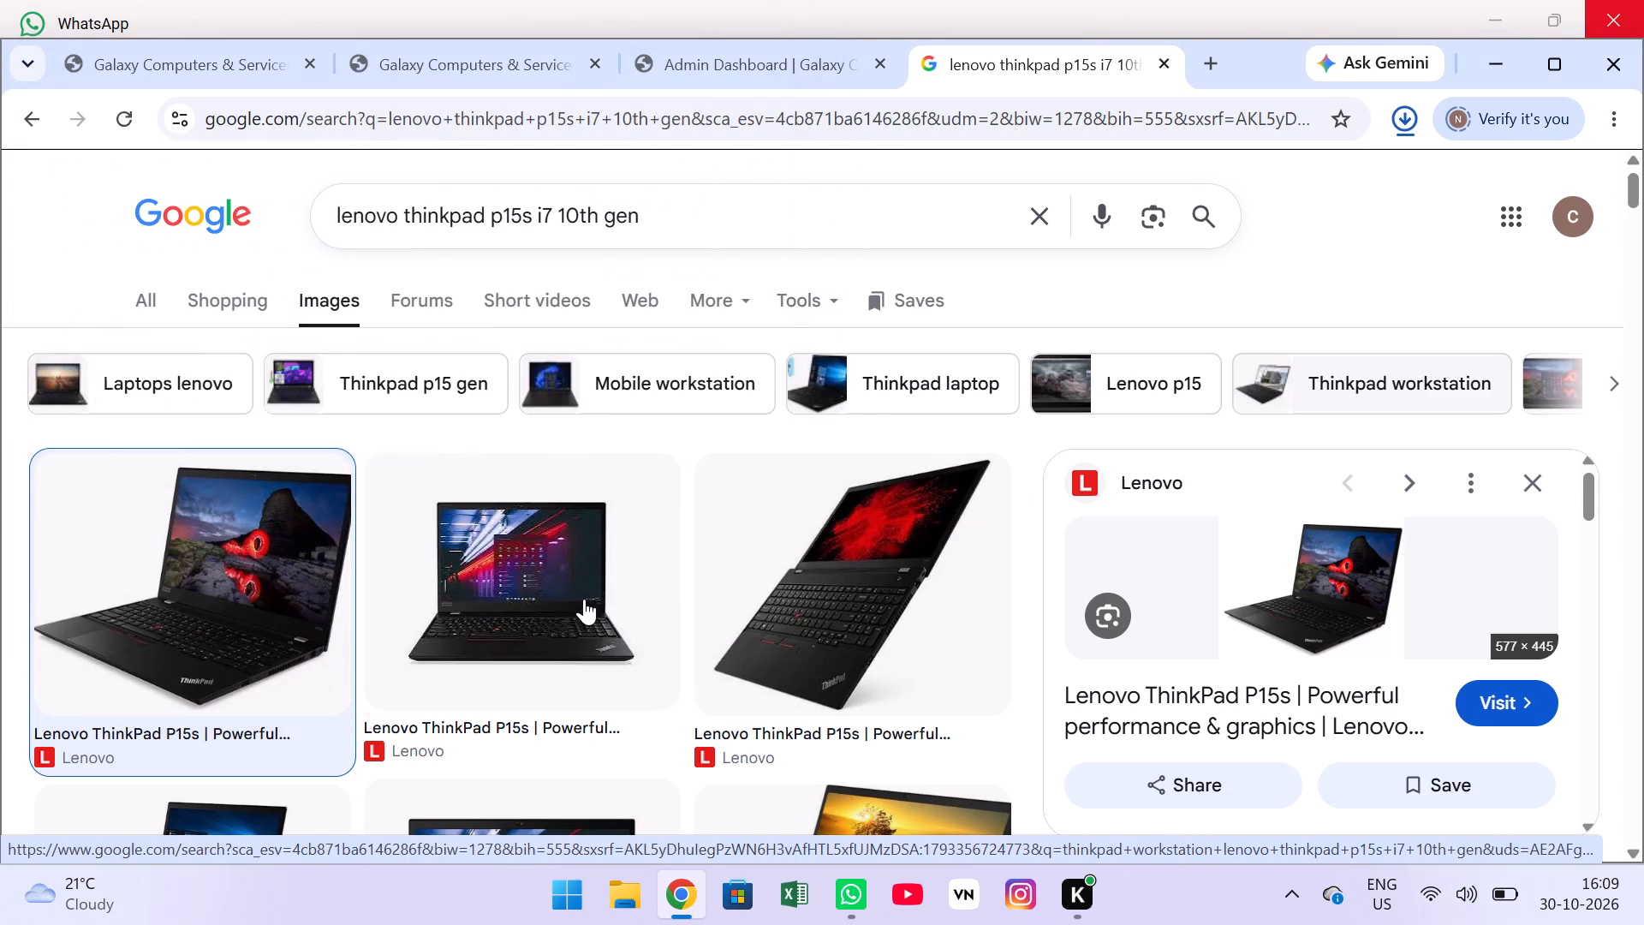
# Upload the just-downloaded ThinkPad P15s picture as the product image in the admin dashboard.
pyautogui.click(708, 59)
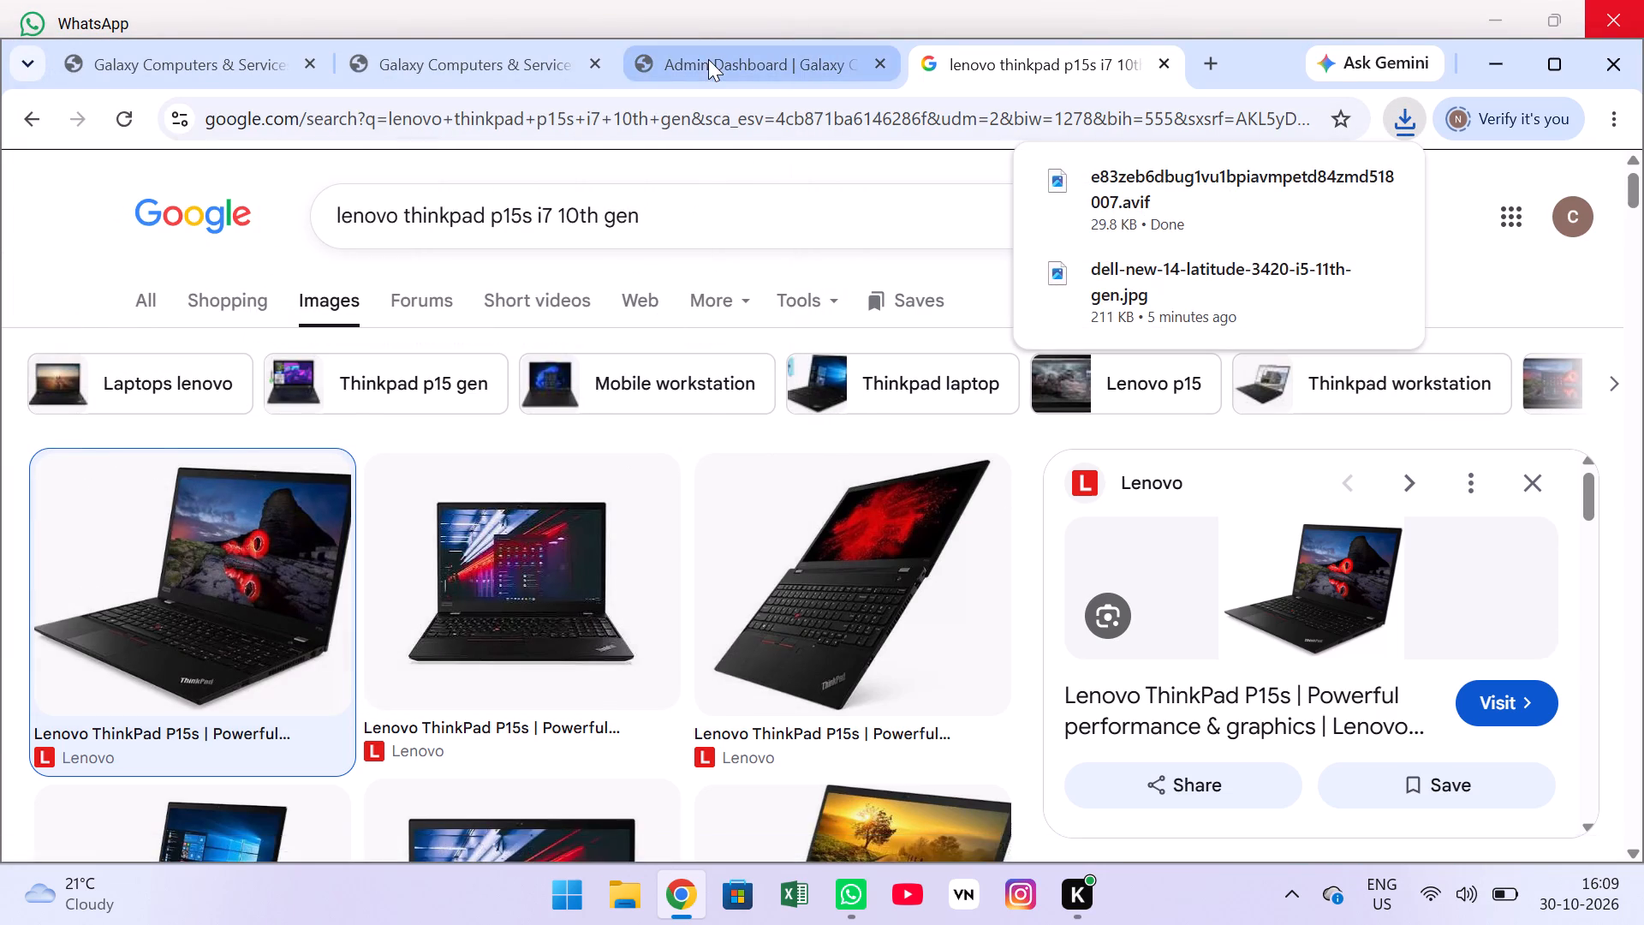
pyautogui.click(156, 516)
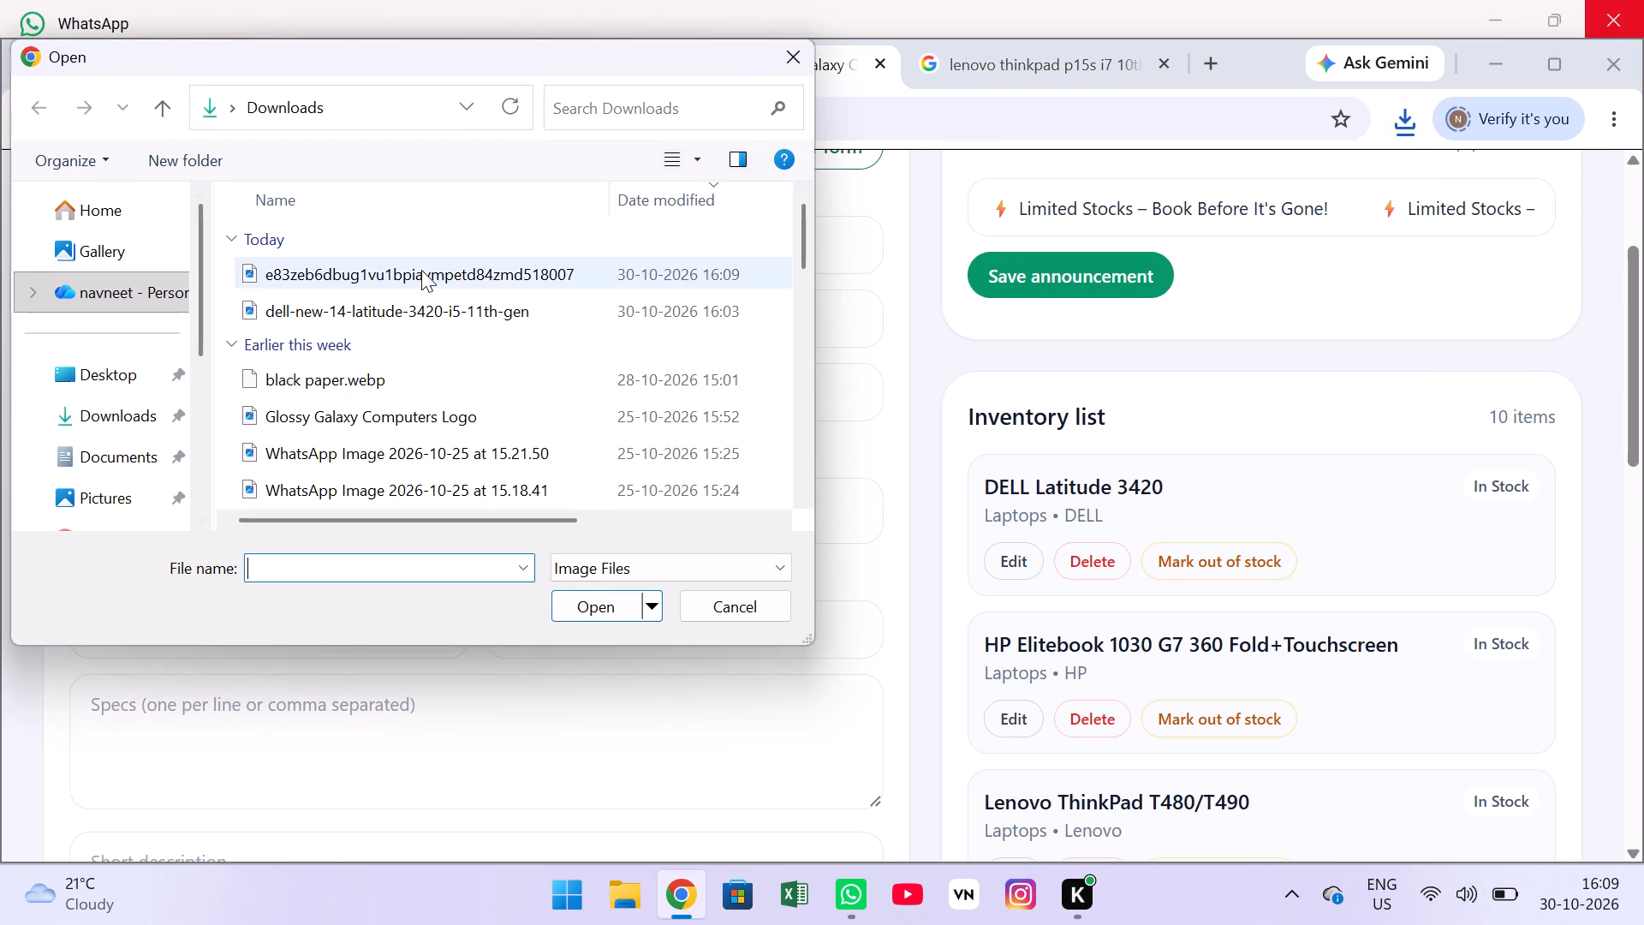
pyautogui.doubleClick(421, 270)
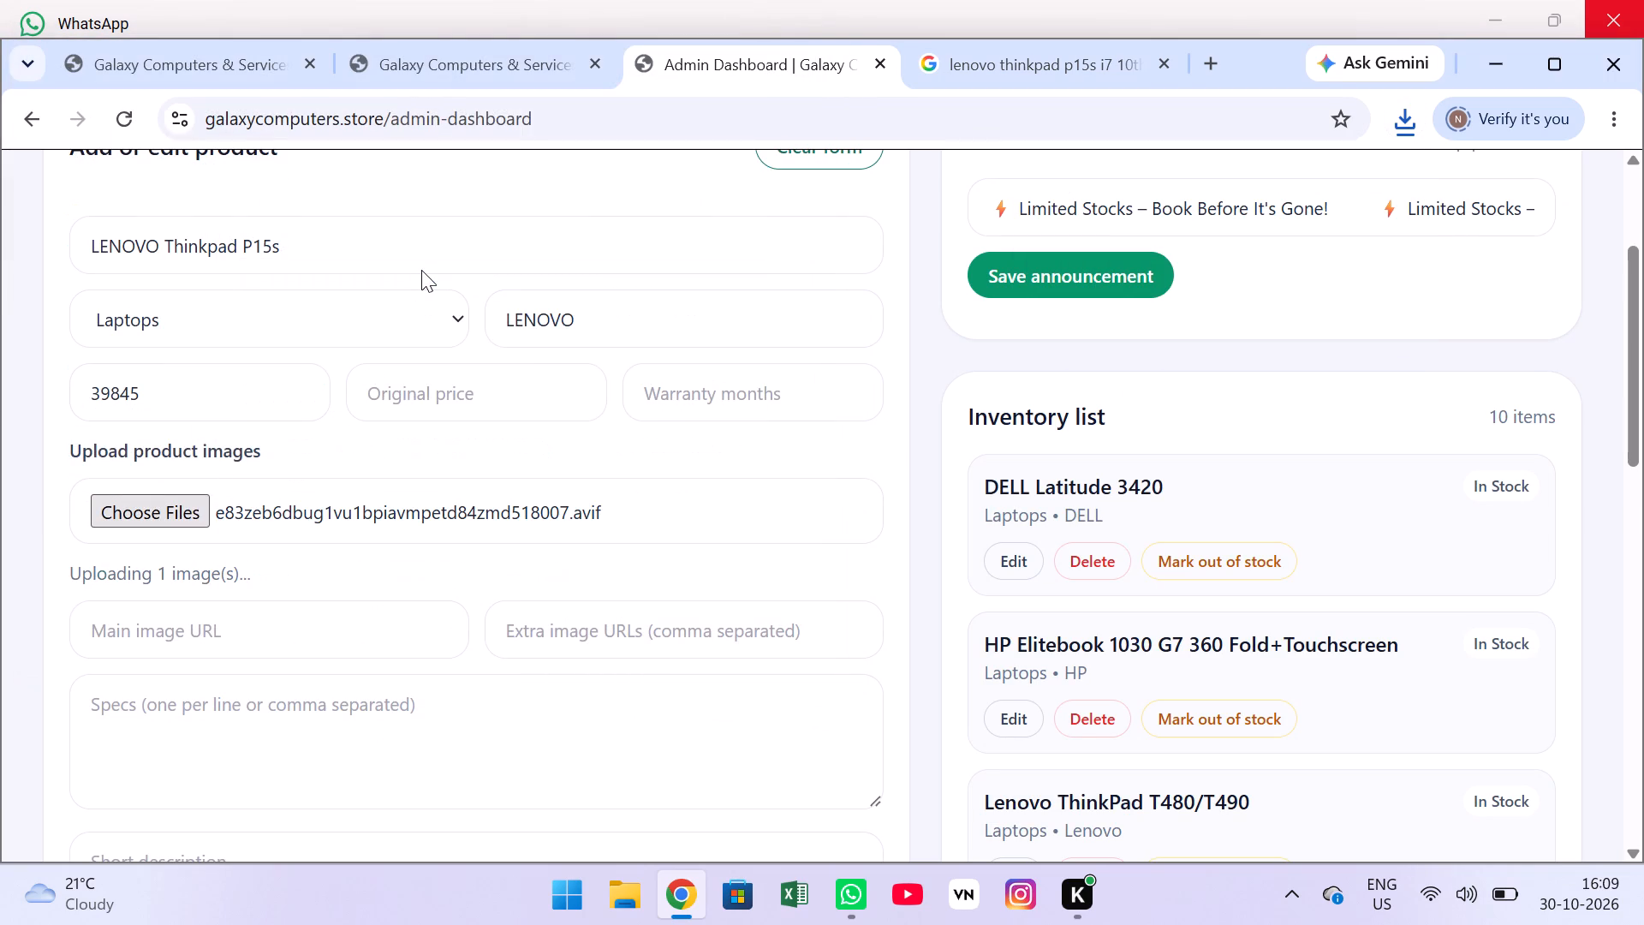
# Review the filled-in form and enter "i7 processor" as the start of the ThinkPad's specs.
pyautogui.scroll(-2, 351, 491)
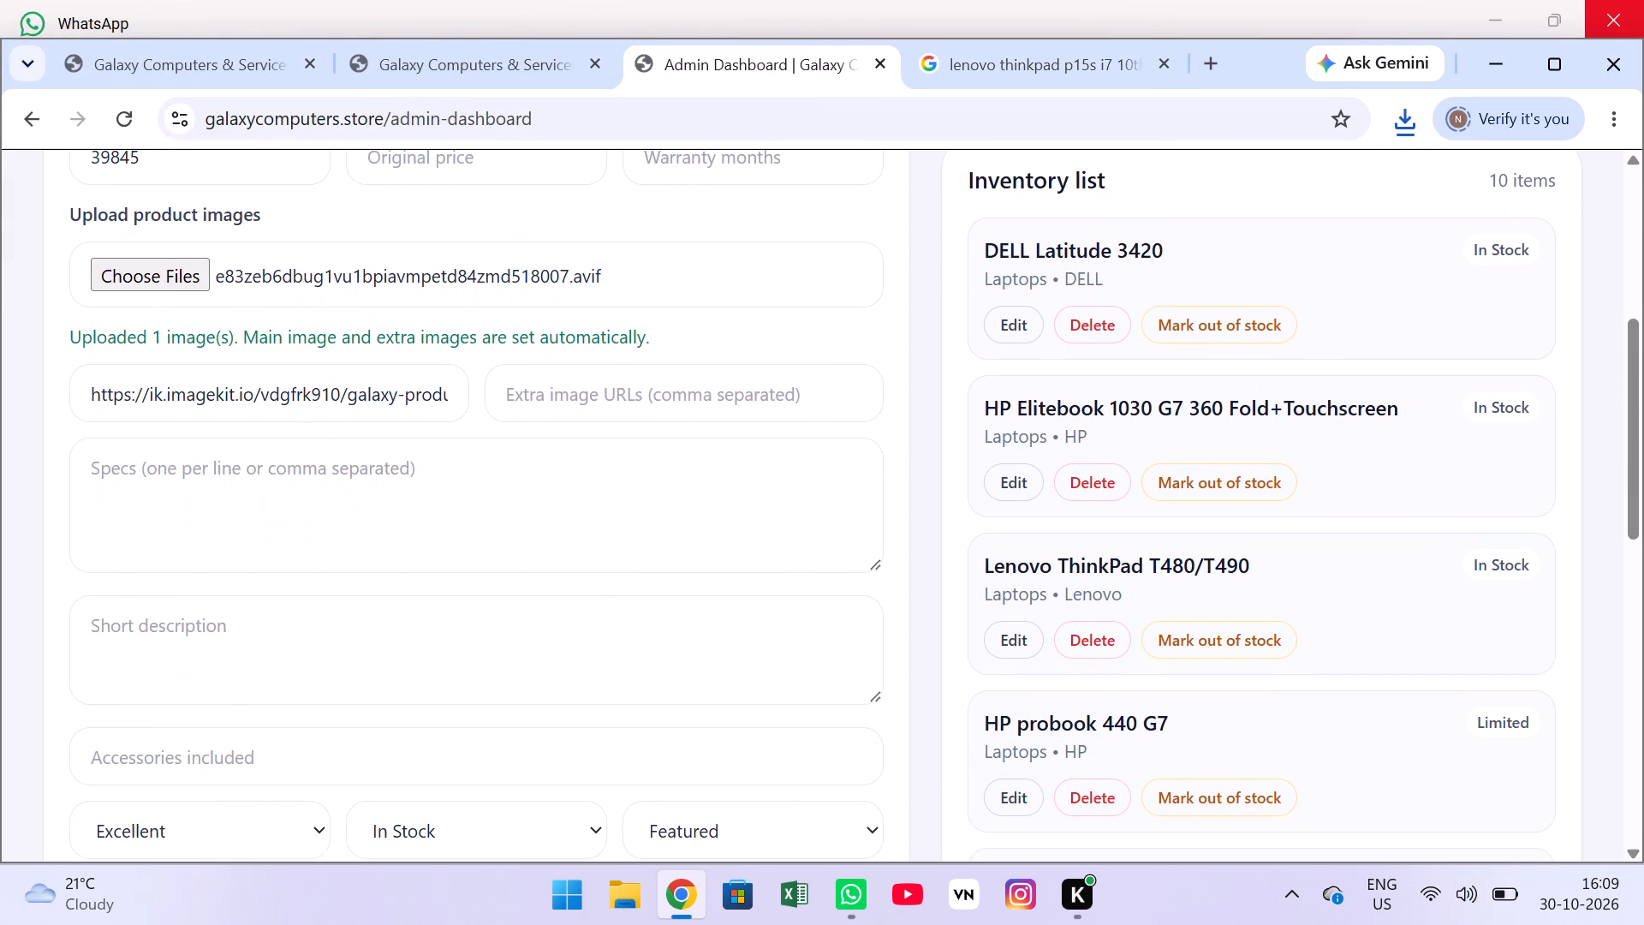
pyautogui.click(144, 483)
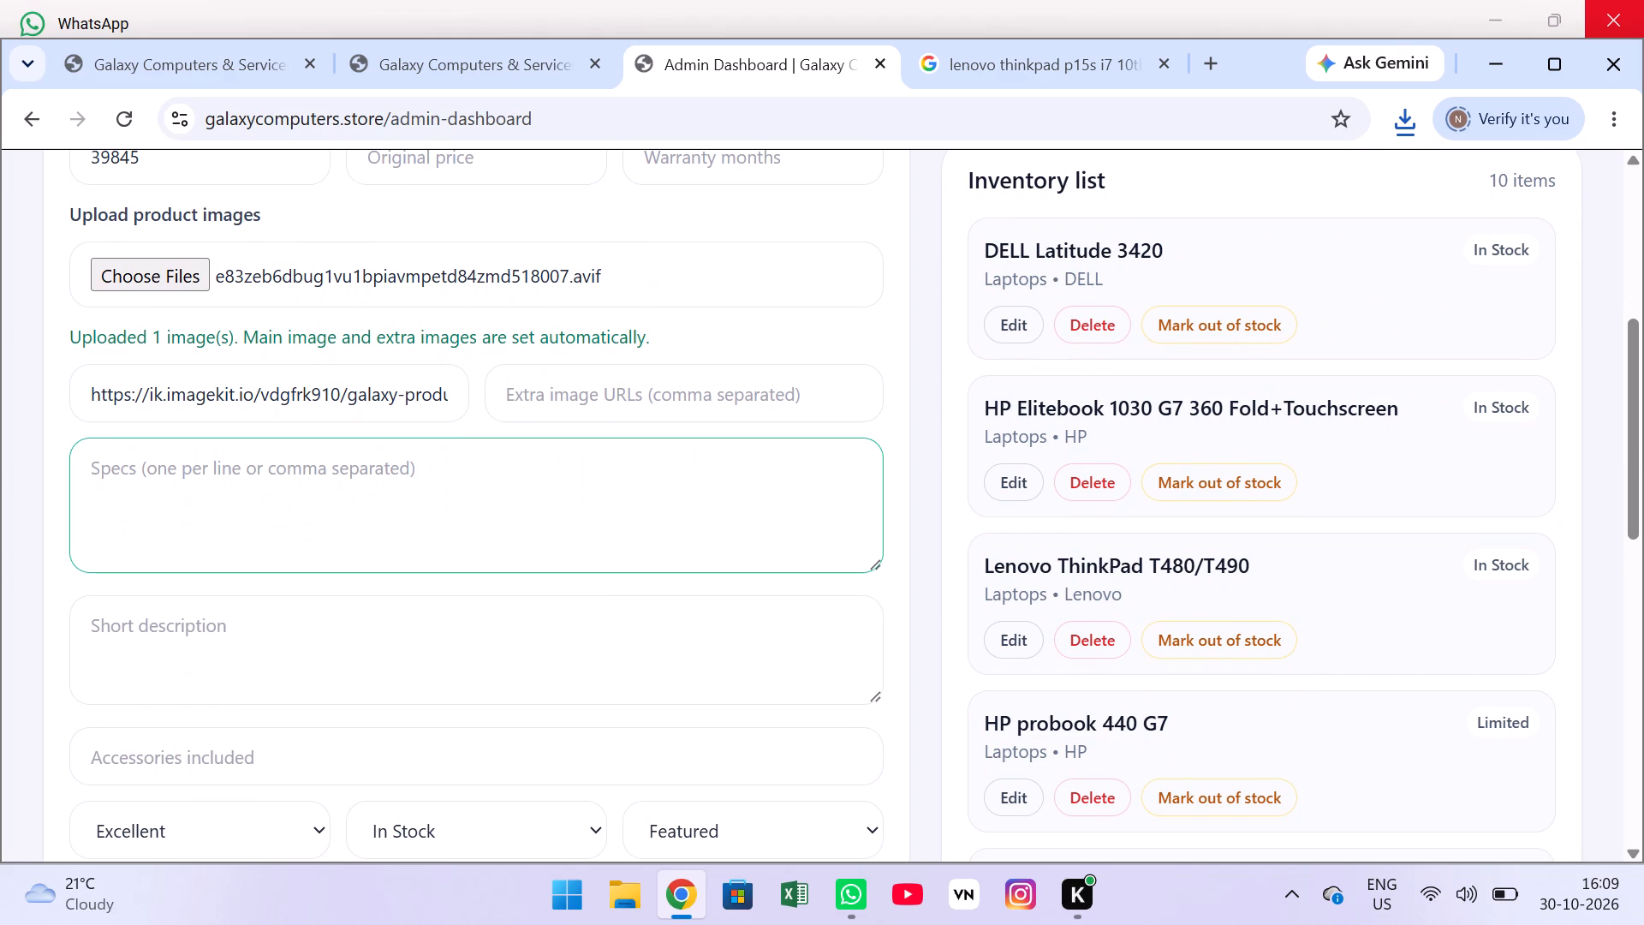
pyautogui.scroll(3, 144, 483)
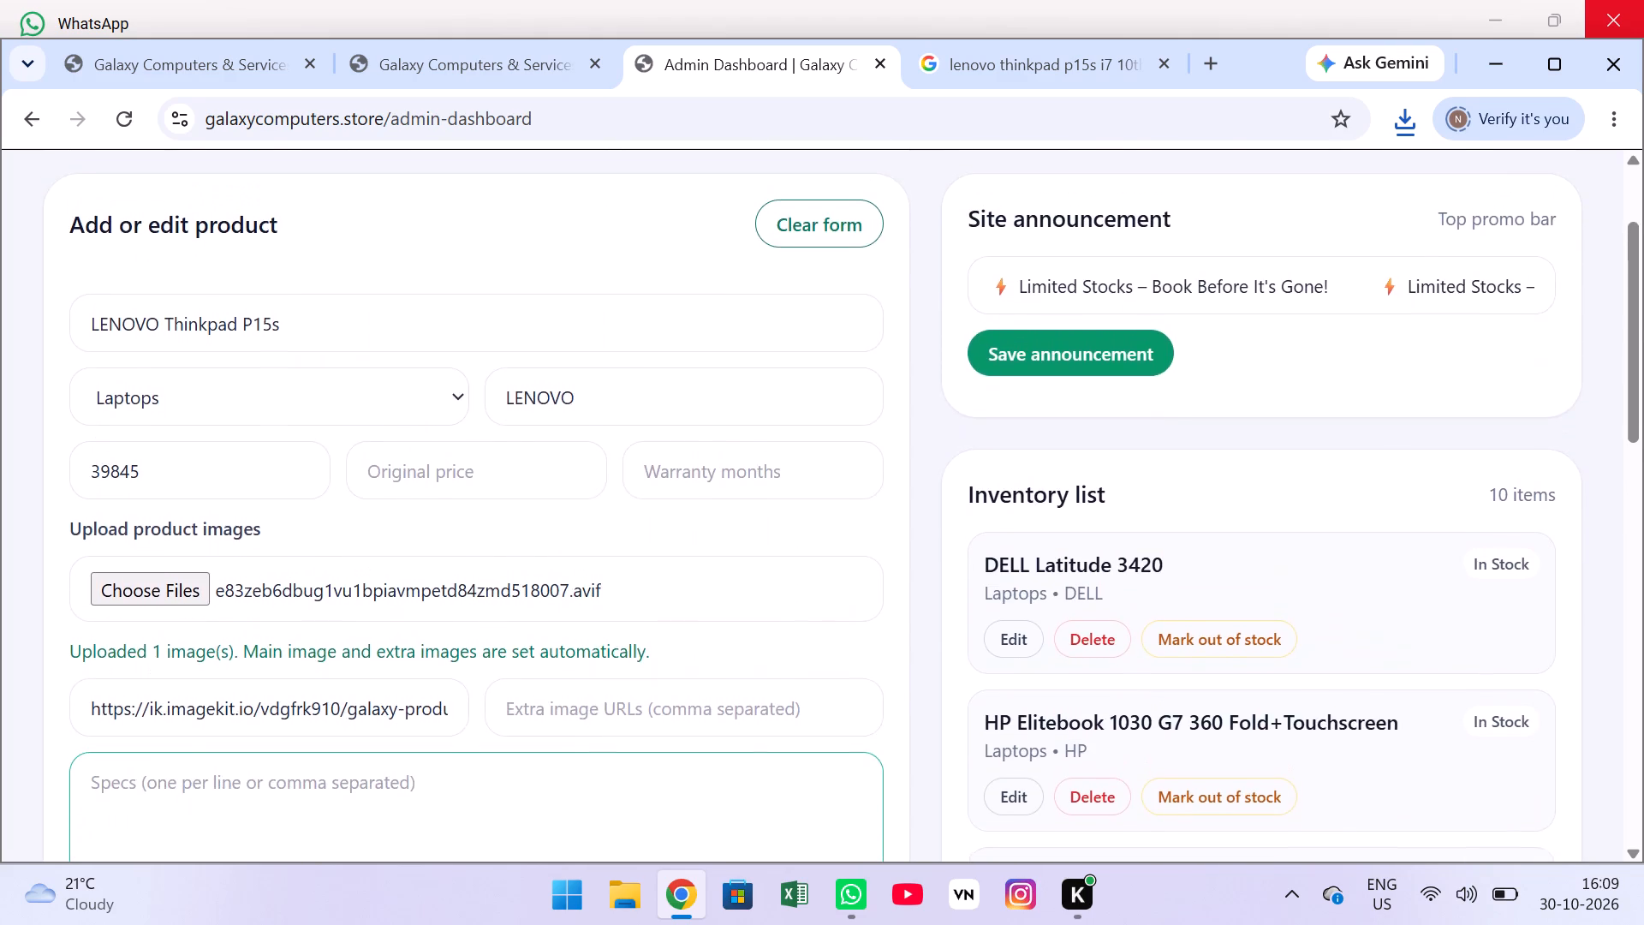
pyautogui.scroll(1, 144, 483)
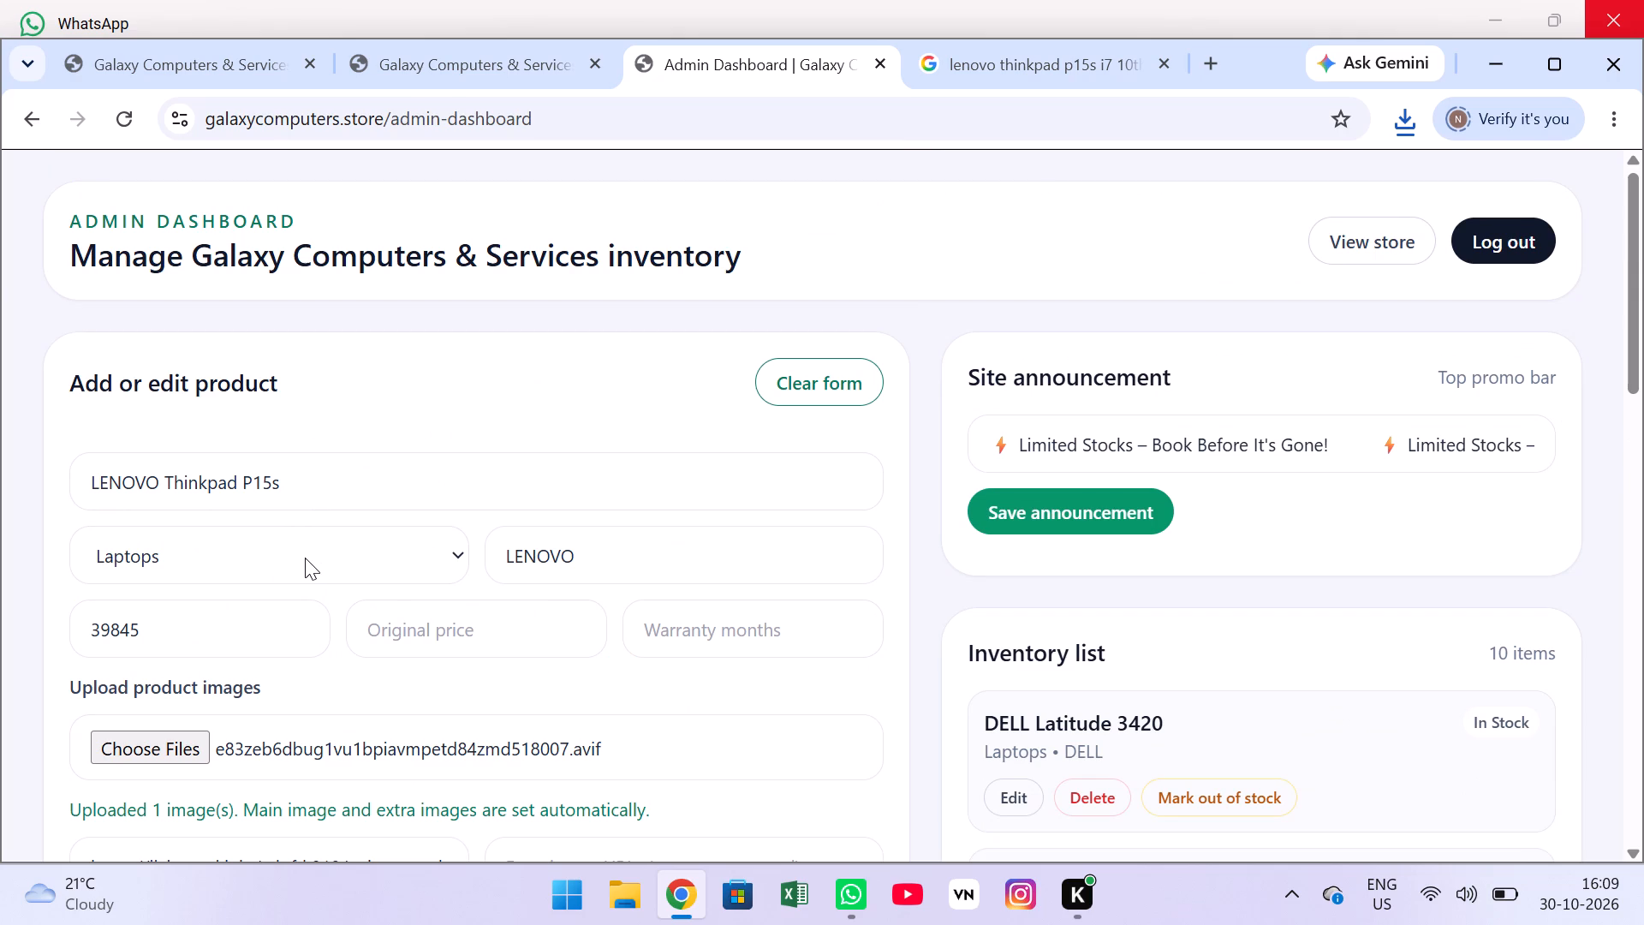
pyautogui.scroll(-5, 322, 588)
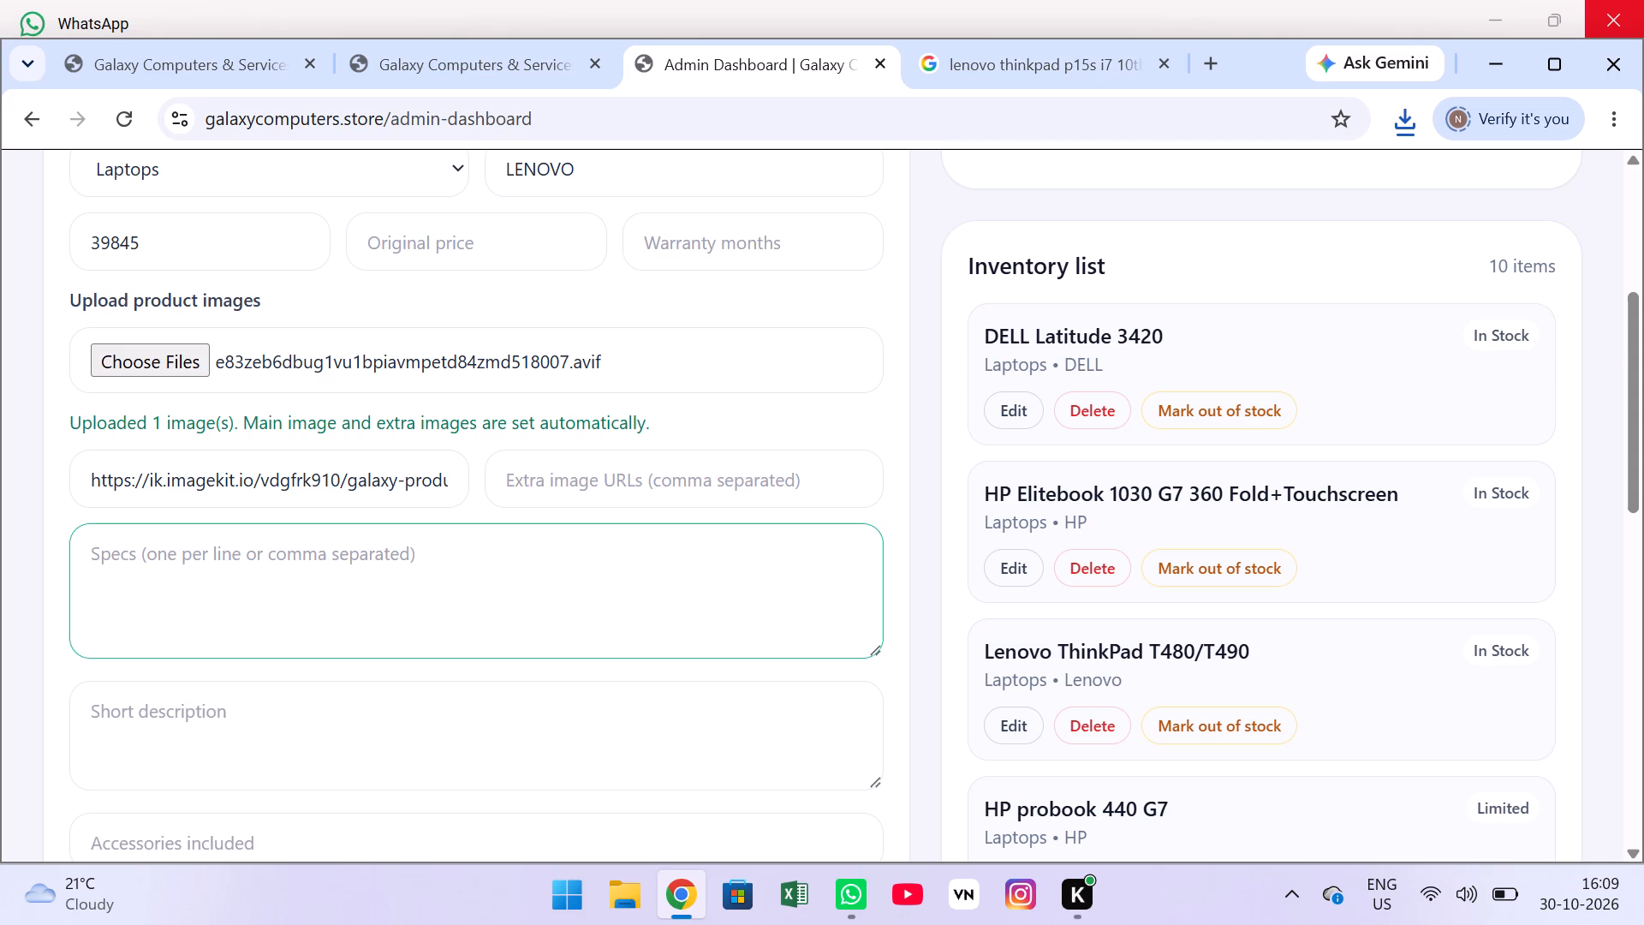
pyautogui.write('i7')
pyautogui.press('space')
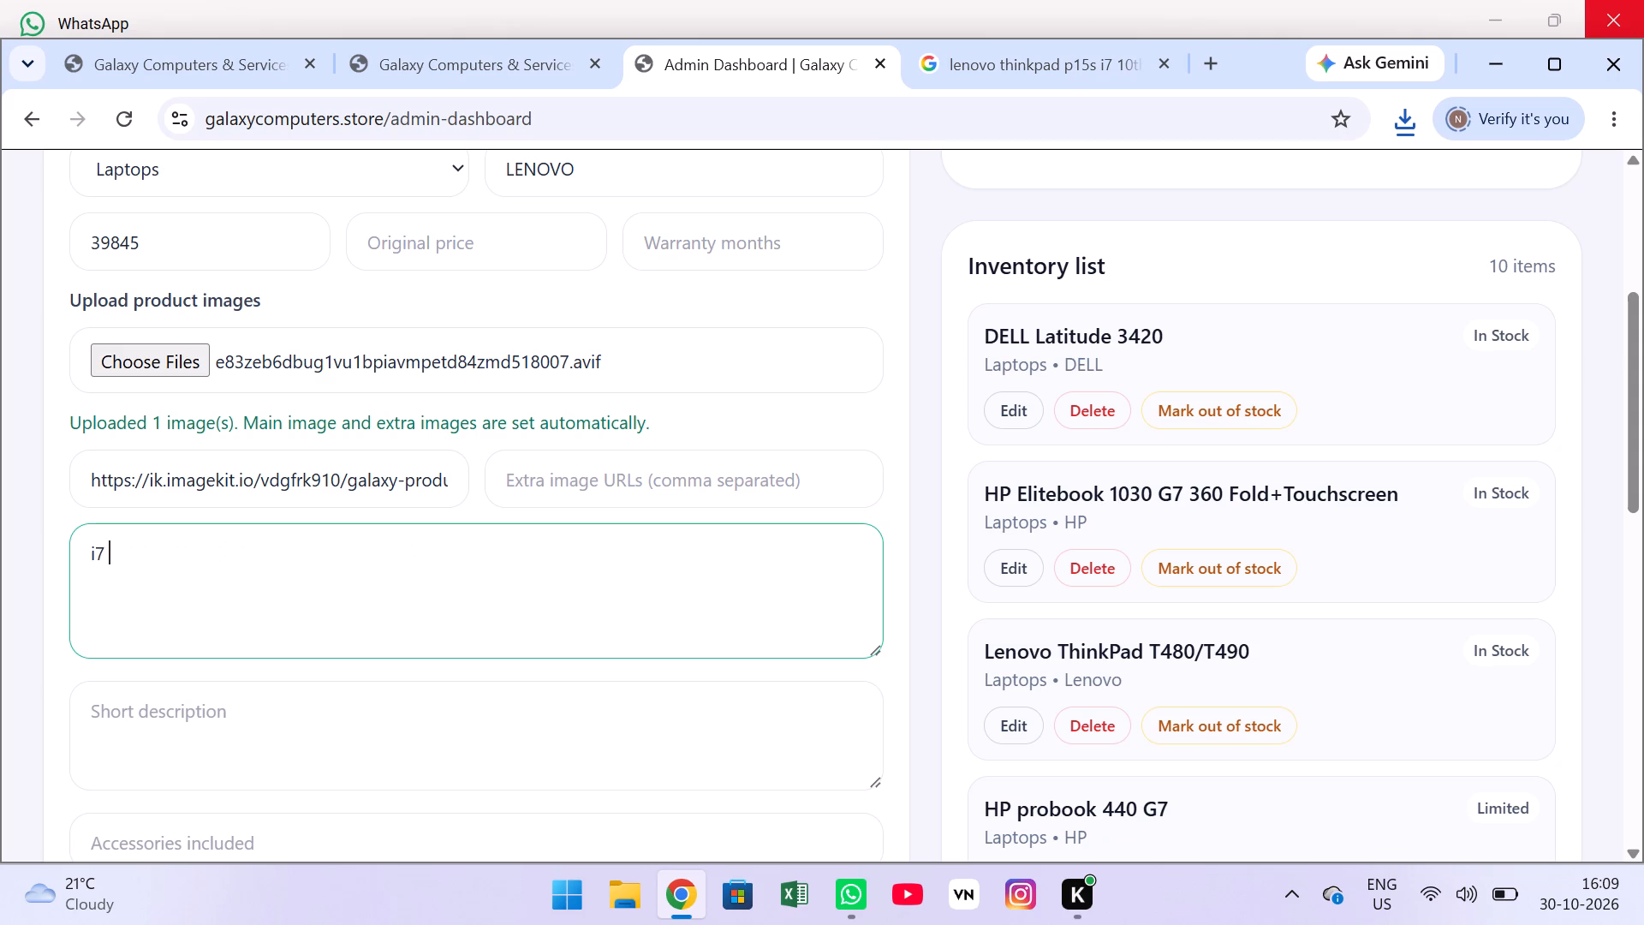
pyautogui.write('process')
pyautogui.write('or')
# Check how the specs are worded in the existing laptop listings on the storefront.
pyautogui.click(418, 72)
pyautogui.scroll(-1, 449, 576)
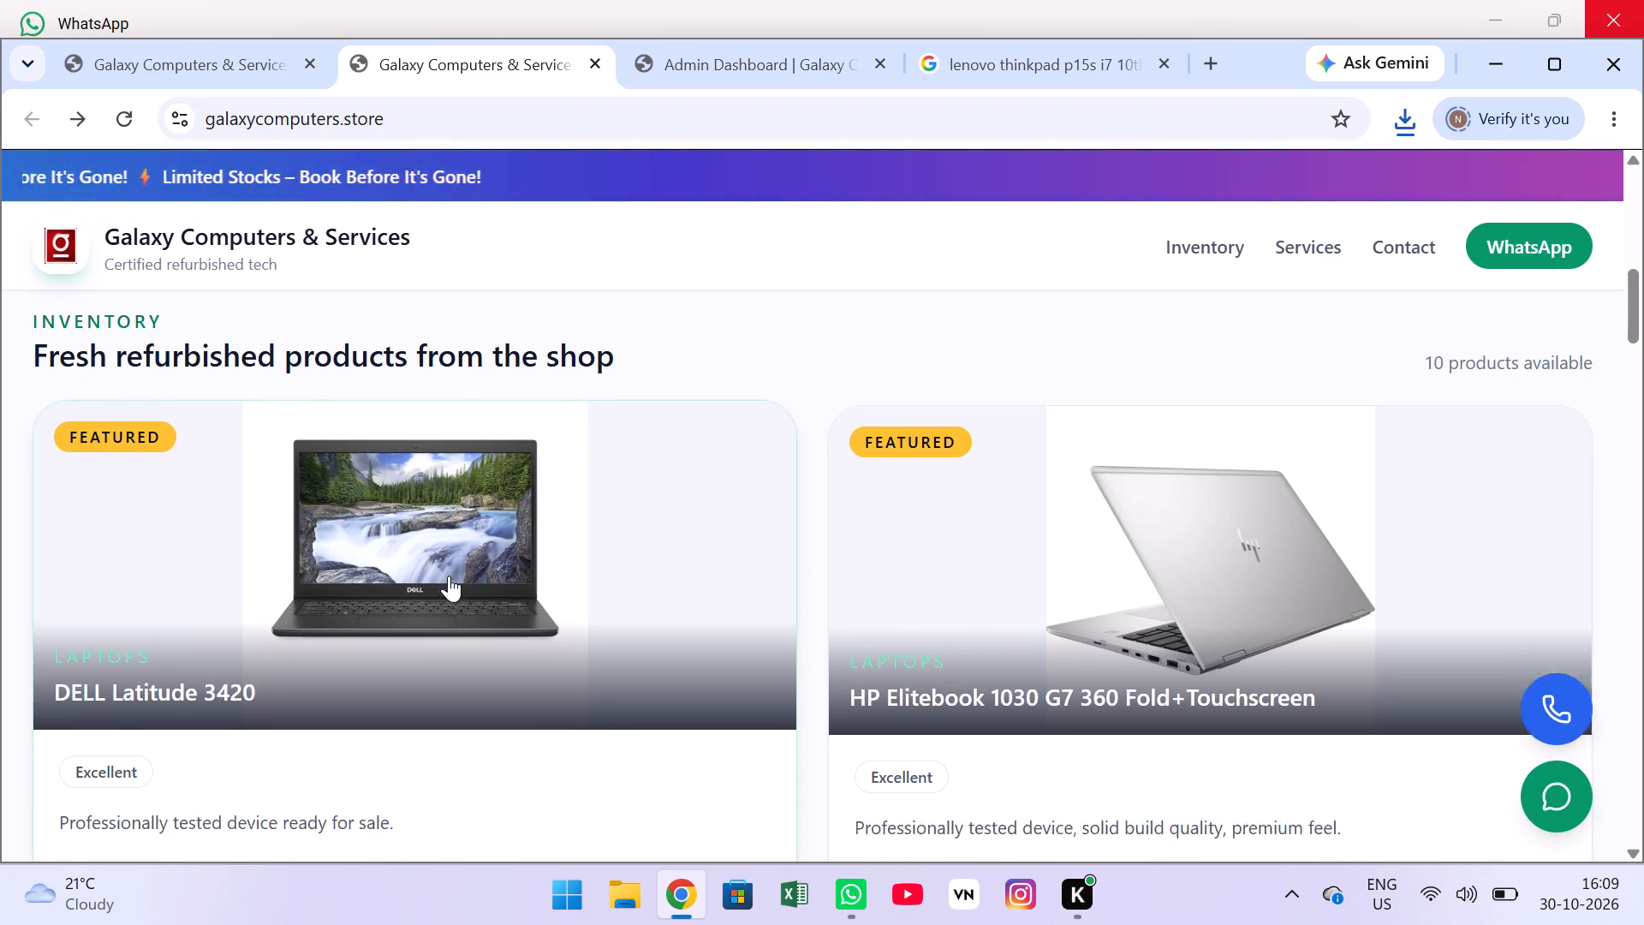
pyautogui.scroll(-1, 449, 576)
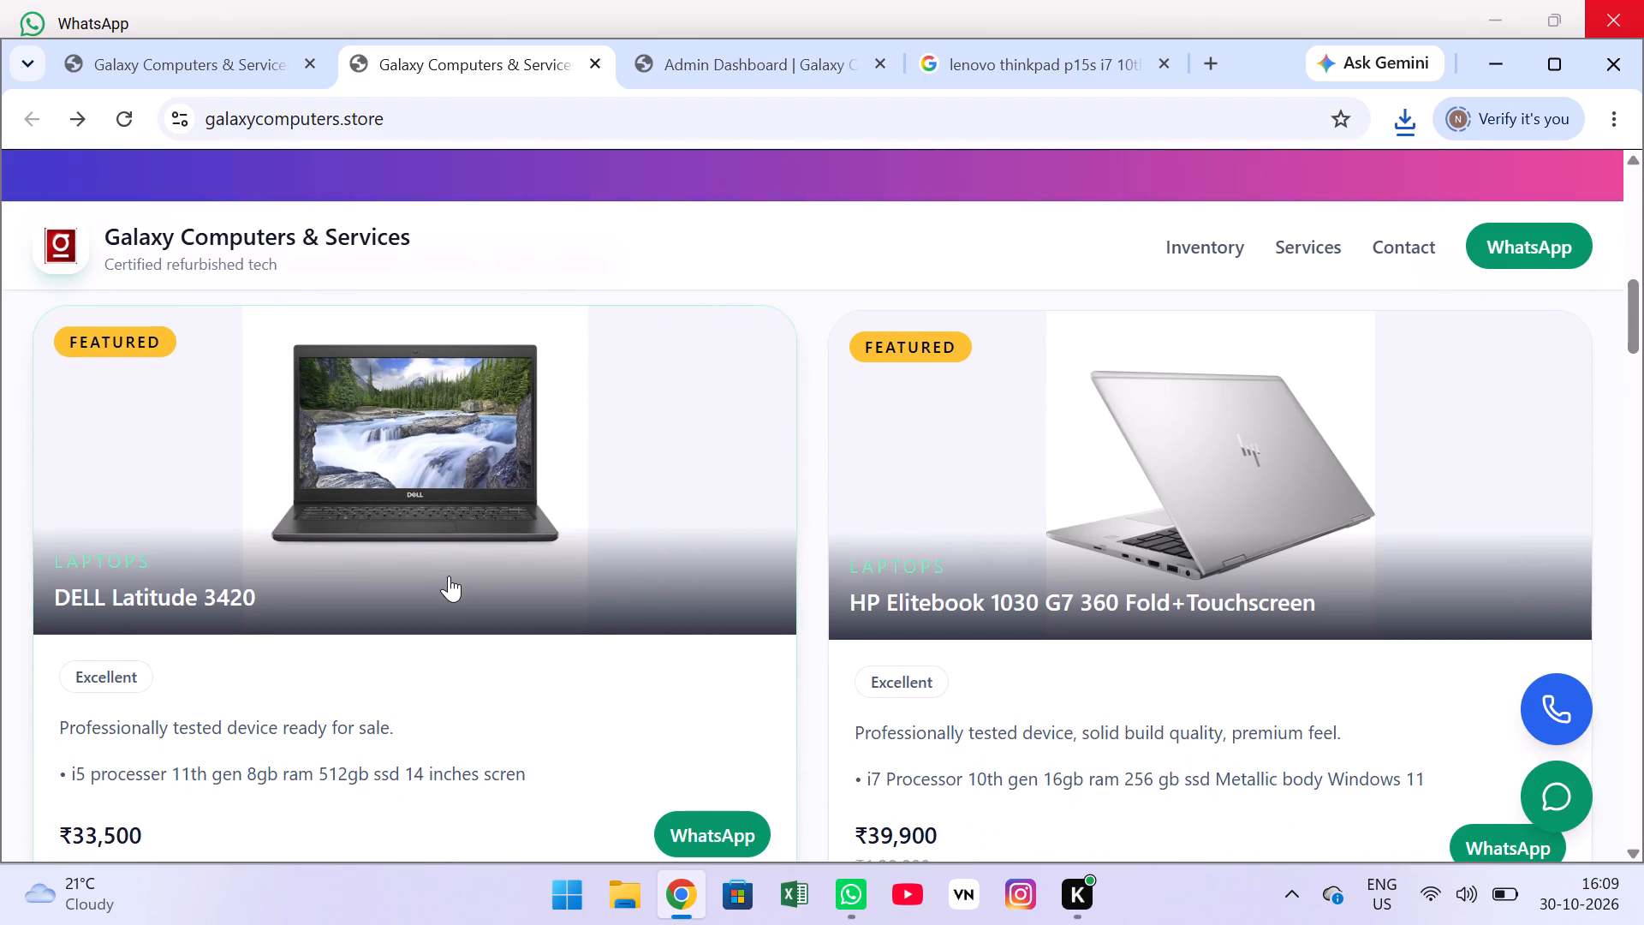
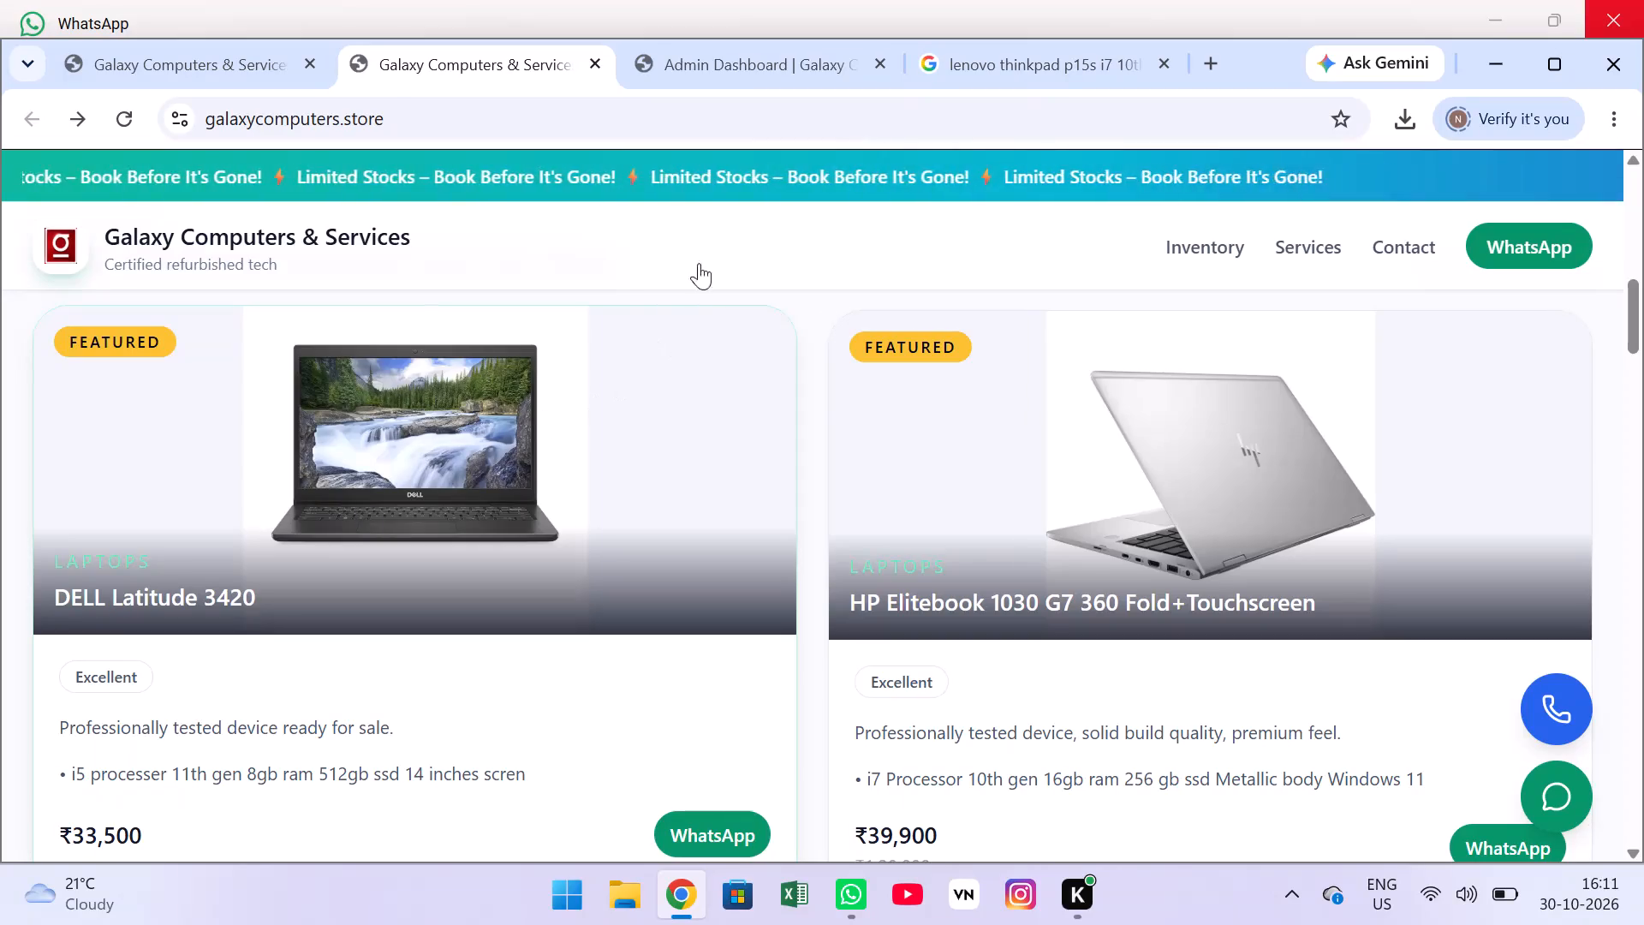
# Complete the first spec line in the admin dashboard form so it reads "i7 processor 10th gen".
pyautogui.click(728, 75)
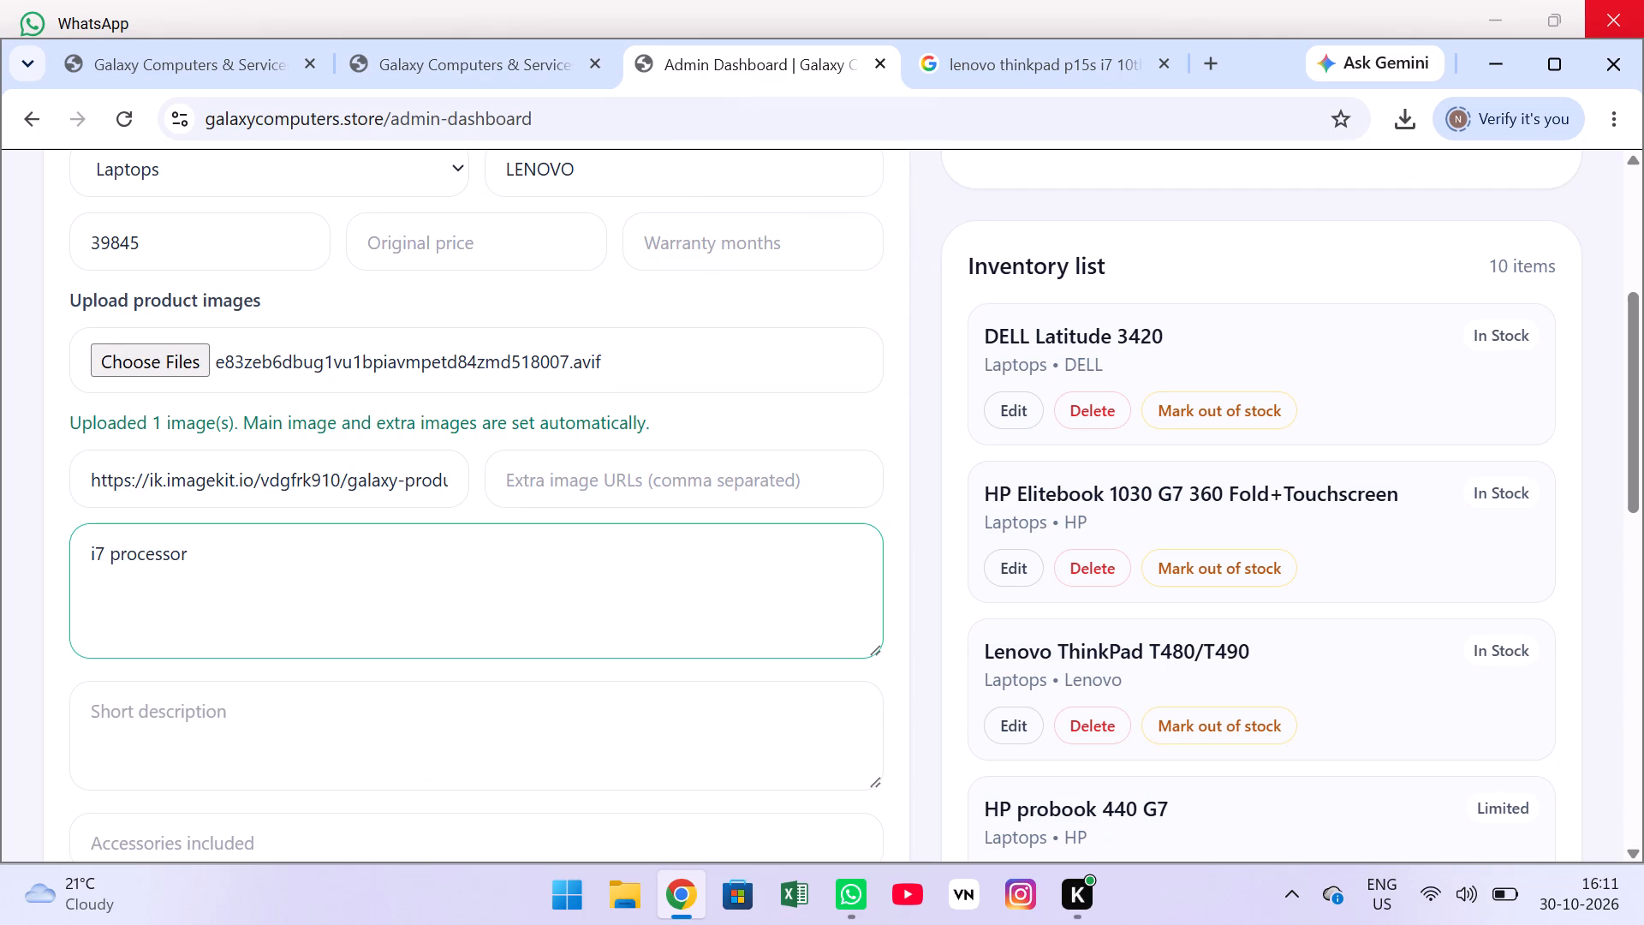
pyautogui.press('space')
pyautogui.write('10')
pyautogui.write('th')
pyautogui.press('space')
pyautogui.write('gn')
pyautogui.press('BackSpace')
pyautogui.write('en')
pyautogui.press('Return')
# Add "16gb ram" and "512gb ssd" as separate lines in the product specs.
pyautogui.write('16')
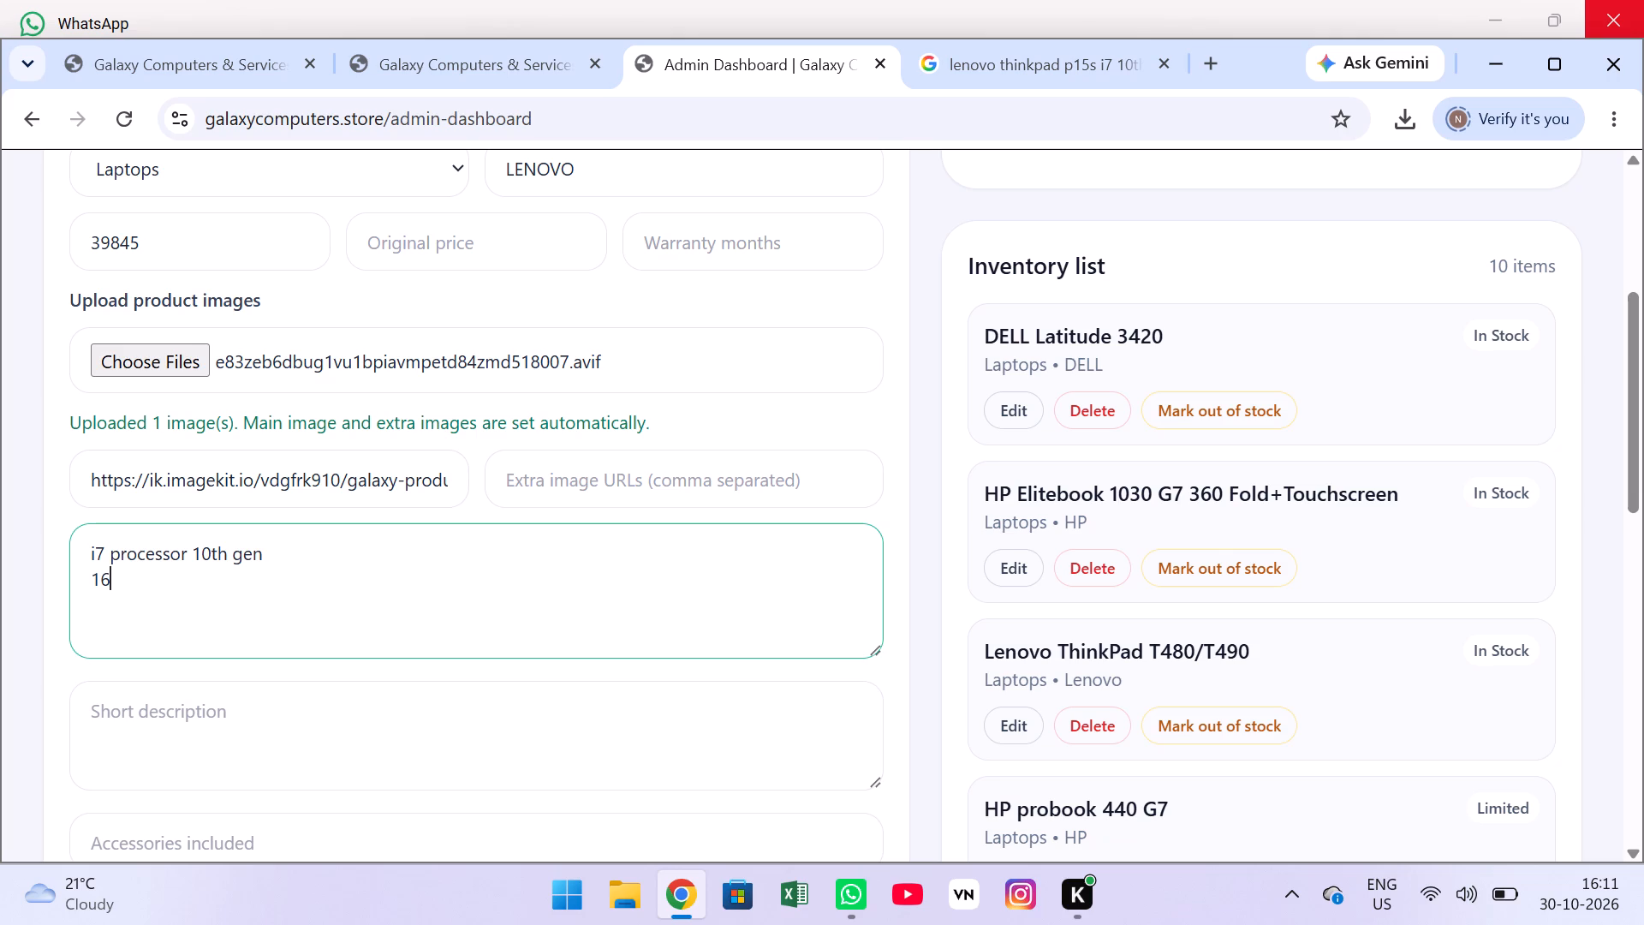
pyautogui.write('gb ram')
pyautogui.press('Return')
pyautogui.write('512')
pyautogui.write('gb ssd')
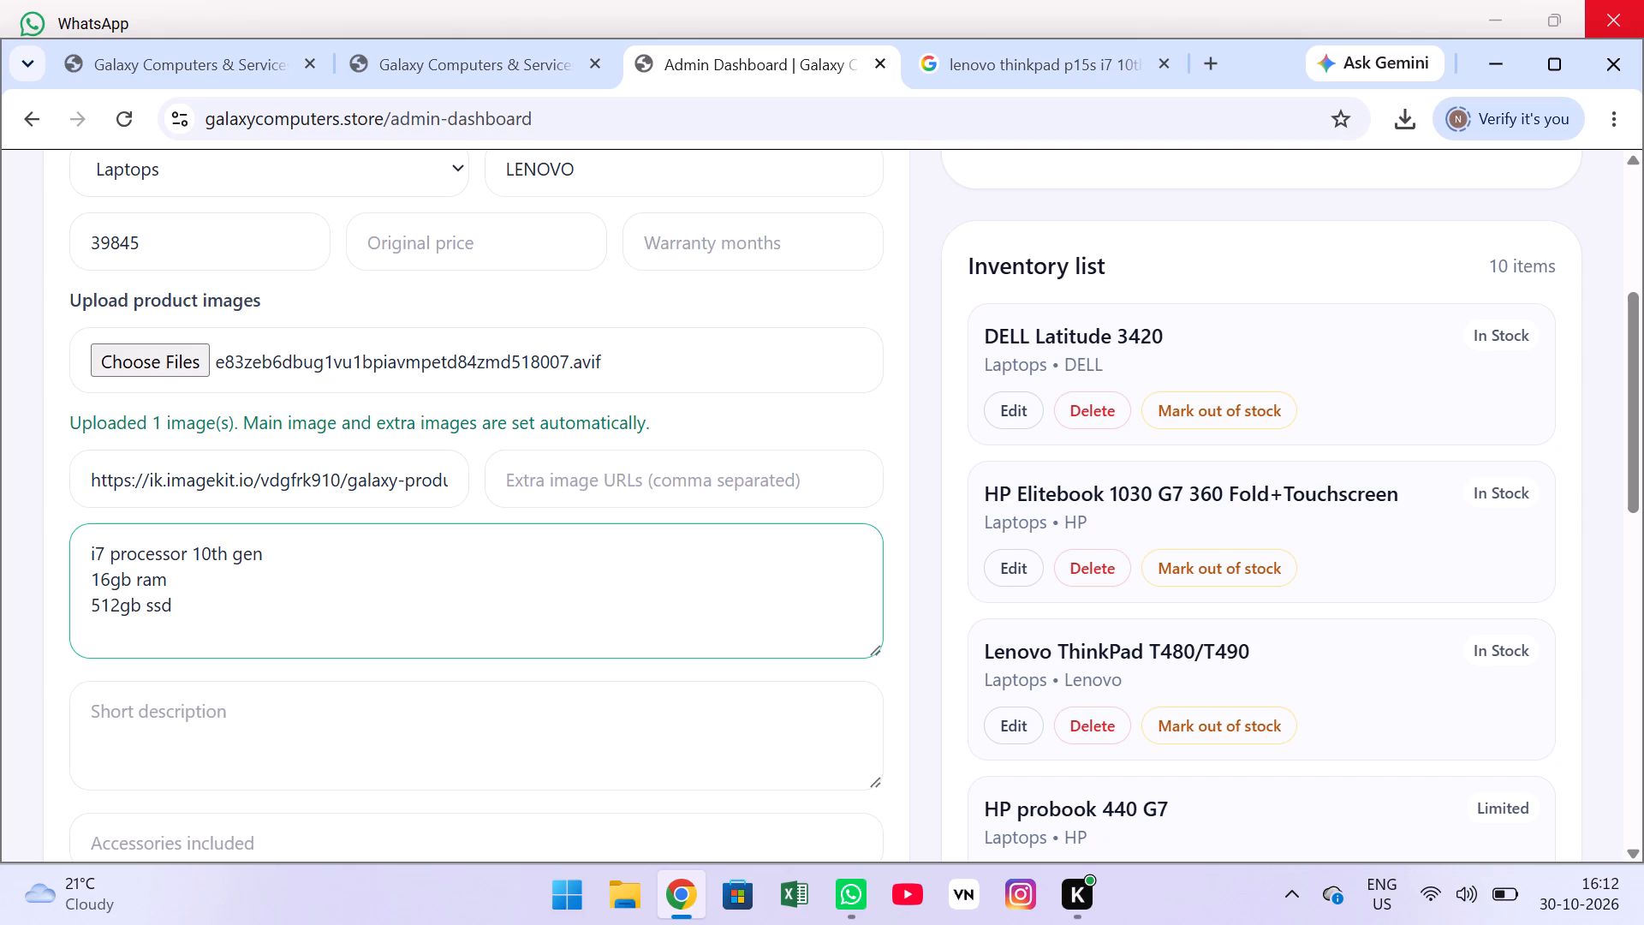
pyautogui.press('Return')
# Add "2gb graphic card" as the fourth line of the product specs.
pyautogui.press('2')
pyautogui.write('gb gra')
pyautogui.write('pd')
pyautogui.press('BackSpace')
pyautogui.press('g')
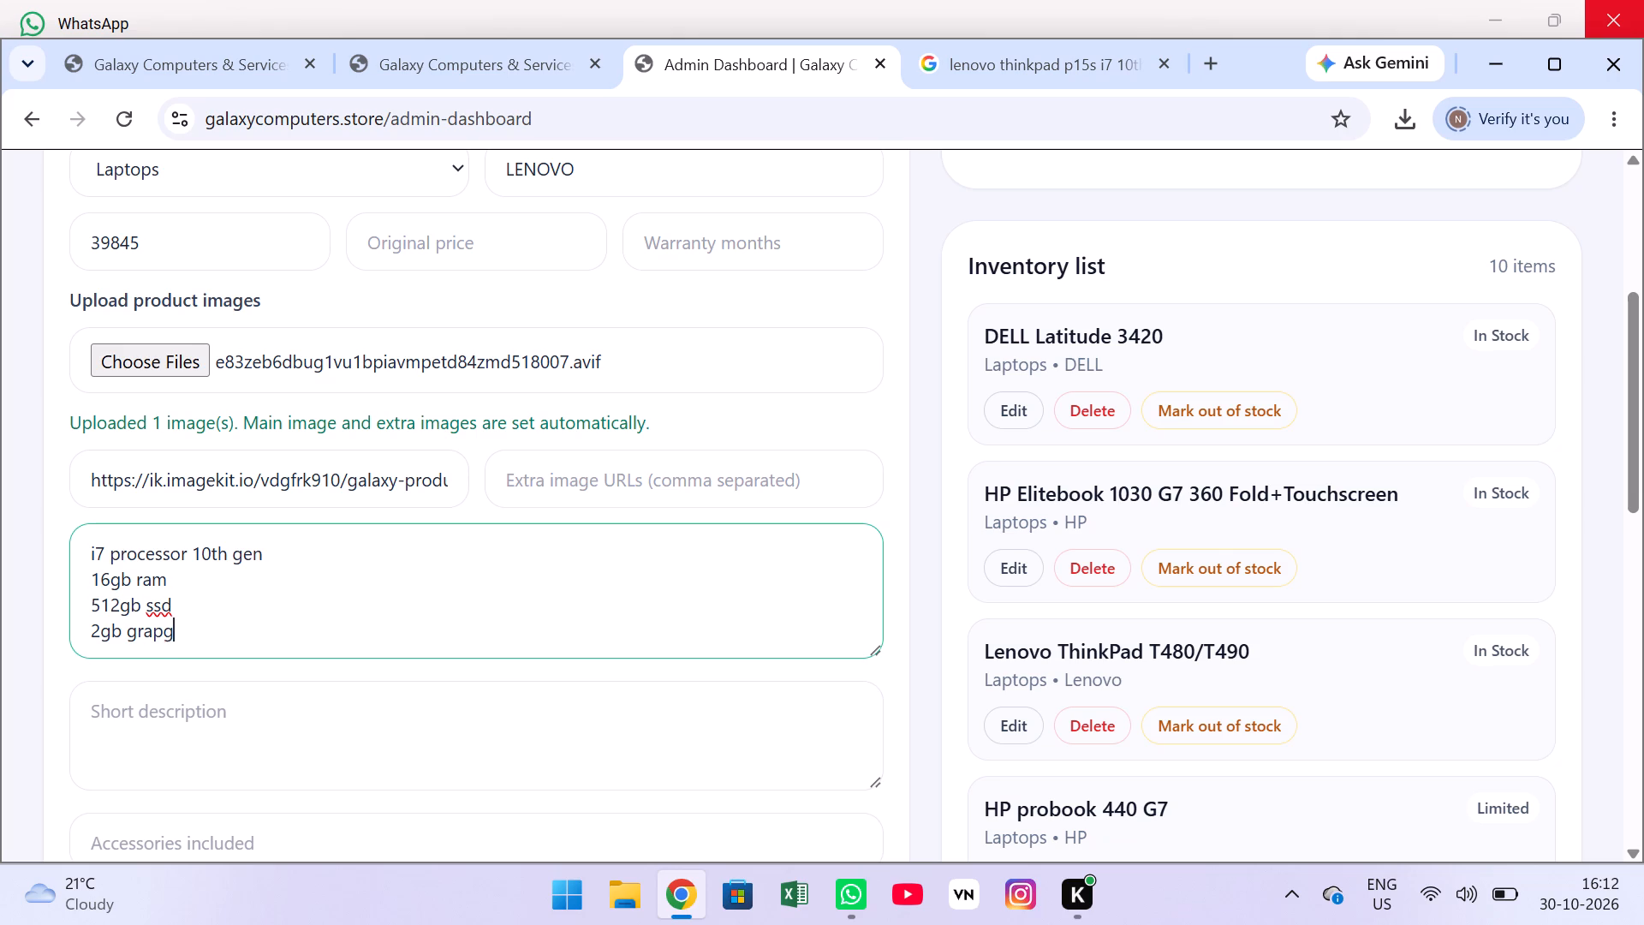
pyautogui.press('BackSpace')
pyautogui.write('hiv')
pyautogui.press('BackSpace')
pyautogui.press('c')
pyautogui.press('space')
pyautogui.write('ca')
pyautogui.write('rd')
# Look through the general web results of the ThinkPad P15s search for its key specifications, and return to the image results.
pyautogui.click(1076, 53)
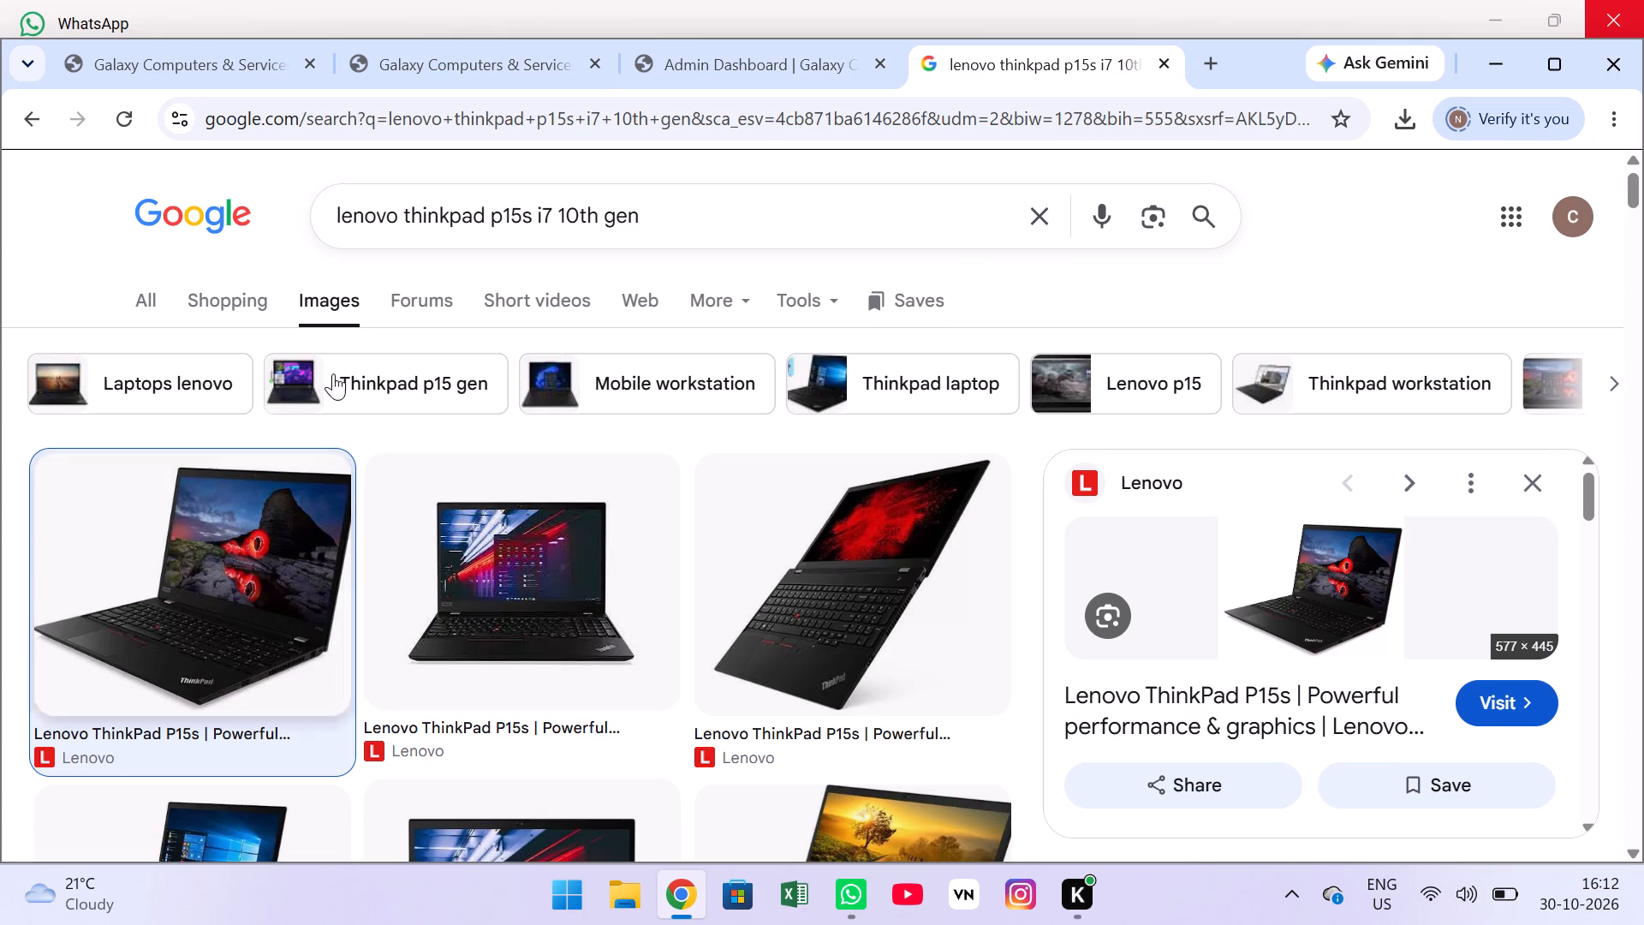
pyautogui.click(157, 295)
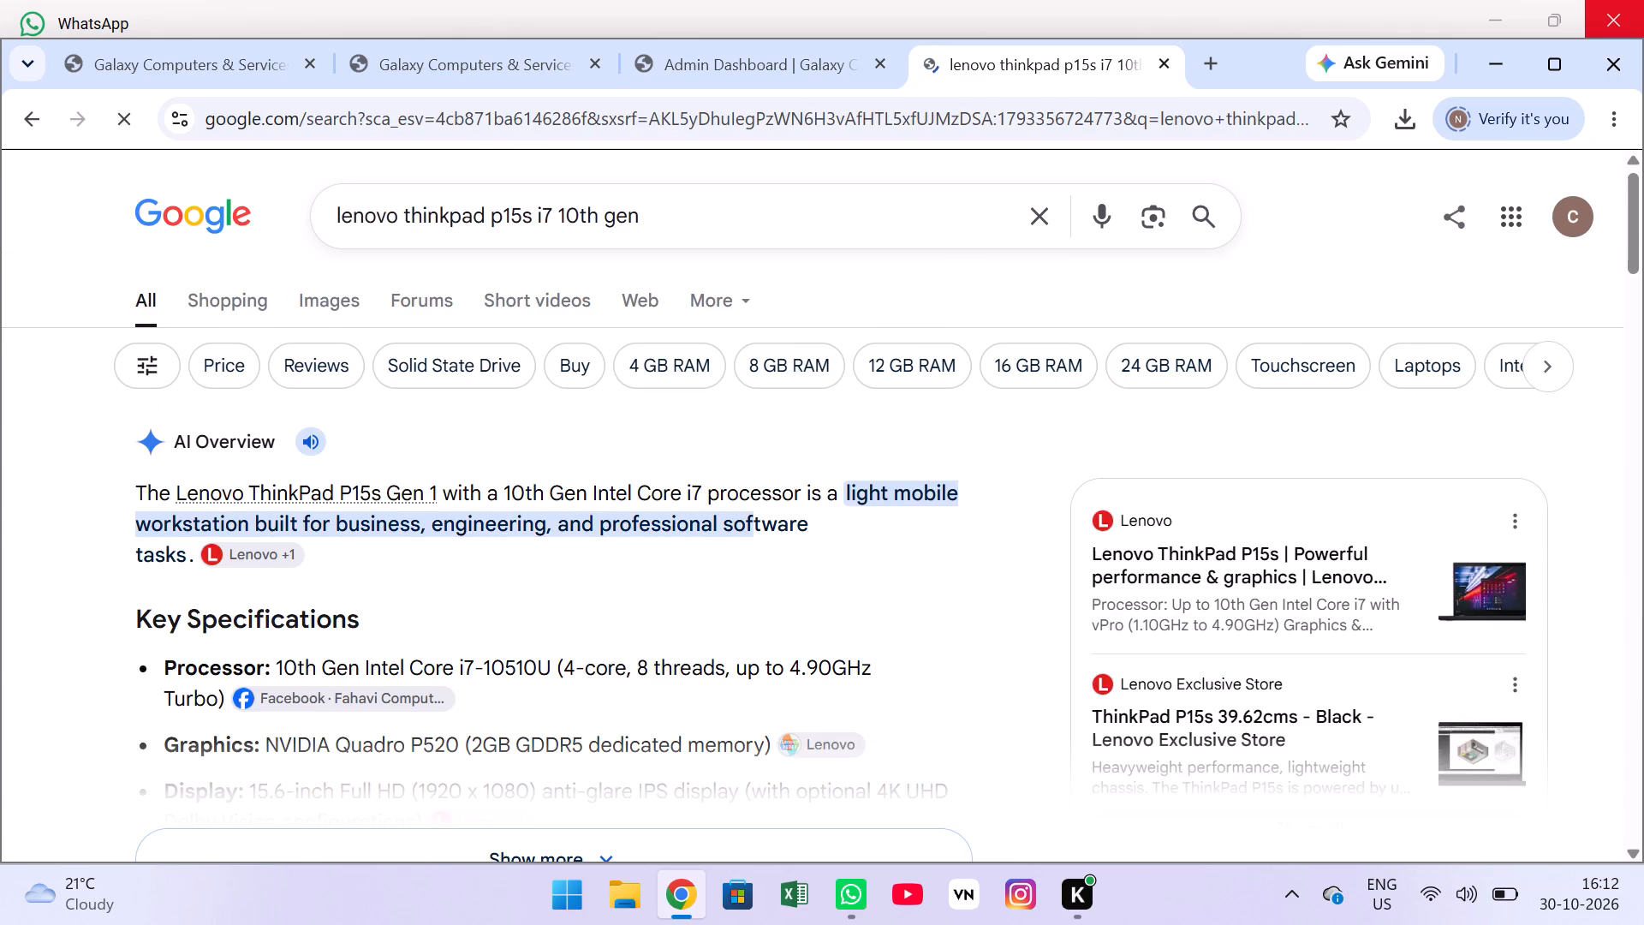
pyautogui.scroll(-5, 491, 500)
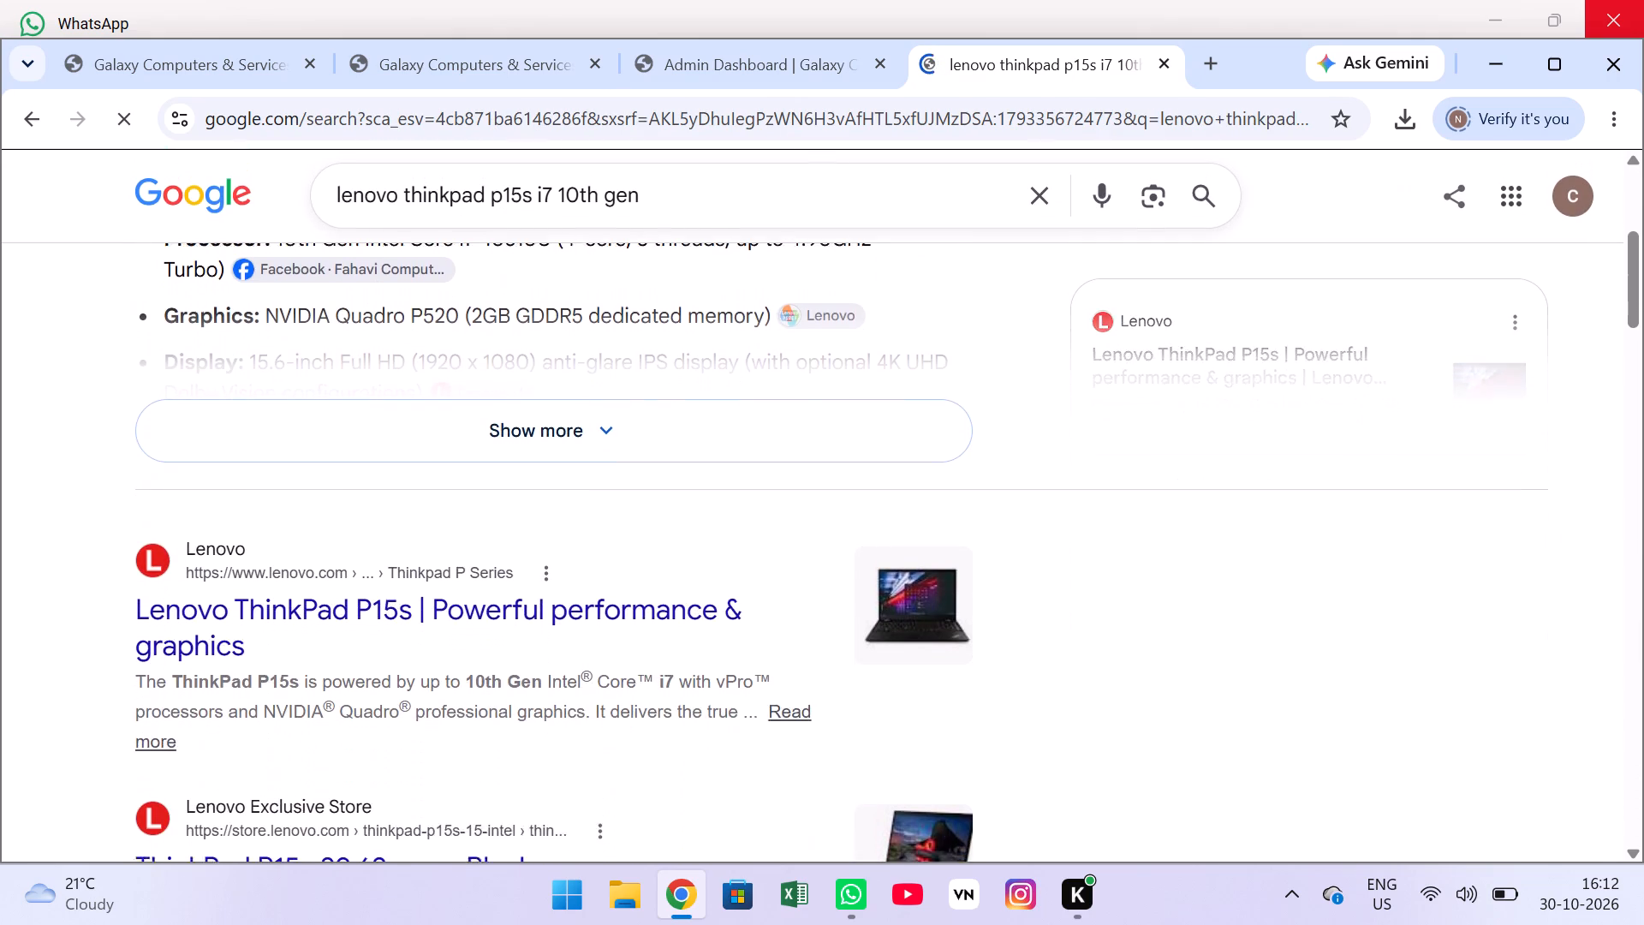
pyautogui.scroll(-1, 491, 500)
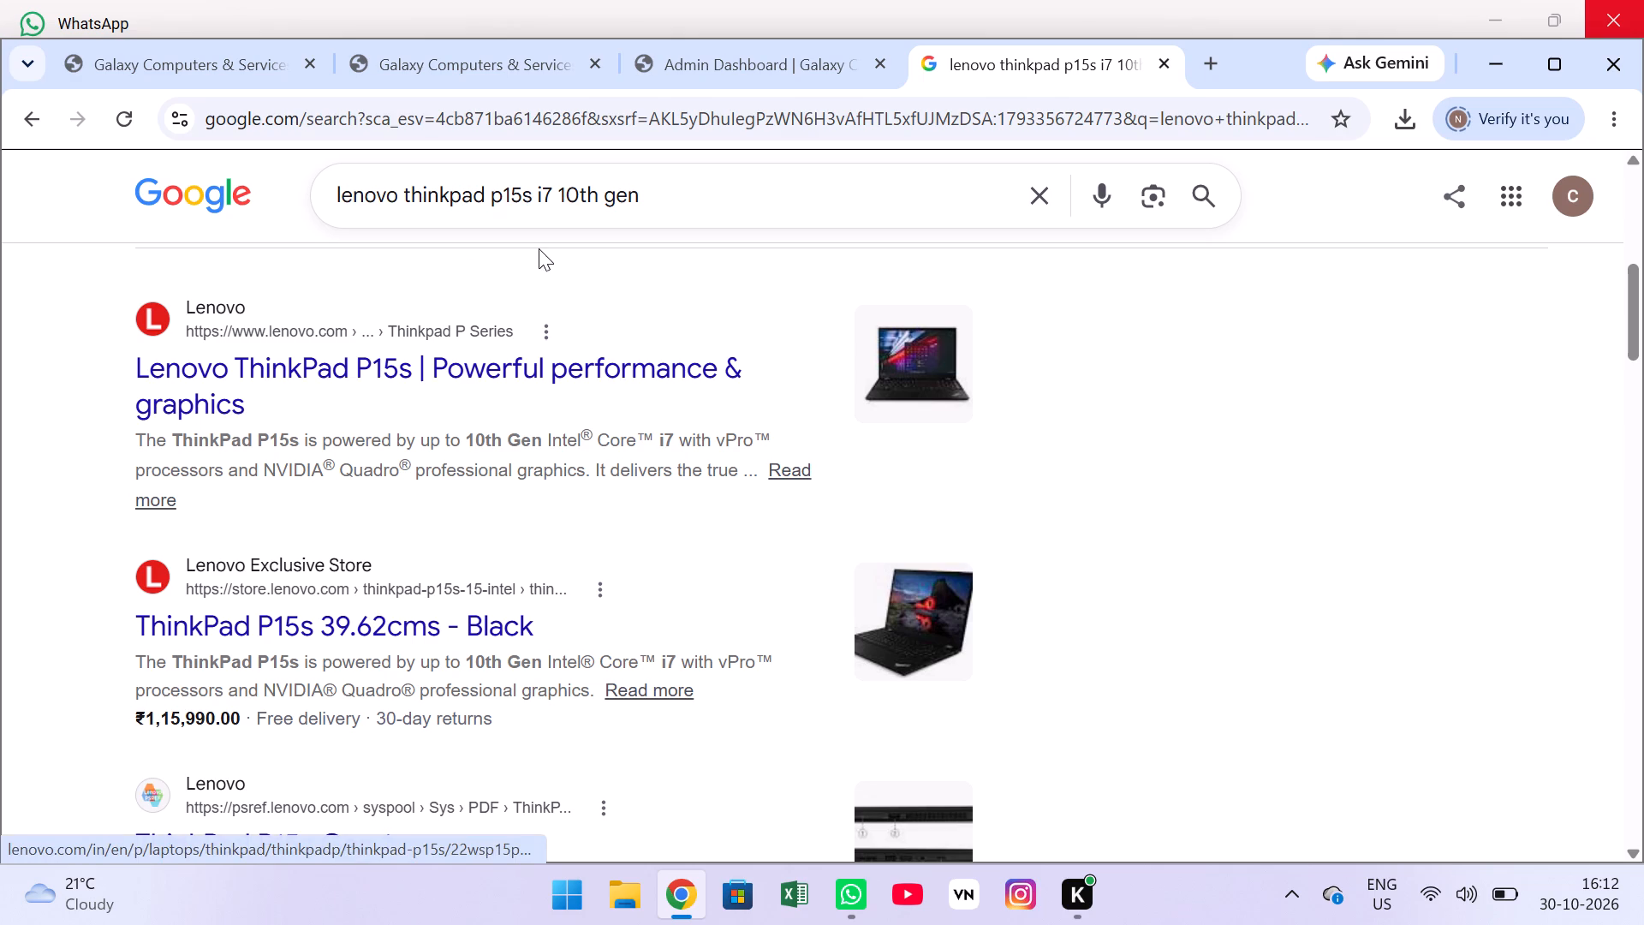
pyautogui.scroll(7, 543, 248)
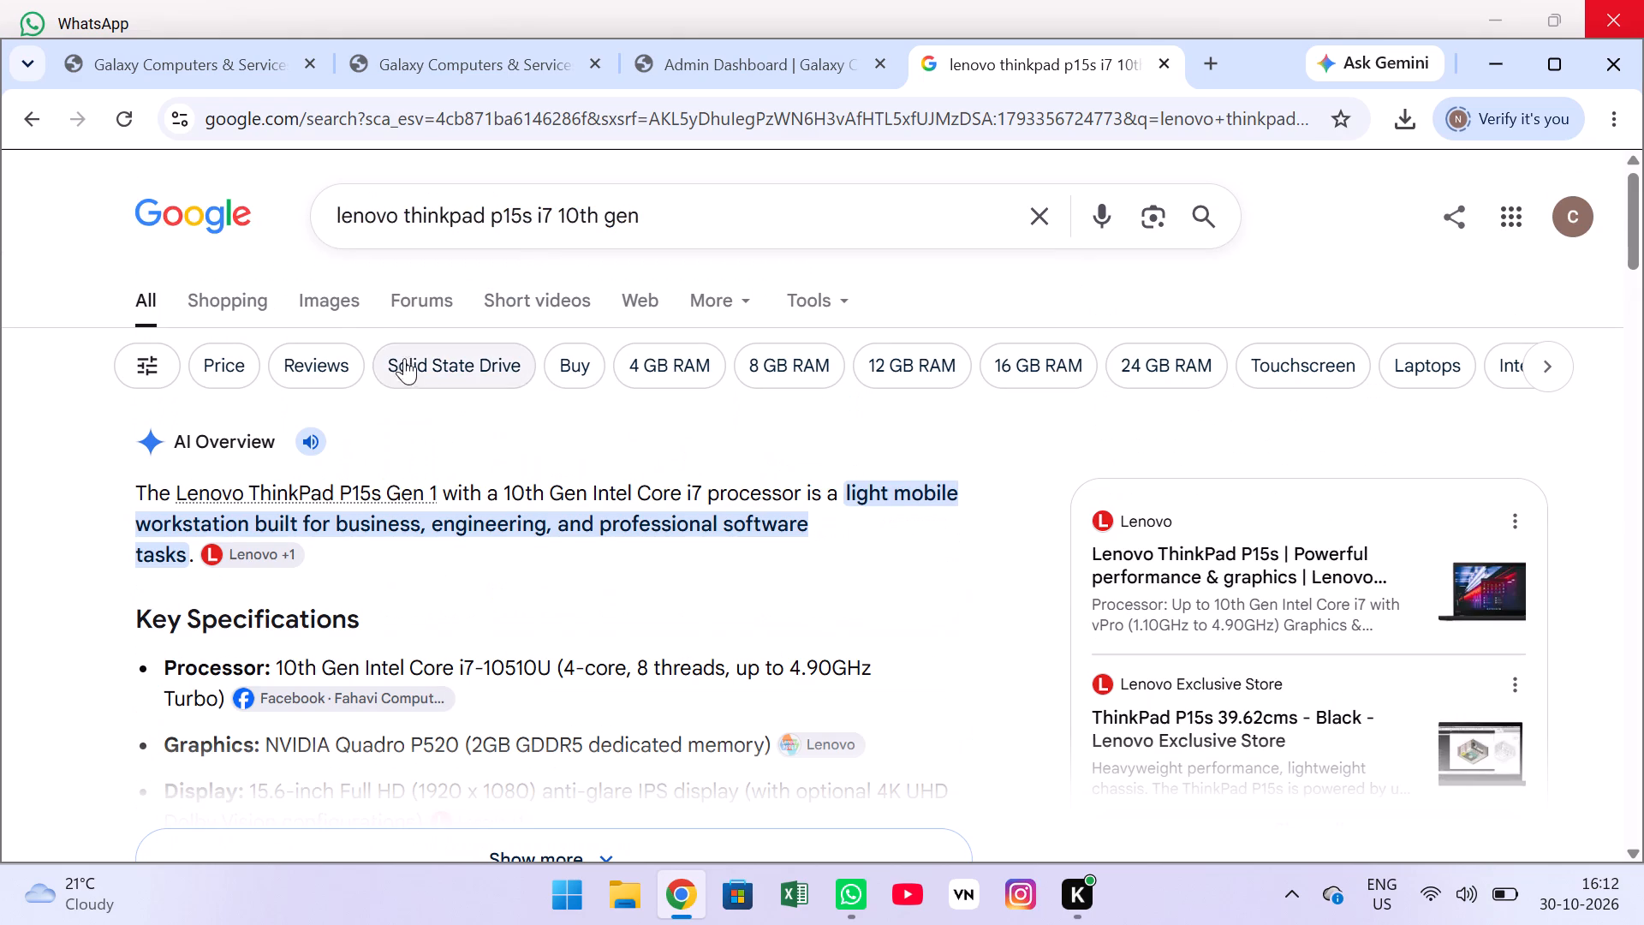
pyautogui.click(336, 301)
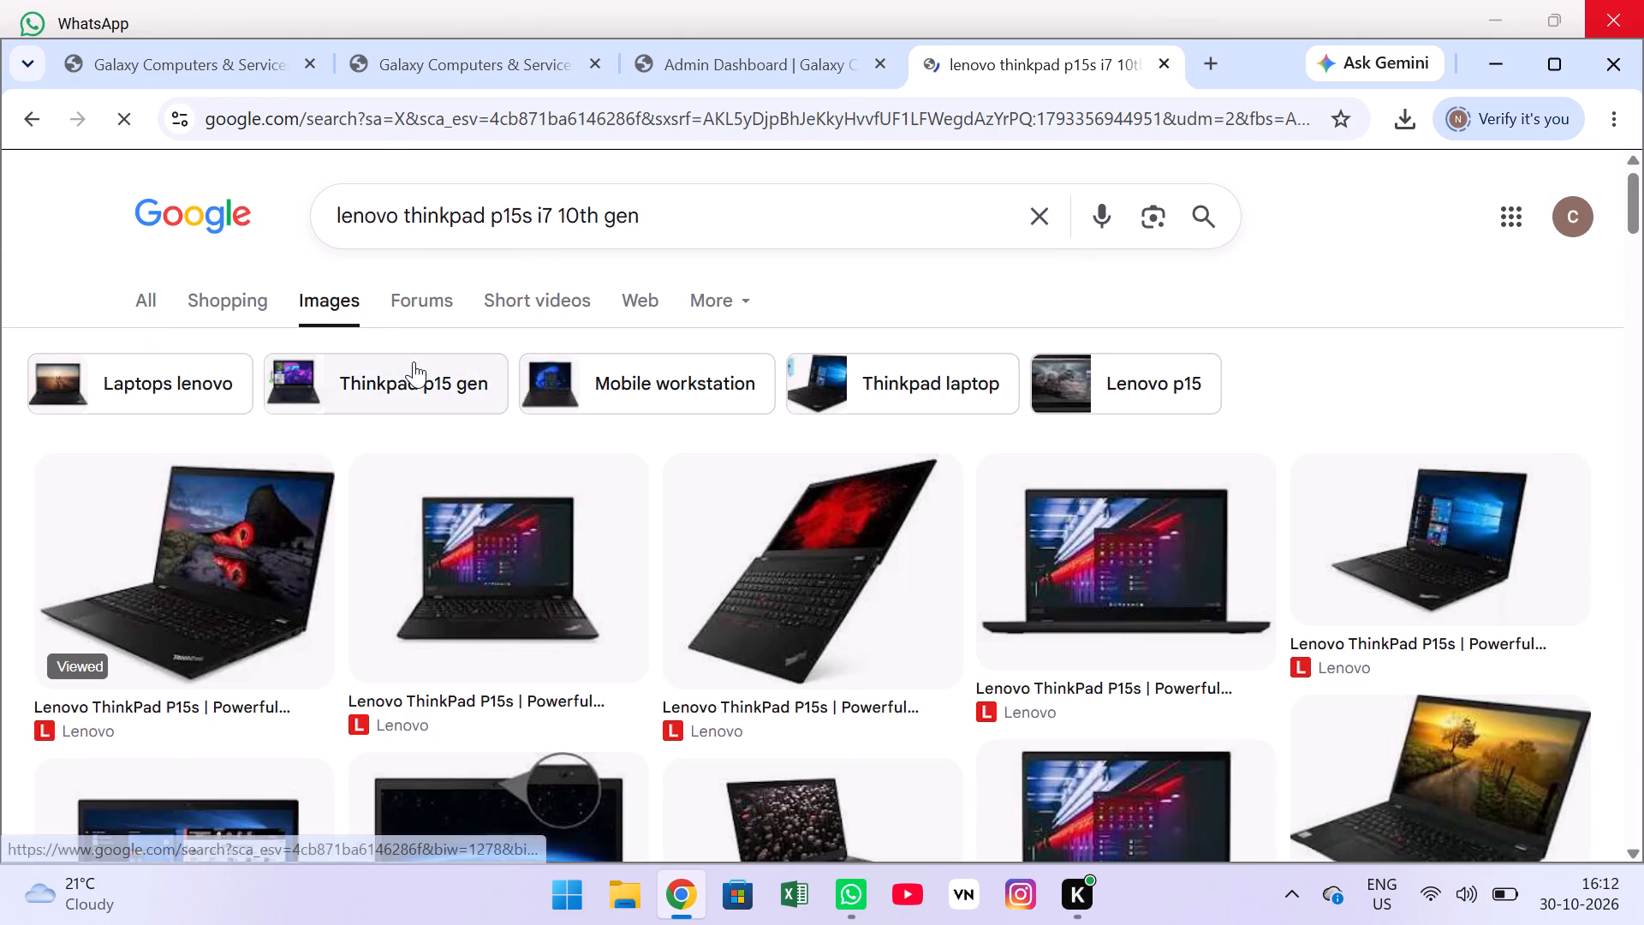
# Add "backlight keybord" as a line below the graphics card in the dashboard's product specs.
pyautogui.click(753, 66)
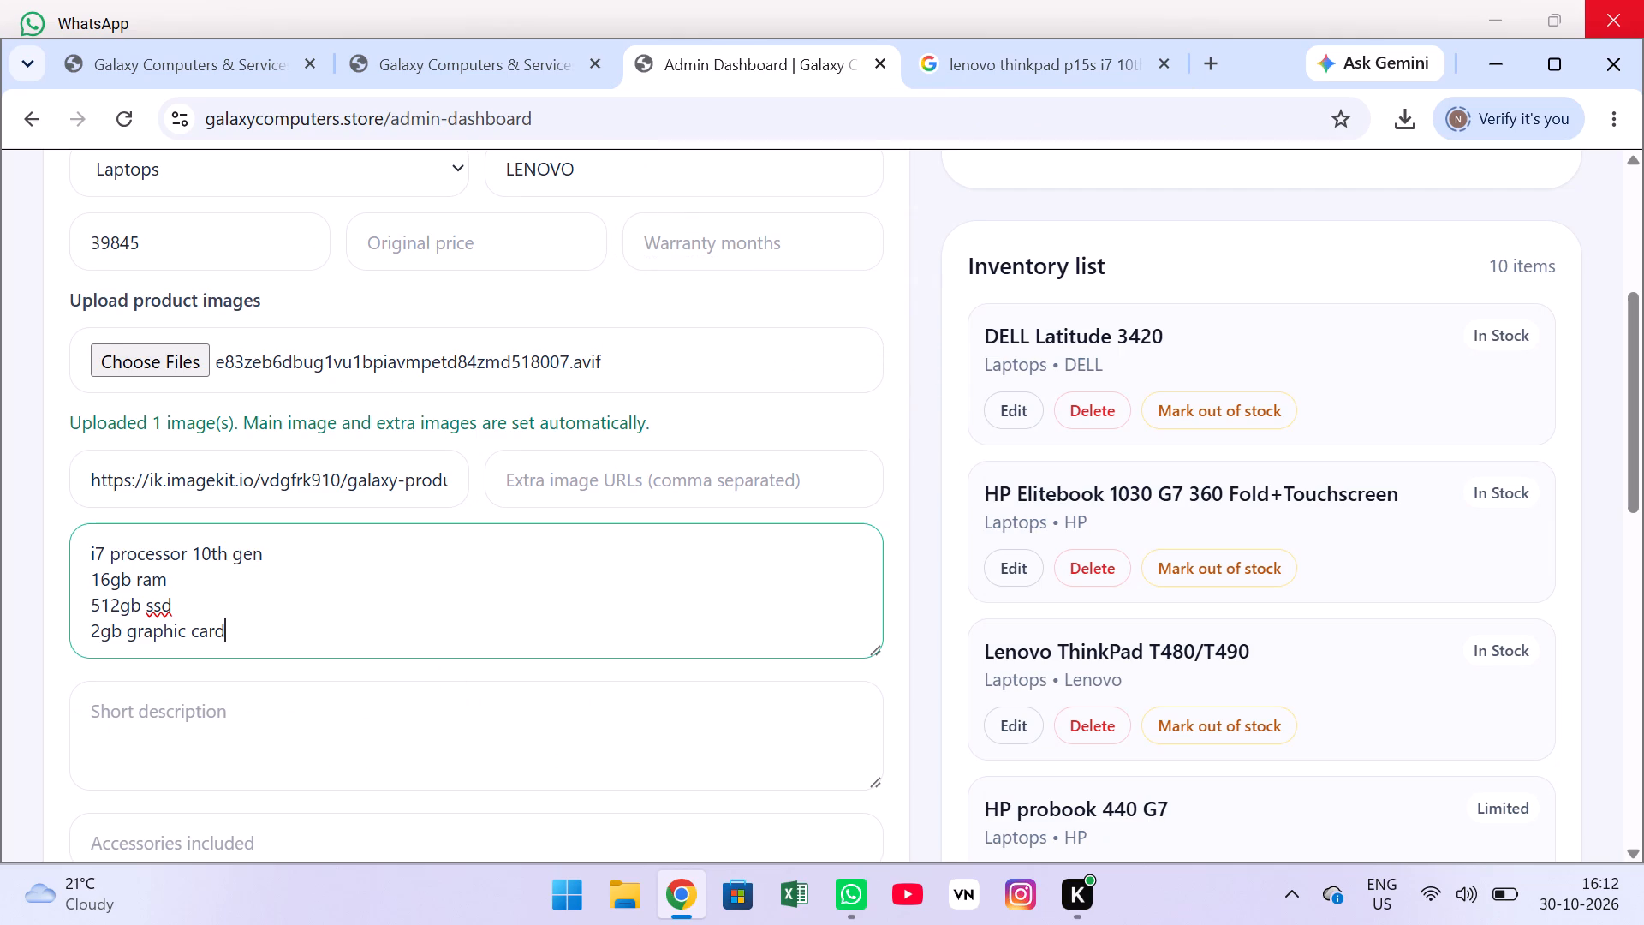
pyautogui.press('space')
pyautogui.press('Return')
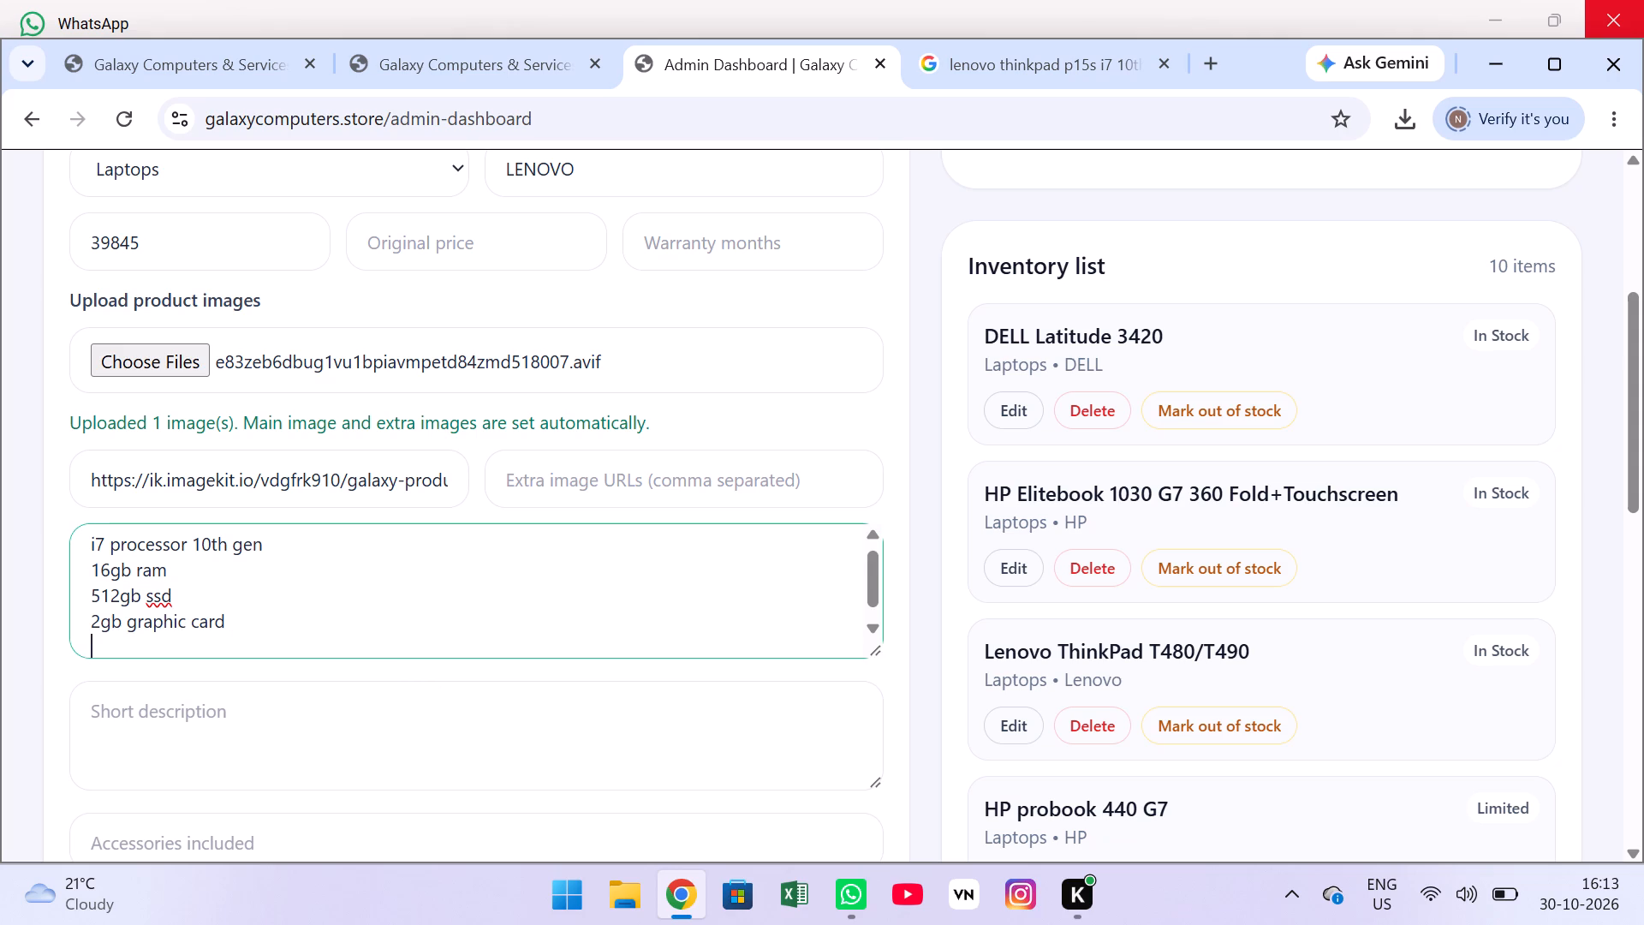
pyautogui.write('bac')
pyautogui.press('k')
pyautogui.press('space')
pyautogui.write('li')
pyautogui.press('BackSpace')
pyautogui.press('BackSpace')
pyautogui.press('BackSpace')
pyautogui.write('light')
pyautogui.press('space')
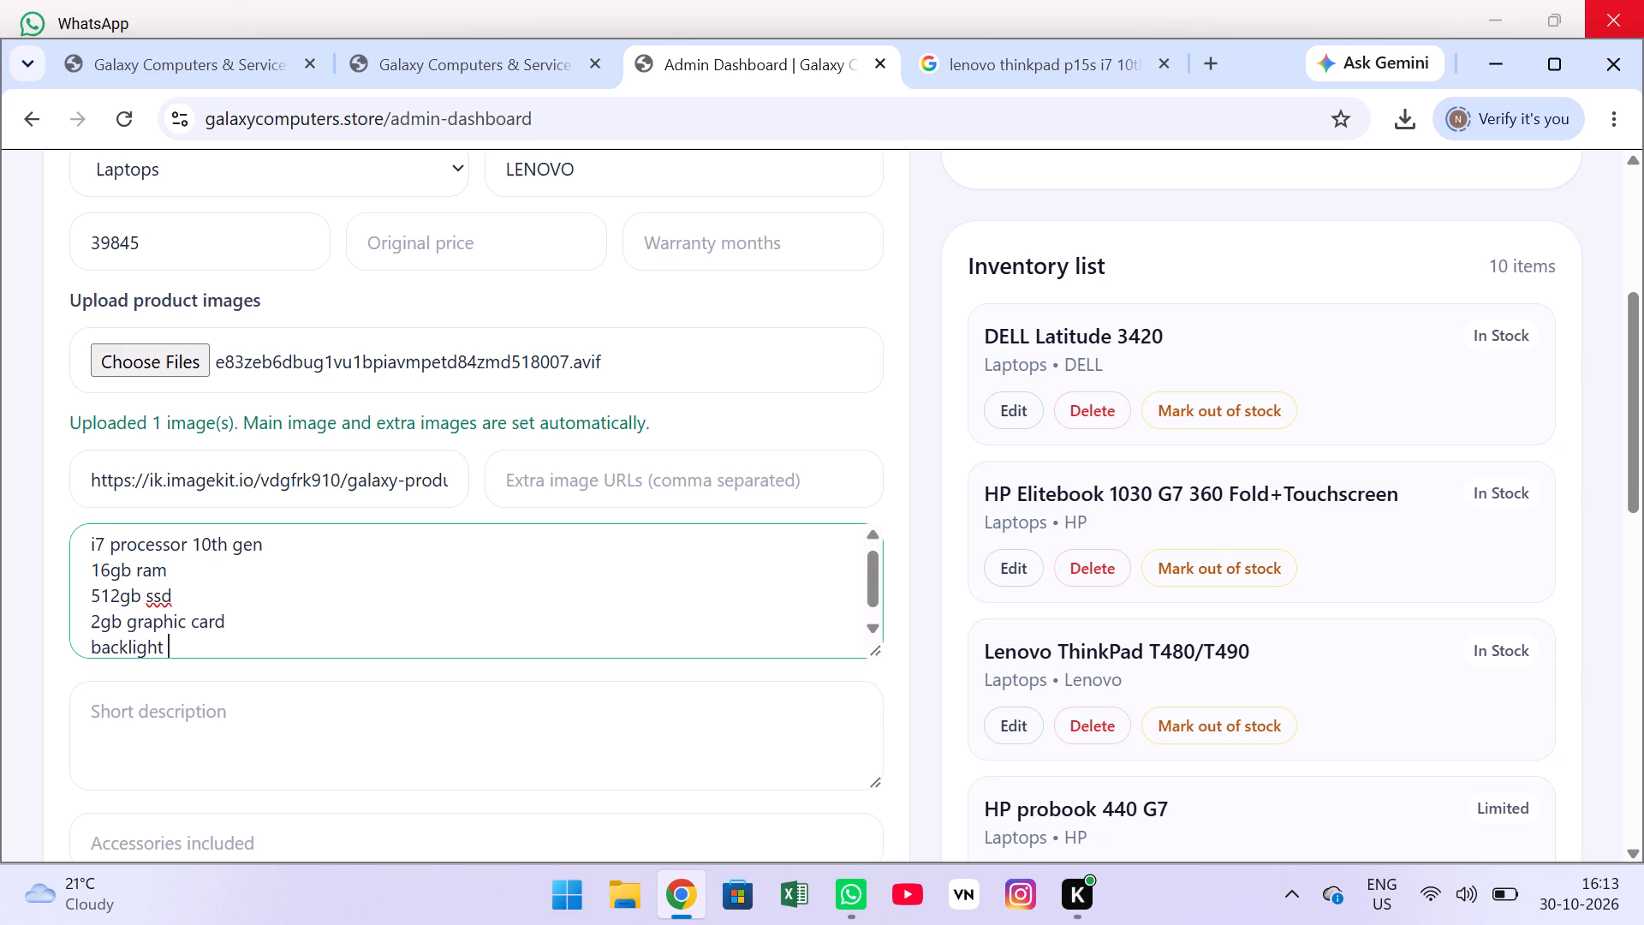
pyautogui.write('keyb')
pyautogui.write('ord')
pyautogui.press('space')
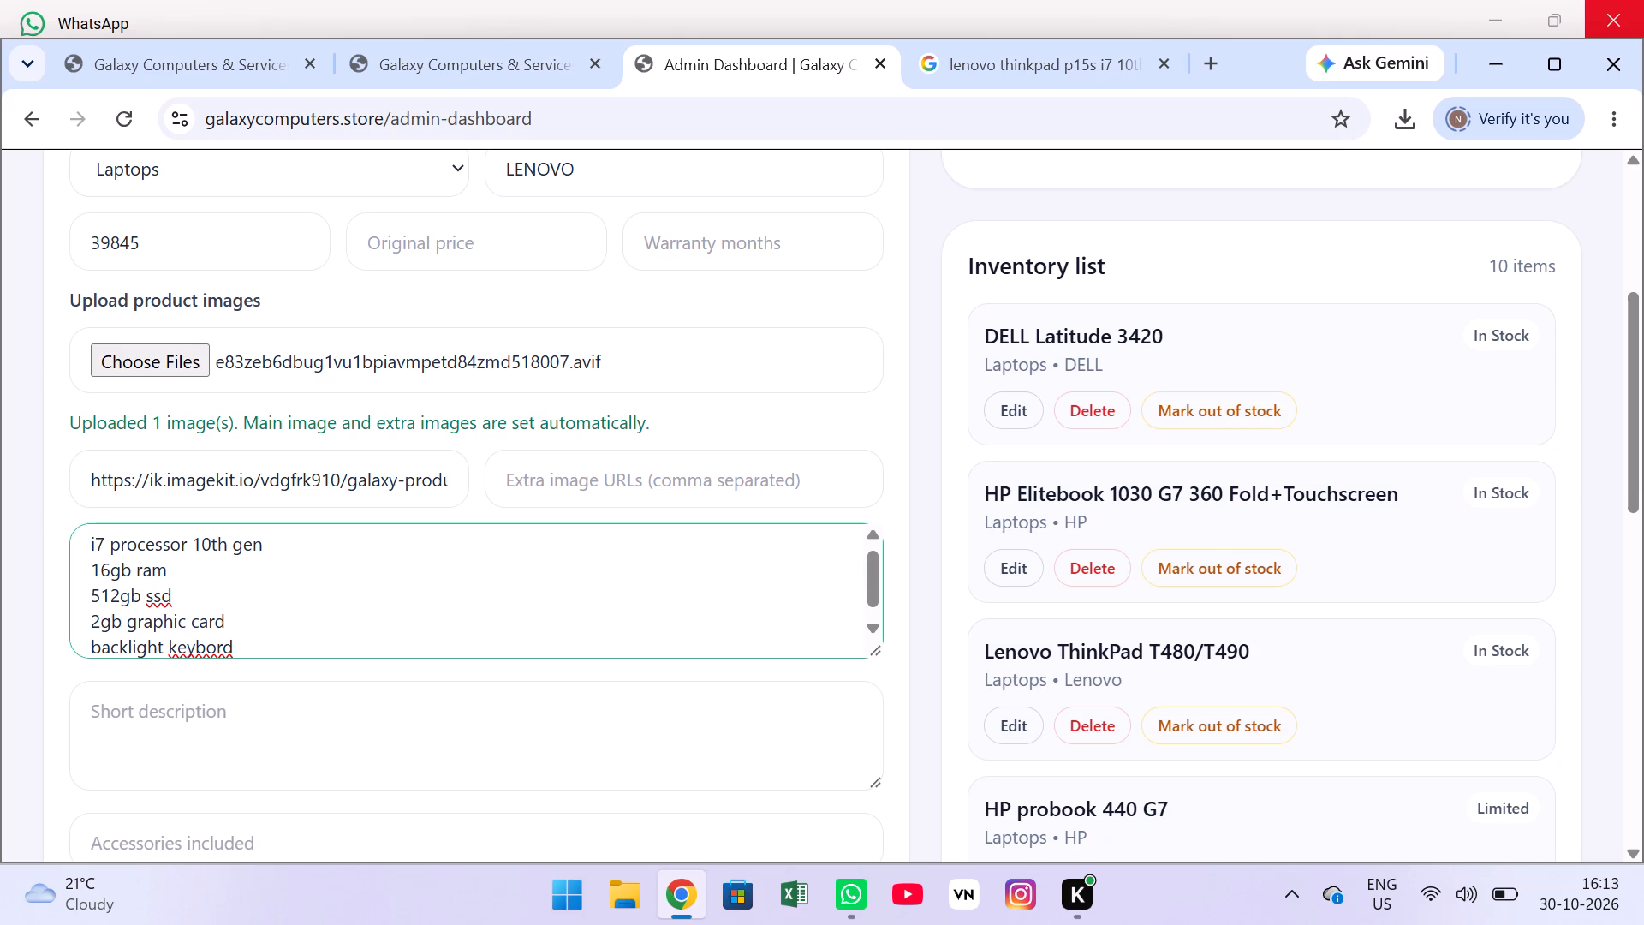
pyautogui.press('Return')
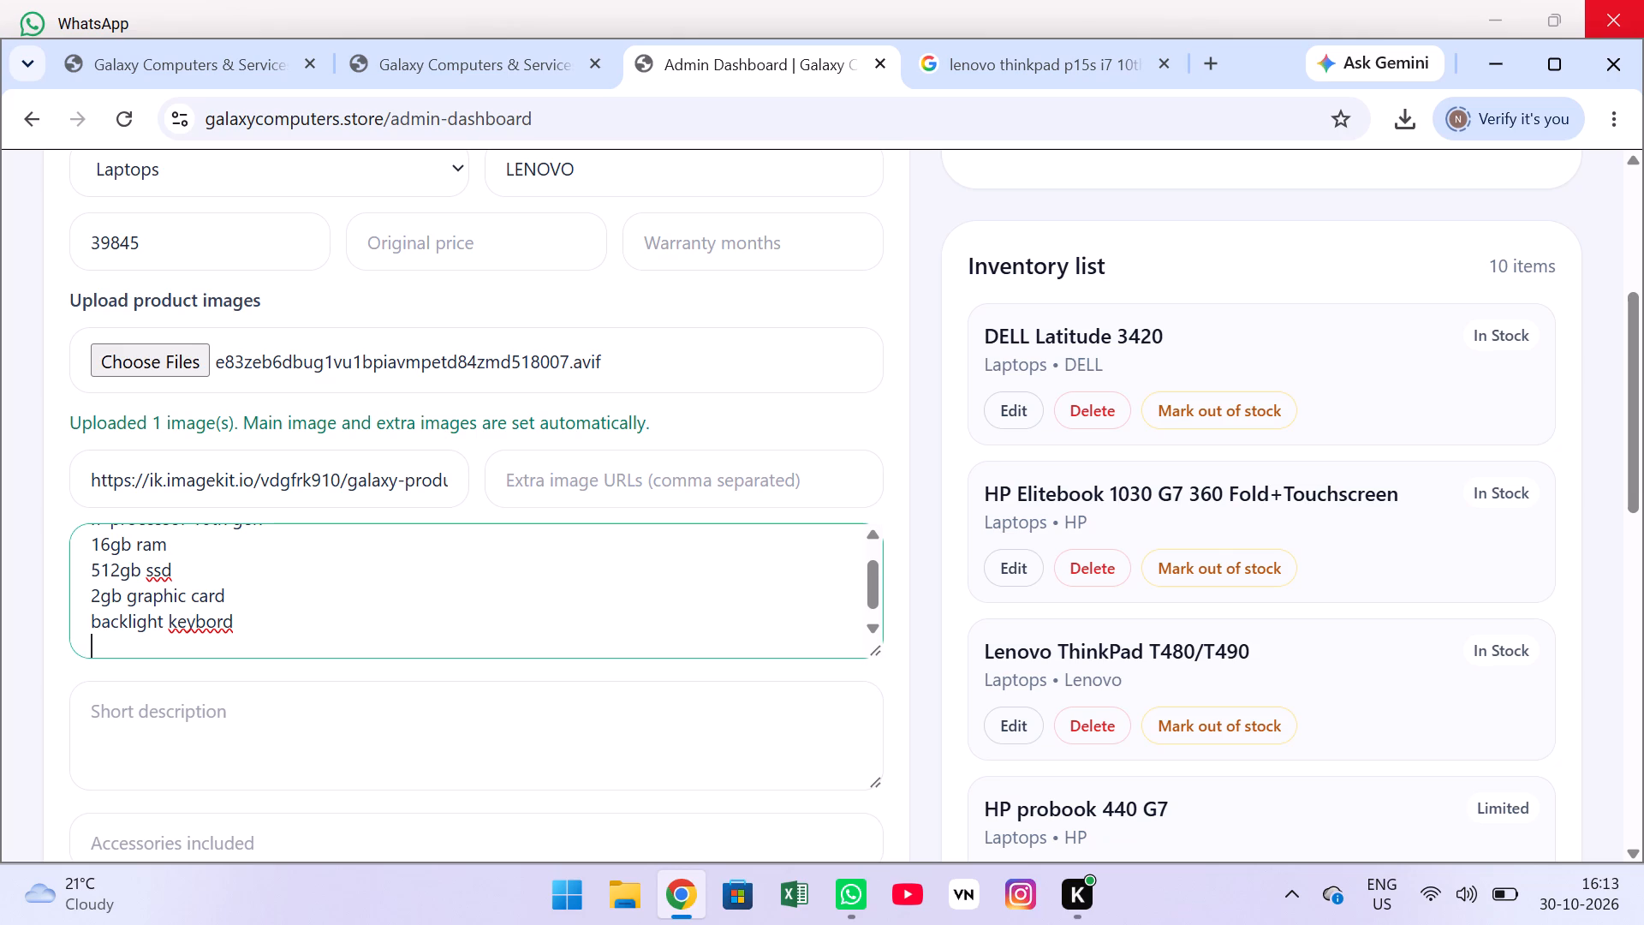
# Add "fingerprint scanner" as the line below the backlight keyboard in the product specs.
pyautogui.write('finger')
pyautogui.write('print')
pyautogui.press('space')
pyautogui.write('scanner')
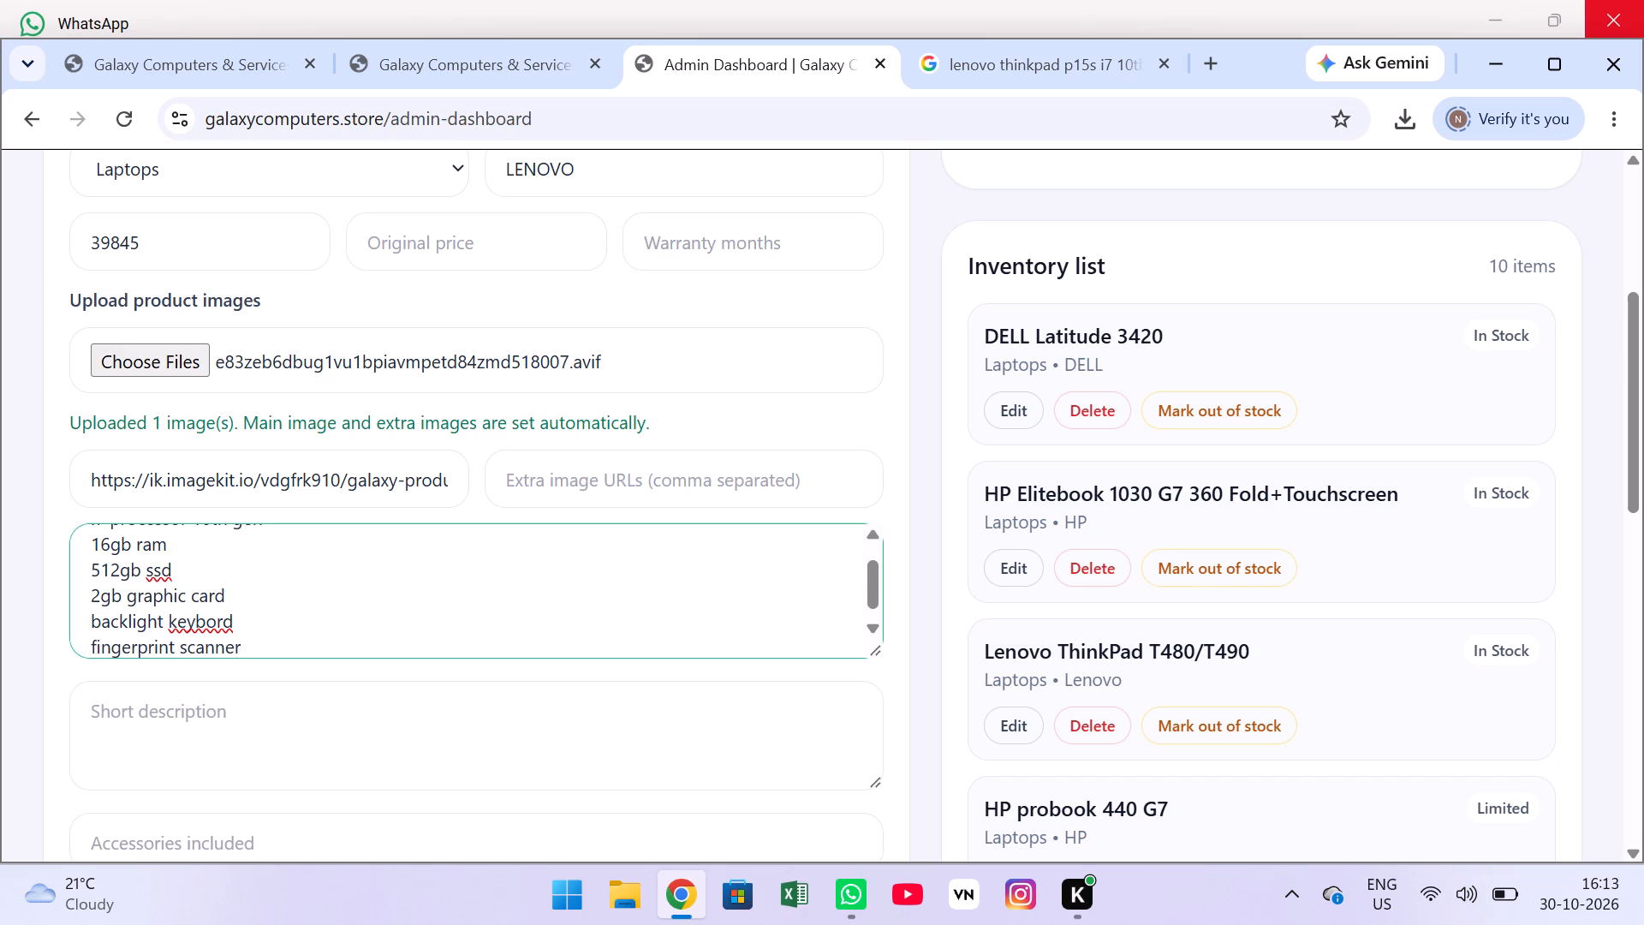
pyautogui.press('Return')
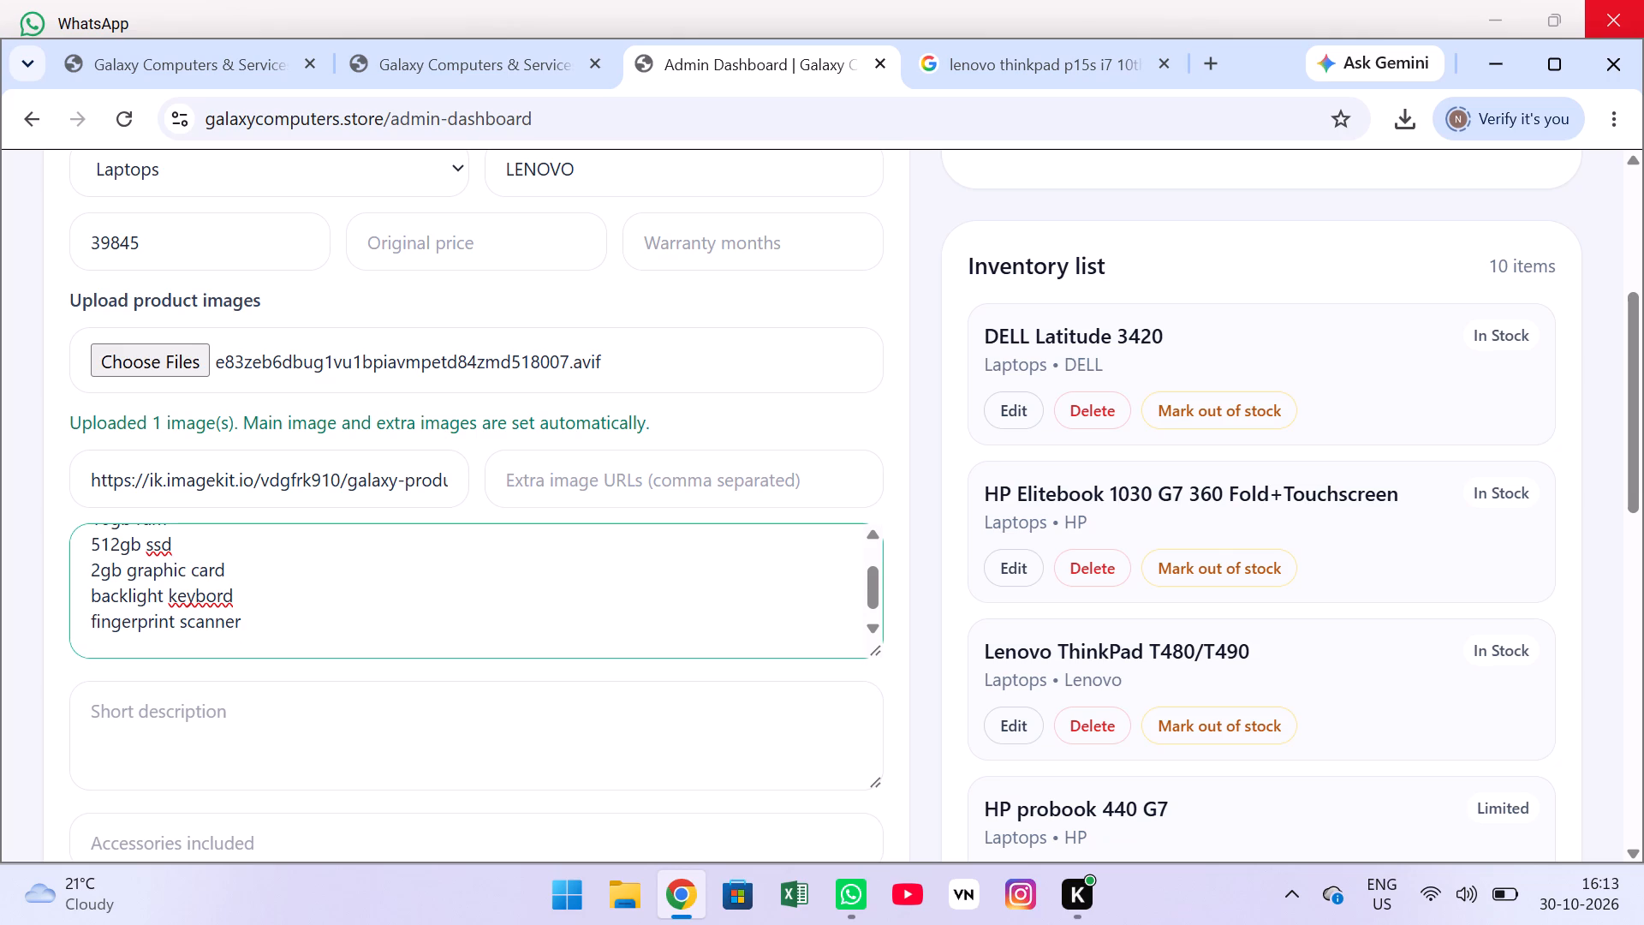
pyautogui.press('BackSpace')
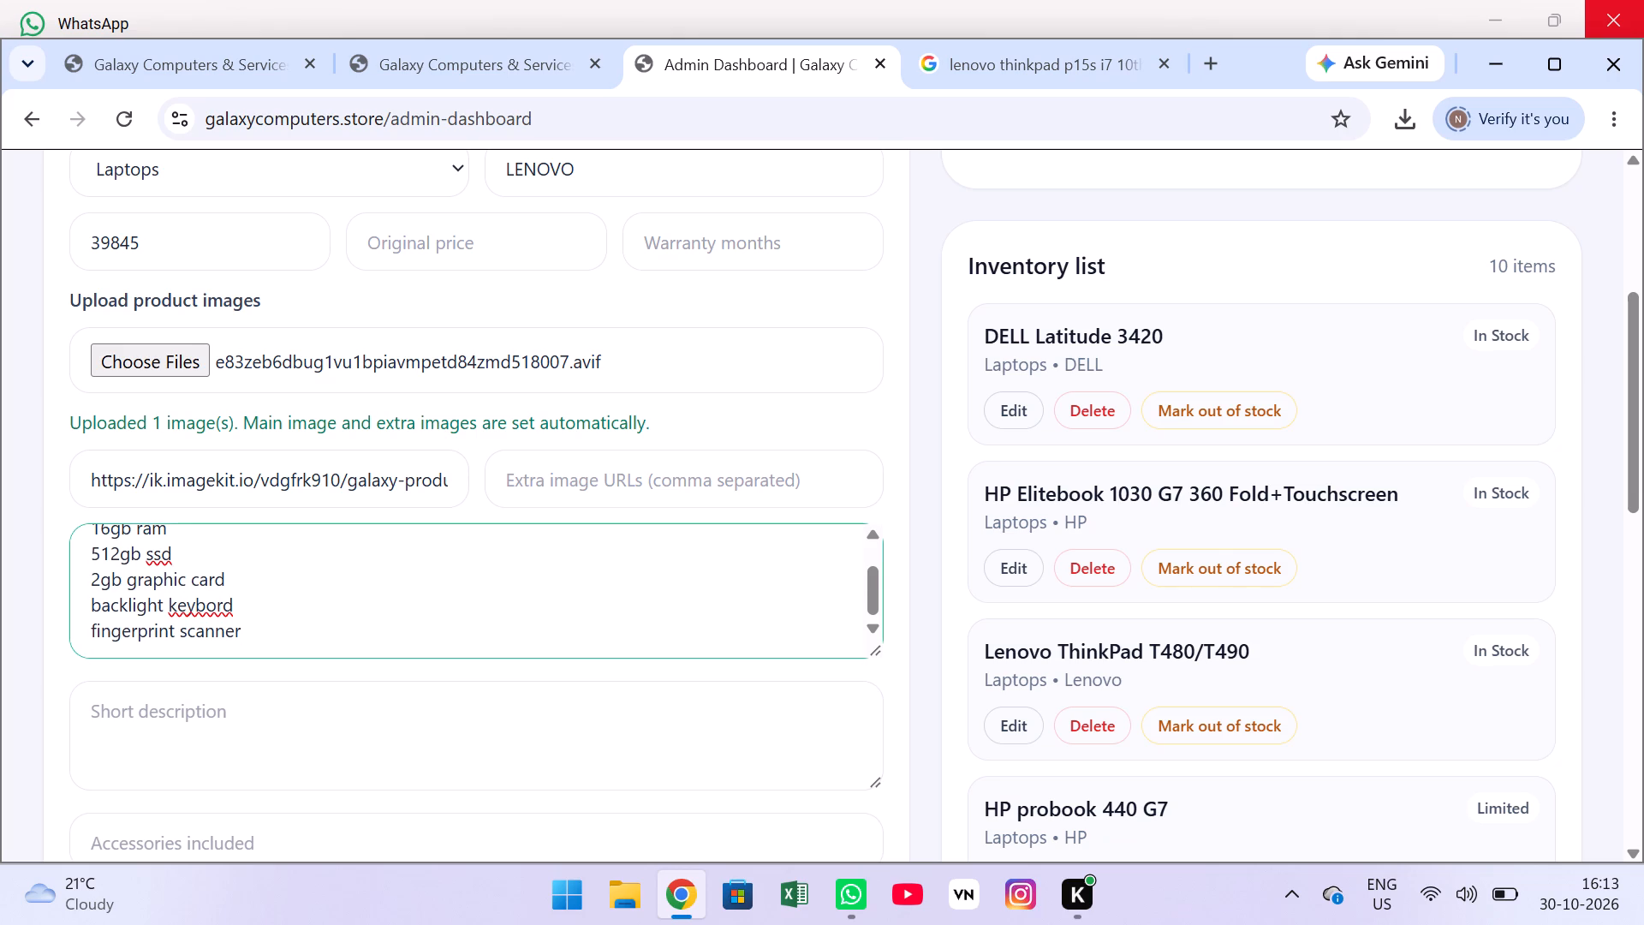
# Add a comma at the end of the processor, RAM and SSD lines in the product specs.
pyautogui.scroll(2, 353, 609)
pyautogui.click(272, 551)
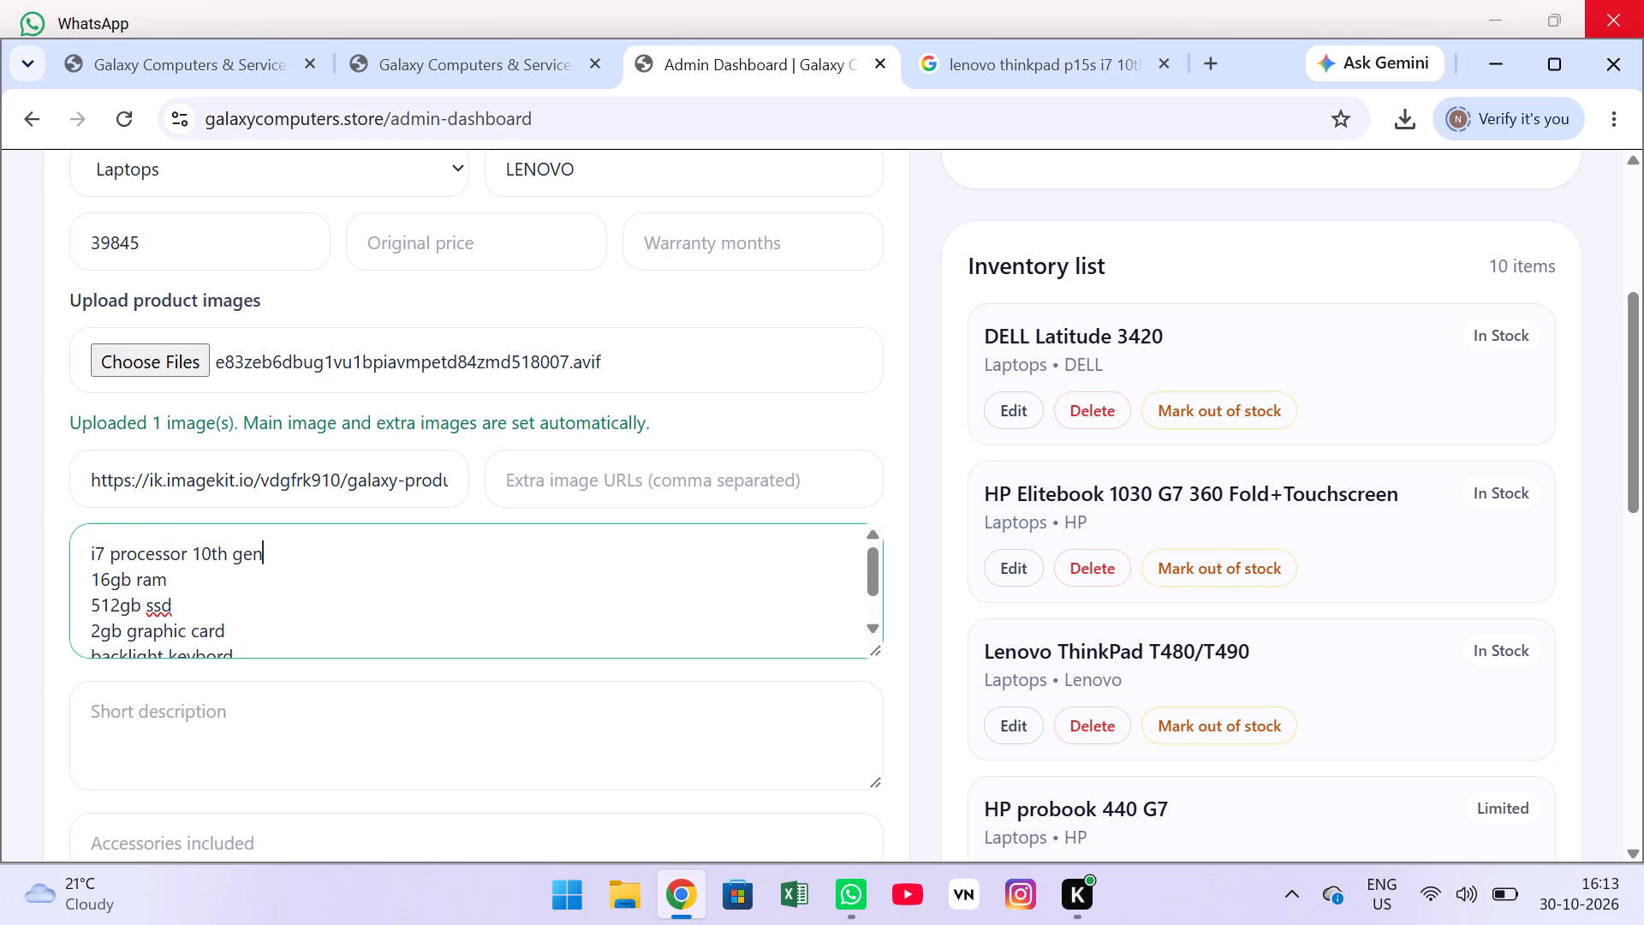
pyautogui.press(',')
pyautogui.press('Return')
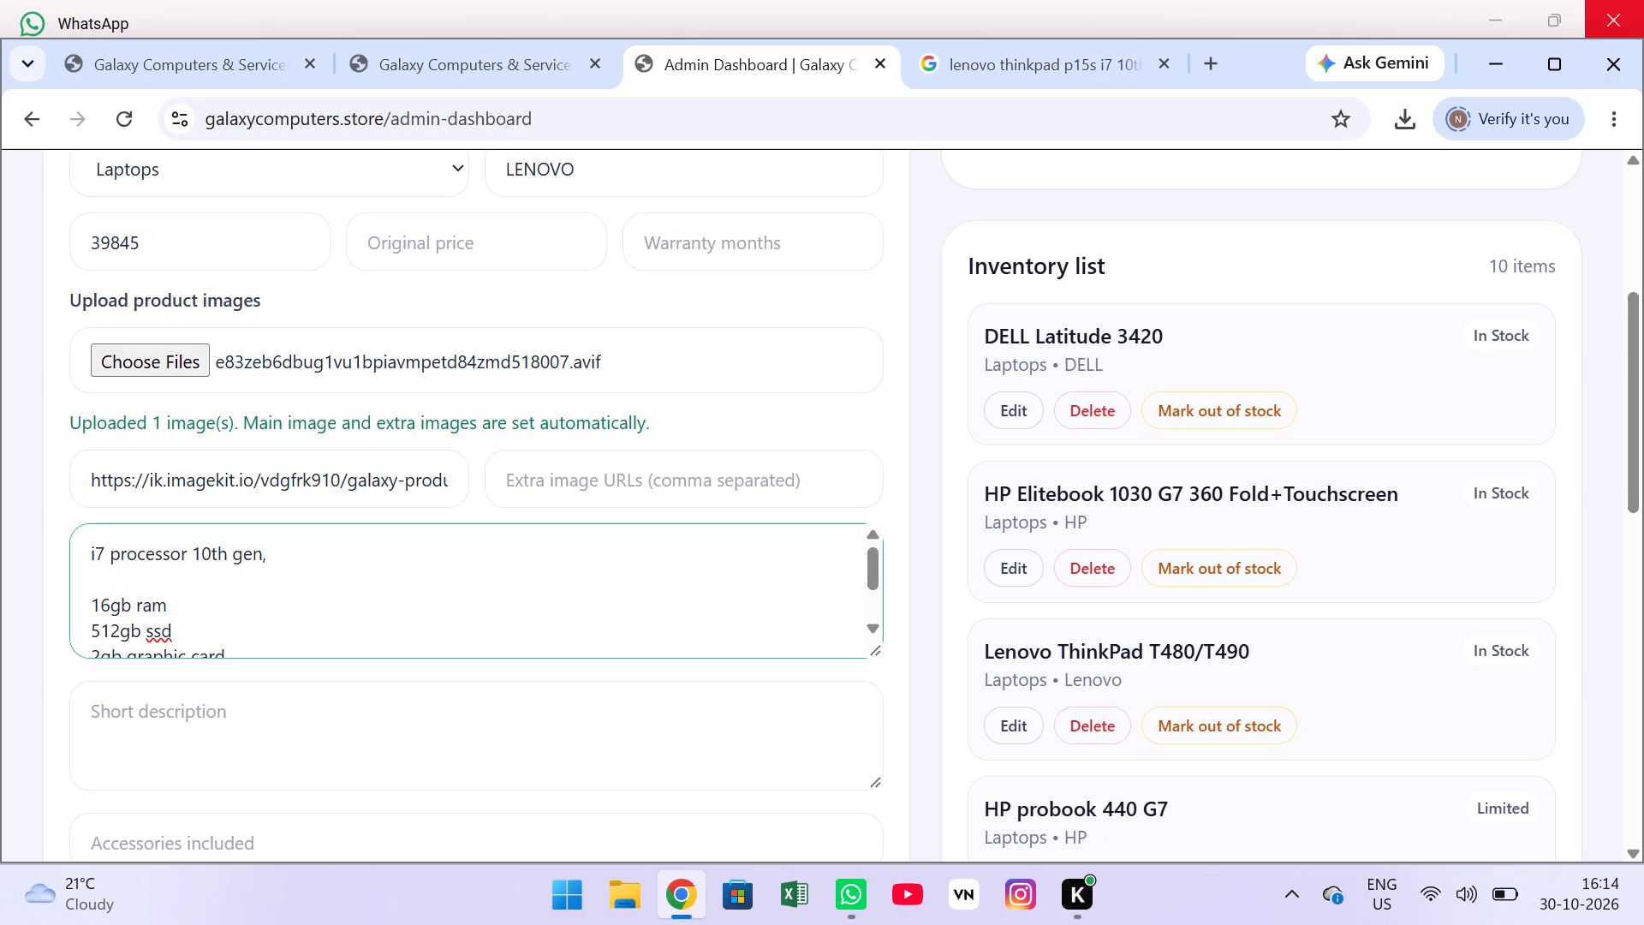
pyautogui.press('BackSpace')
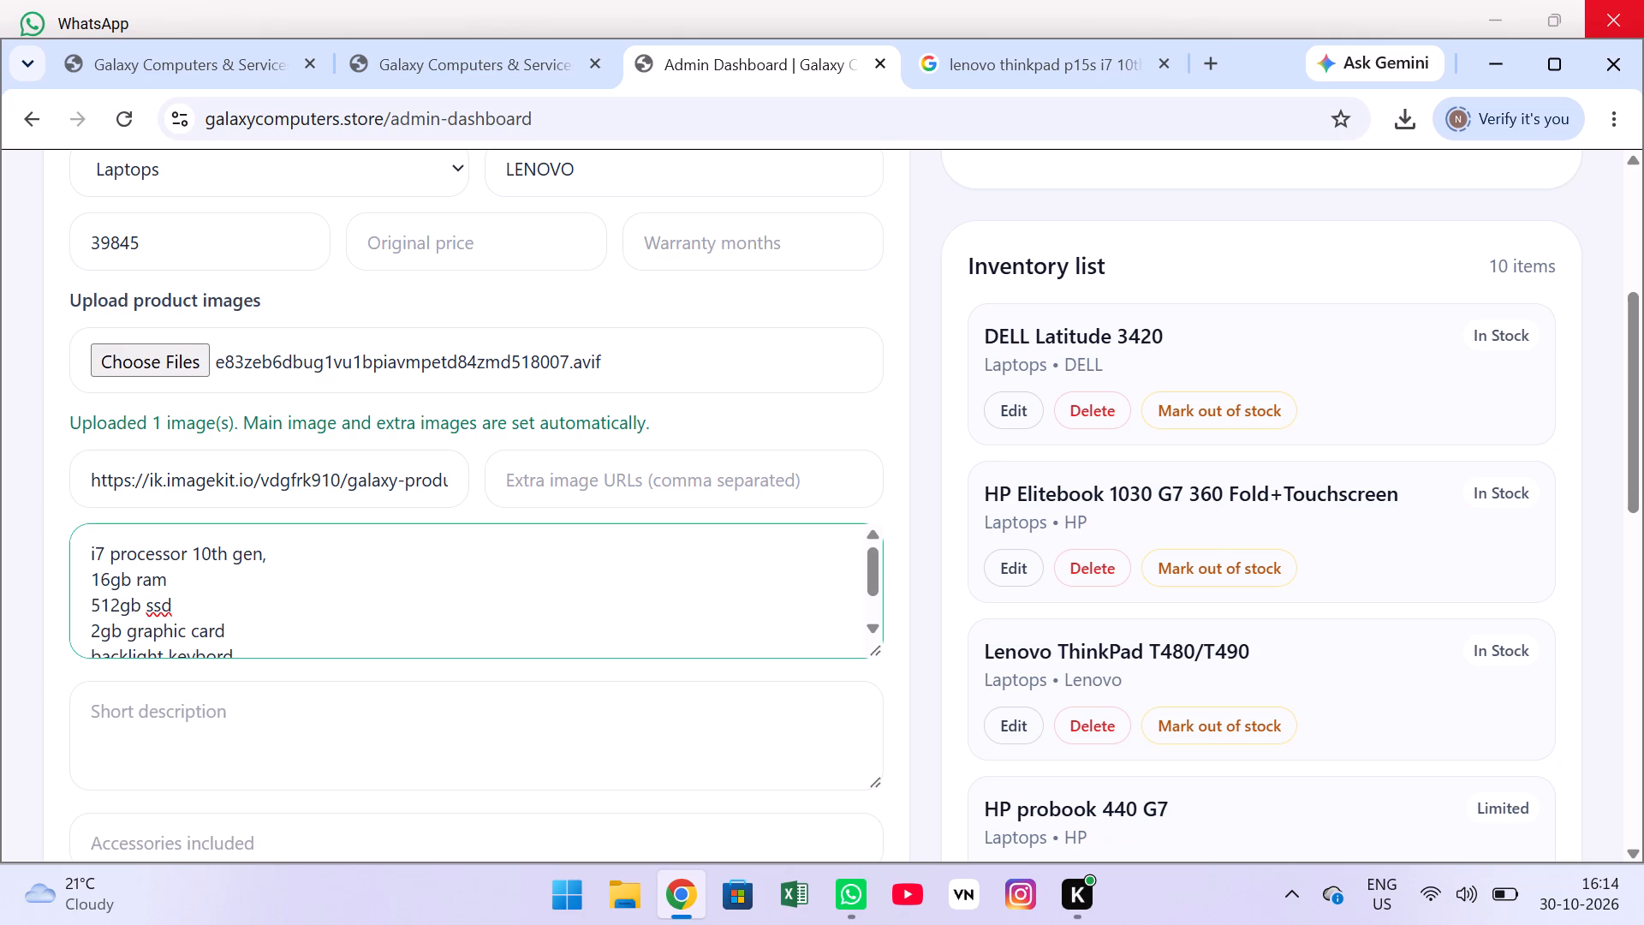
pyautogui.press('Down')
pyautogui.press(',')
pyautogui.press('Down')
pyautogui.press(',')
# Add a comma at the end of the graphic card, backlight keyboard and fingerprint scanner lines in the product specs.
pyautogui.press('Down')
pyautogui.press(',')
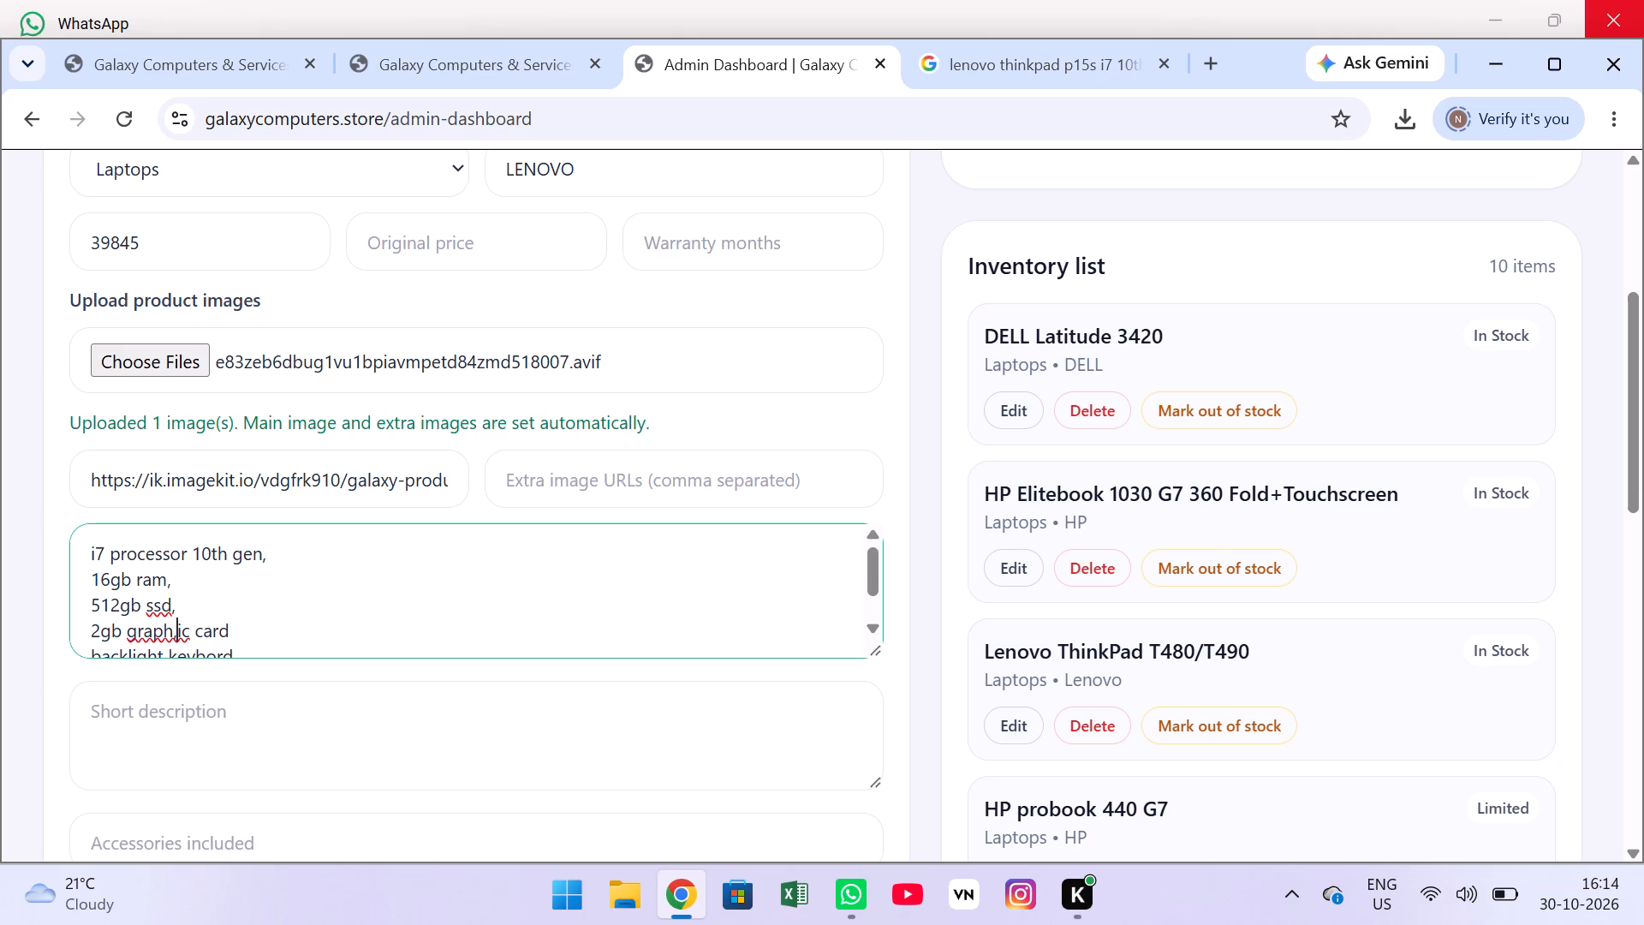
pyautogui.press('BackSpace')
pyautogui.click(232, 630)
pyautogui.press('BackSpace')
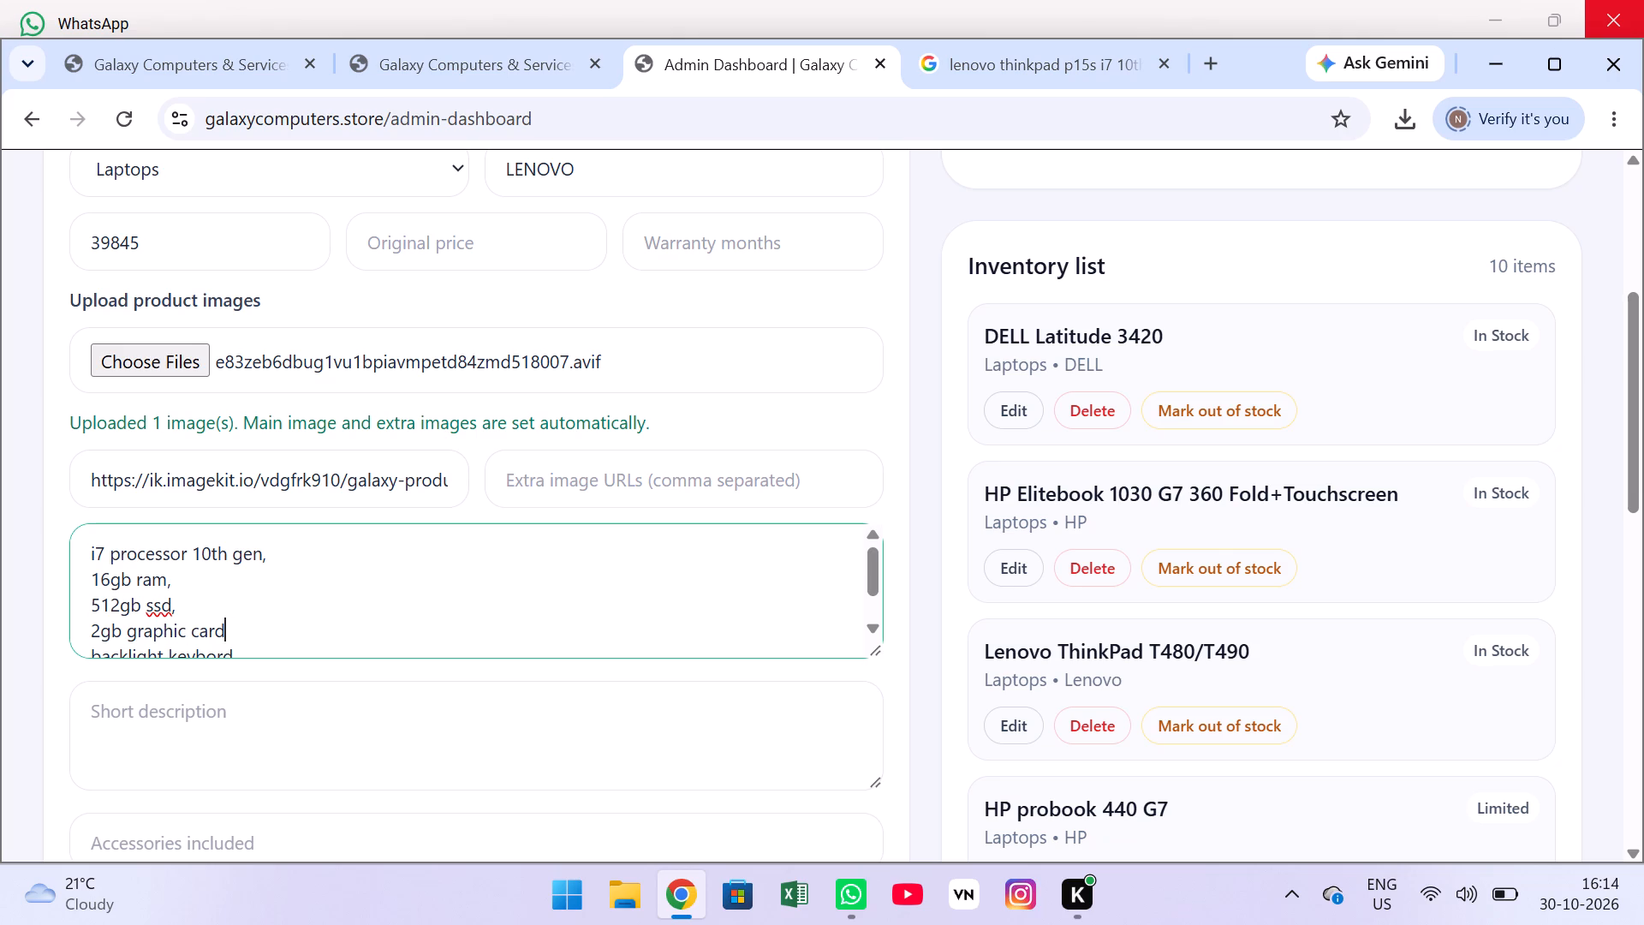
pyautogui.press(',')
pyautogui.press('Down')
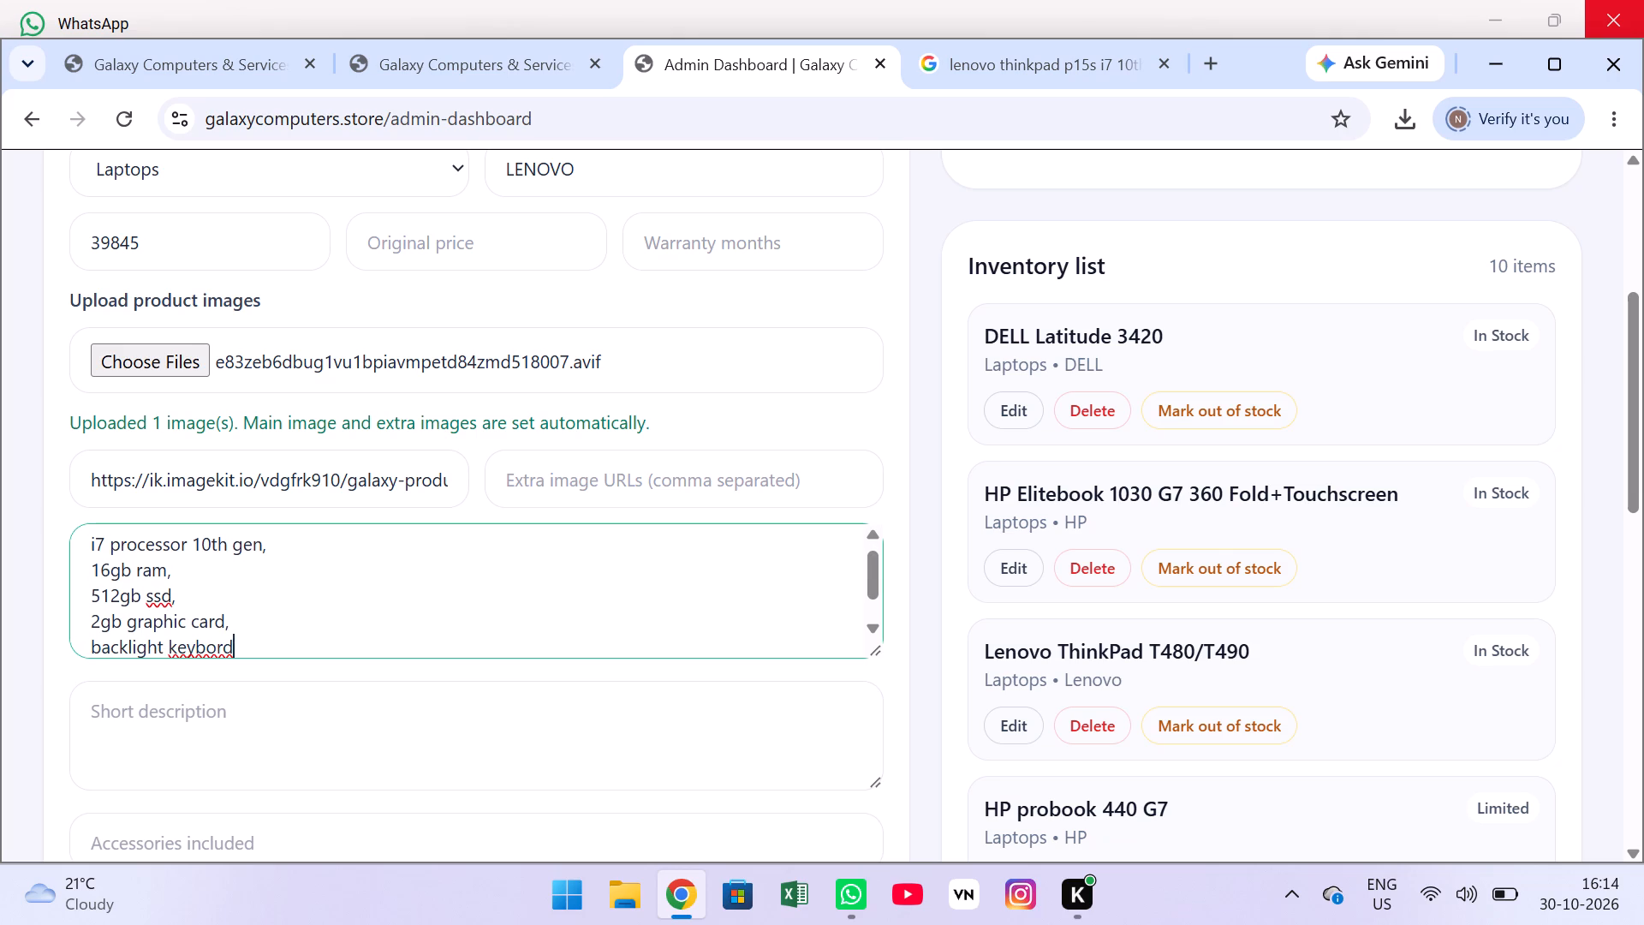
pyautogui.press(',')
pyautogui.press('Down')
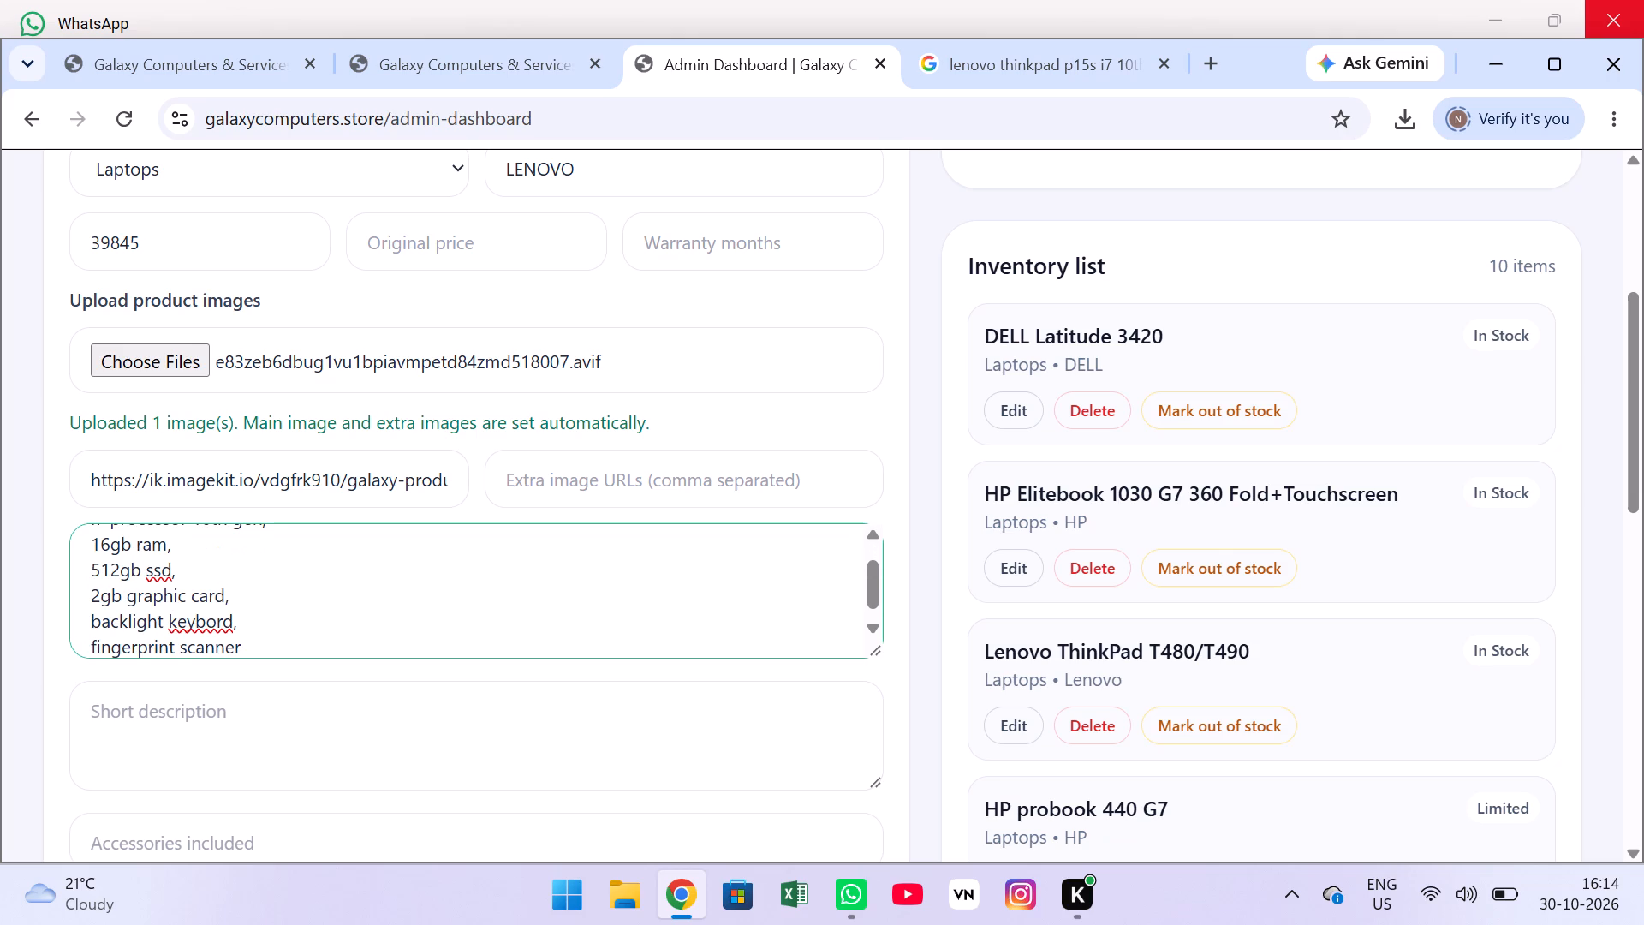
pyautogui.press('Right')
pyautogui.press(',')
# Add "Nvidia Quadro P520" as a new last line of the product specs.
pyautogui.press('Down')
pyautogui.press('Return')
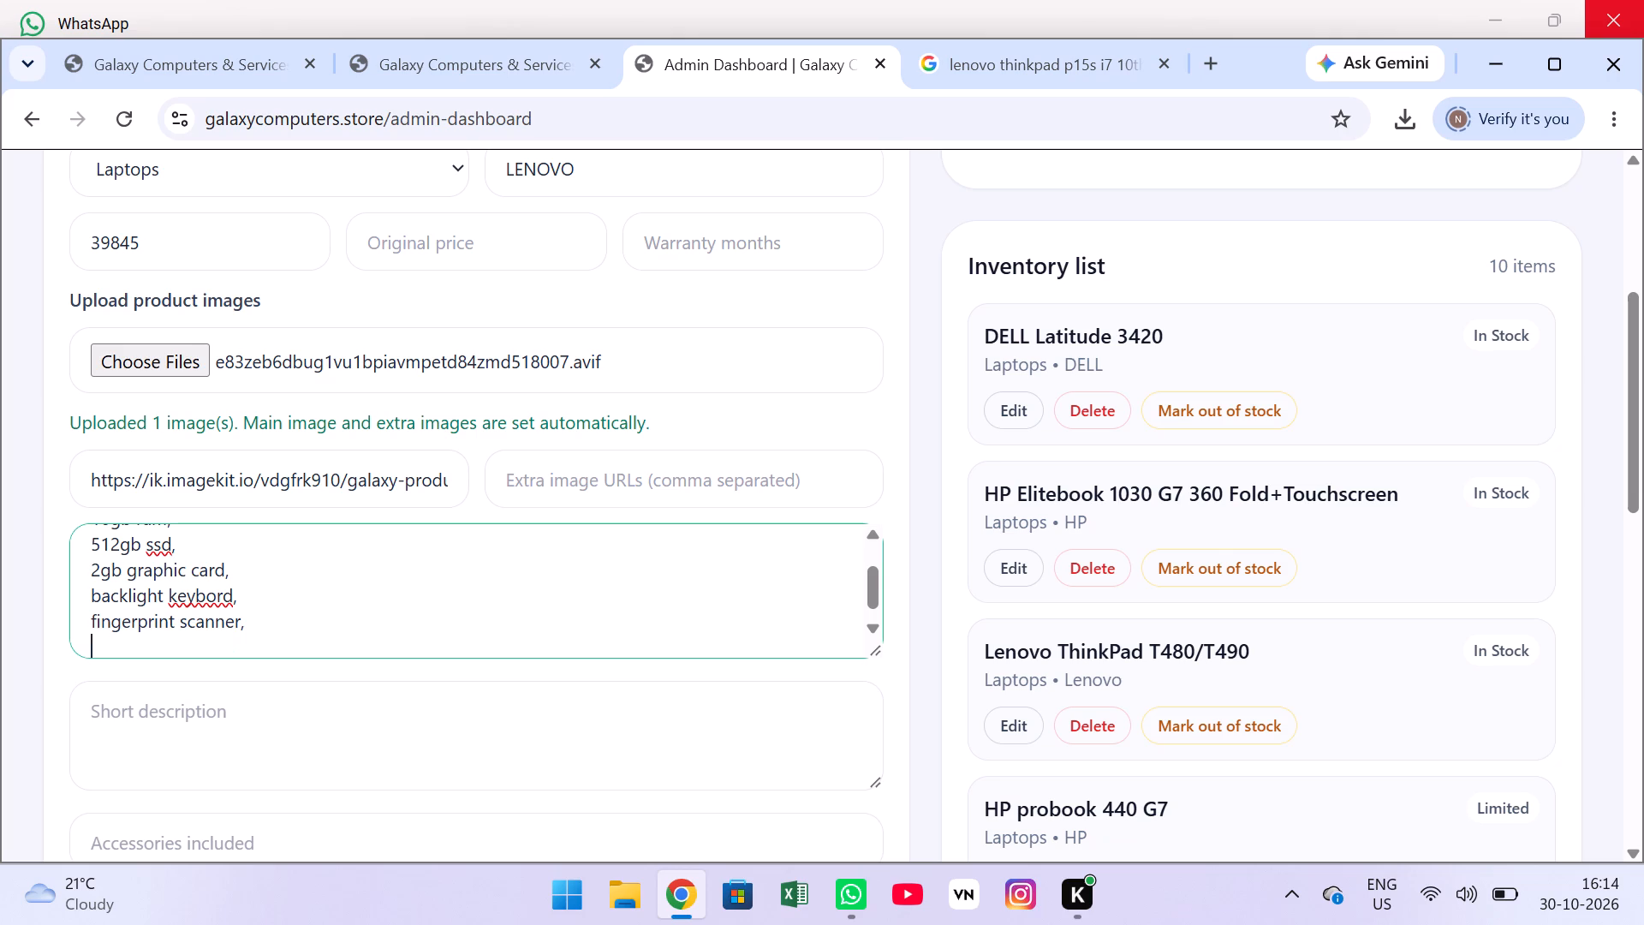
pyautogui.hotkey('shift', 'n')
pyautogui.write('vid')
pyautogui.write('ia')
pyautogui.press('space')
pyautogui.hotkey('shift', 'q')
pyautogui.press('u')
pyautogui.press('a')
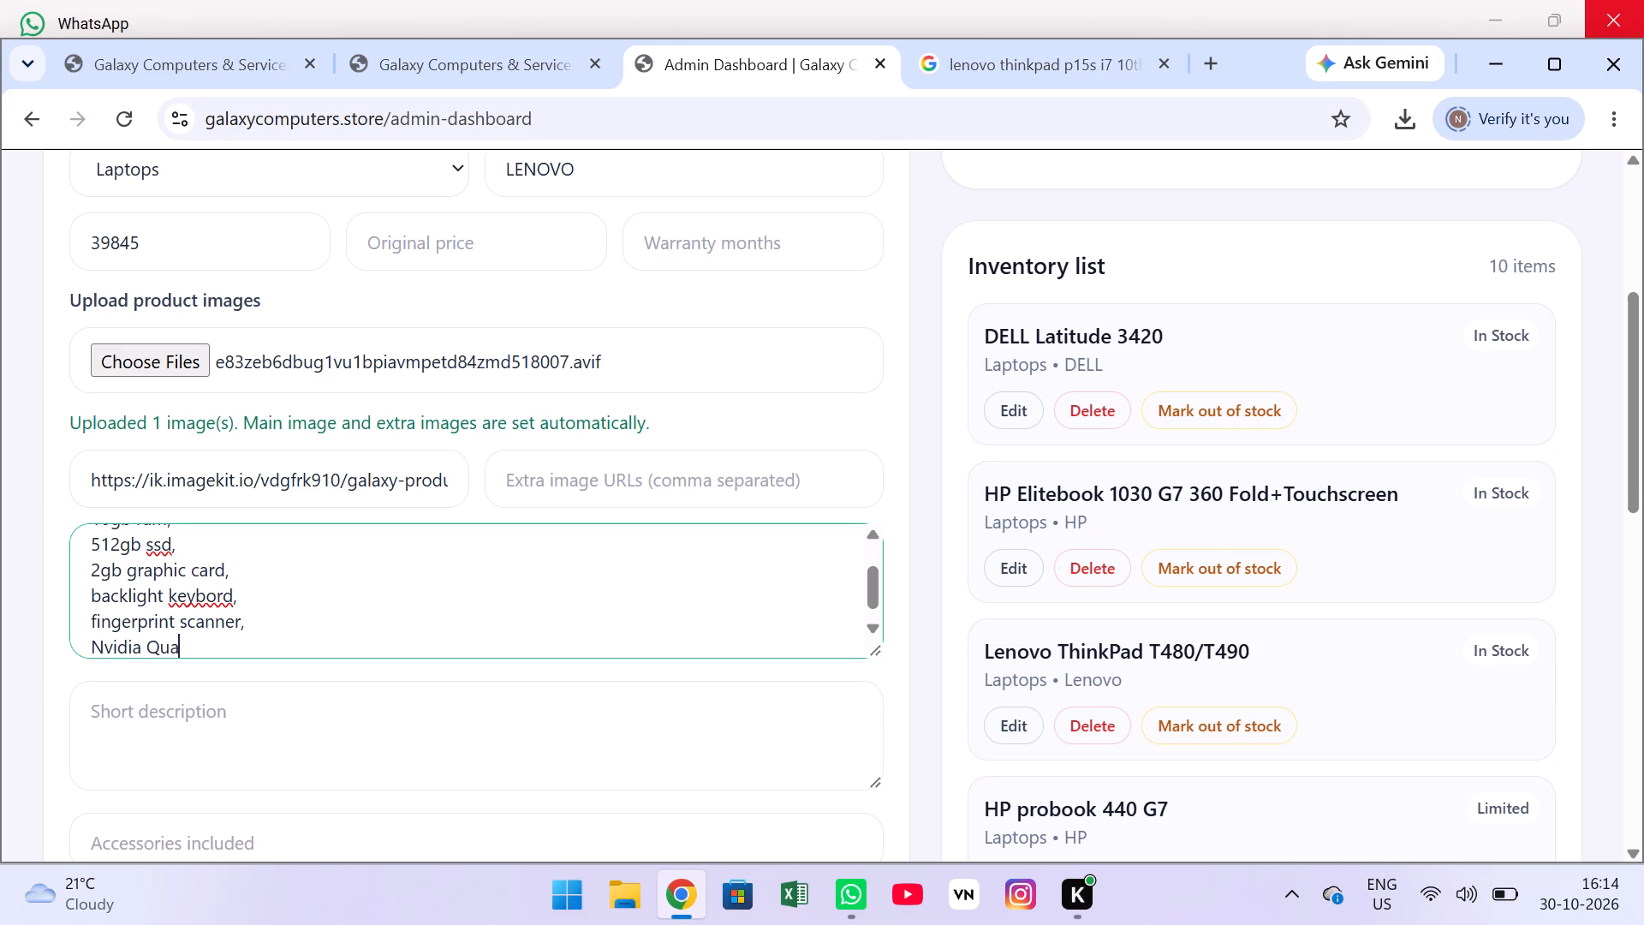
pyautogui.write('dro')
pyautogui.press('space')
pyautogui.hotkey('shift', 'p')
pyautogui.press('5')
pyautogui.press('0')
pyautogui.press('BackSpace')
pyautogui.write('20')
pyautogui.press('space')
# Save the LENOVO Thinkpad P15s product with its completed specs.
pyautogui.scroll(-4, 308, 661)
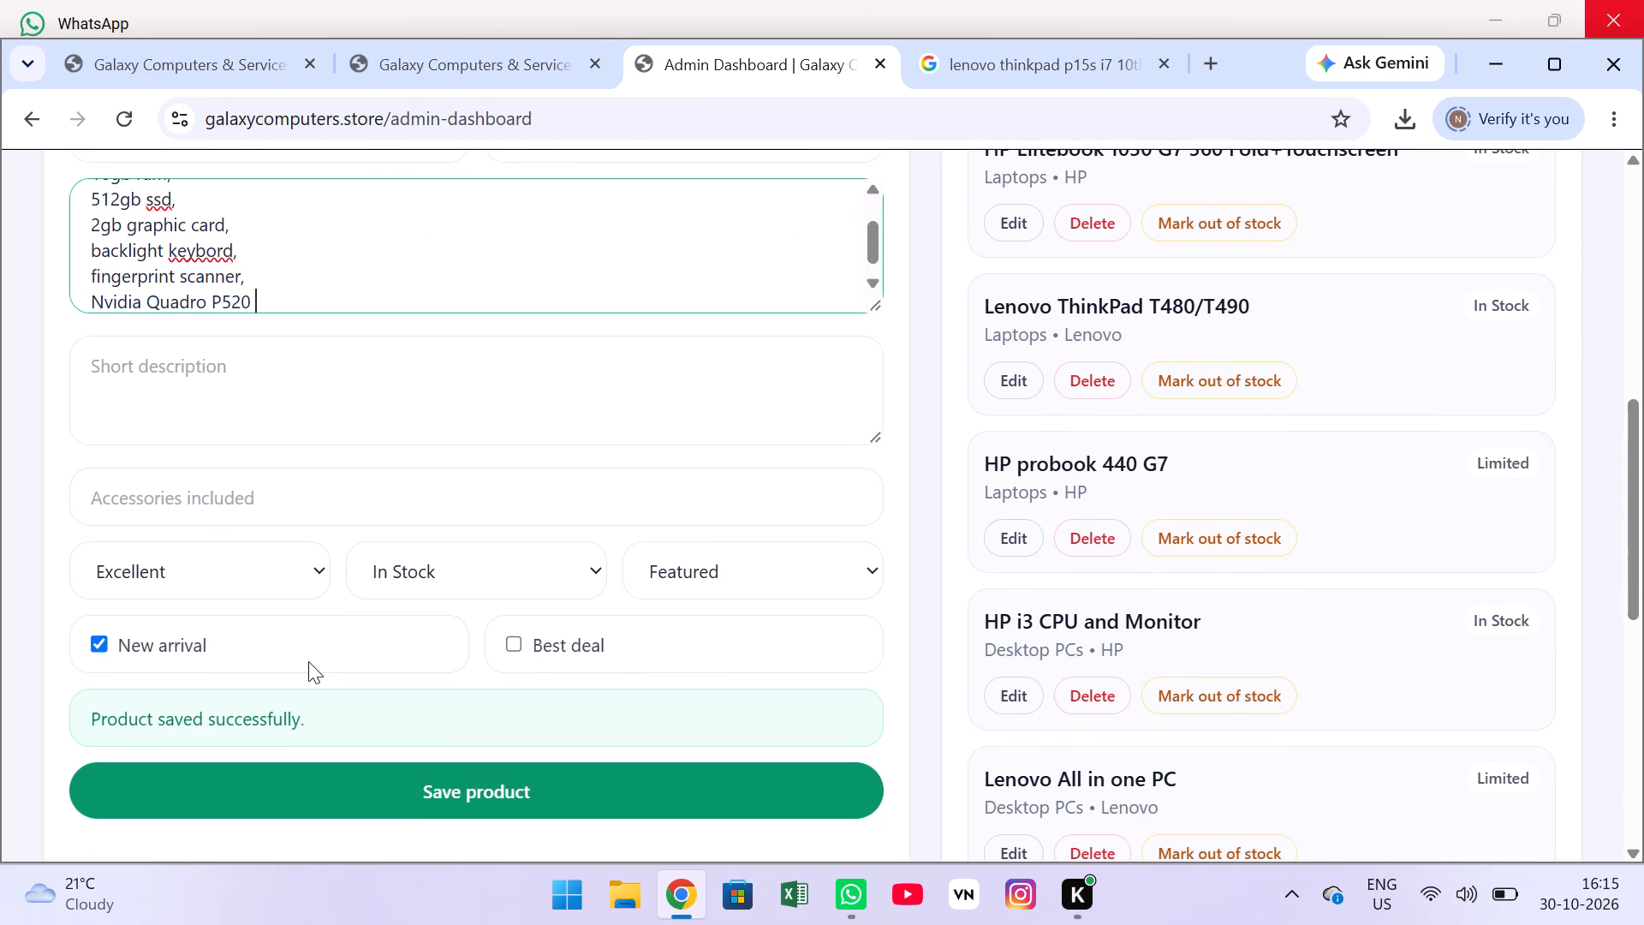
pyautogui.scroll(-1, 308, 661)
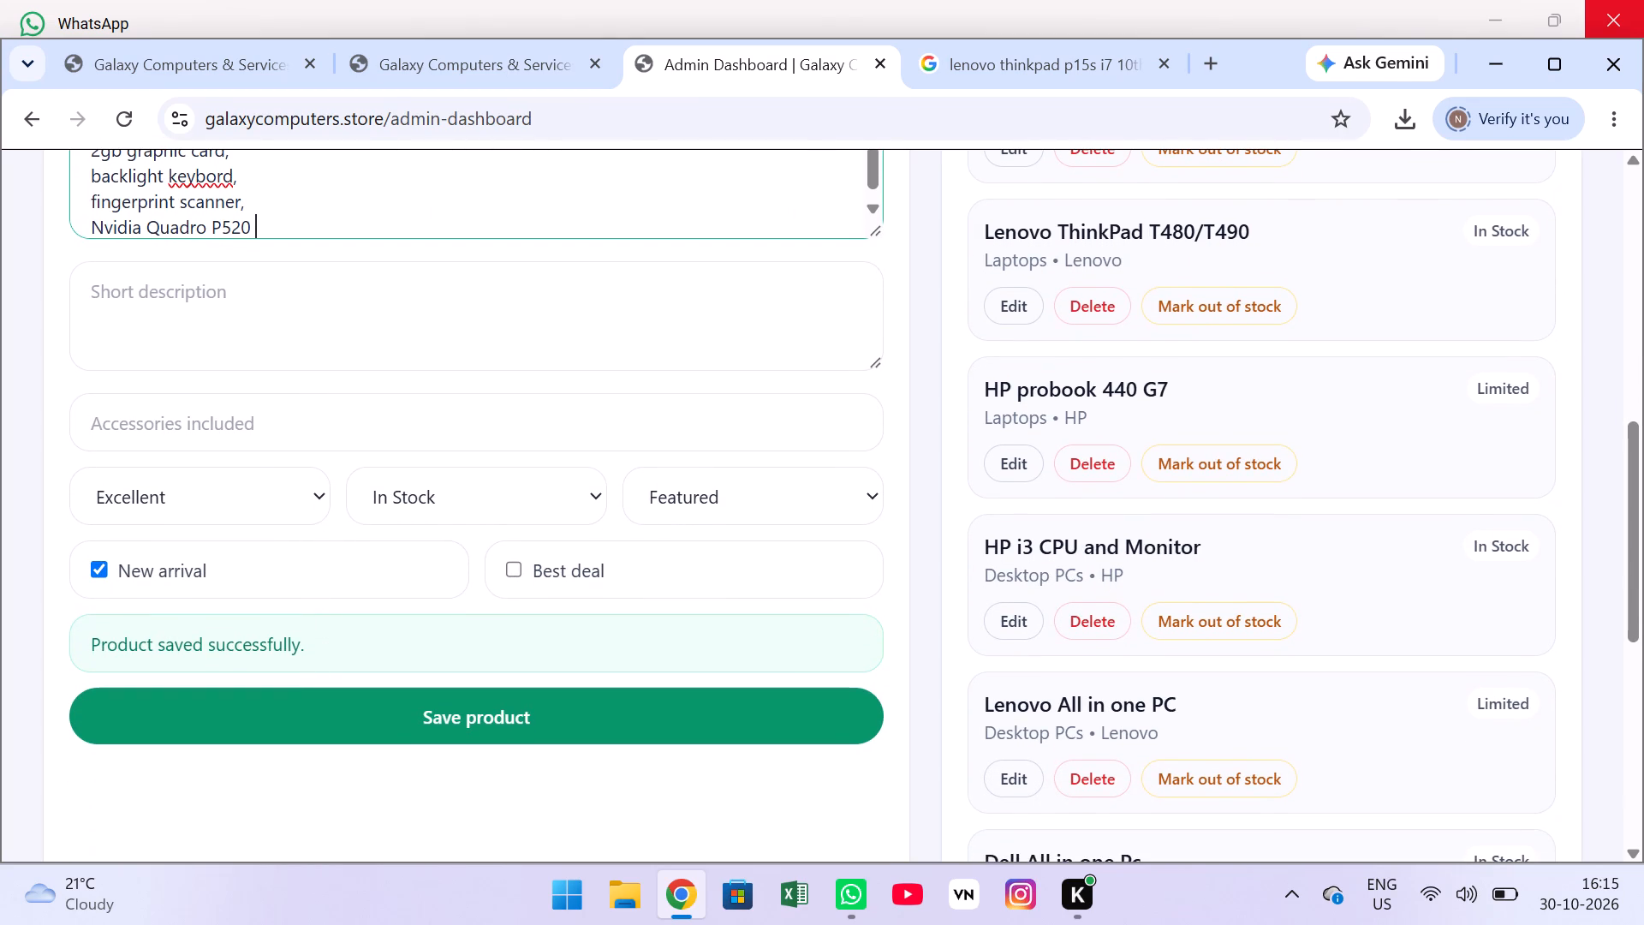
pyautogui.click(508, 713)
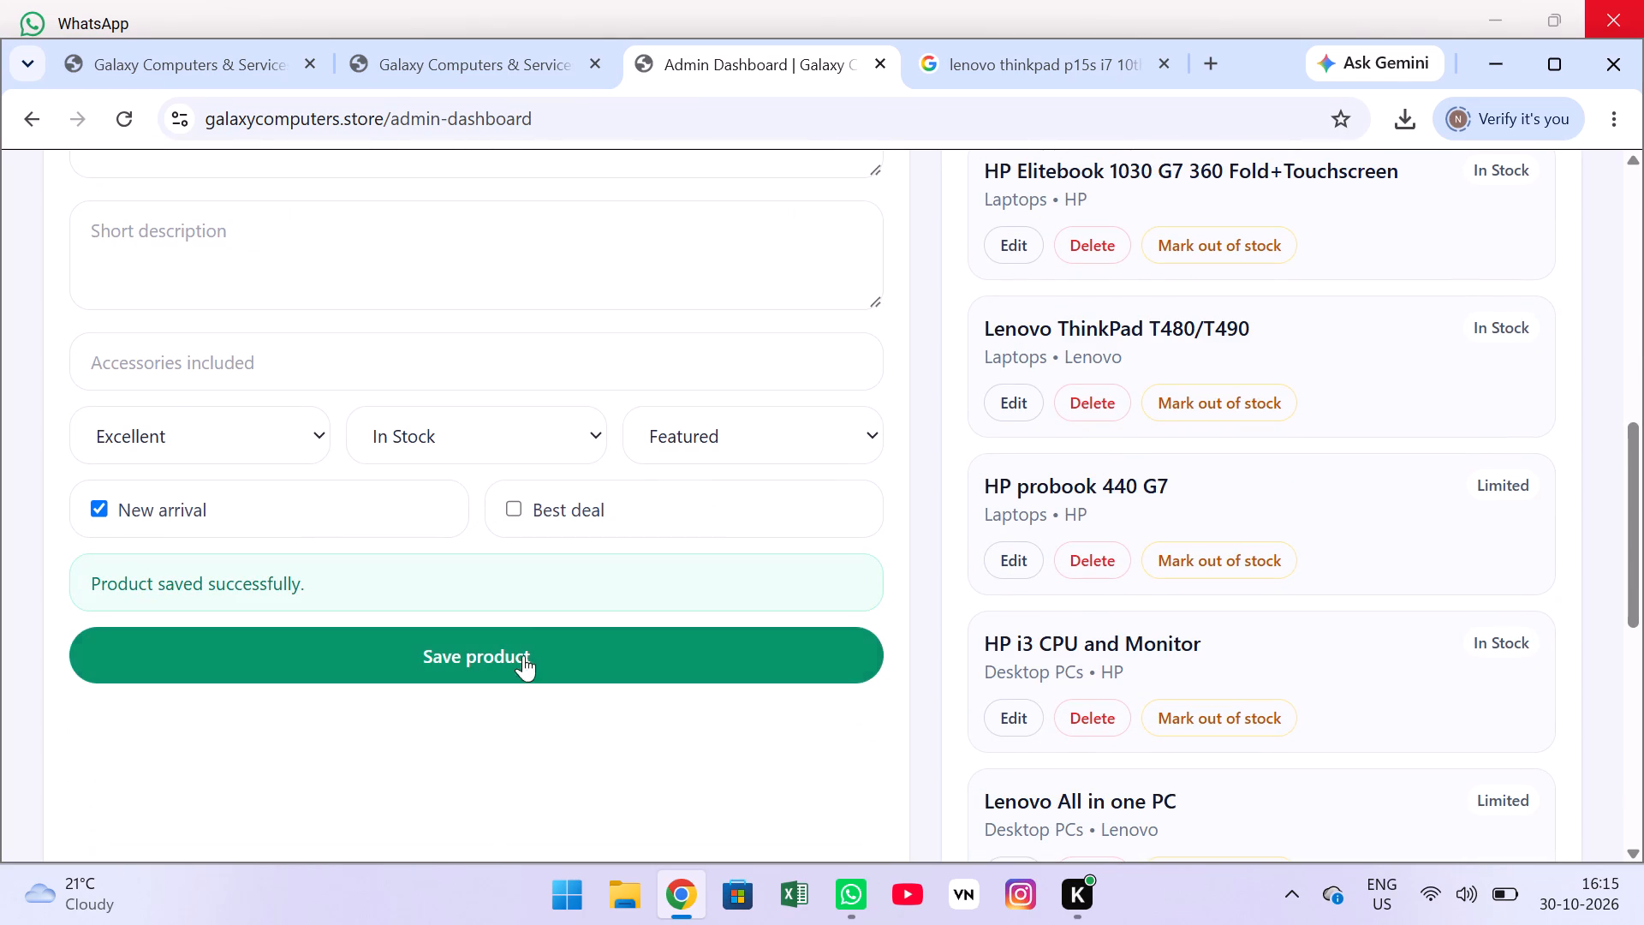
# Switch to the Galaxy Computers & Services storefront, check the specs on the LENOVO Thinkpad P15s card, and open its product page.
pyautogui.scroll(4, 539, 611)
pyautogui.click(478, 81)
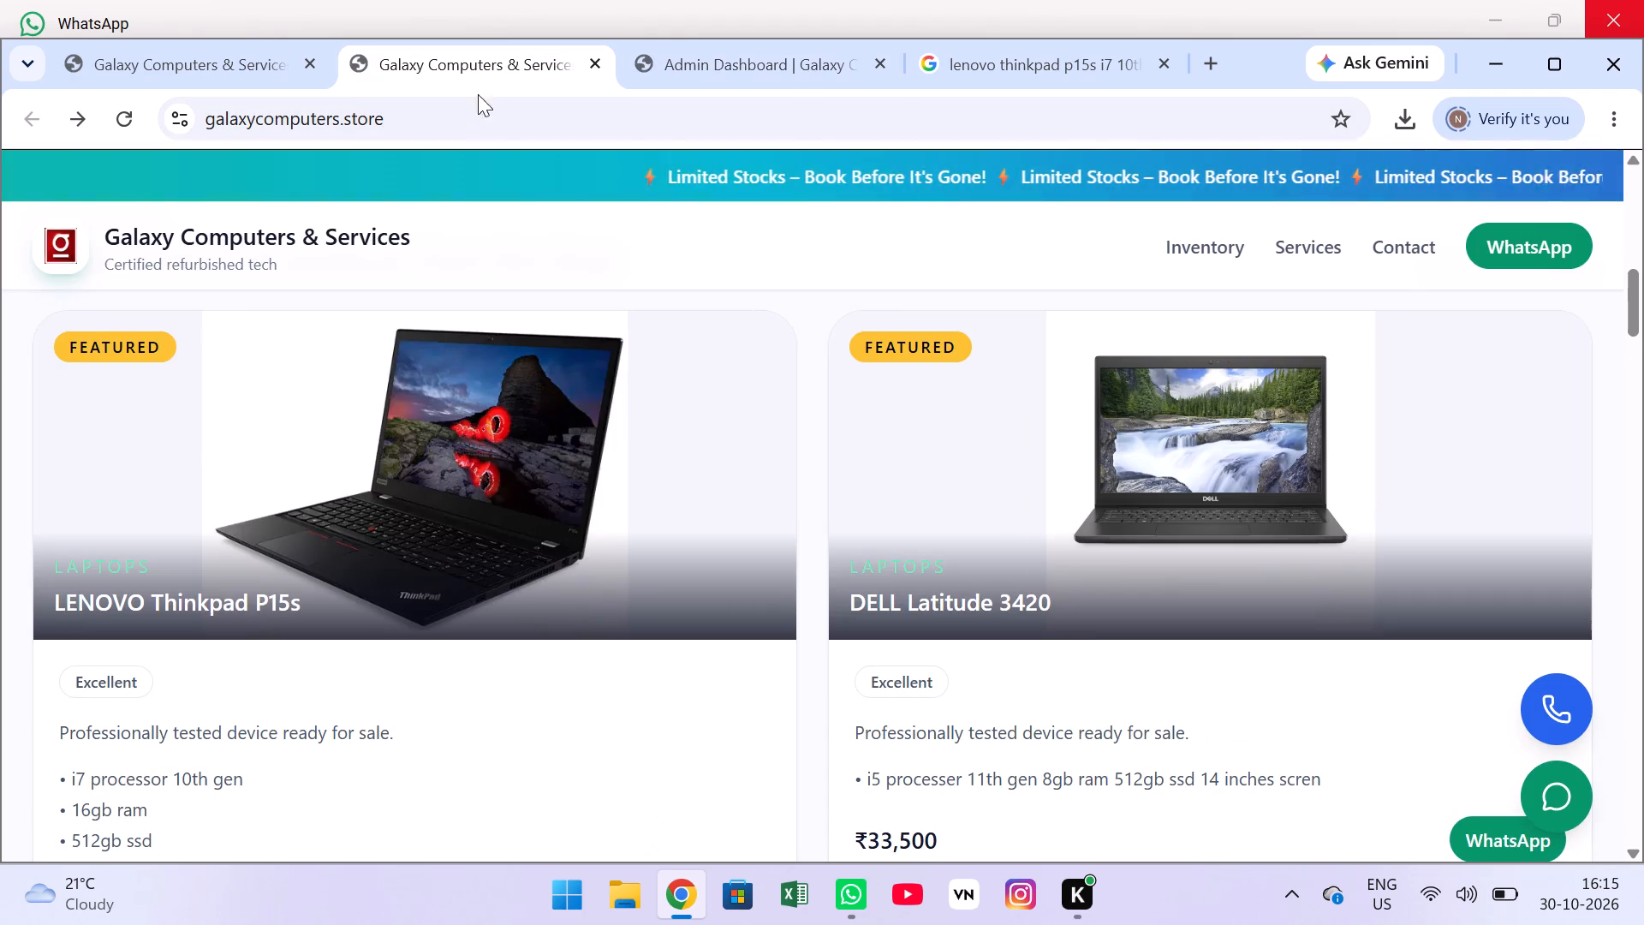
pyautogui.scroll(-1, 497, 564)
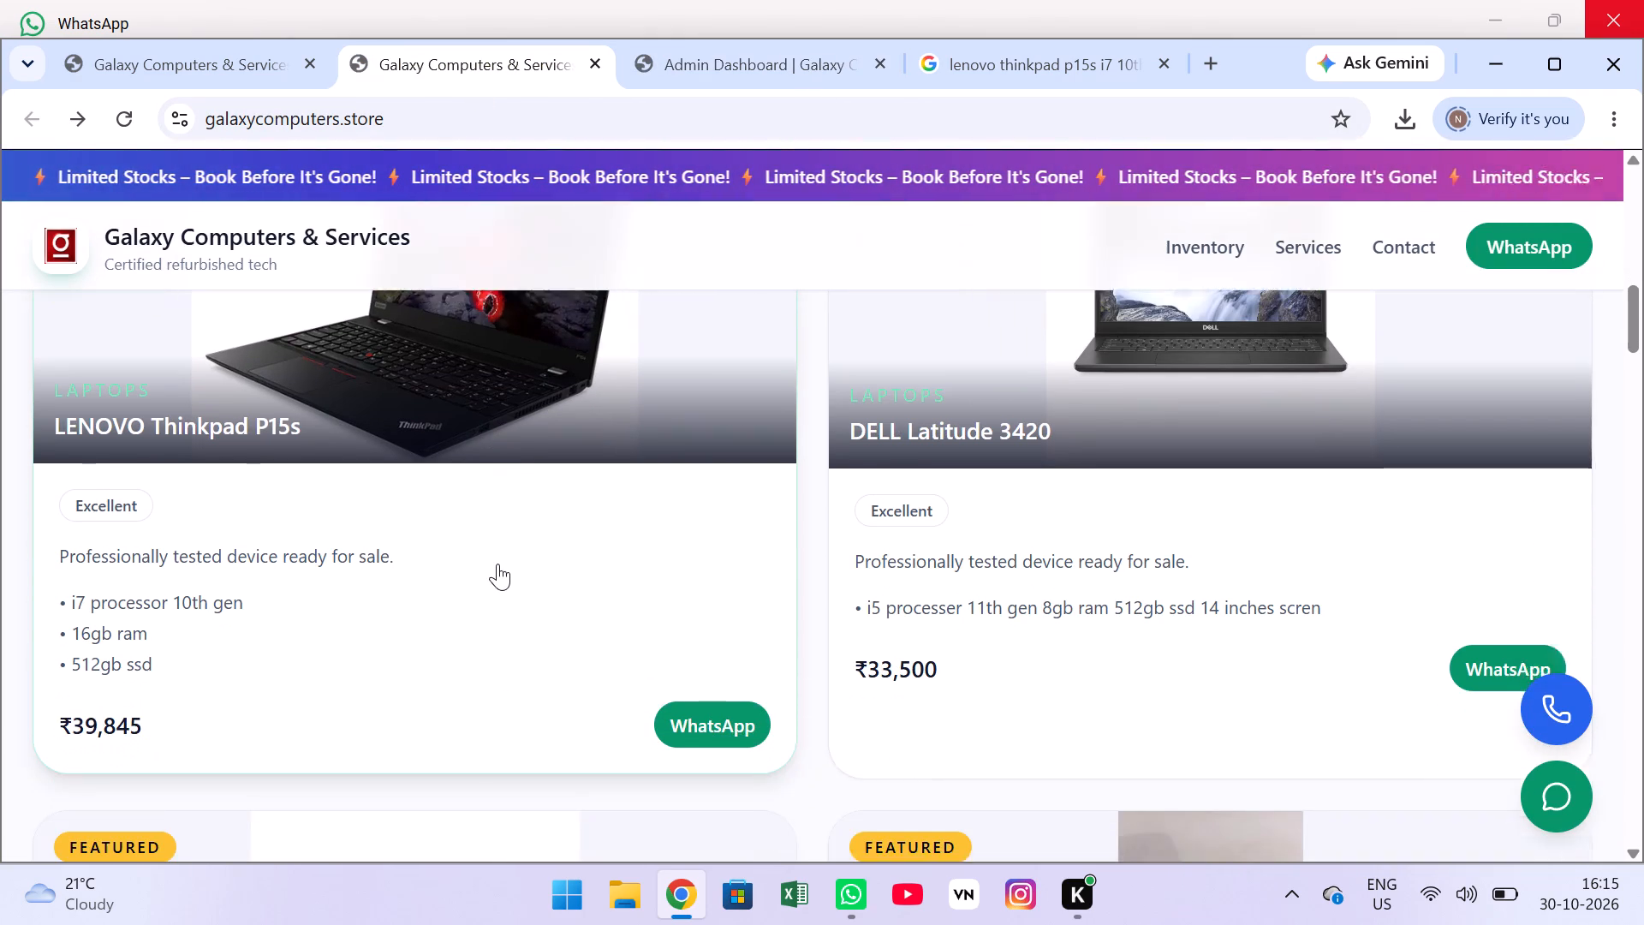
pyautogui.scroll(-1, 497, 564)
pyautogui.click(253, 588)
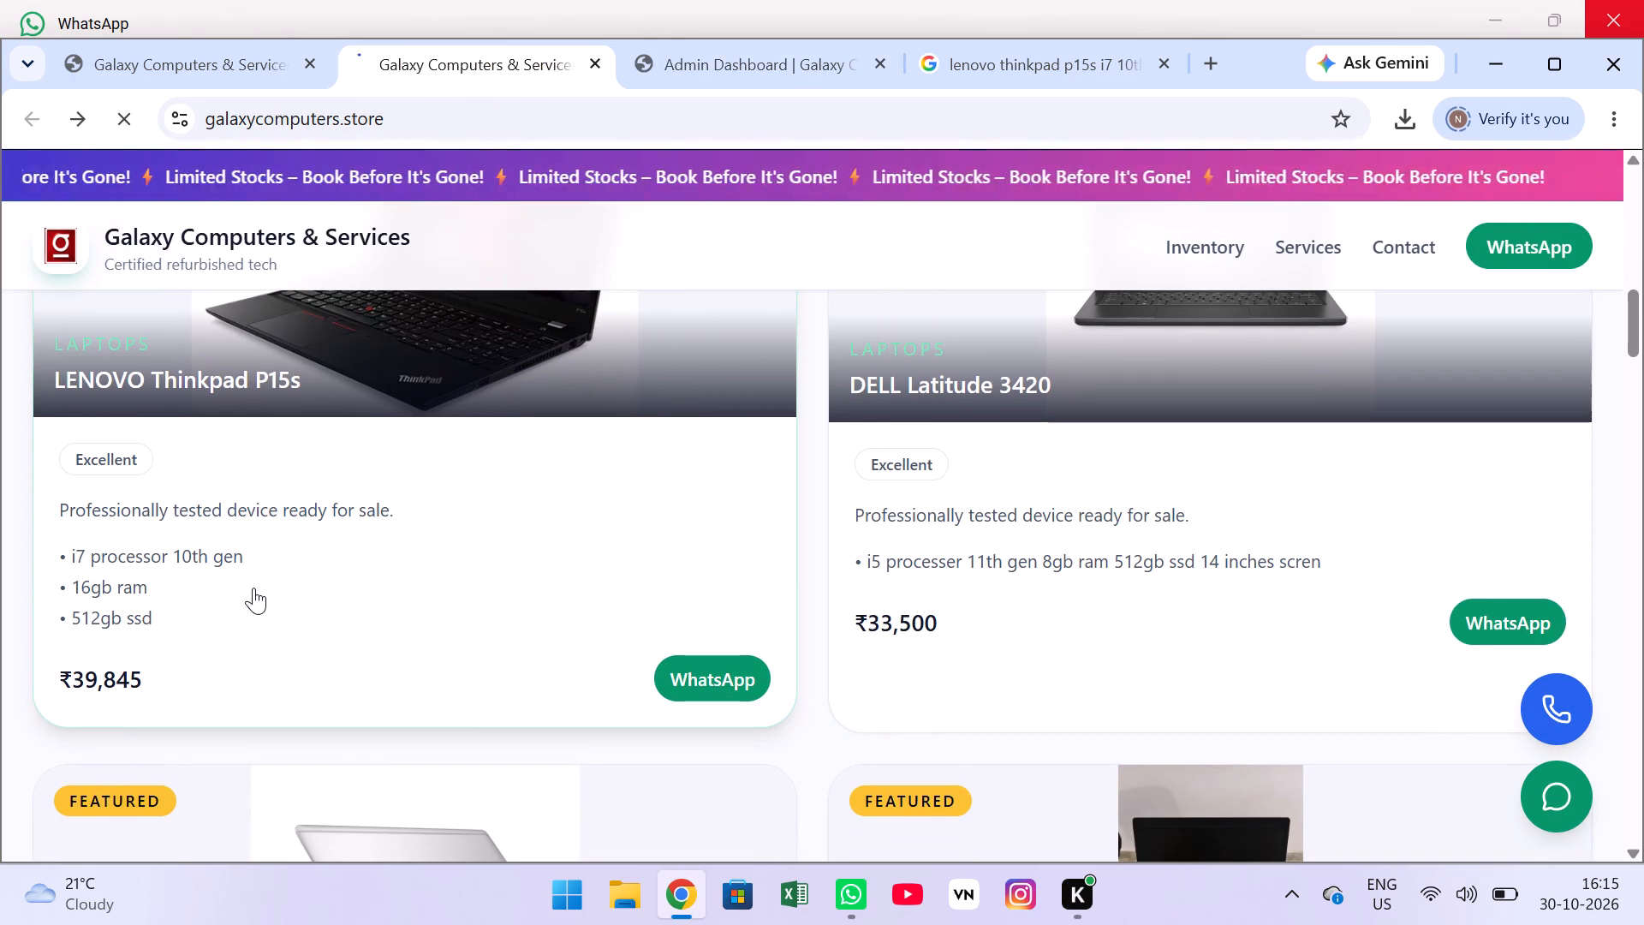
# Review the complete feature list on the LENOVO Thinkpad P15s product page, along with its price and condition details.
pyautogui.scroll(-4, 521, 604)
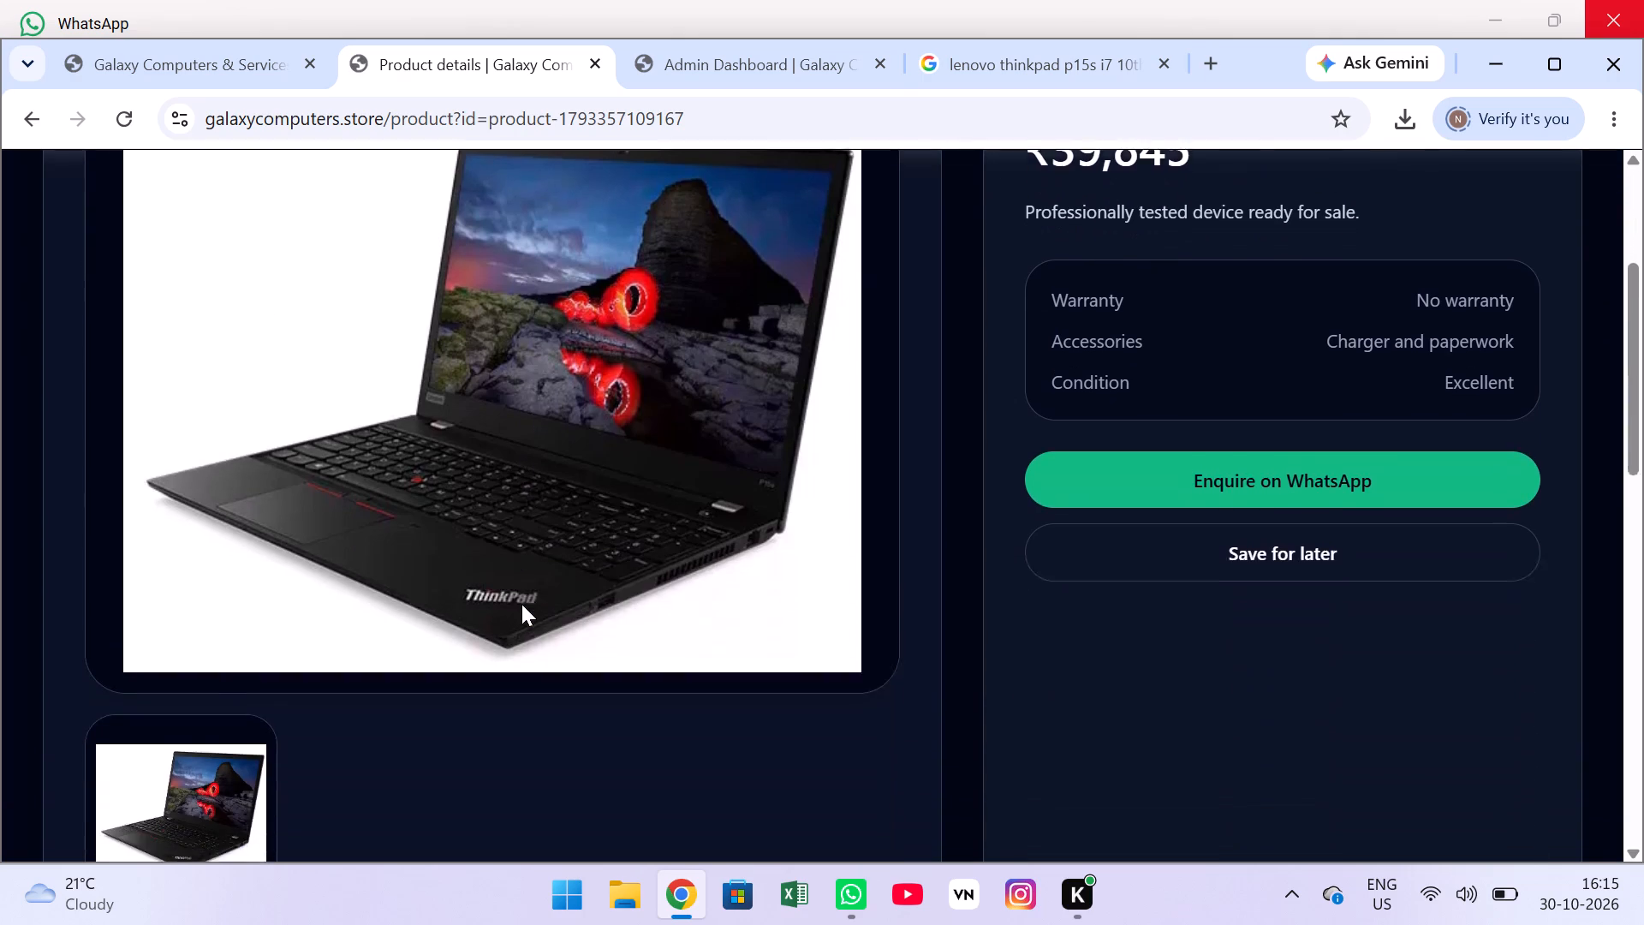
pyautogui.scroll(-6, 521, 604)
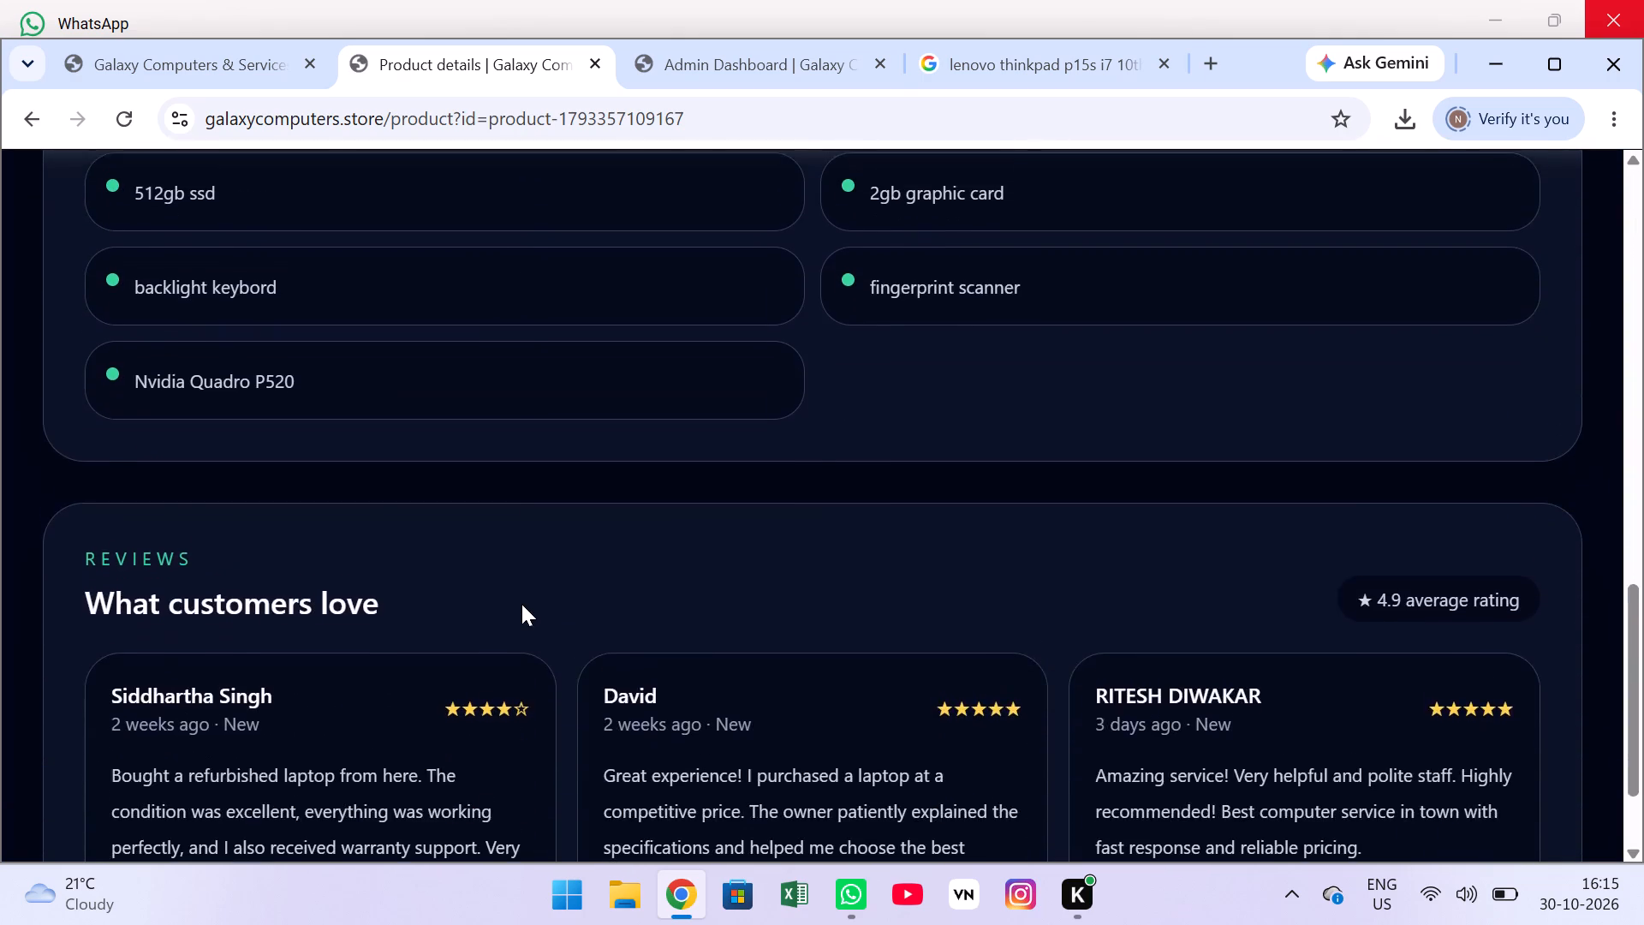
pyautogui.scroll(-1, 521, 604)
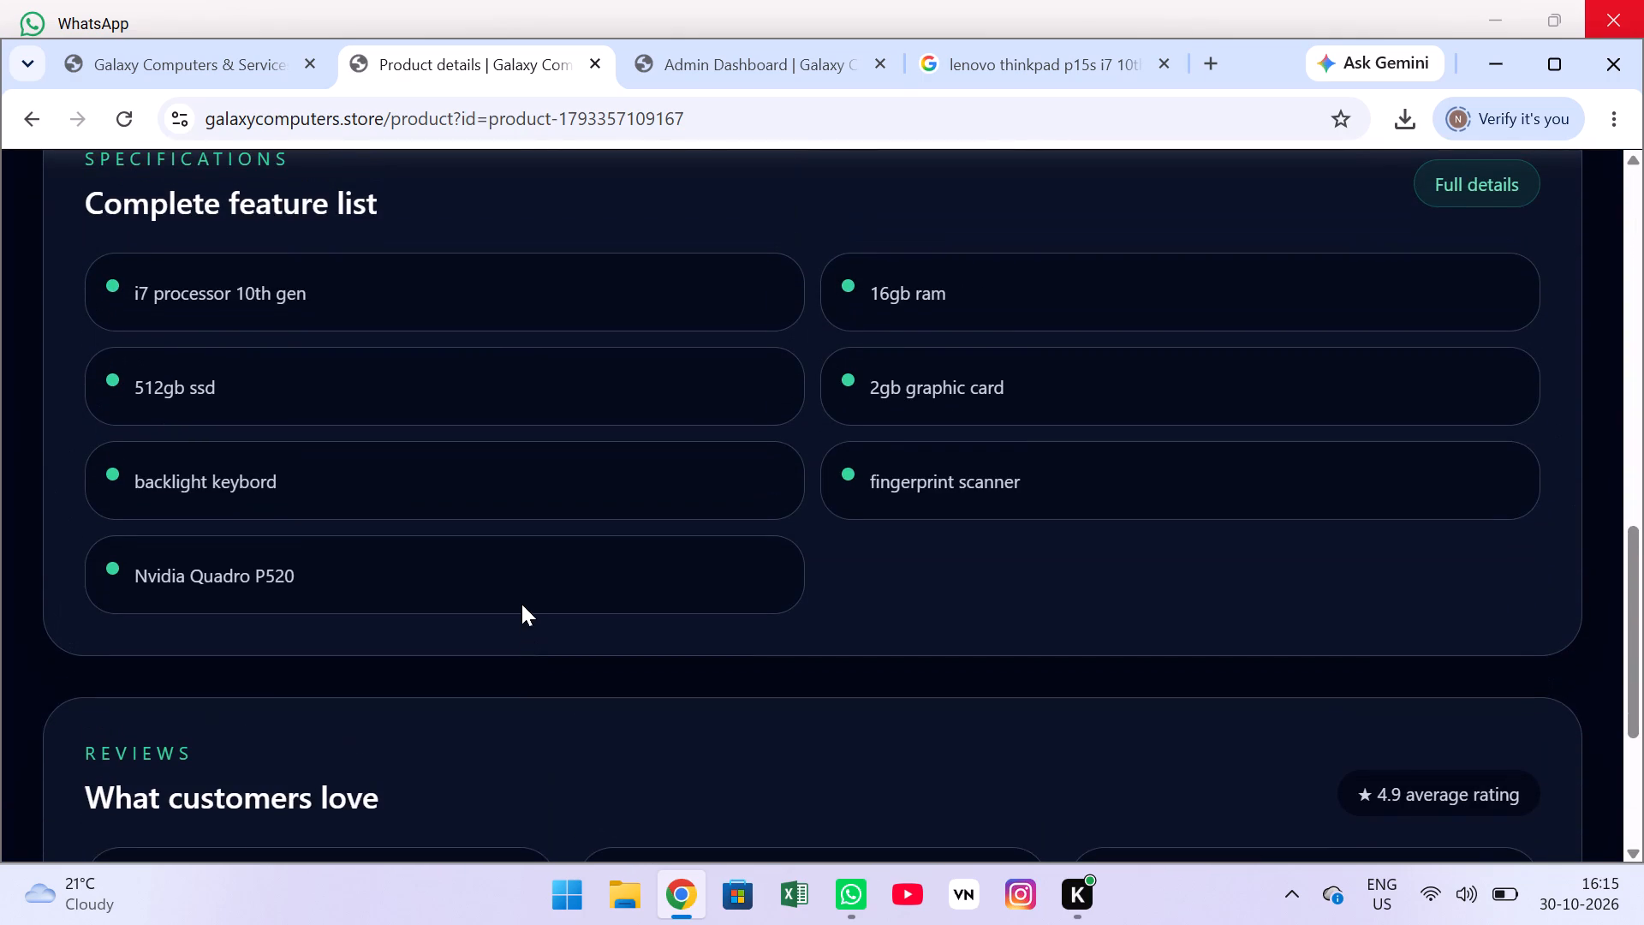
pyautogui.scroll(2, 521, 604)
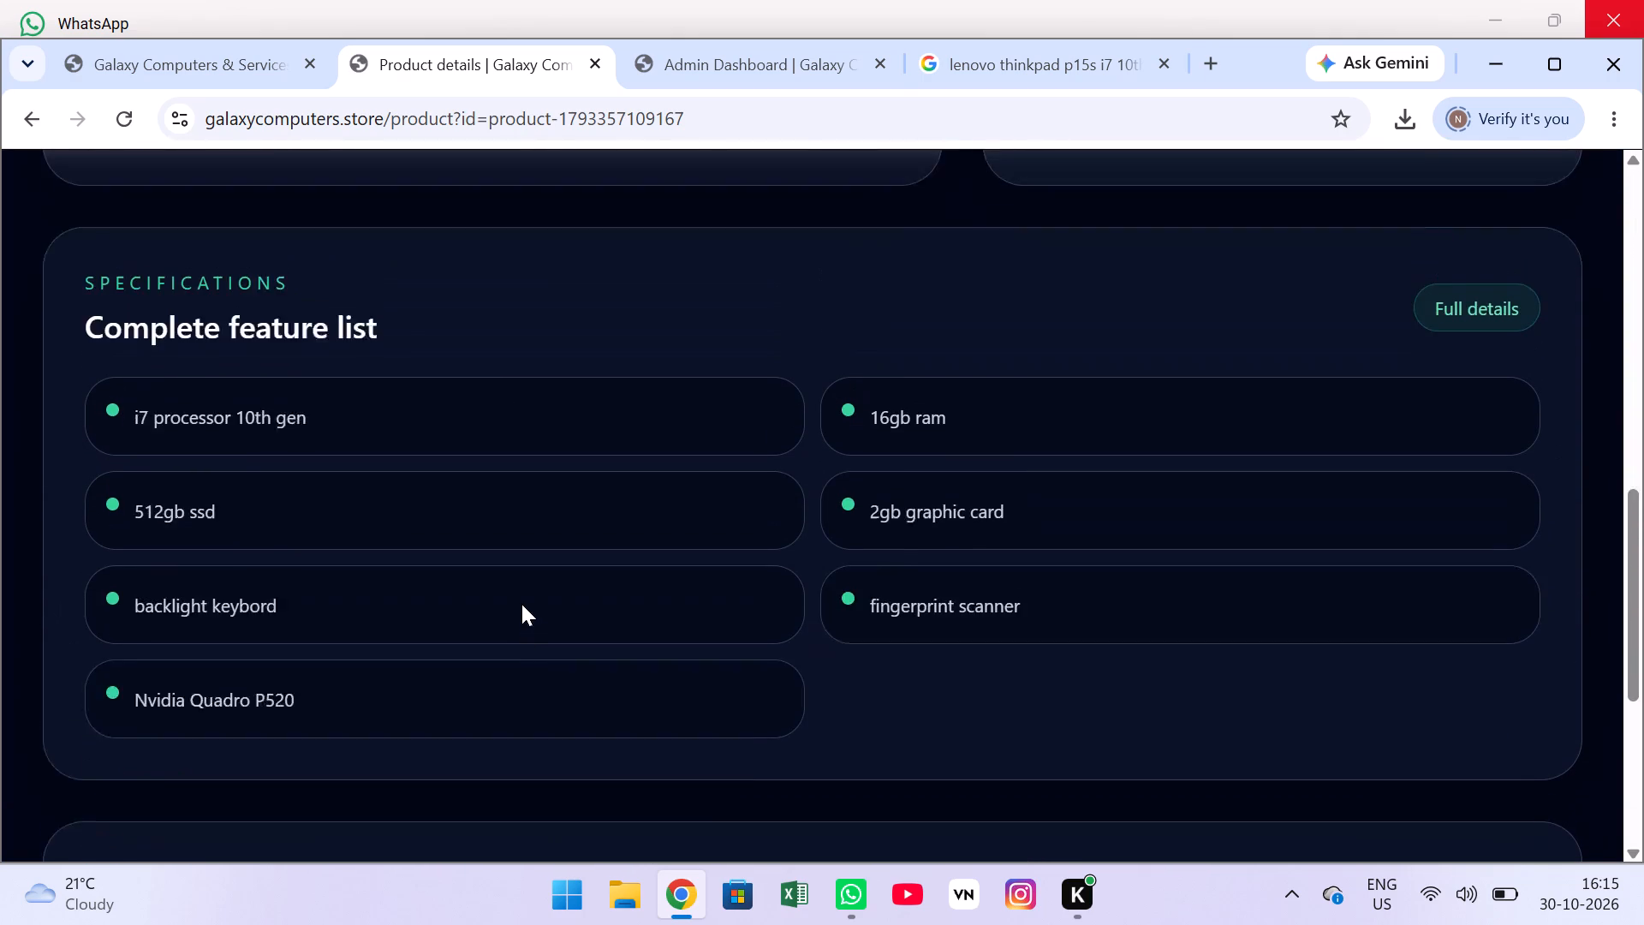
pyautogui.scroll(4, 521, 604)
pyautogui.scroll(5, 548, 300)
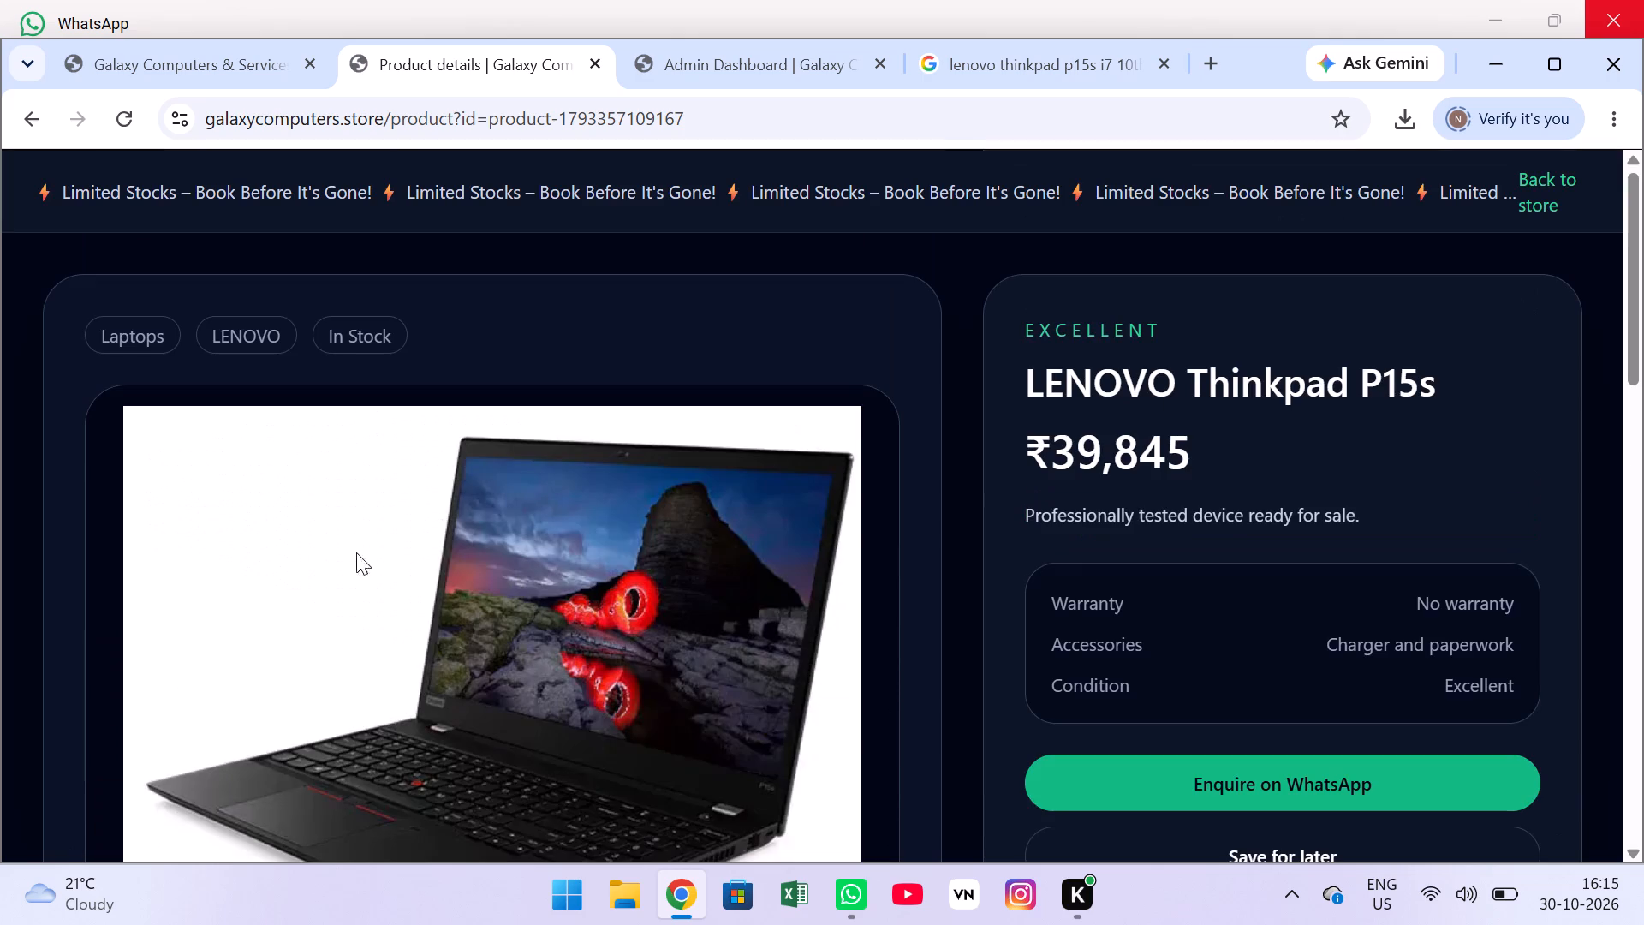
# Return to the storefront and look over the LENOVO Thinkpad P15s card in the inventory section.
pyautogui.click(38, 118)
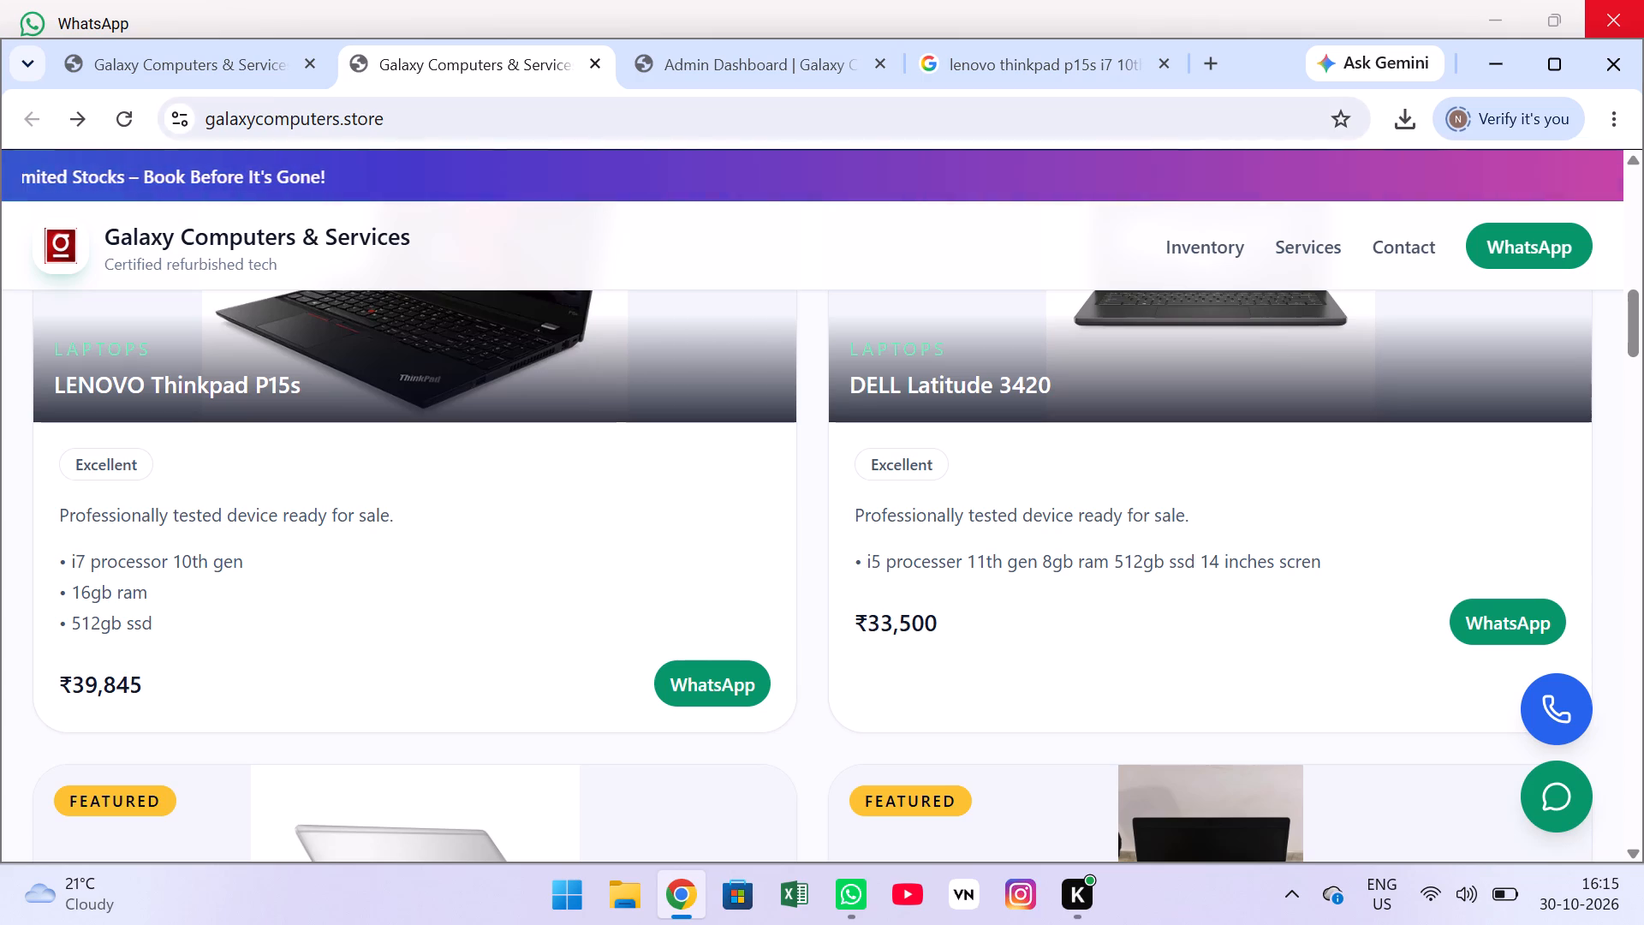
pyautogui.click(182, 69)
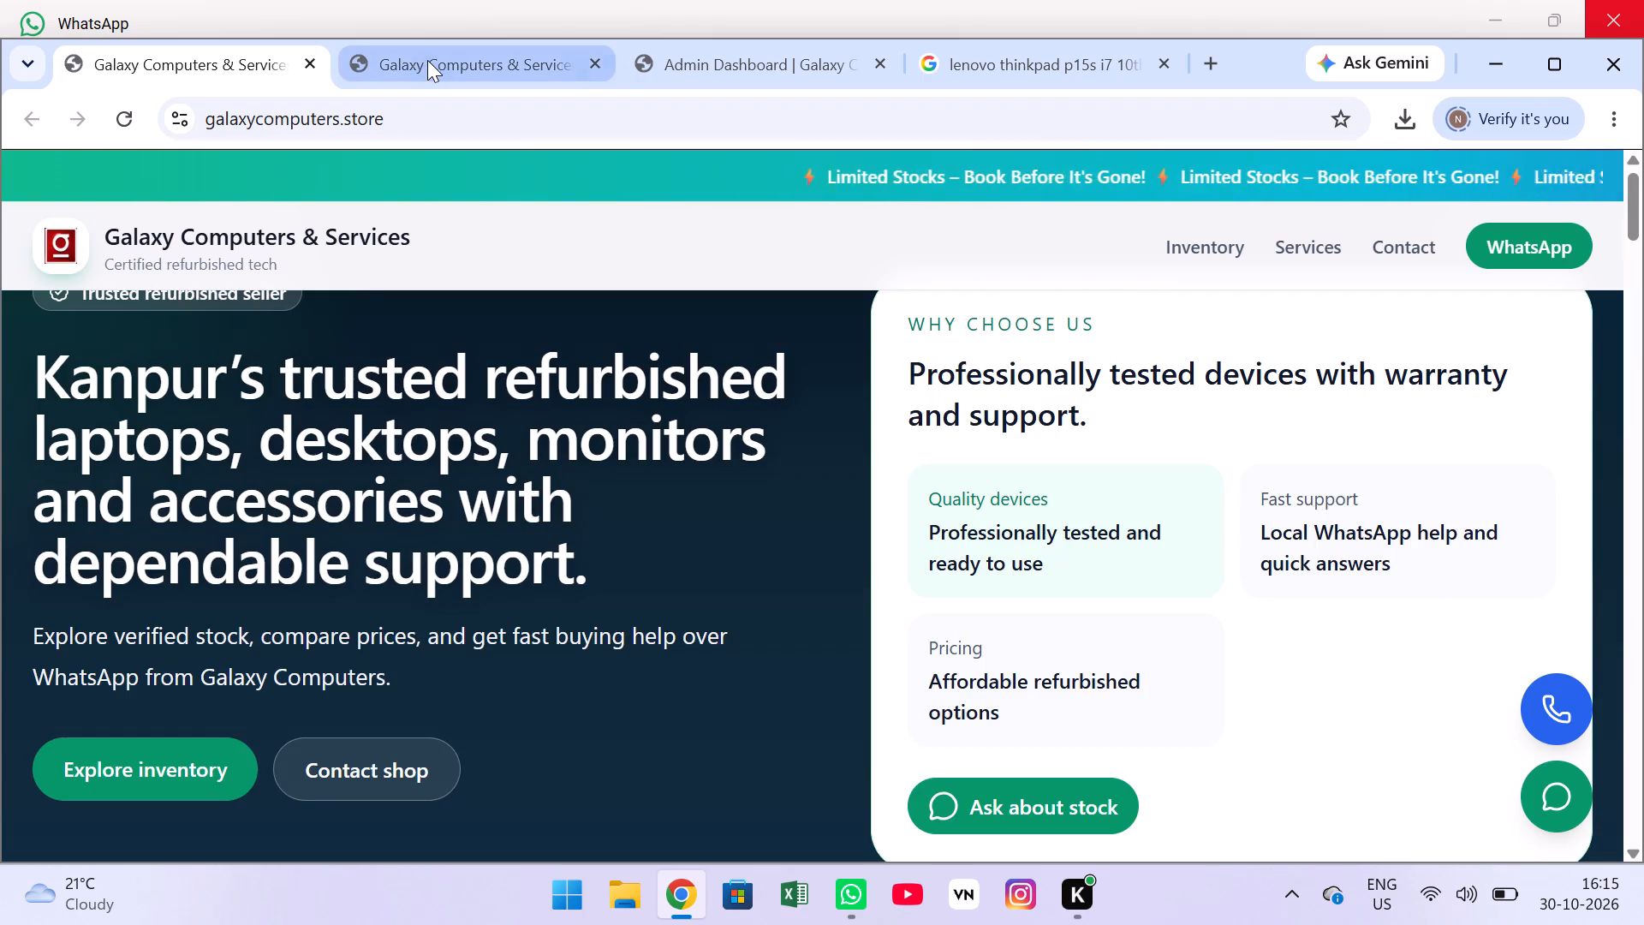
pyautogui.click(428, 60)
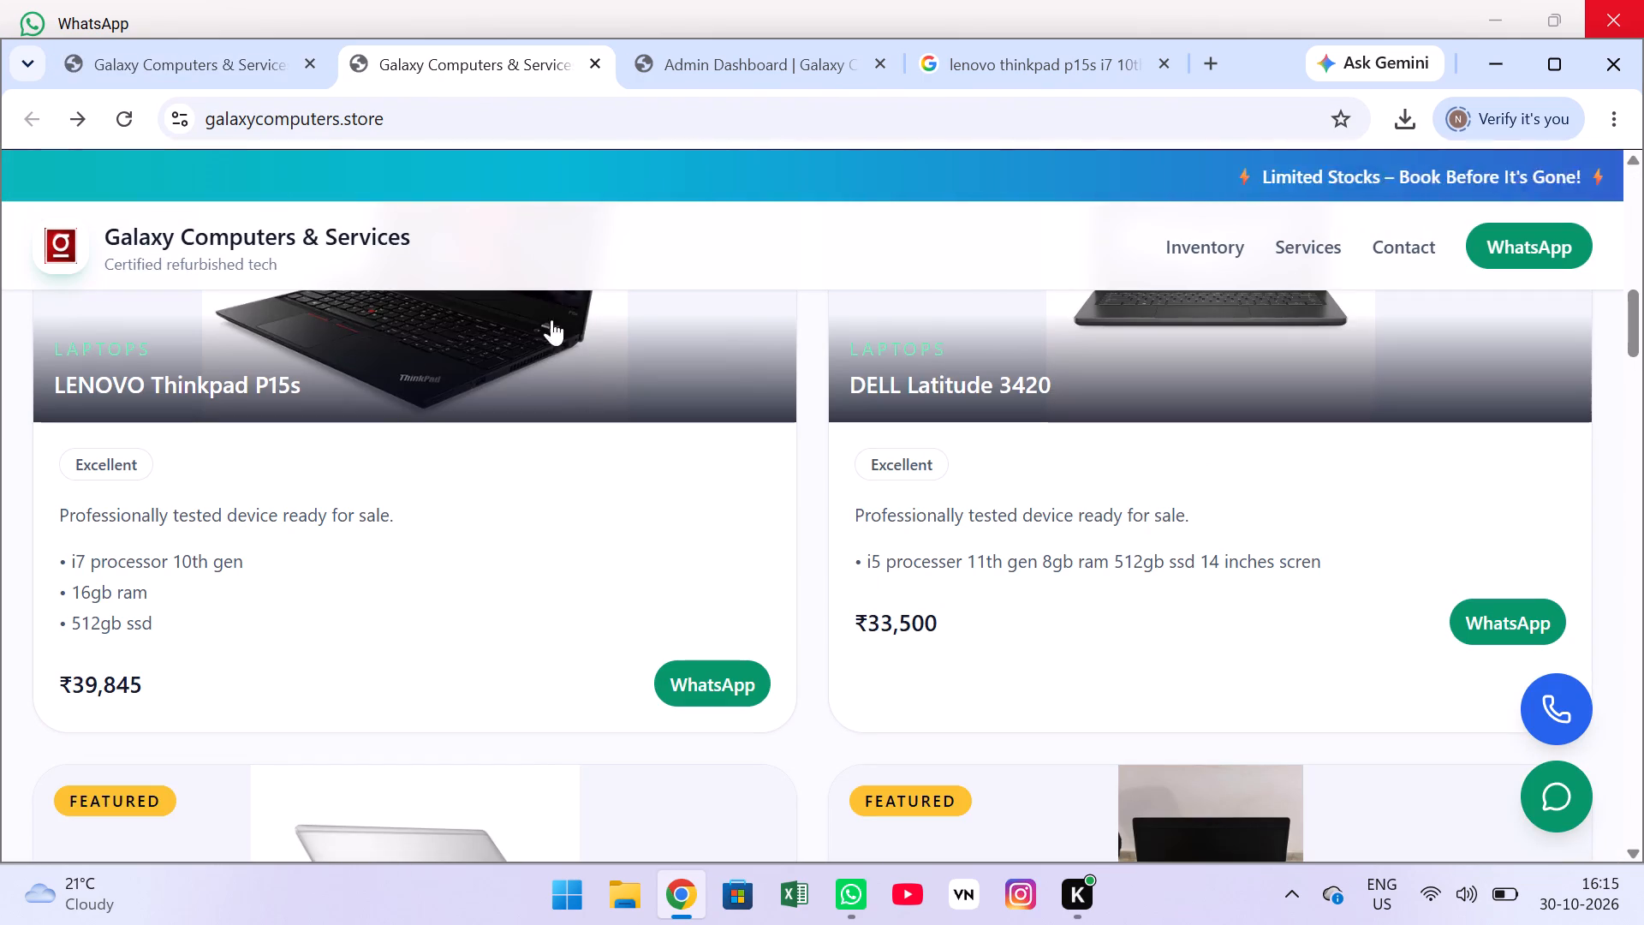
pyautogui.scroll(3, 580, 382)
pyautogui.scroll(-1, 580, 382)
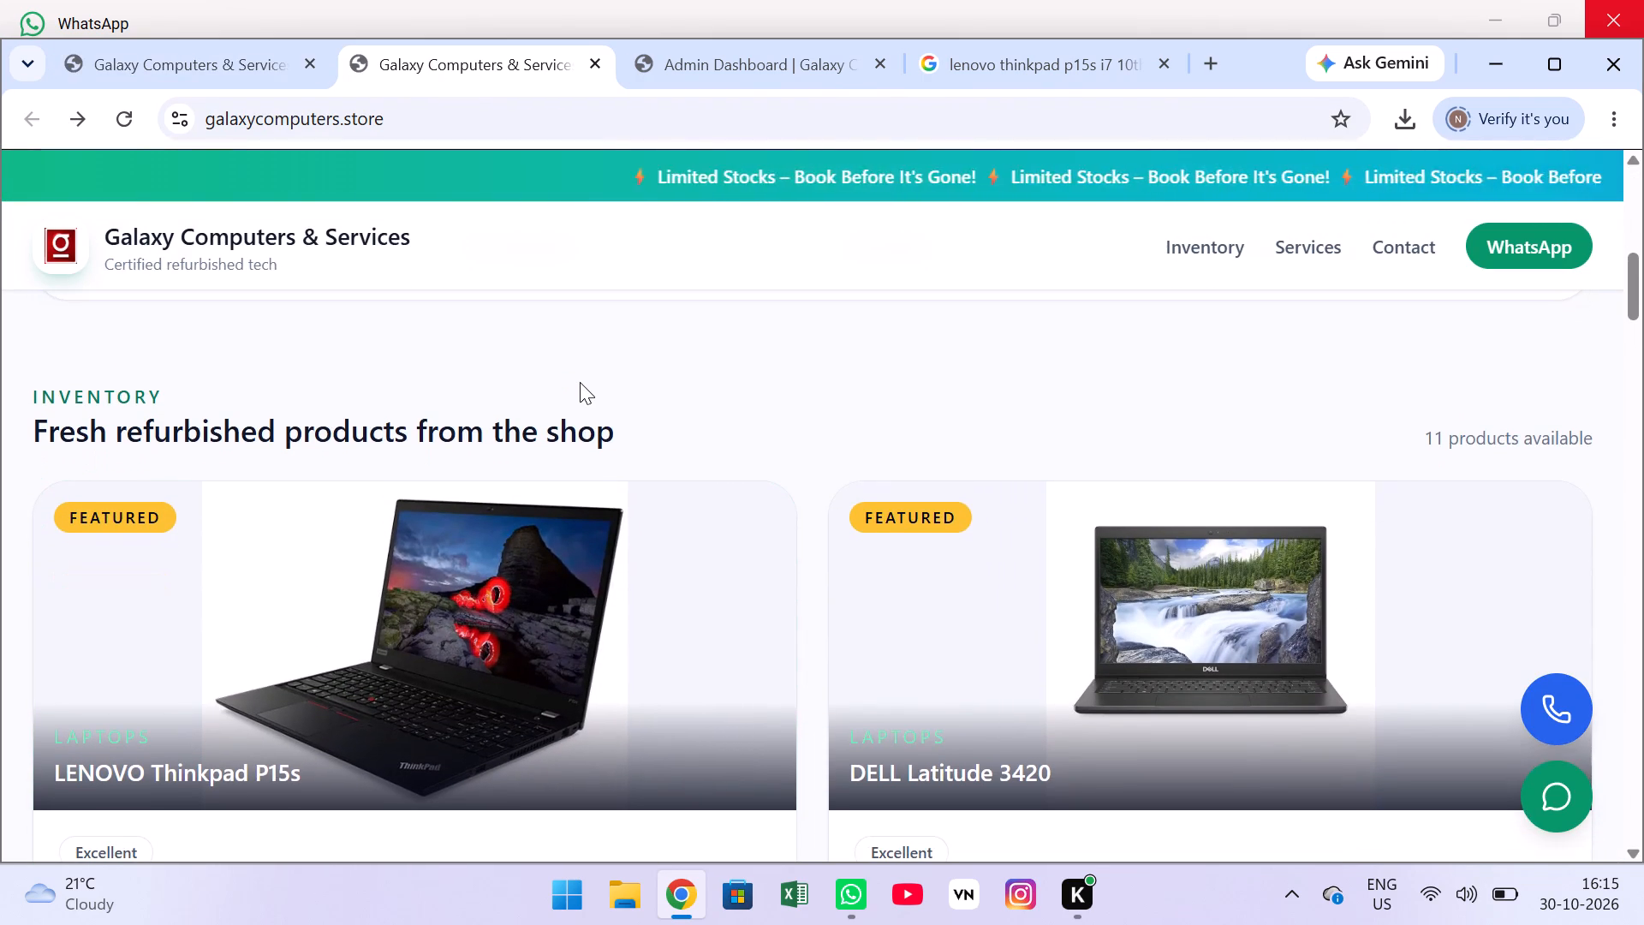
pyautogui.scroll(-1, 580, 382)
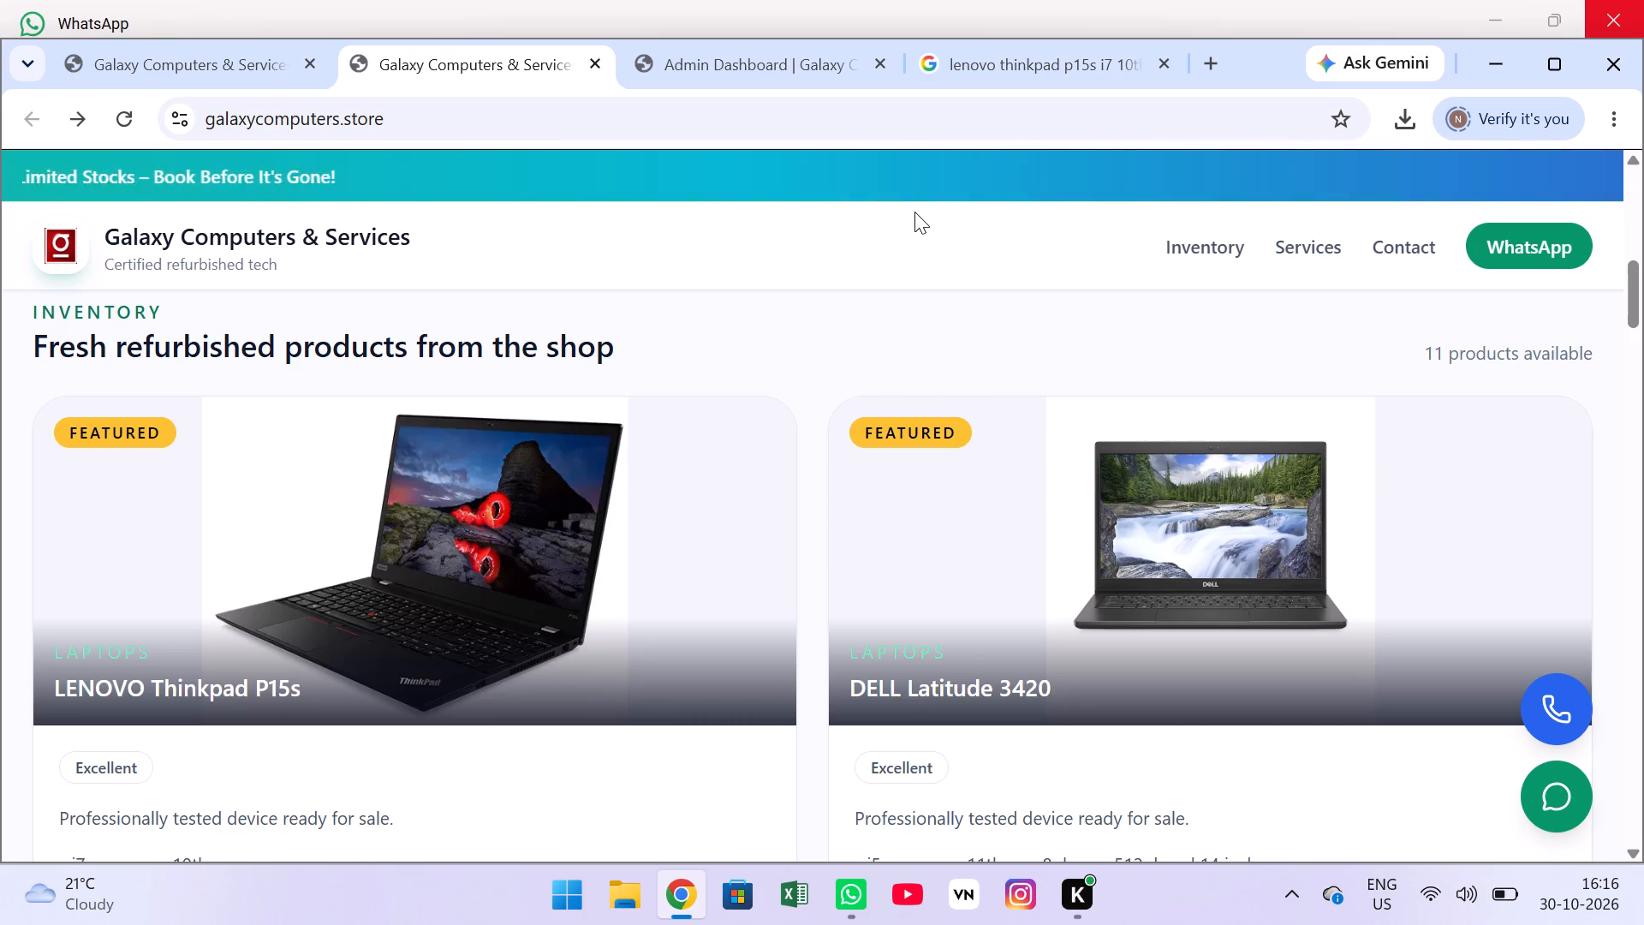
# In the admin dashboard, start a new product named "DELL Latitude 7420".
pyautogui.click(786, 75)
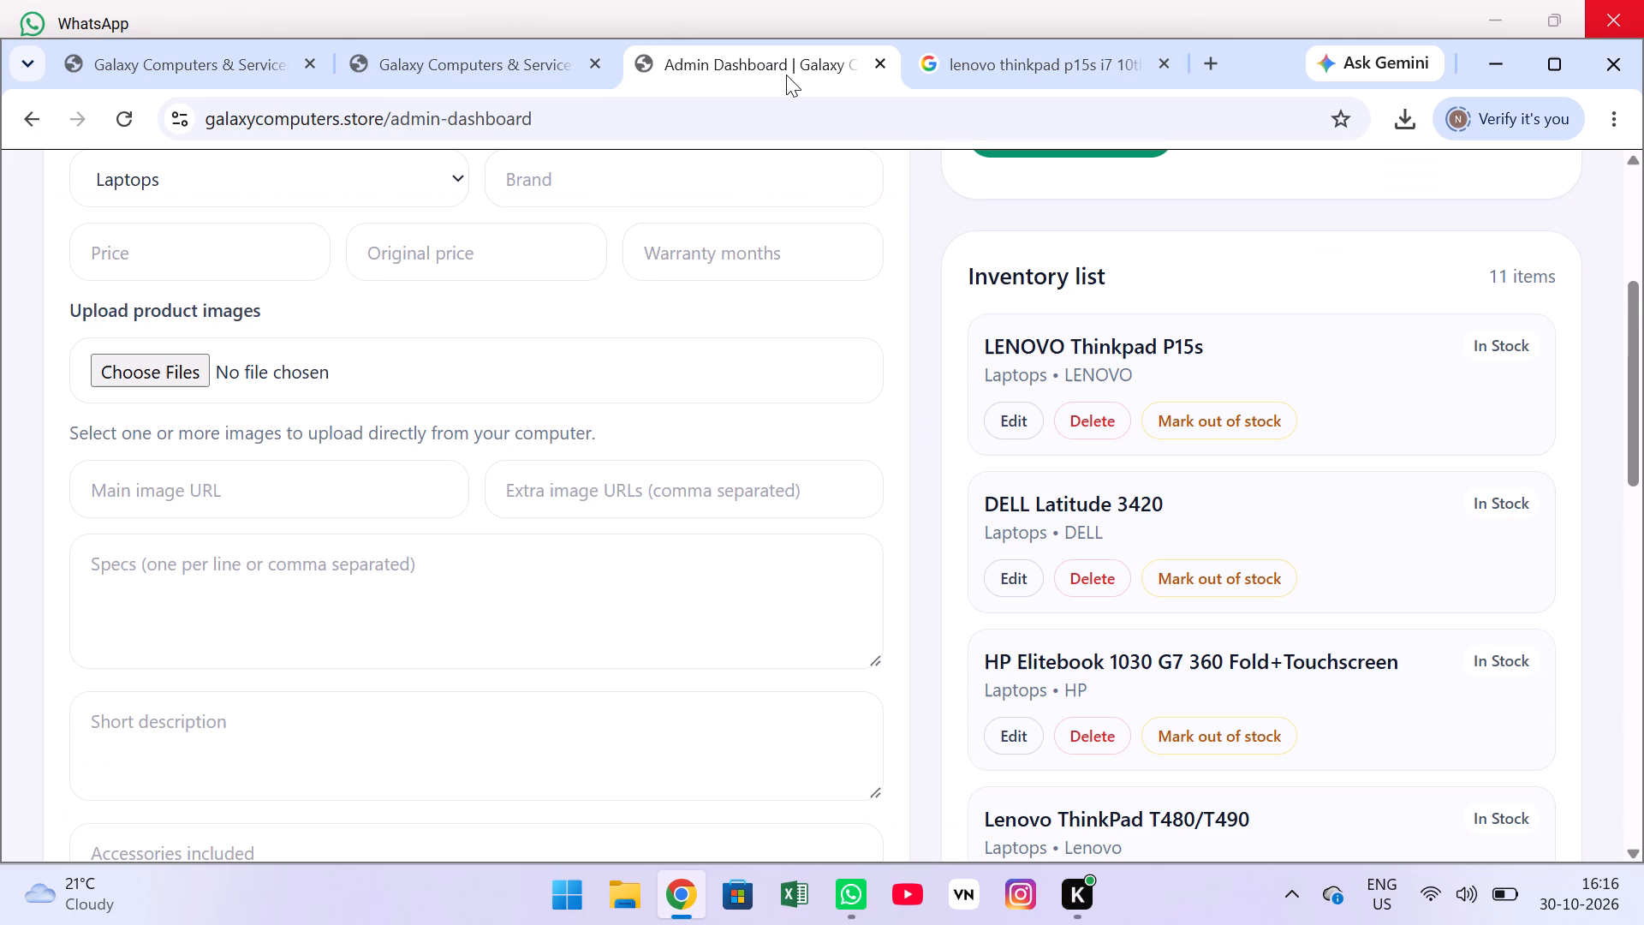
pyautogui.scroll(3, 262, 249)
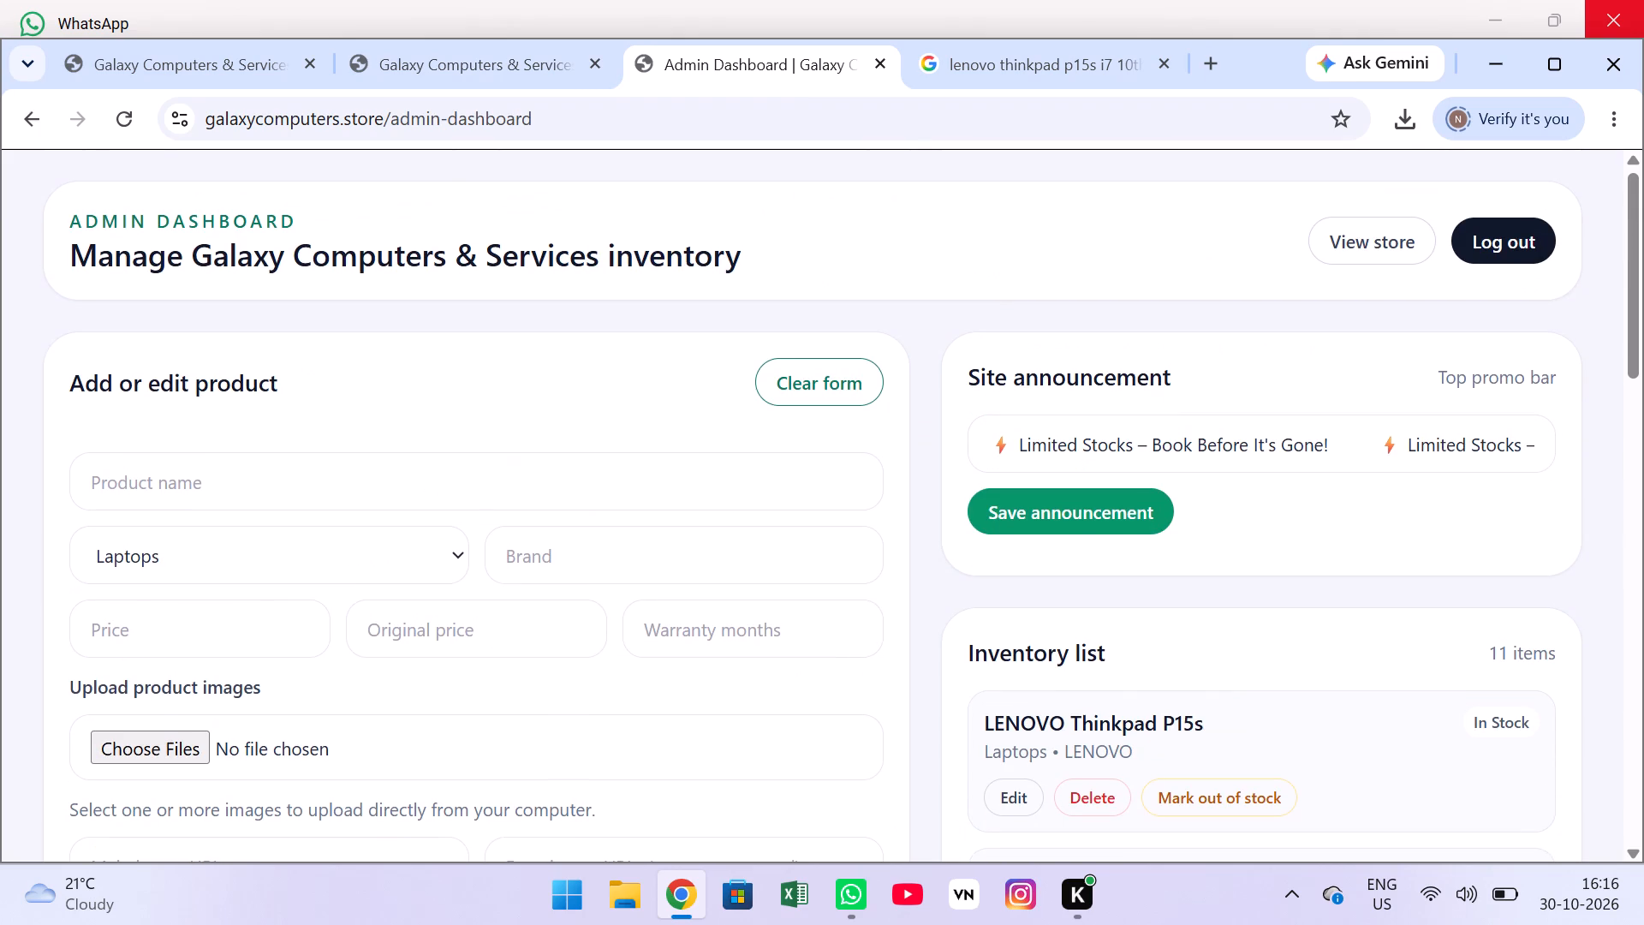
pyautogui.click(140, 486)
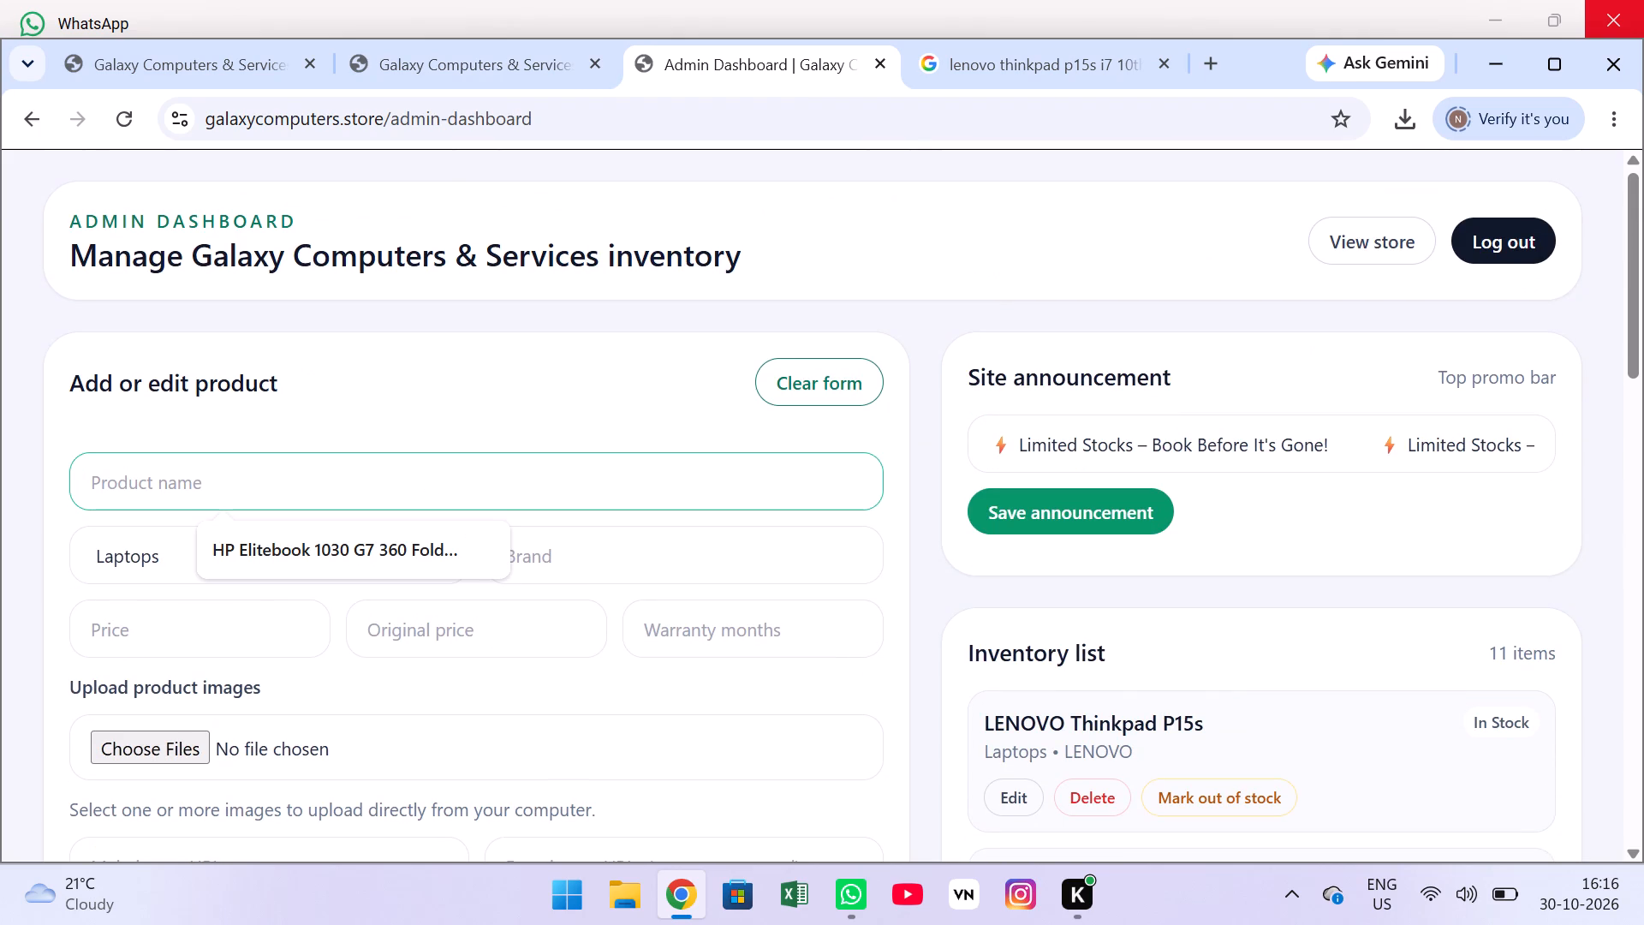
pyautogui.write('DELL')
pyautogui.press('space')
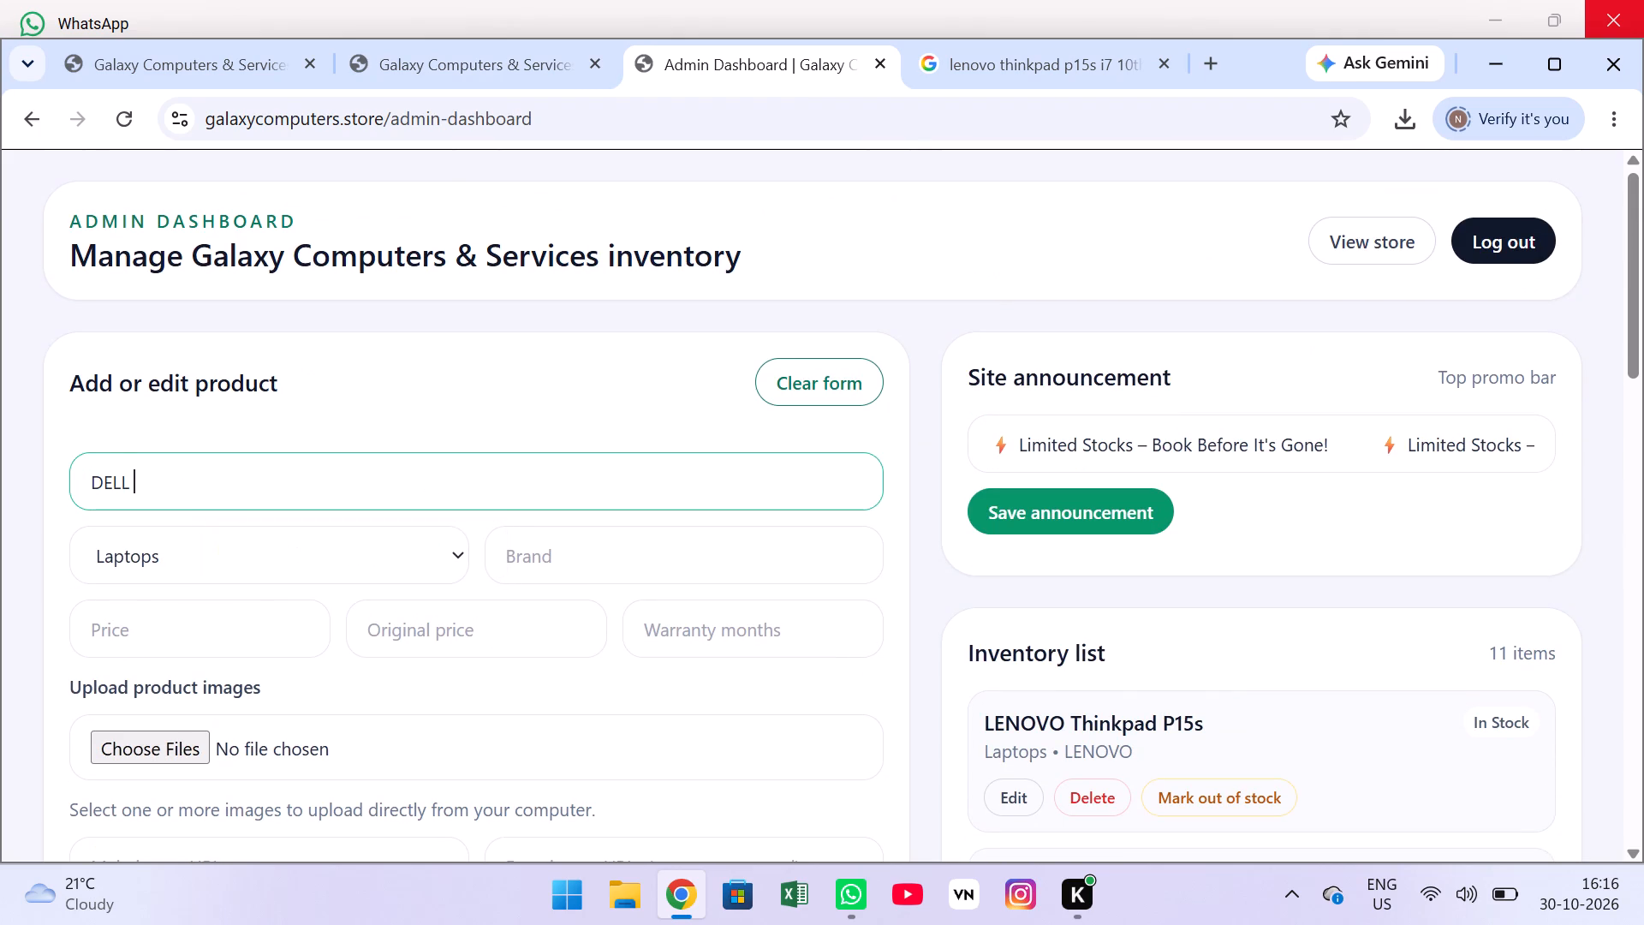
pyautogui.hotkey('shift', 'l')
pyautogui.write('at')
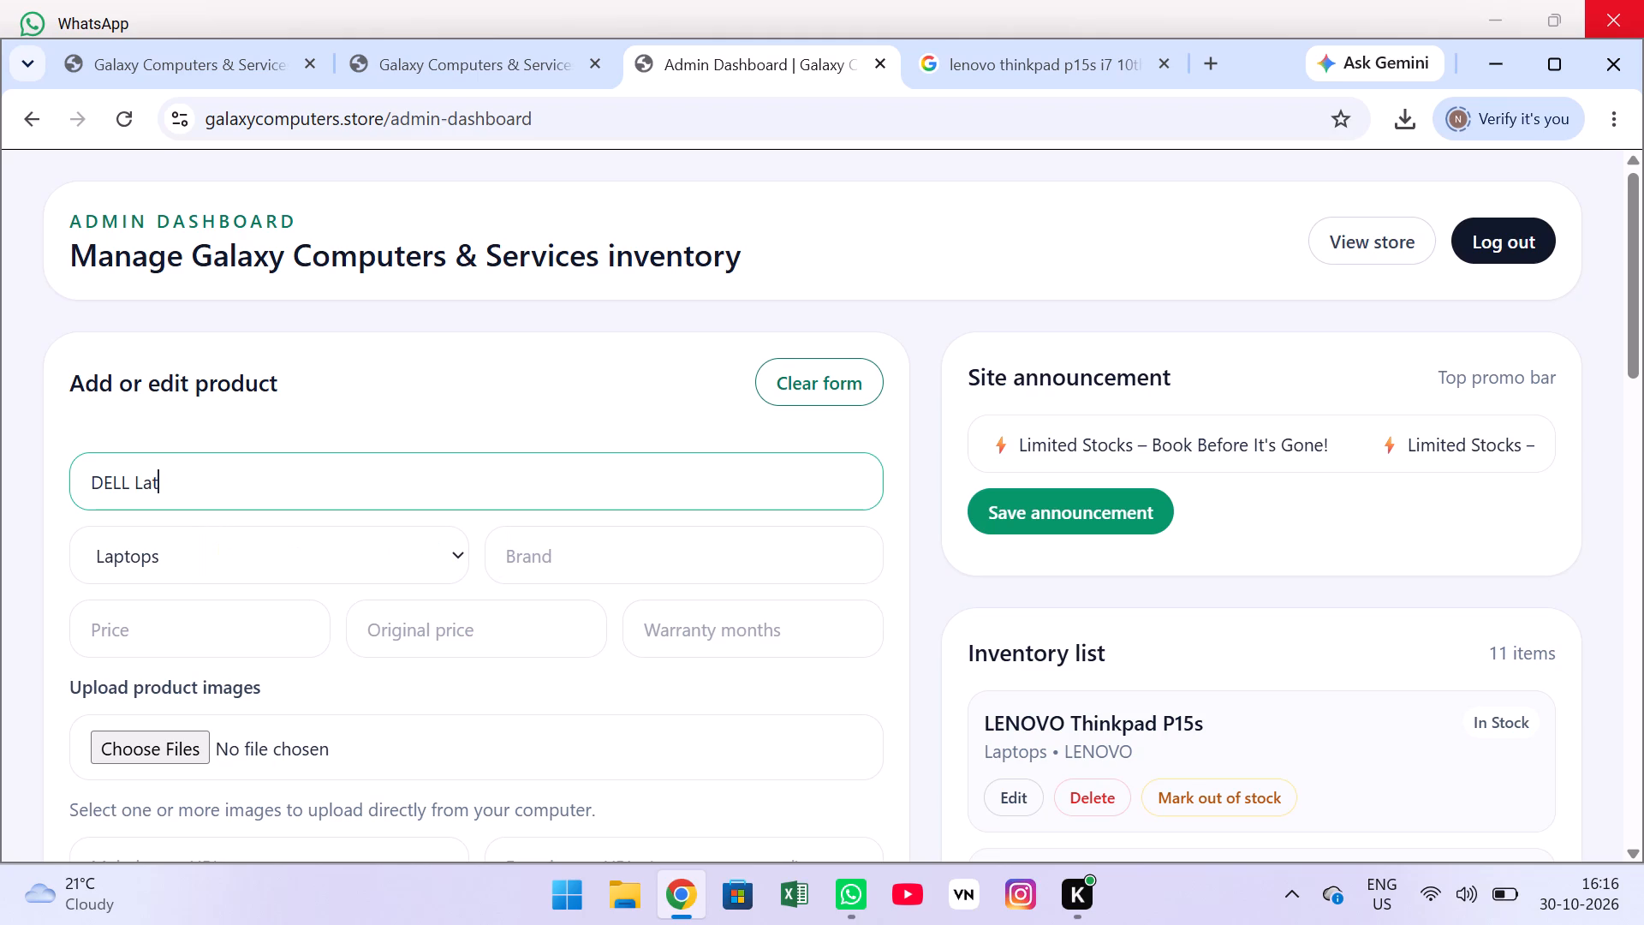
pyautogui.write('itude')
pyautogui.press('space')
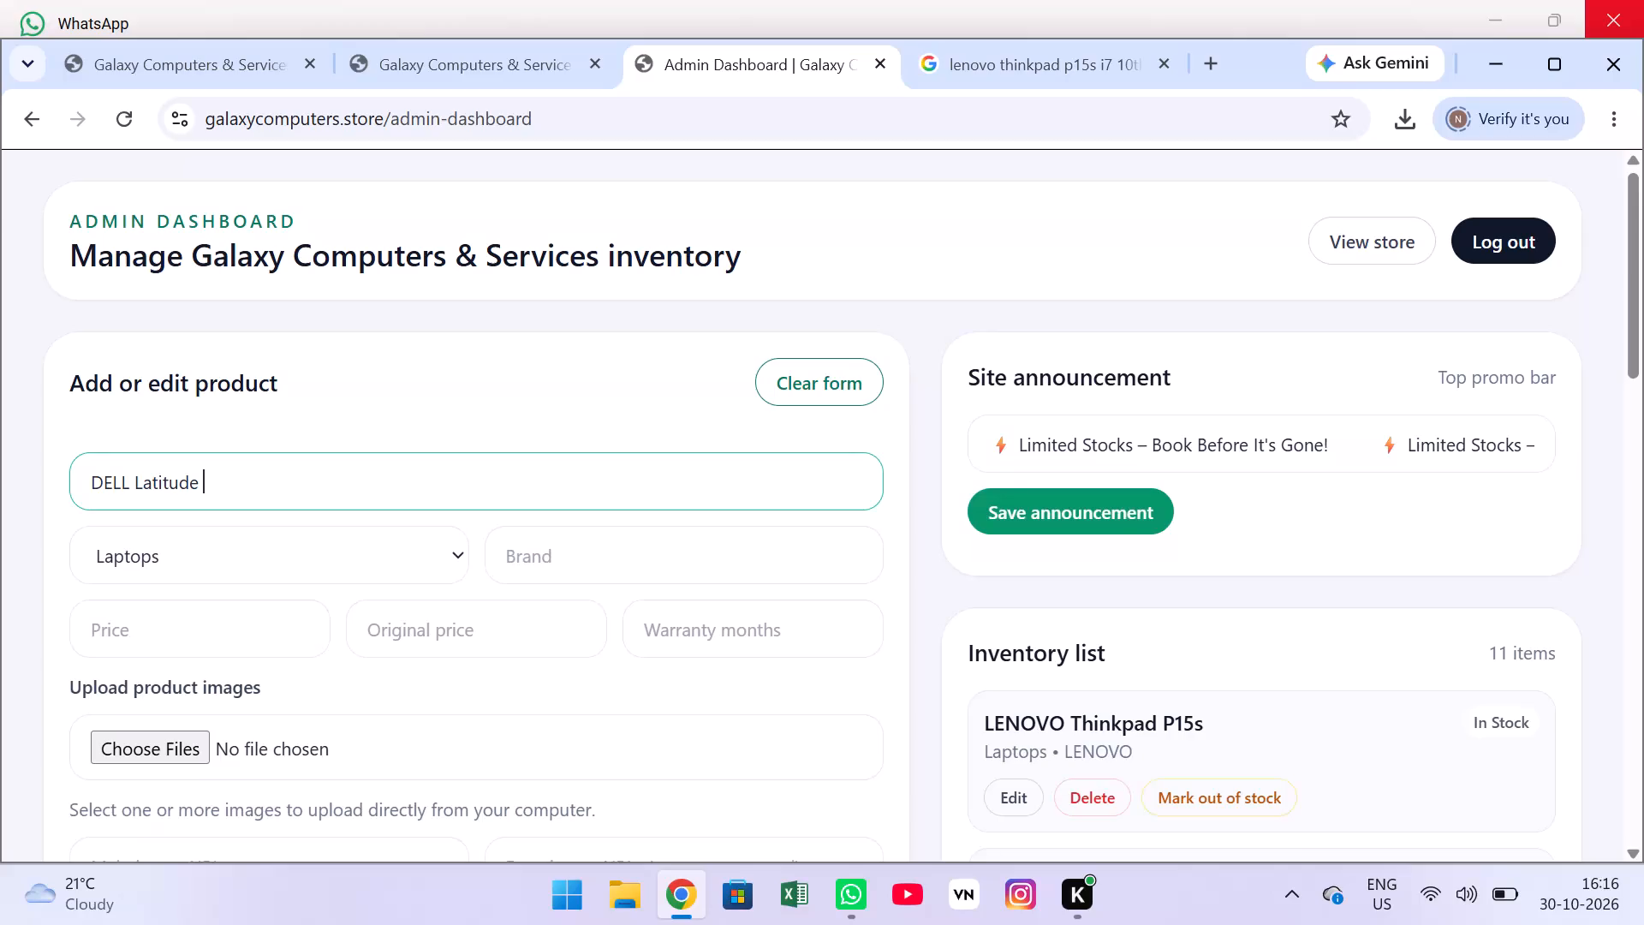
pyautogui.press('7')
pyautogui.write('420')
pyautogui.press('space')
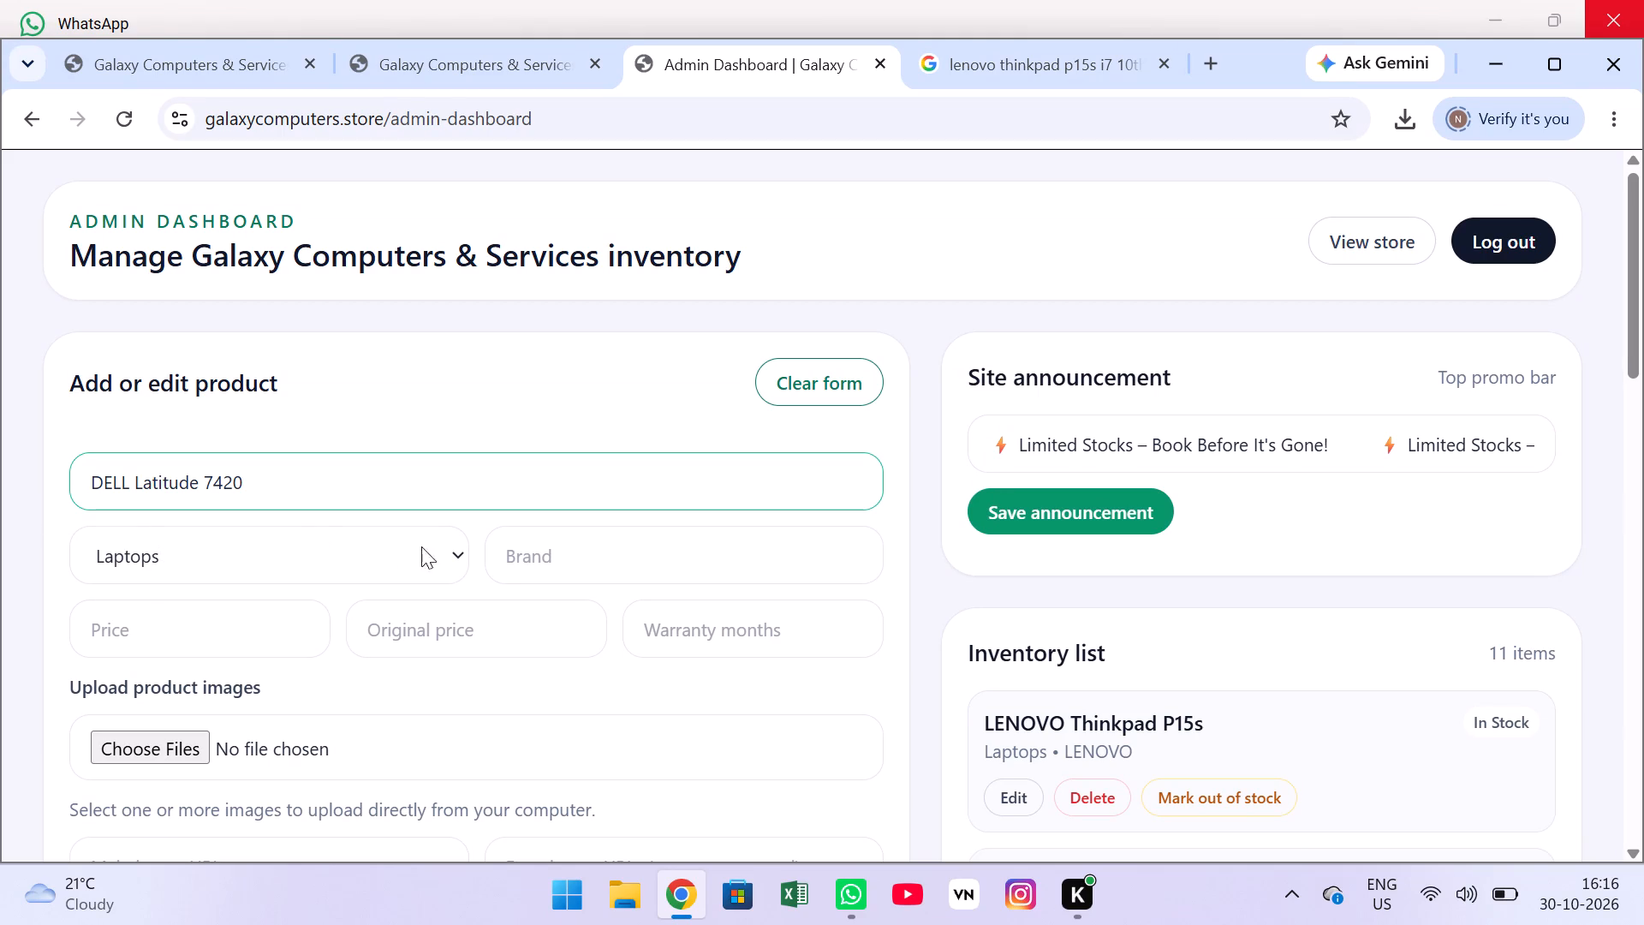
# Set the new product's brand to DELL and its price to 39000.
pyautogui.click(553, 562)
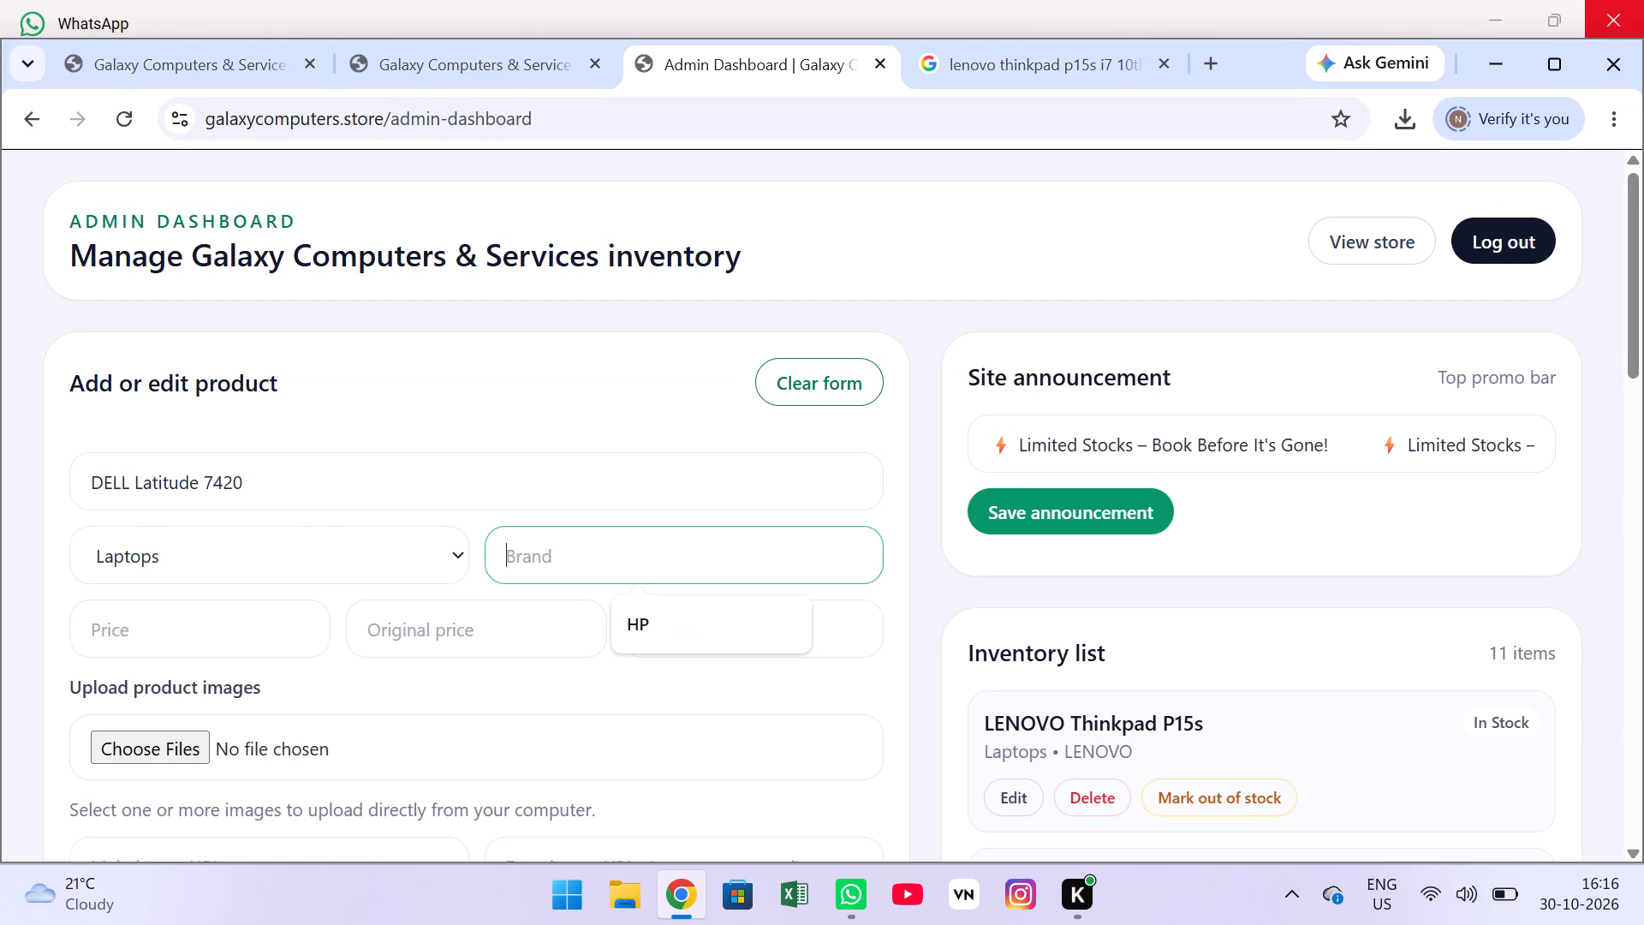
pyautogui.write('DELL')
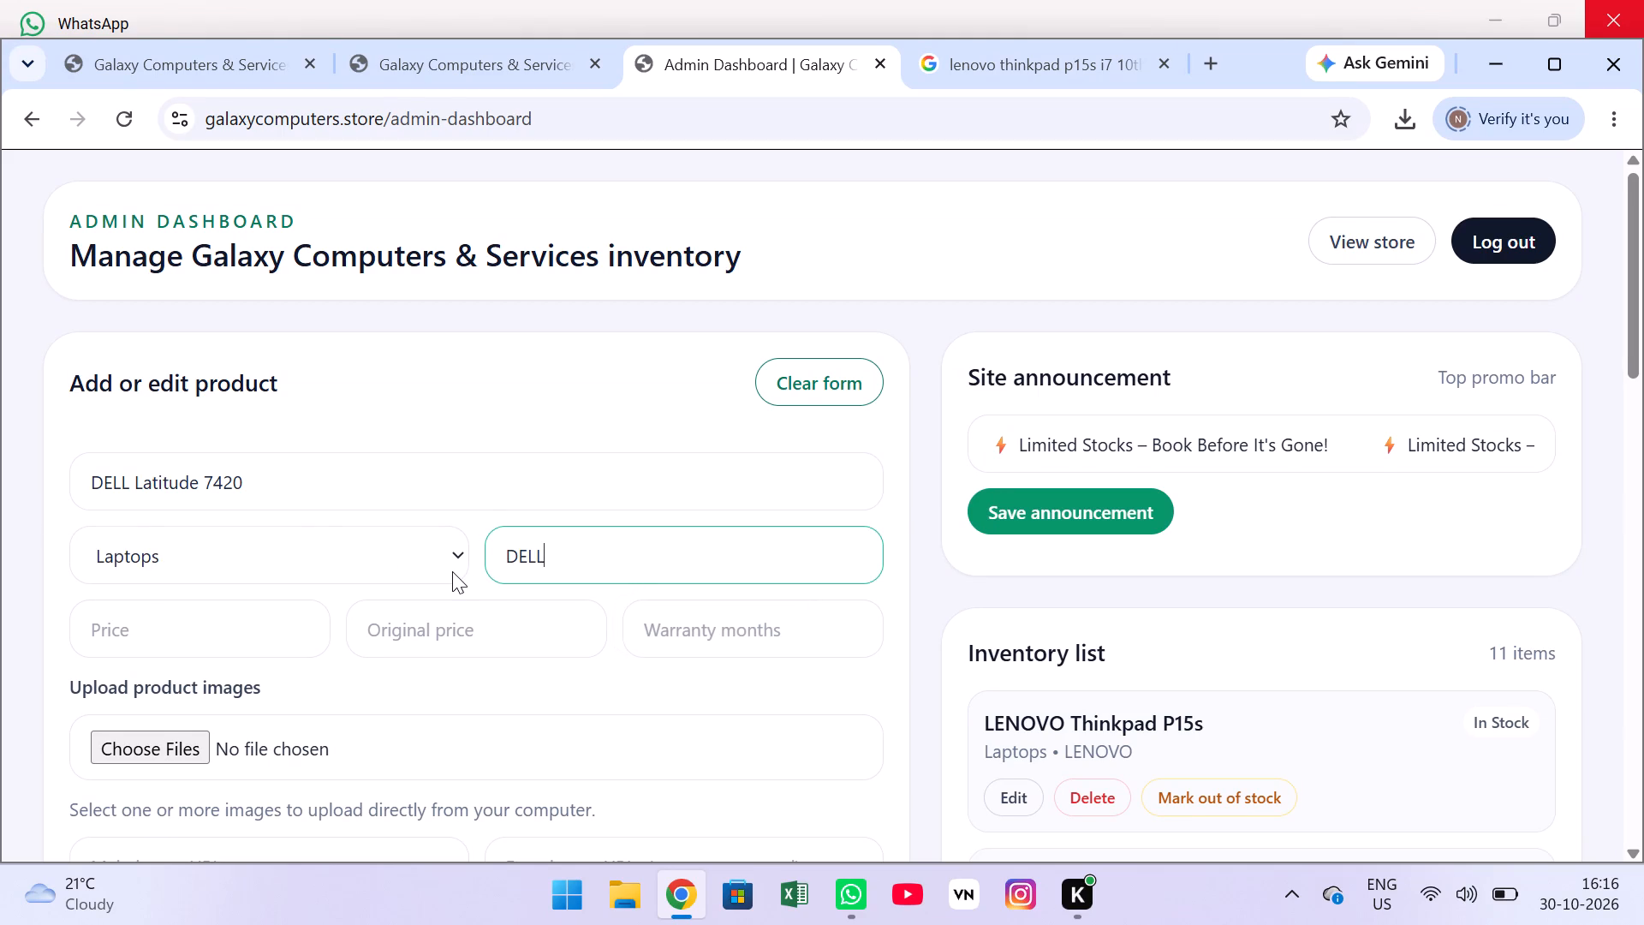
pyautogui.scroll(-2, 452, 571)
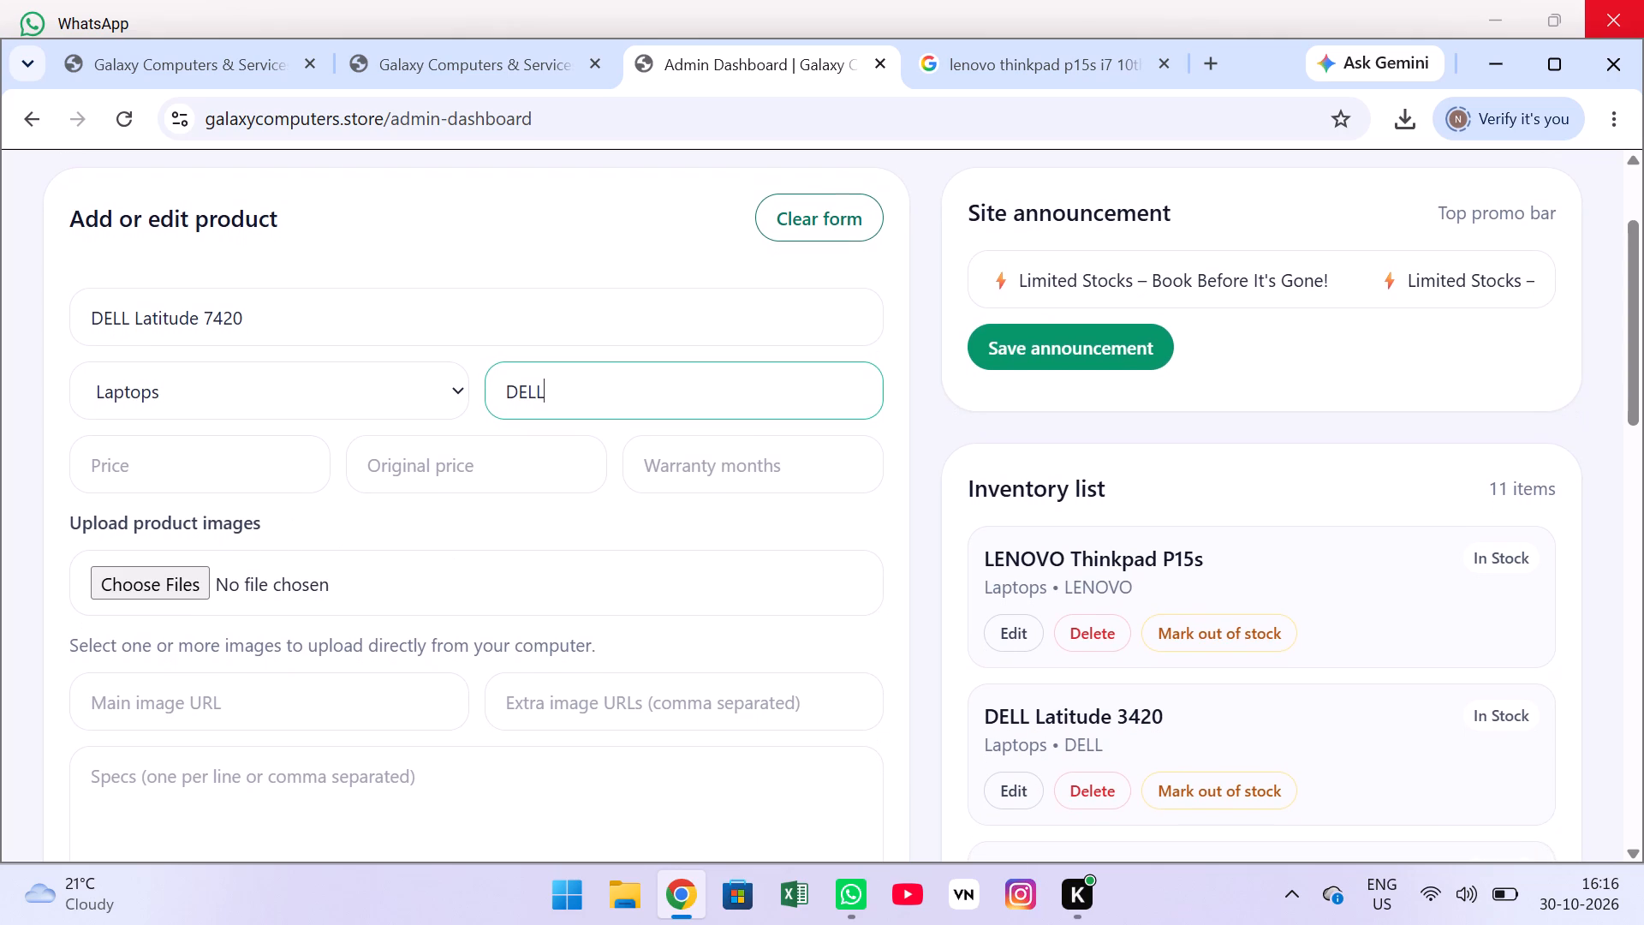
pyautogui.click(194, 454)
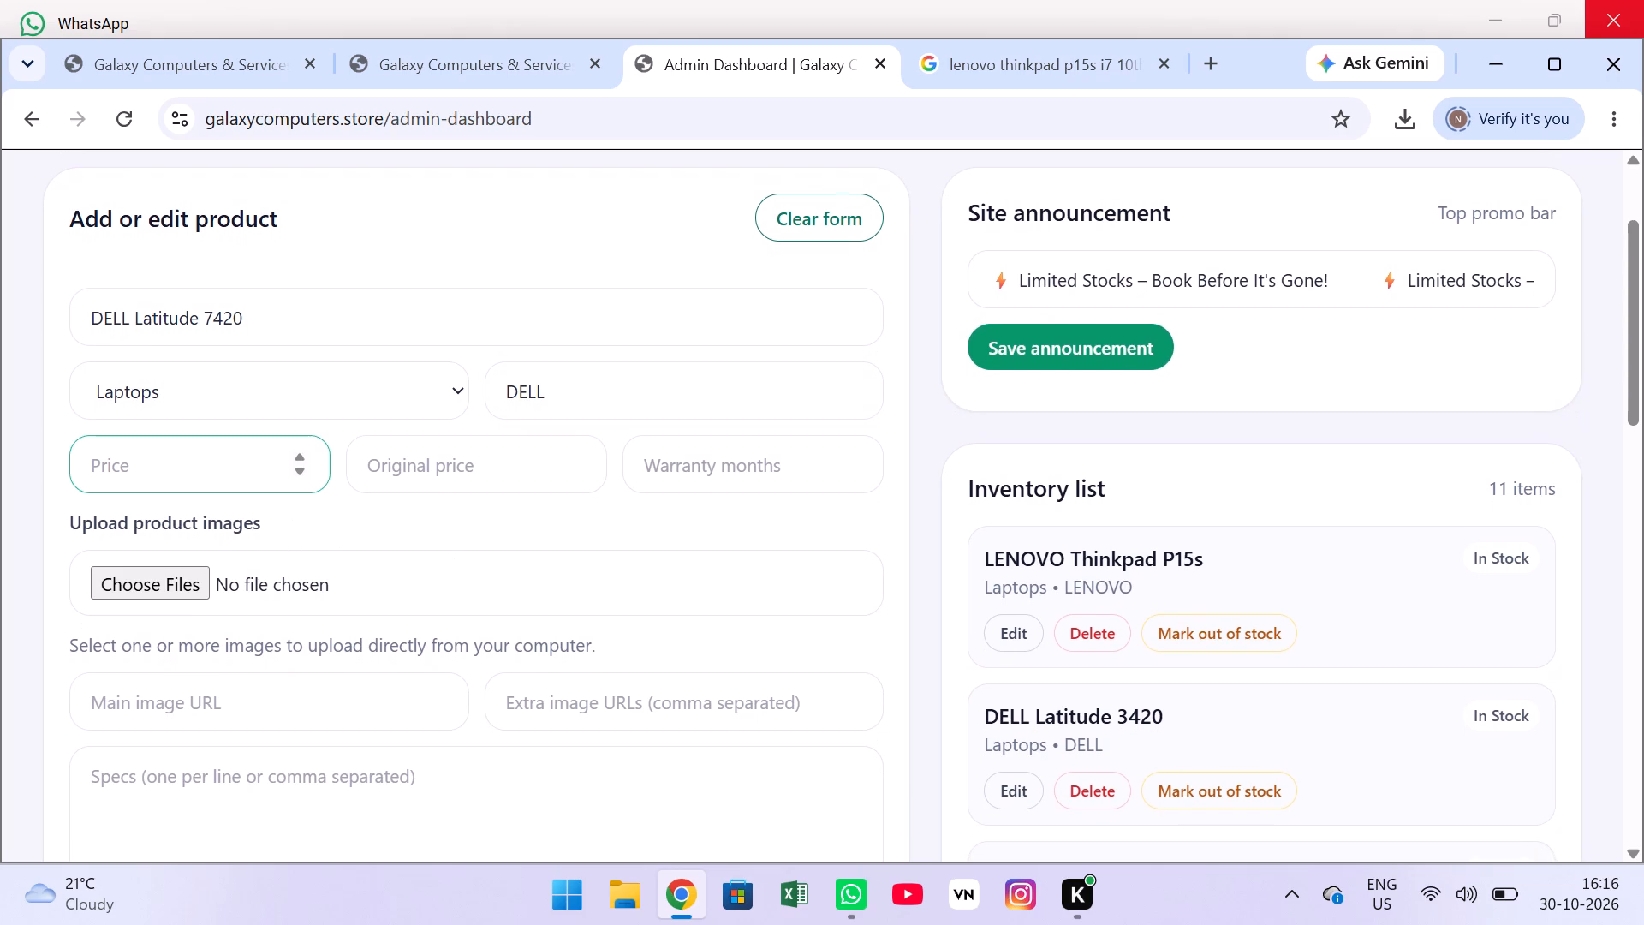
pyautogui.write('39000')
pyautogui.scroll(1, 484, 493)
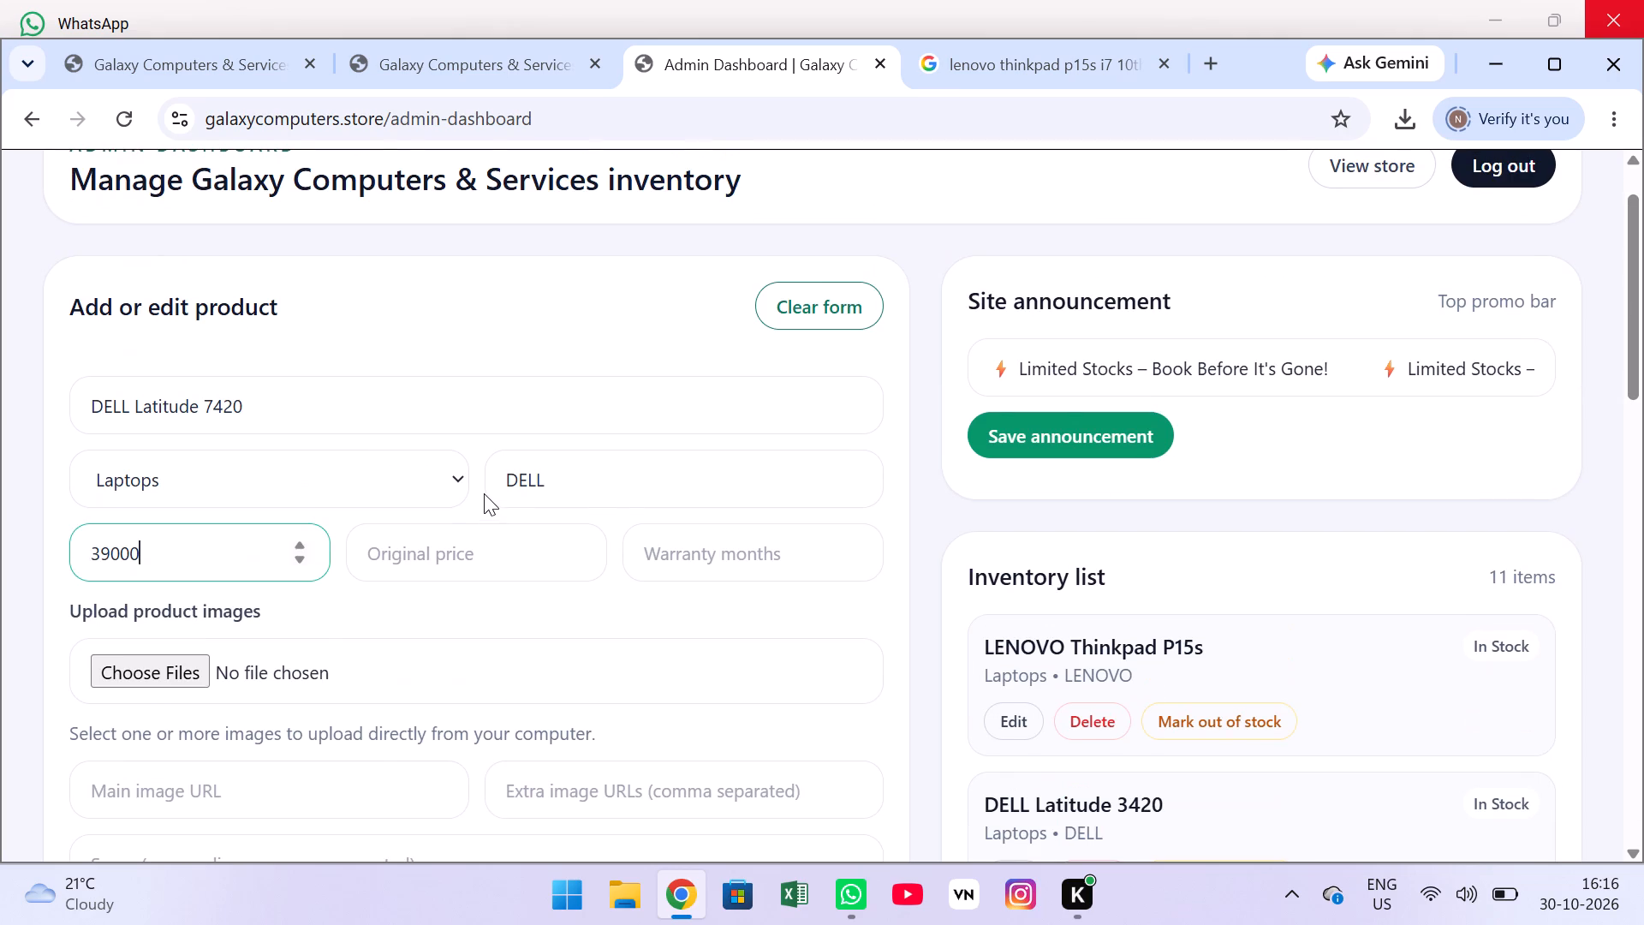
# Search Google Images for "dell latitude 7420 i7 11th generation".
pyautogui.click(1006, 56)
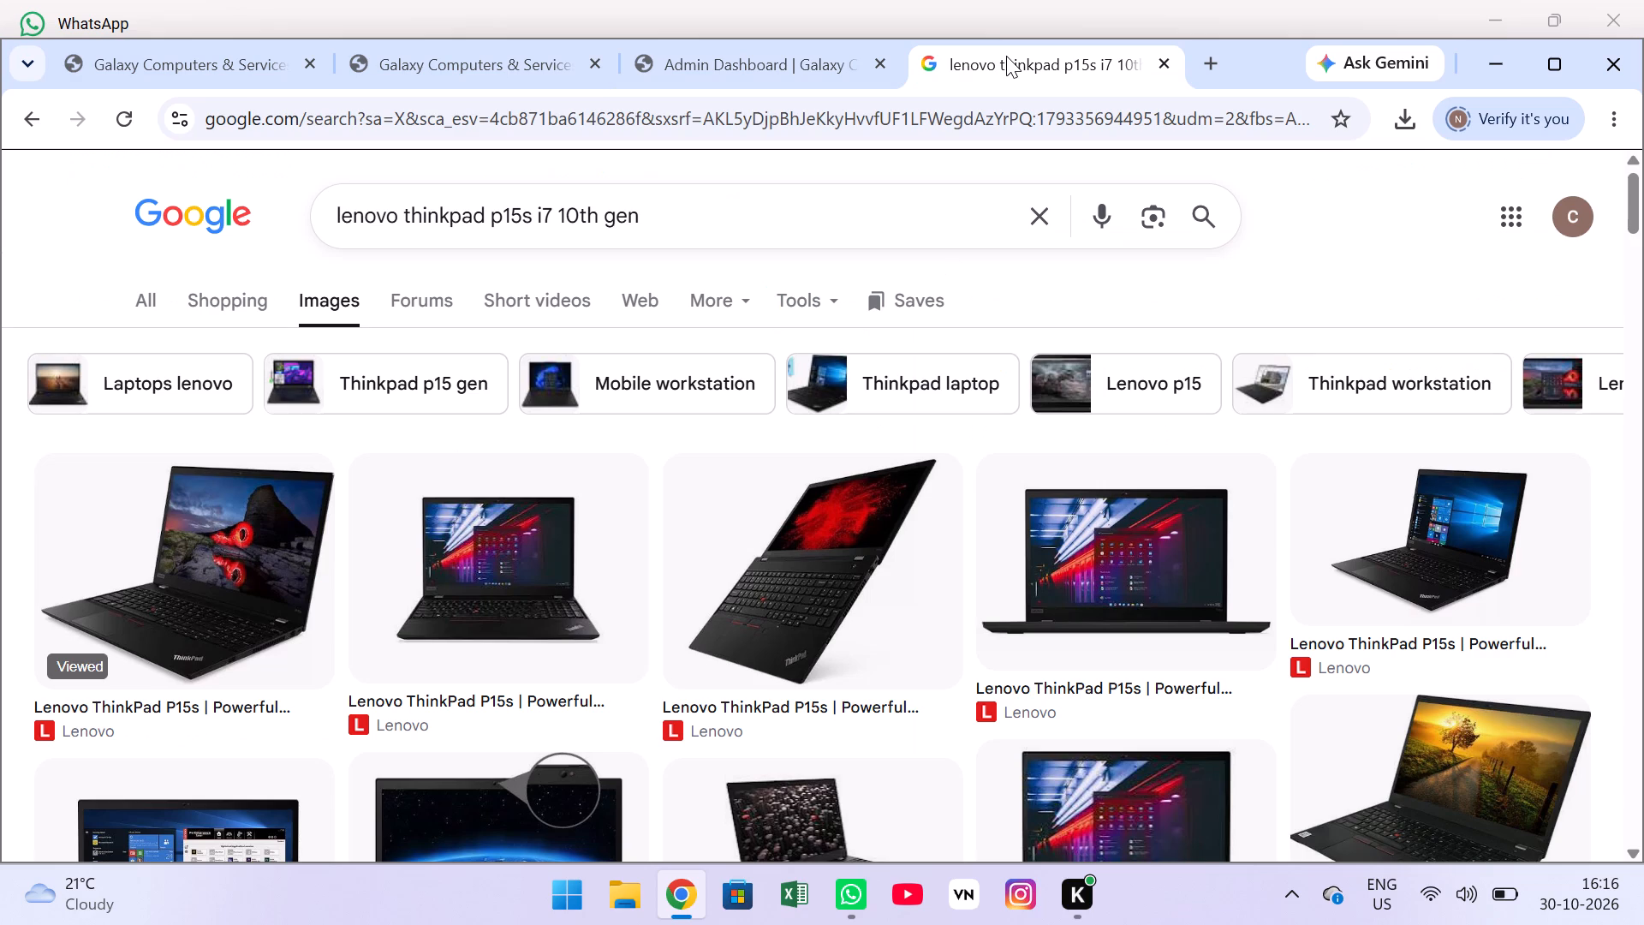
pyautogui.click(1034, 216)
pyautogui.write('dell la')
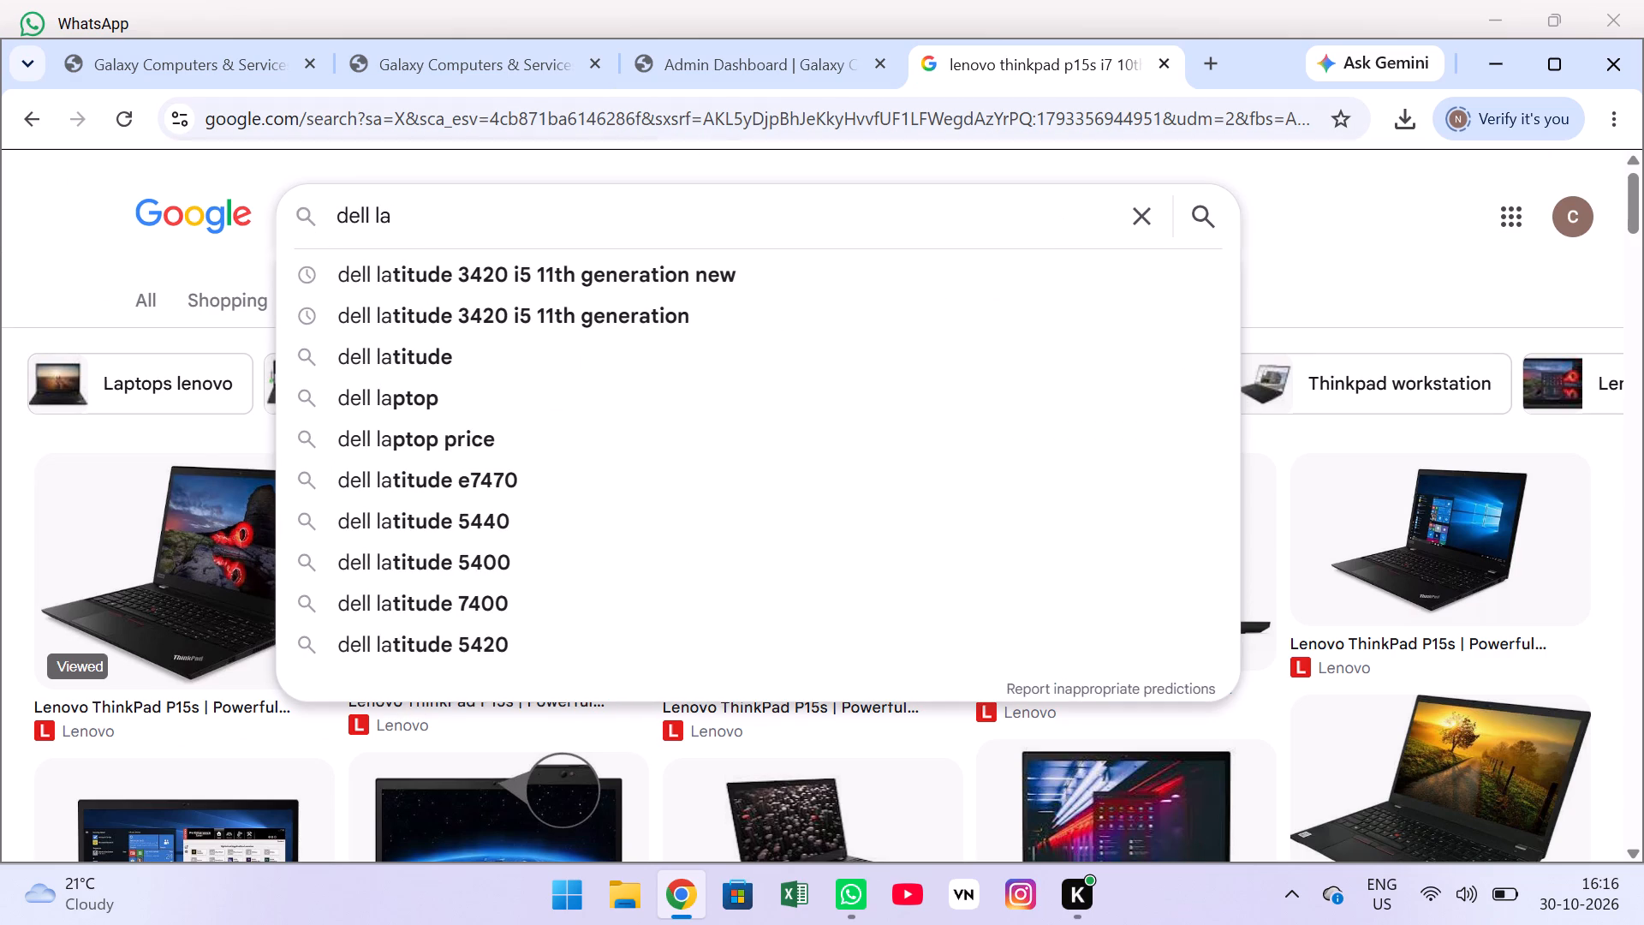
pyautogui.write('titude')
pyautogui.press('space')
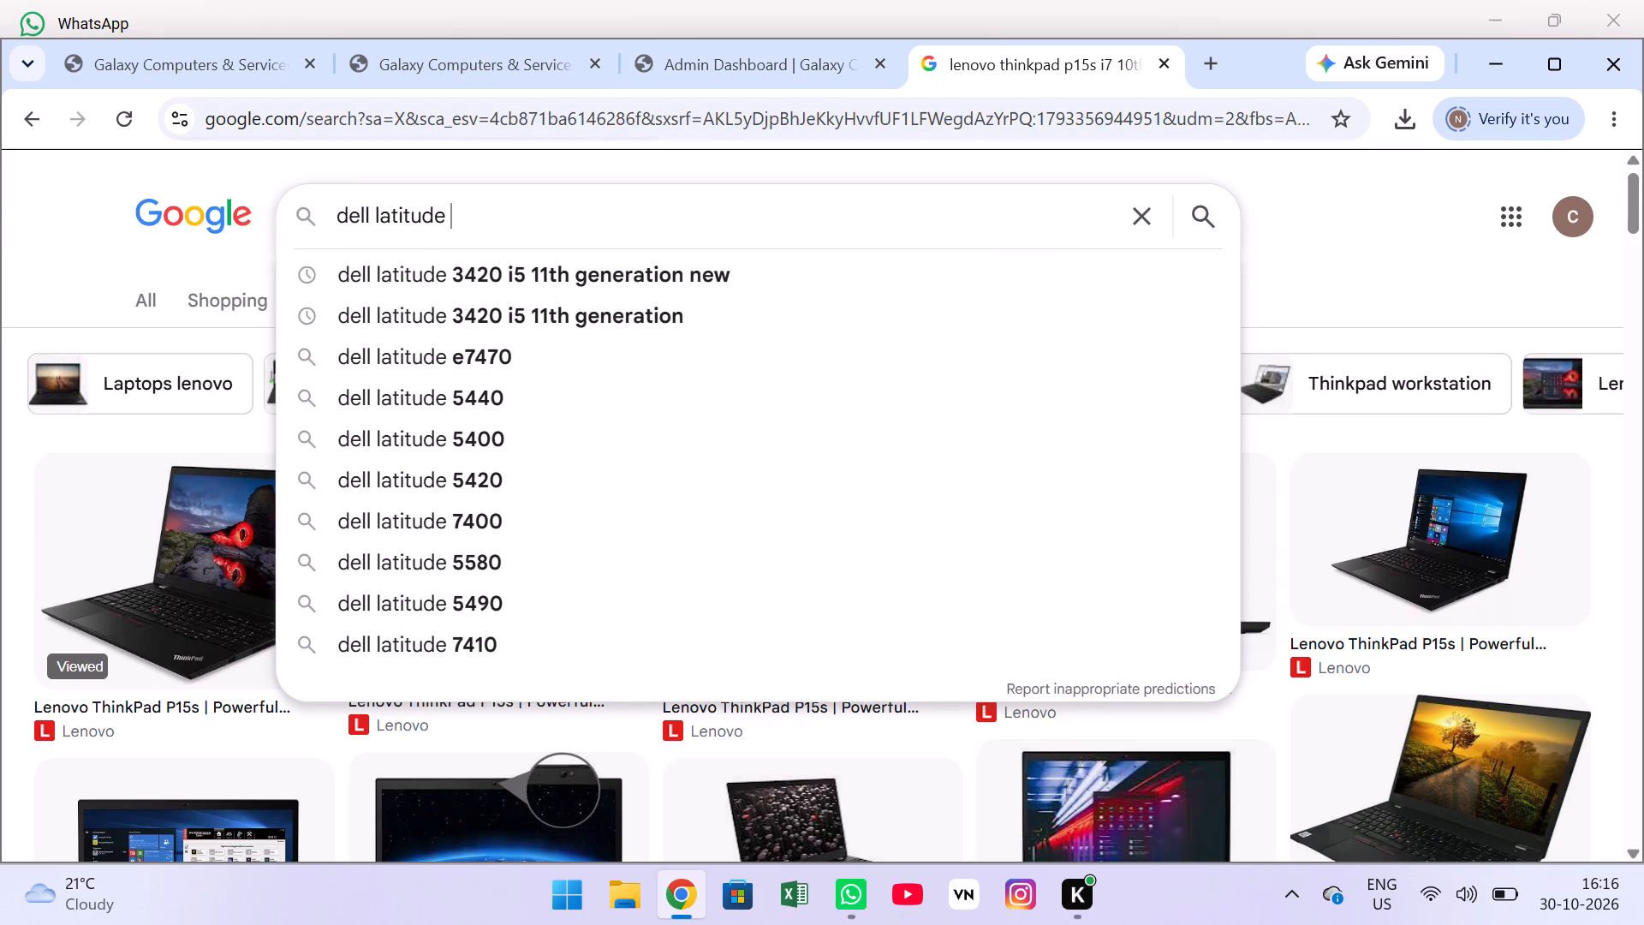
pyautogui.write('7420')
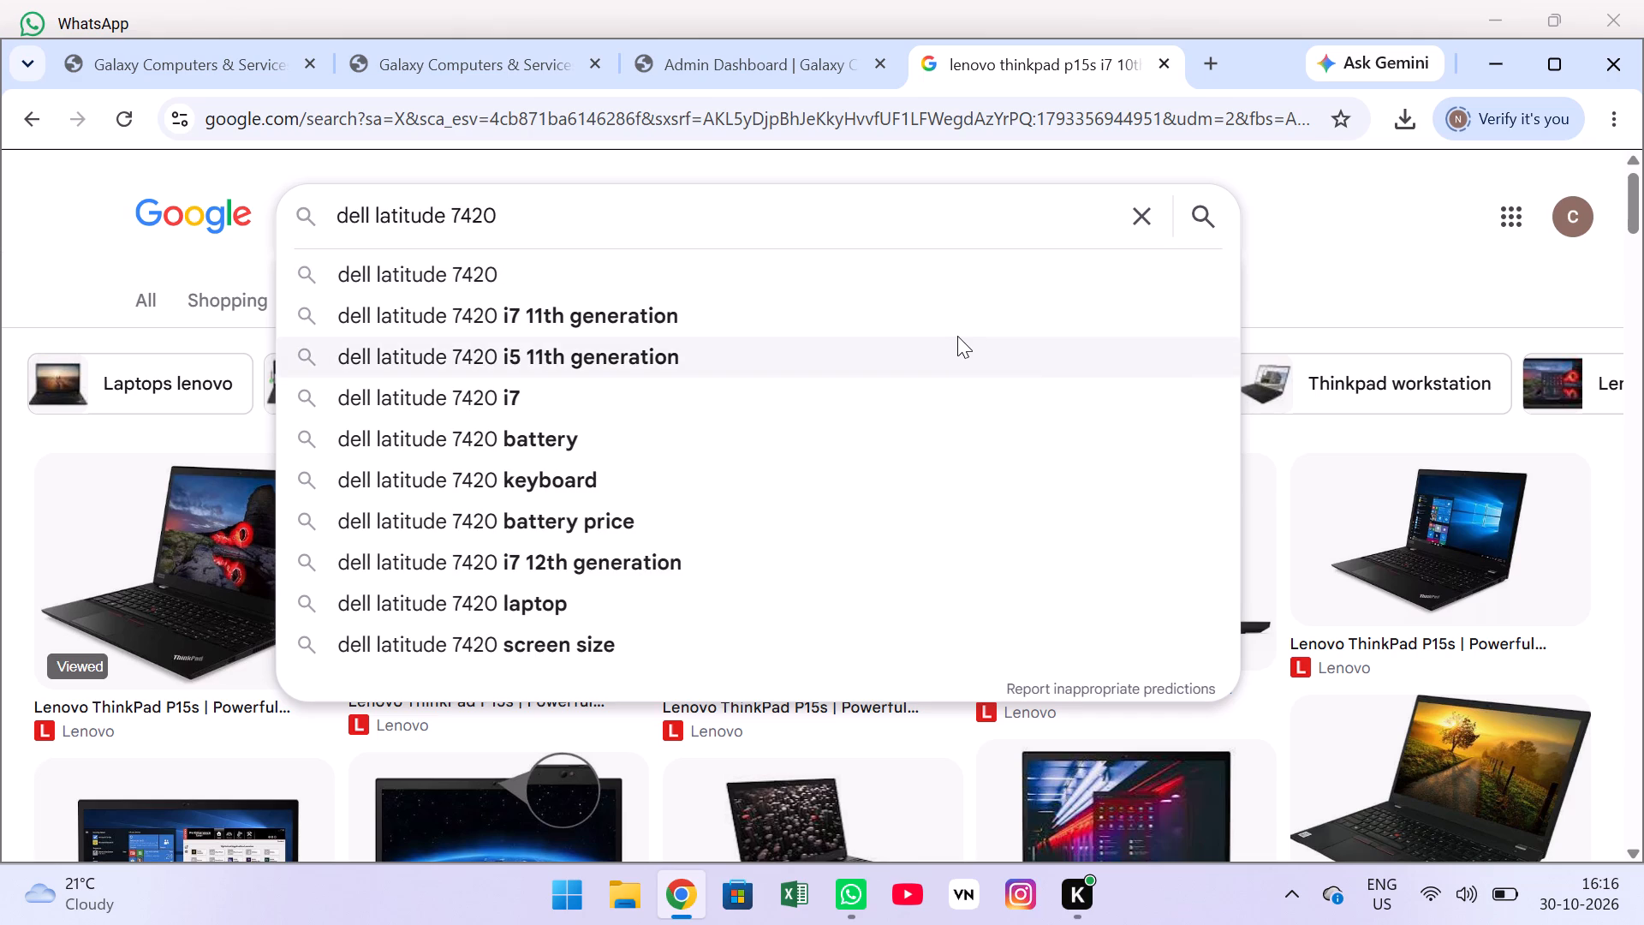
pyautogui.click(900, 335)
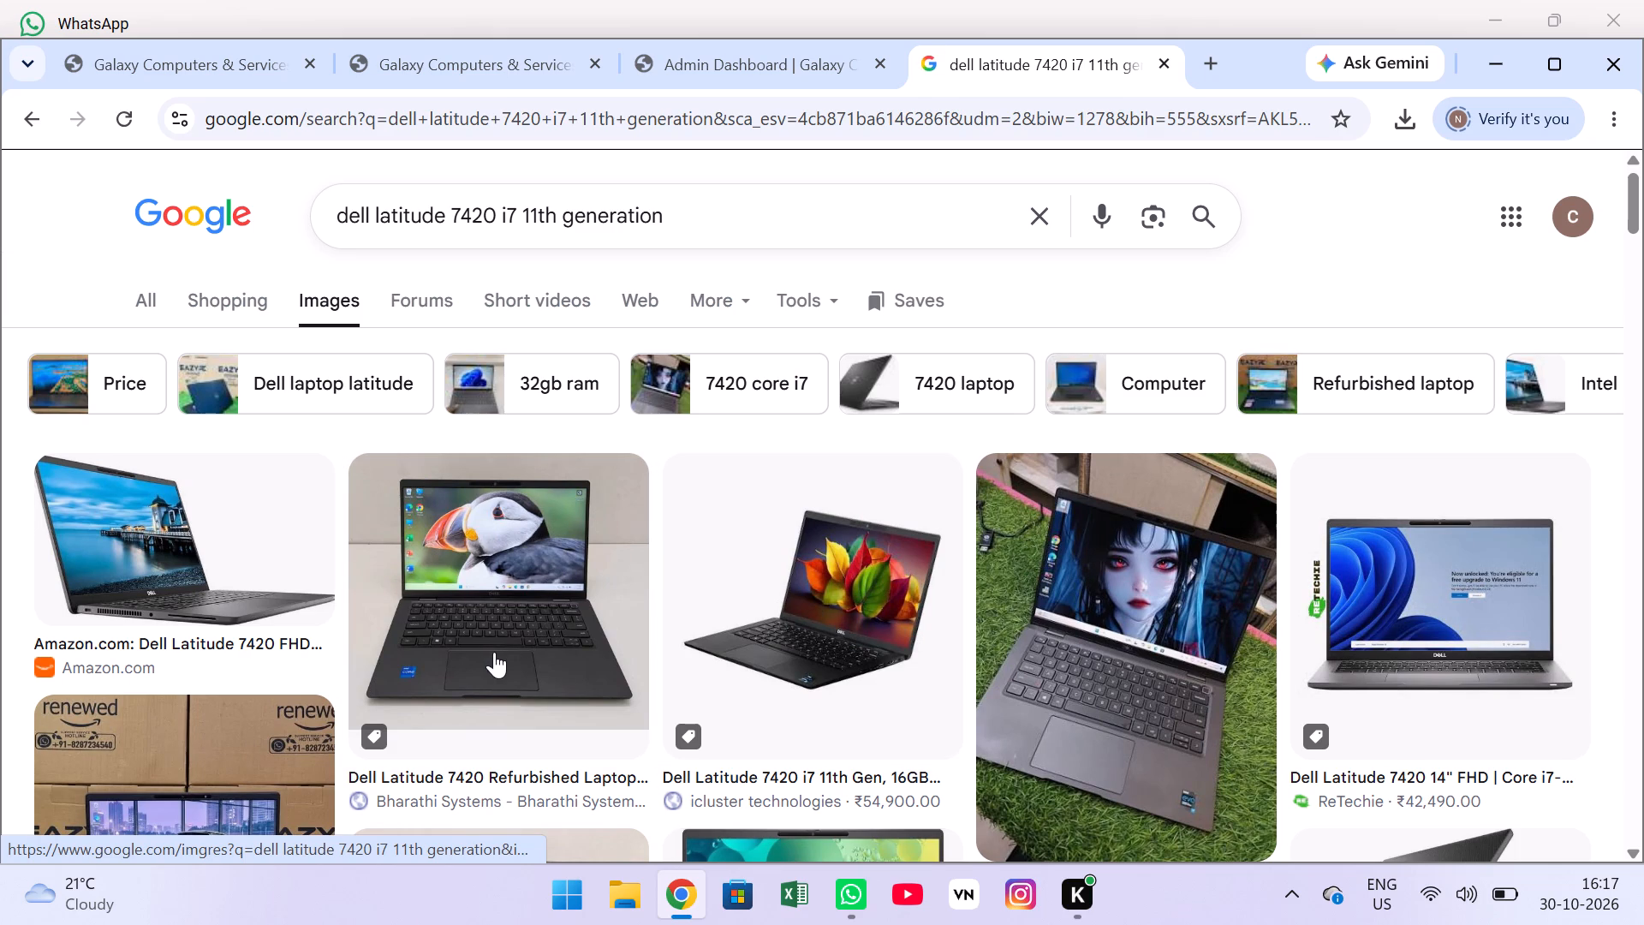
# Save the icluster technologies Dell Latitude 7420 image with the colourful leaves on its screen to Downloads as DellLatitude7420-3.
pyautogui.scroll(-2, 491, 652)
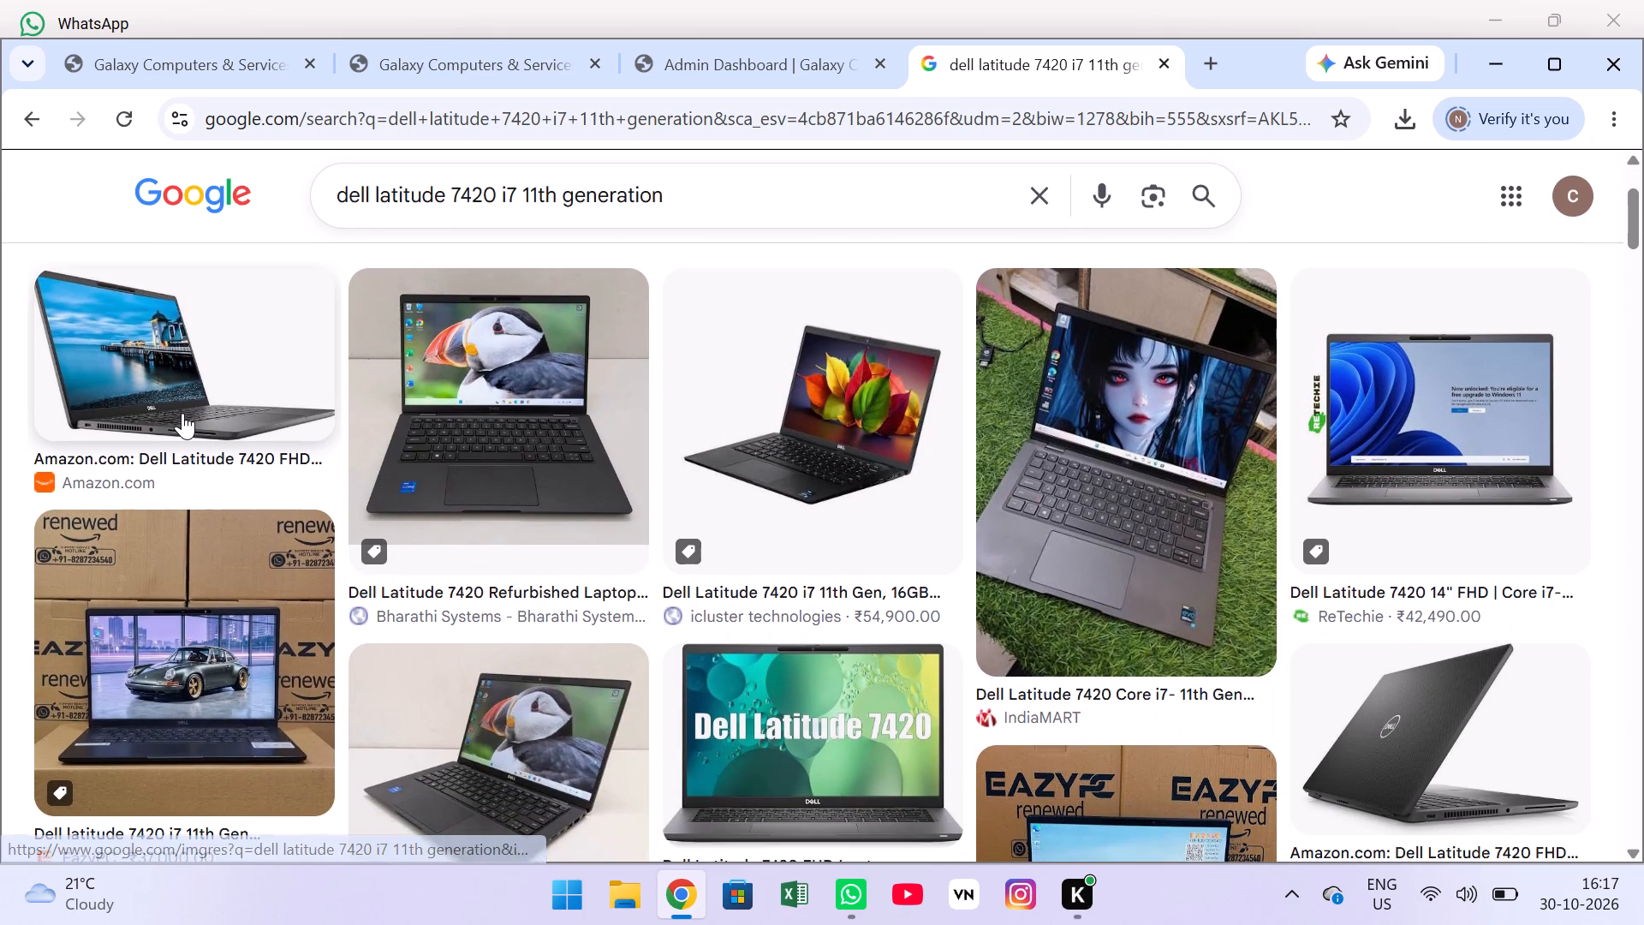
pyautogui.click(182, 413)
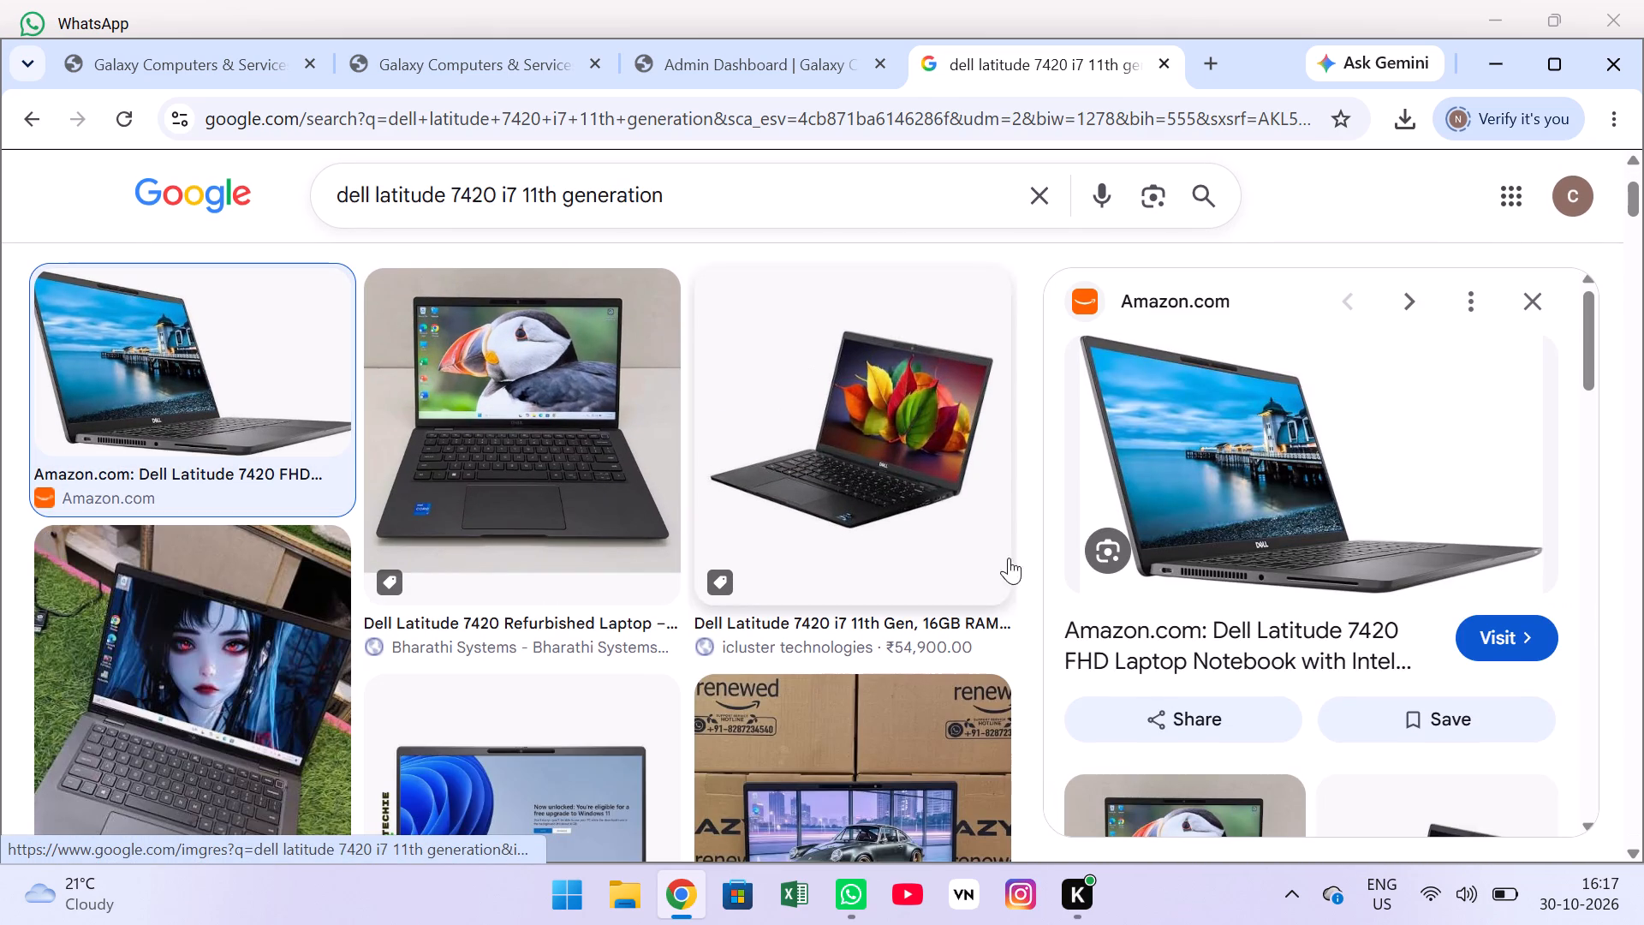
pyautogui.scroll(-4, 1115, 611)
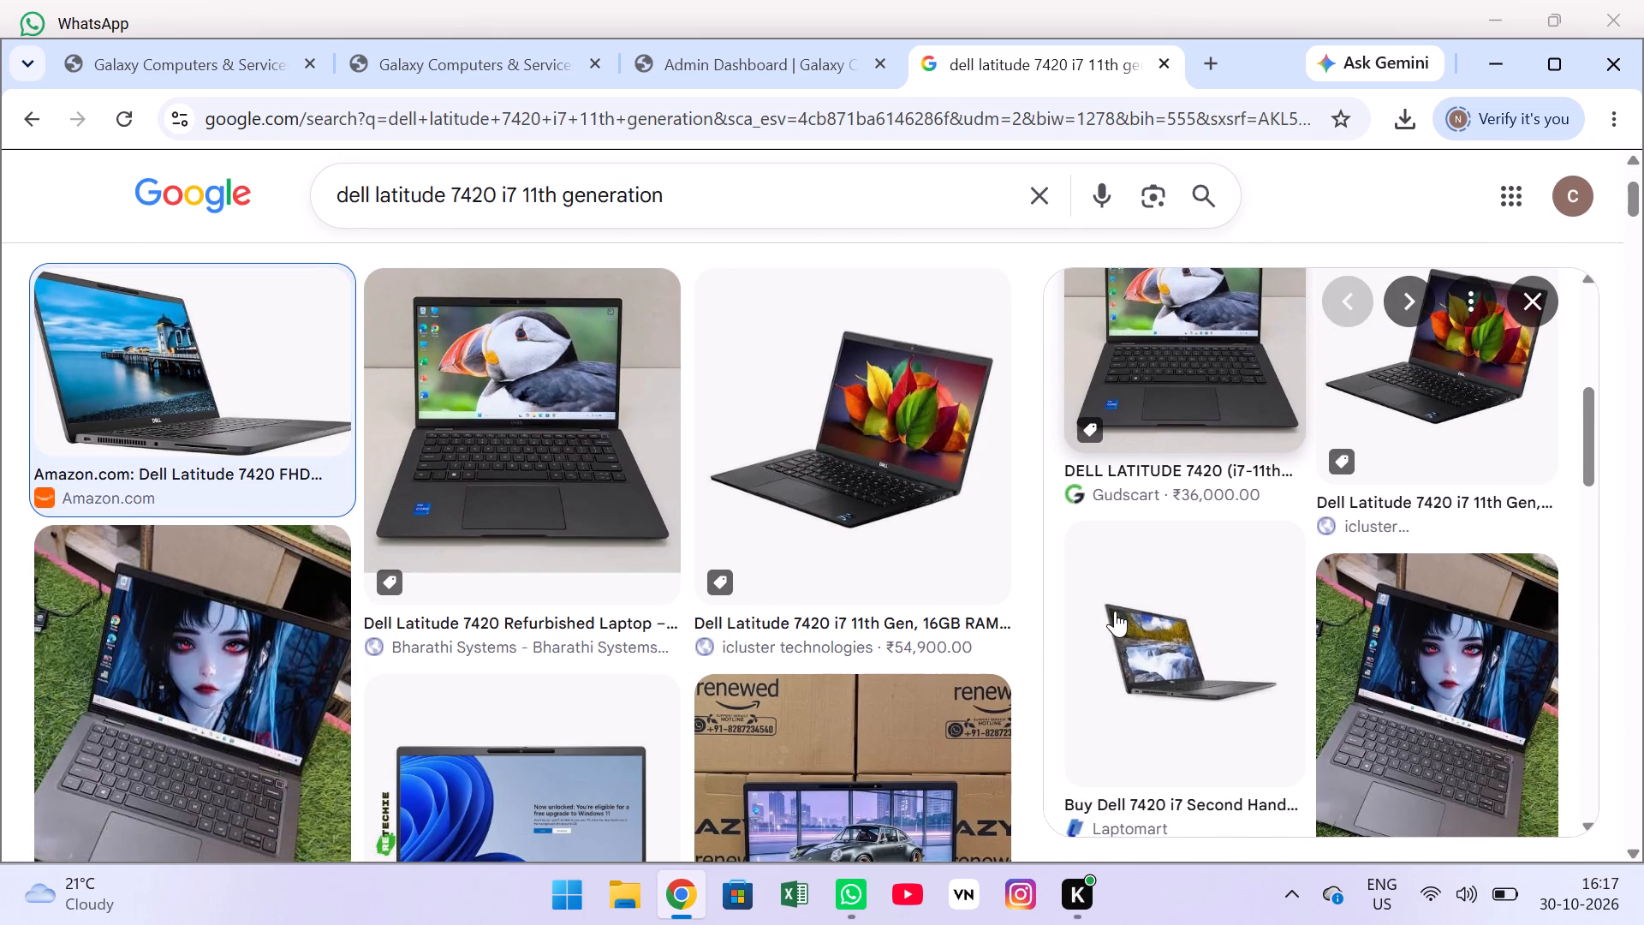
pyautogui.click(1404, 369)
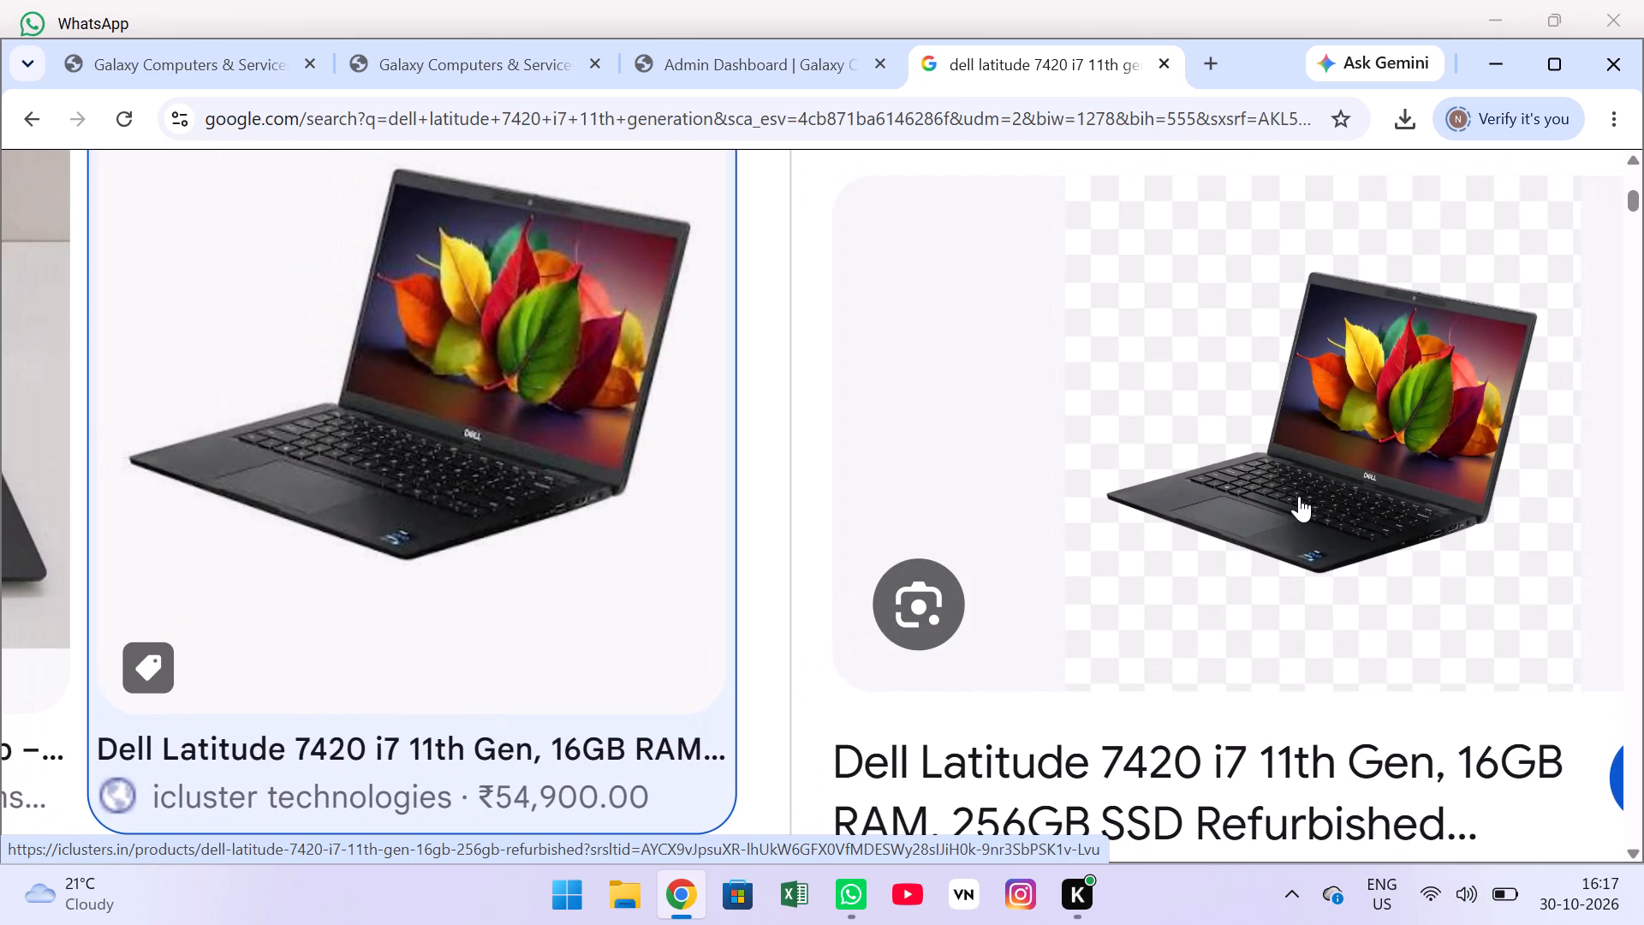
pyautogui.rightClick(1299, 496)
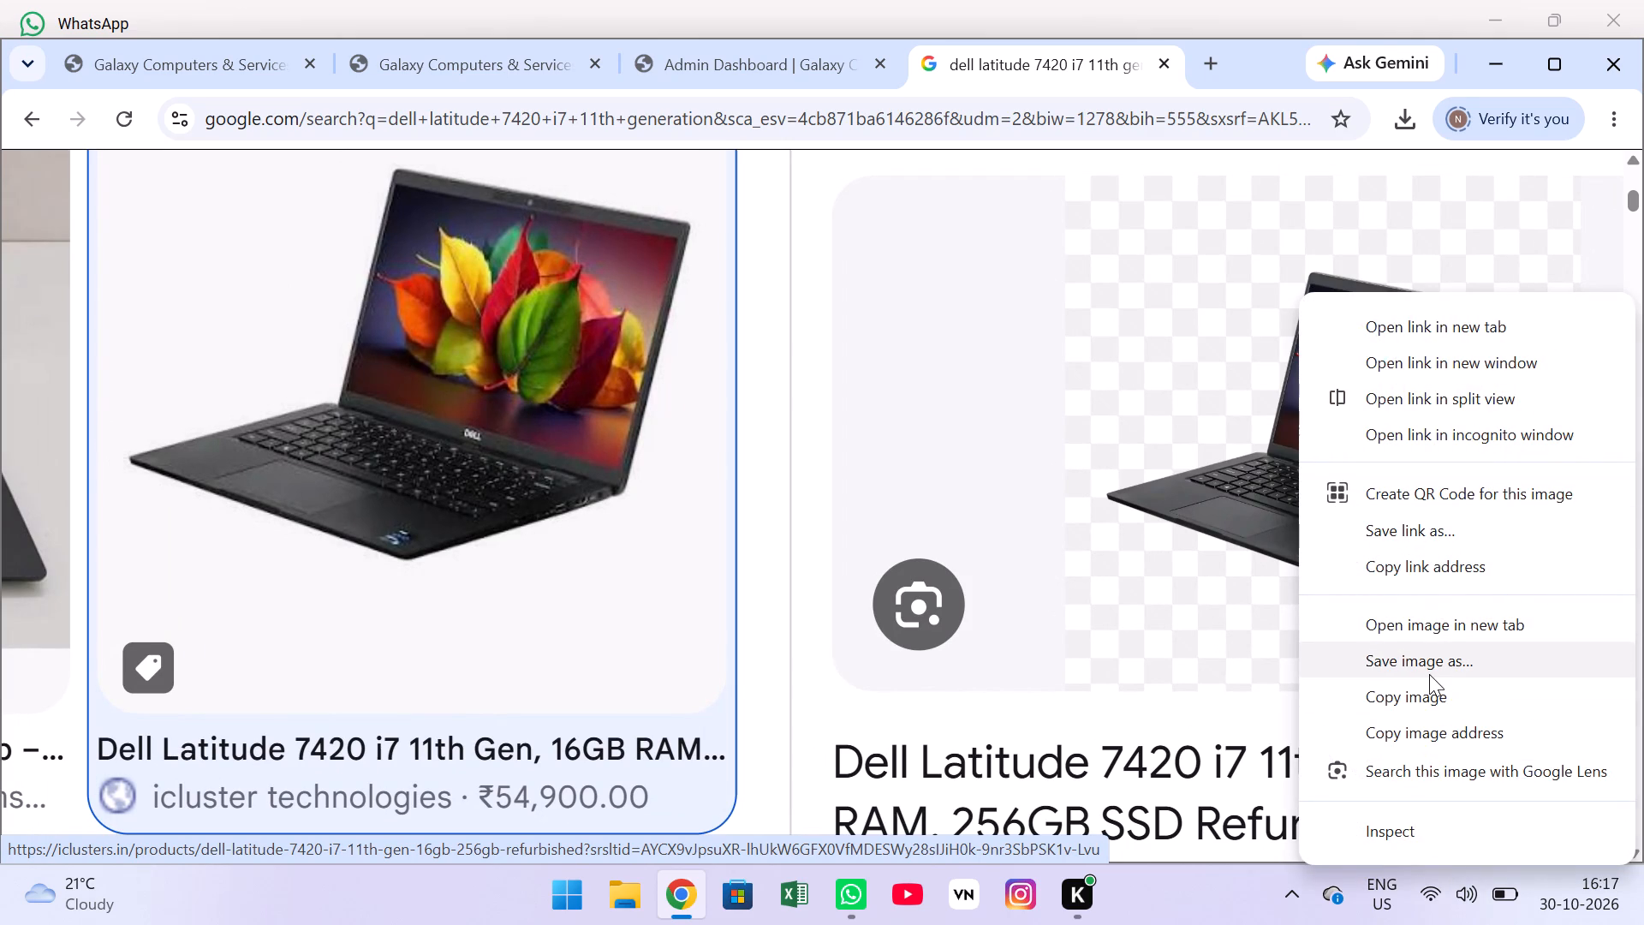
pyautogui.click(1429, 671)
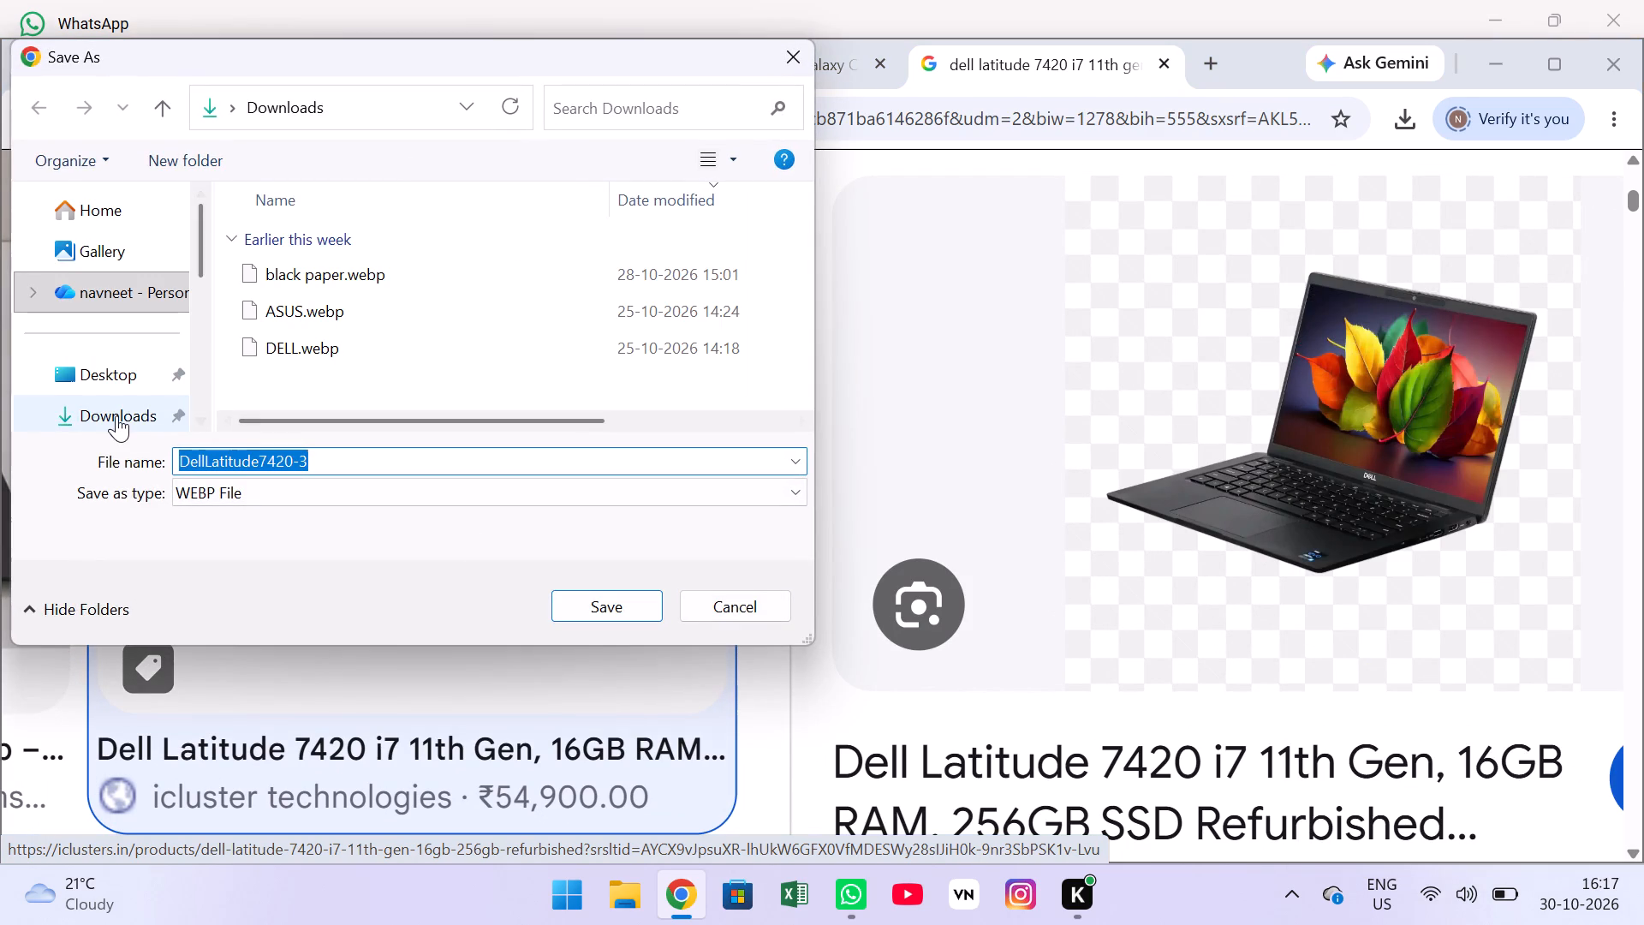
pyautogui.click(116, 415)
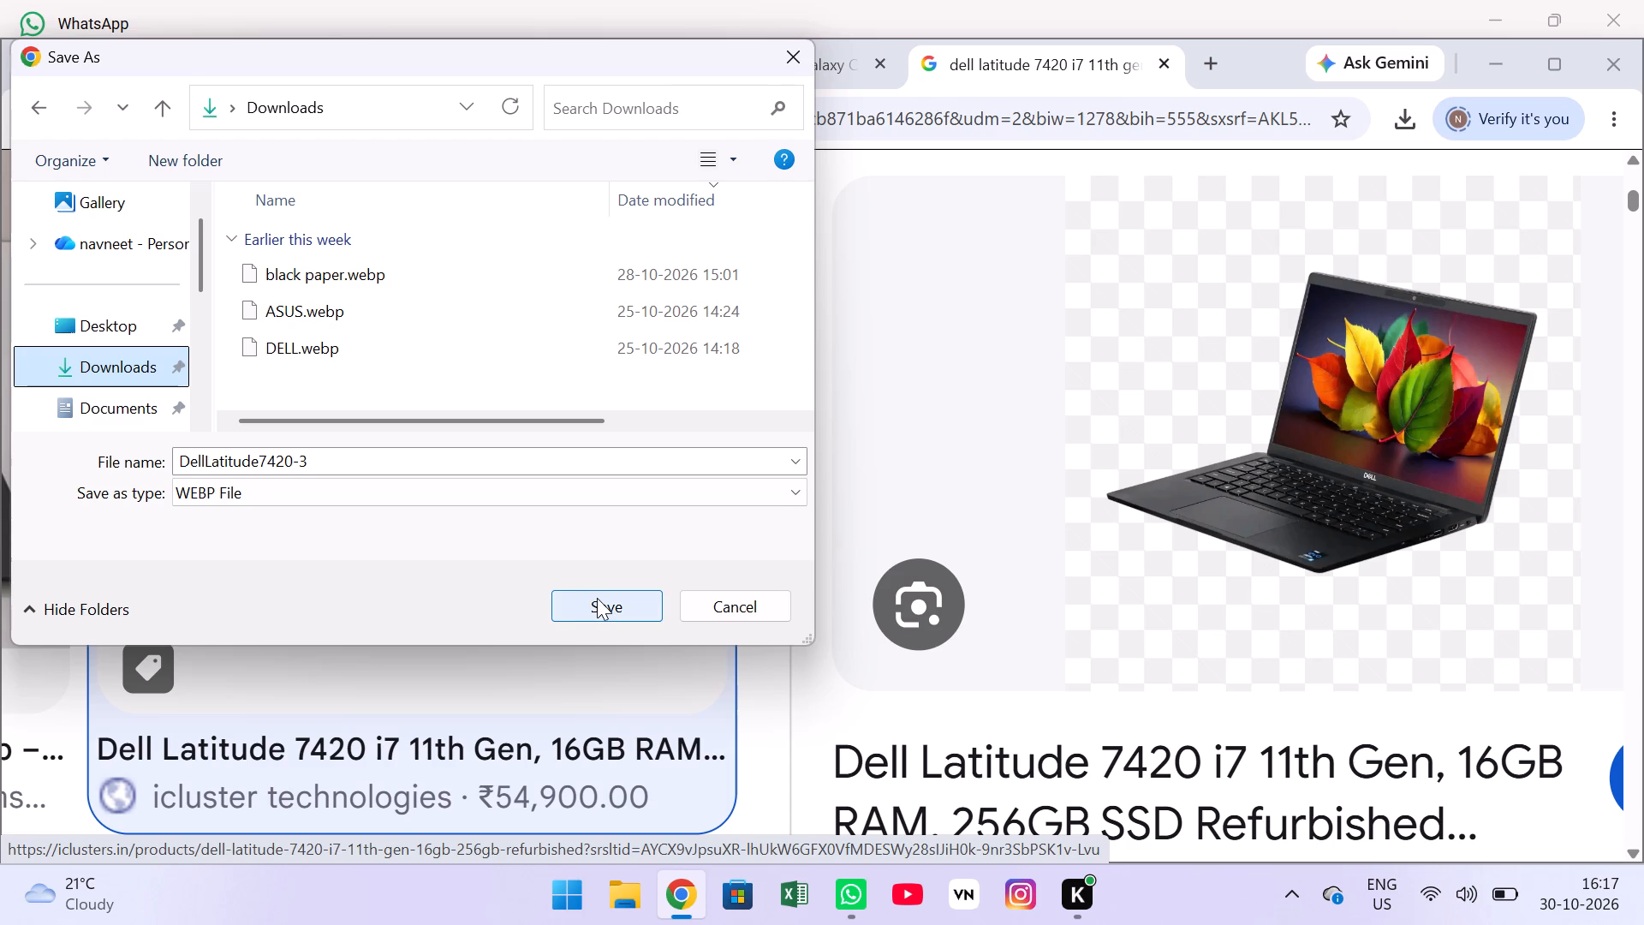
pyautogui.click(597, 598)
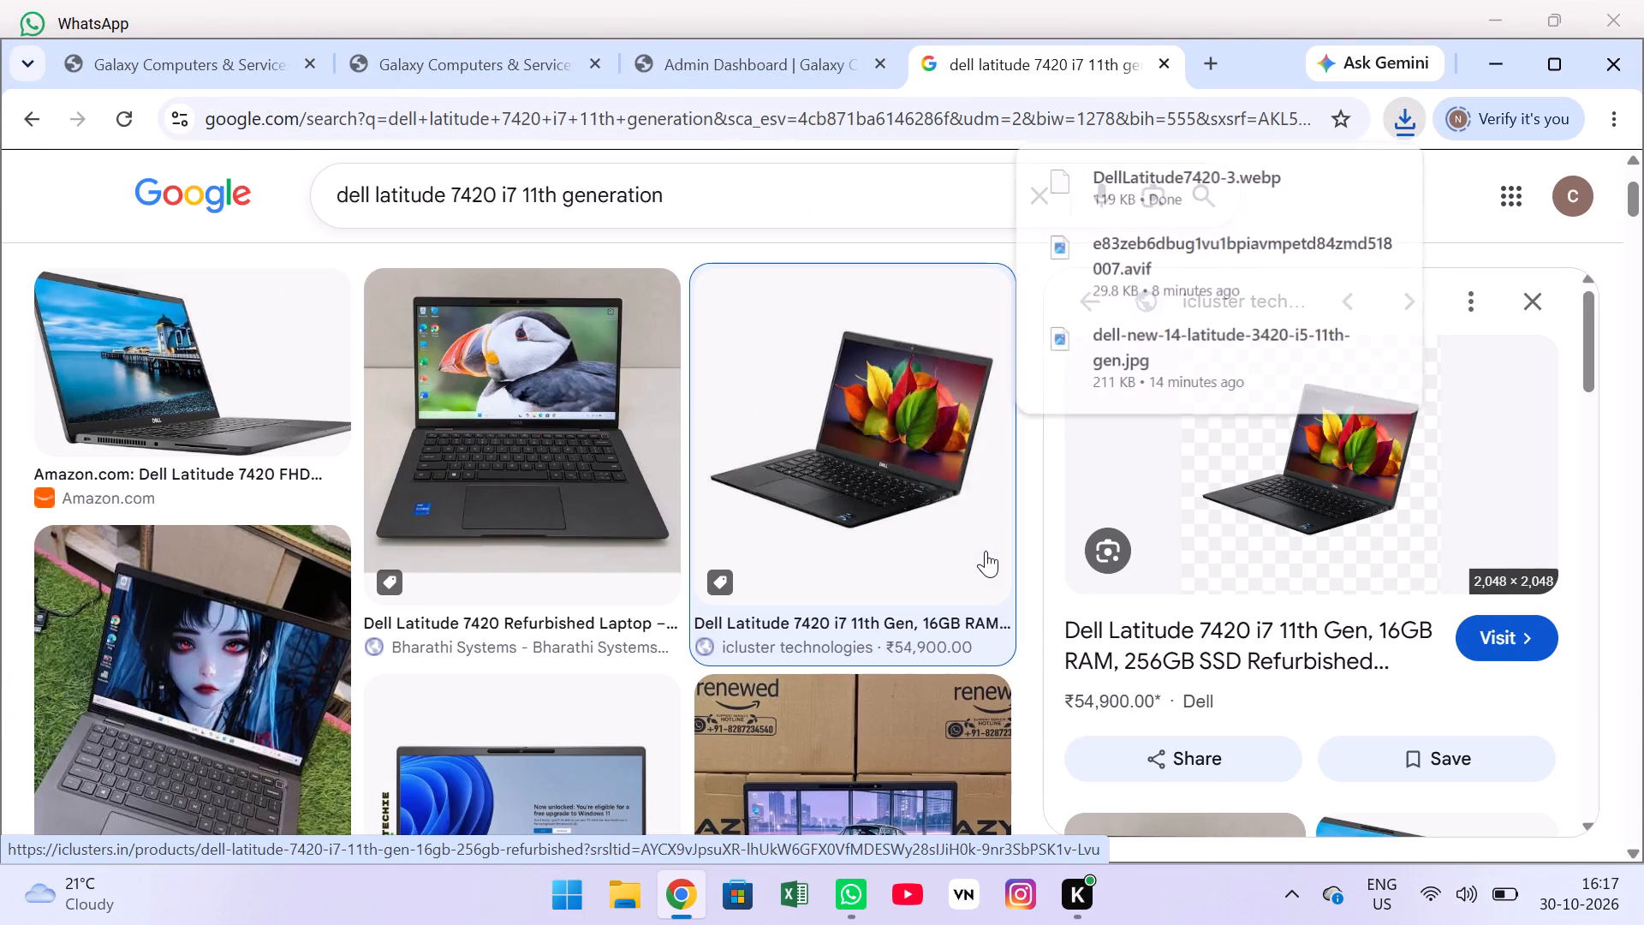
# Upload DellLatitude7420-3.webp as the product image for the DELL Latitude 7420 in the admin dashboard.
pyautogui.click(715, 71)
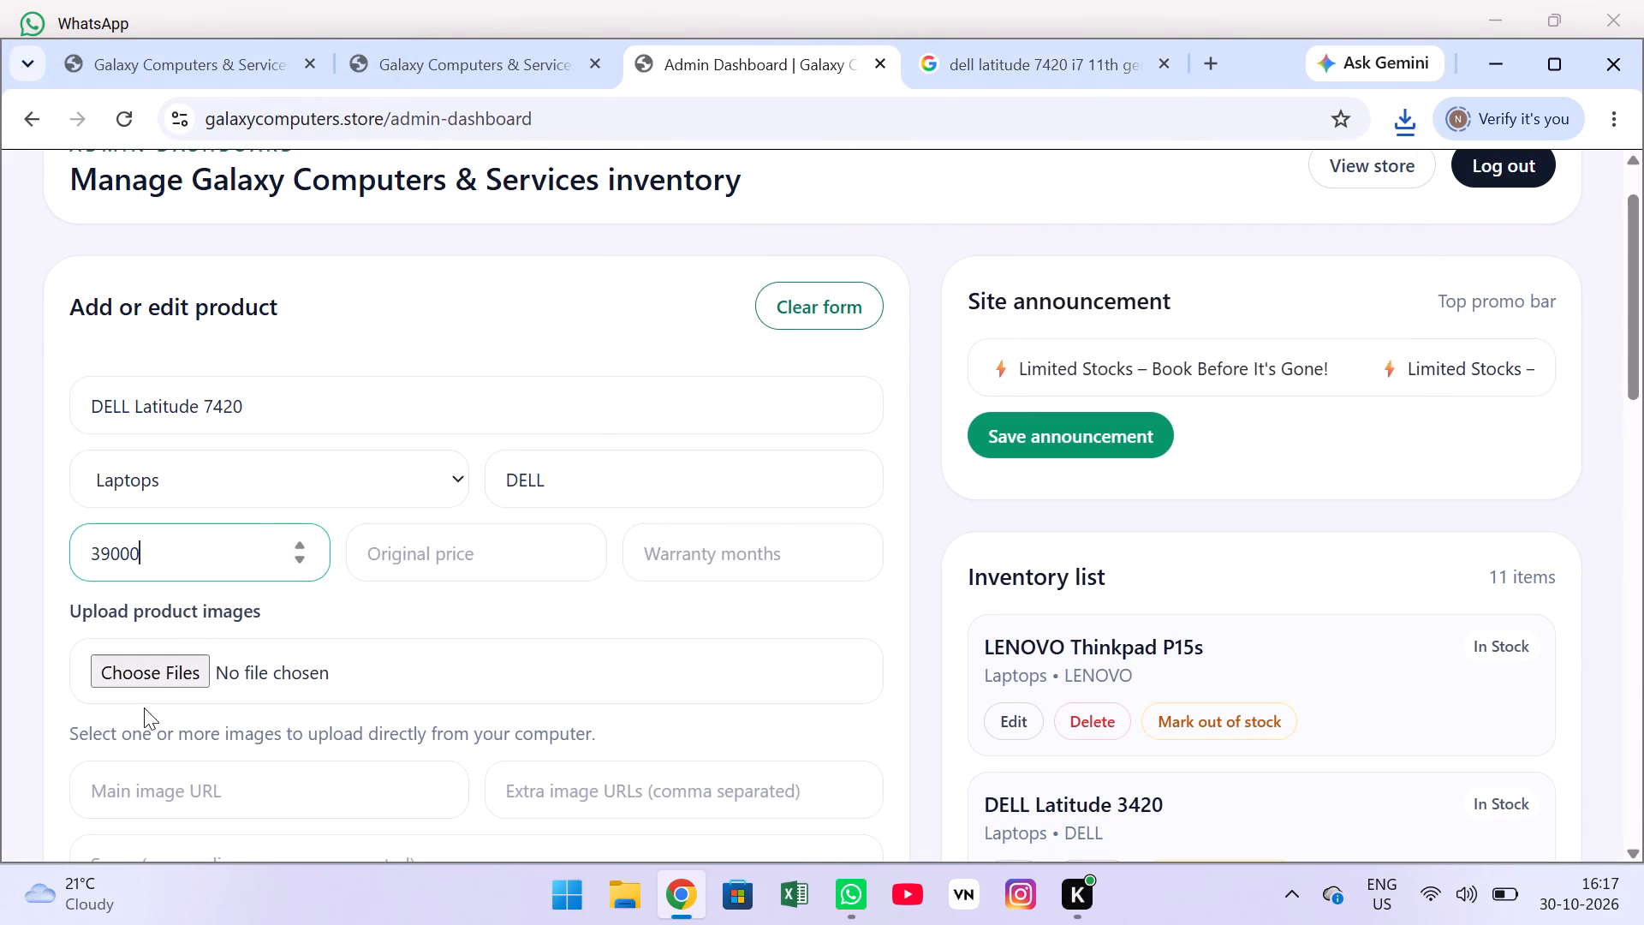
pyautogui.click(164, 677)
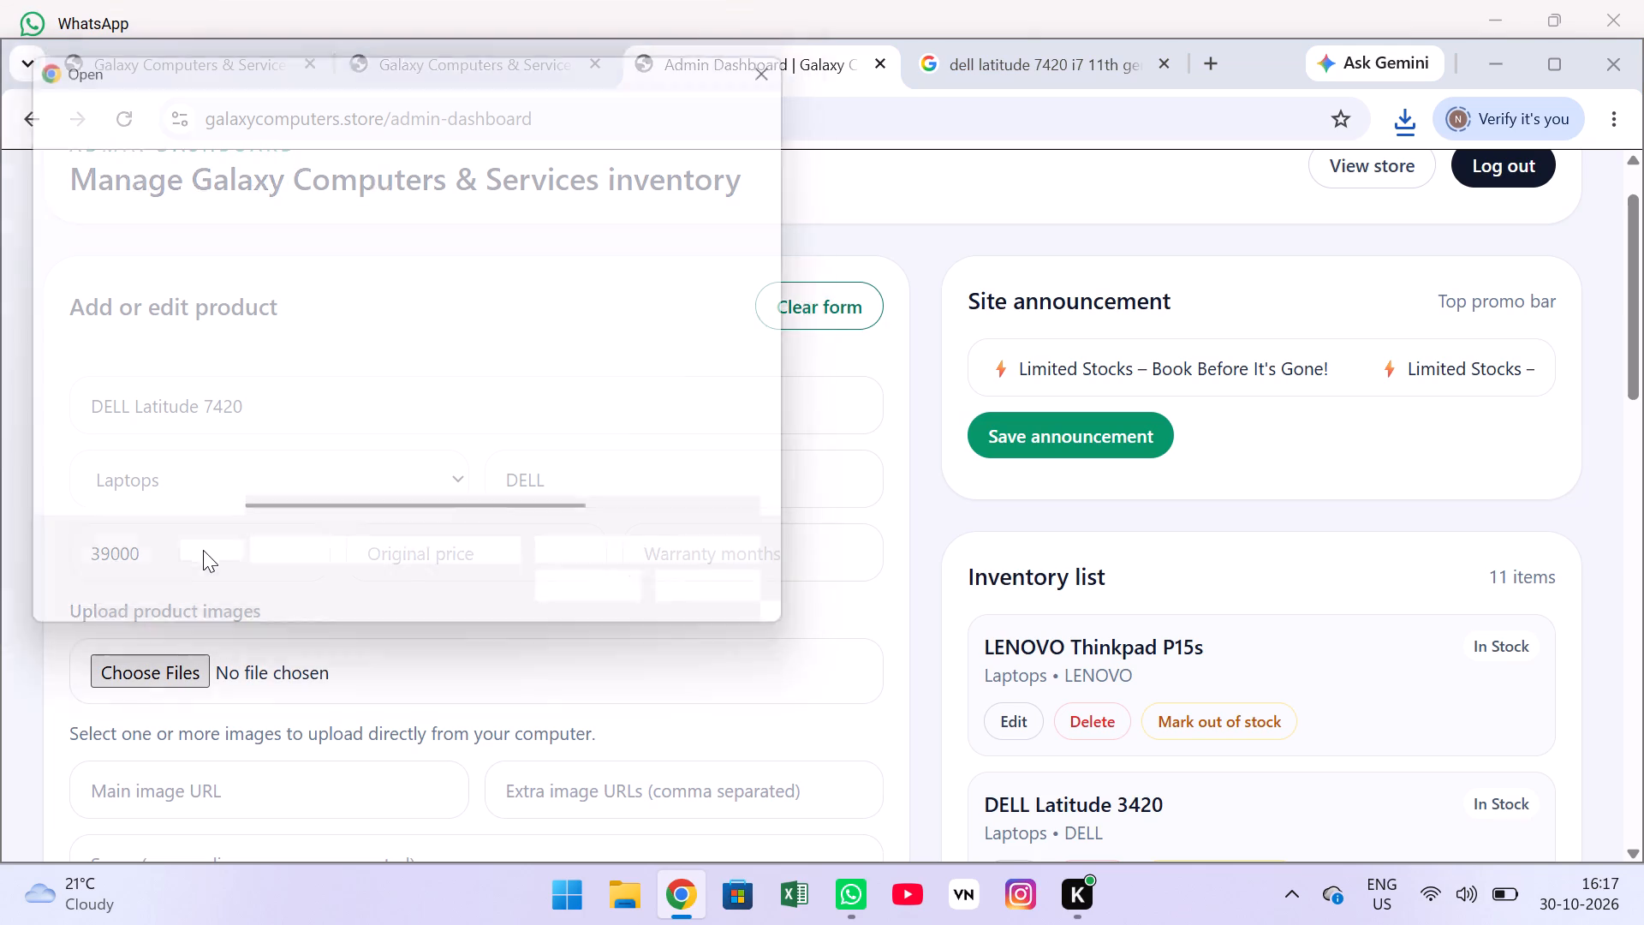
pyautogui.doubleClick(323, 280)
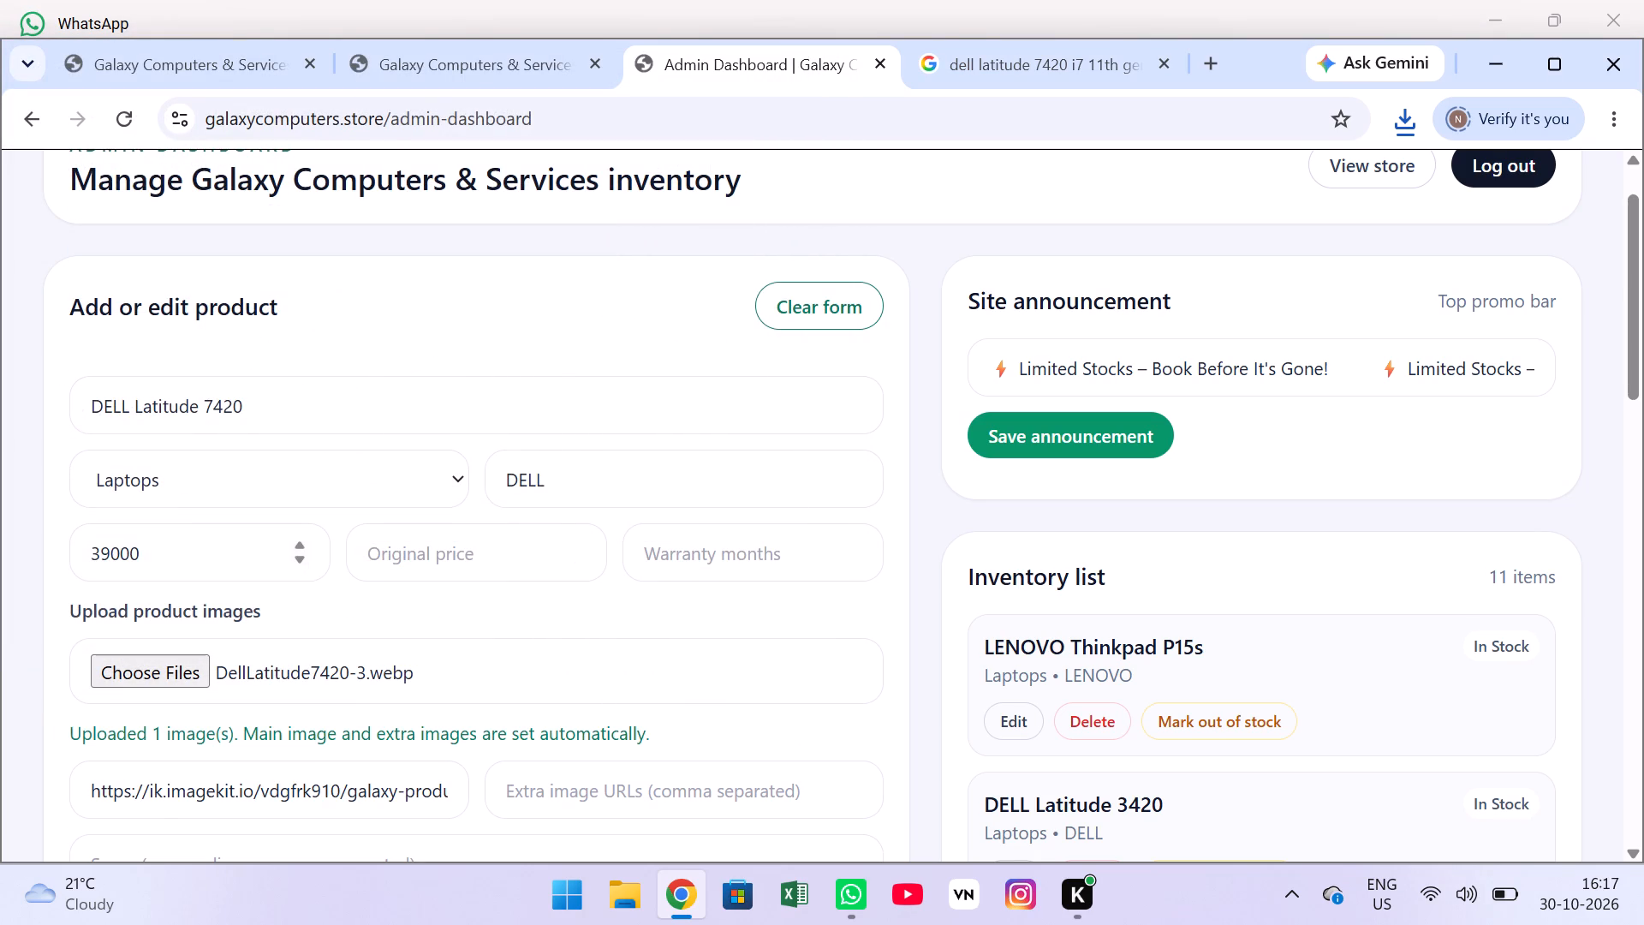
# Enter "i7 processor 11th gen," as the first line of the product's specs.
pyautogui.scroll(-3, 287, 550)
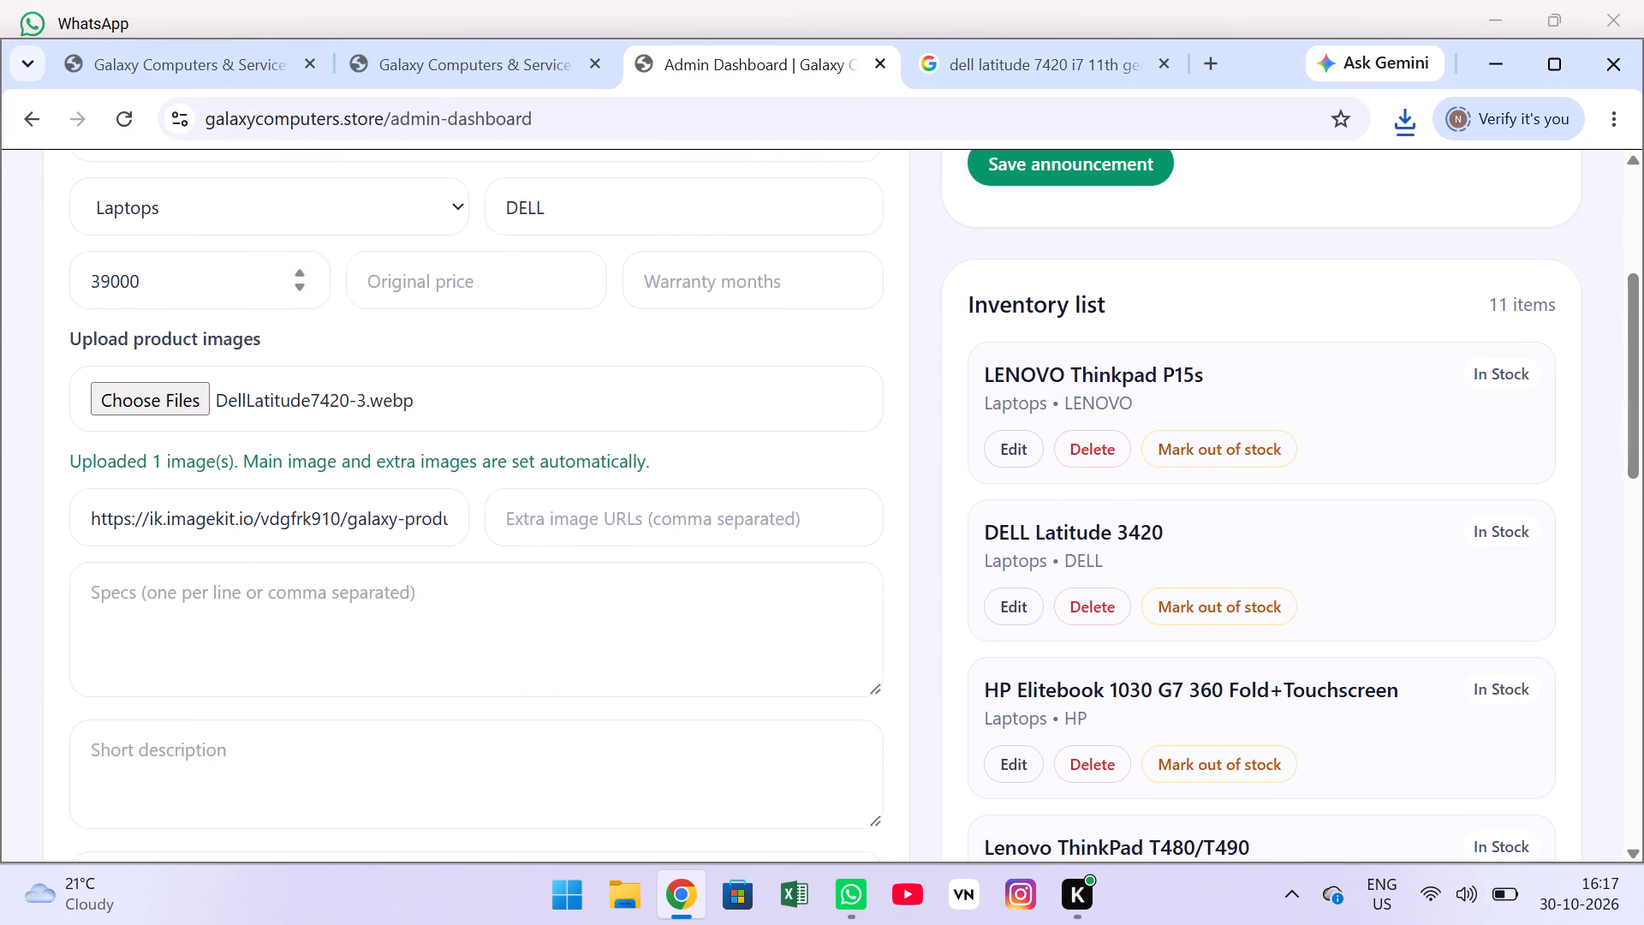
pyautogui.click(182, 606)
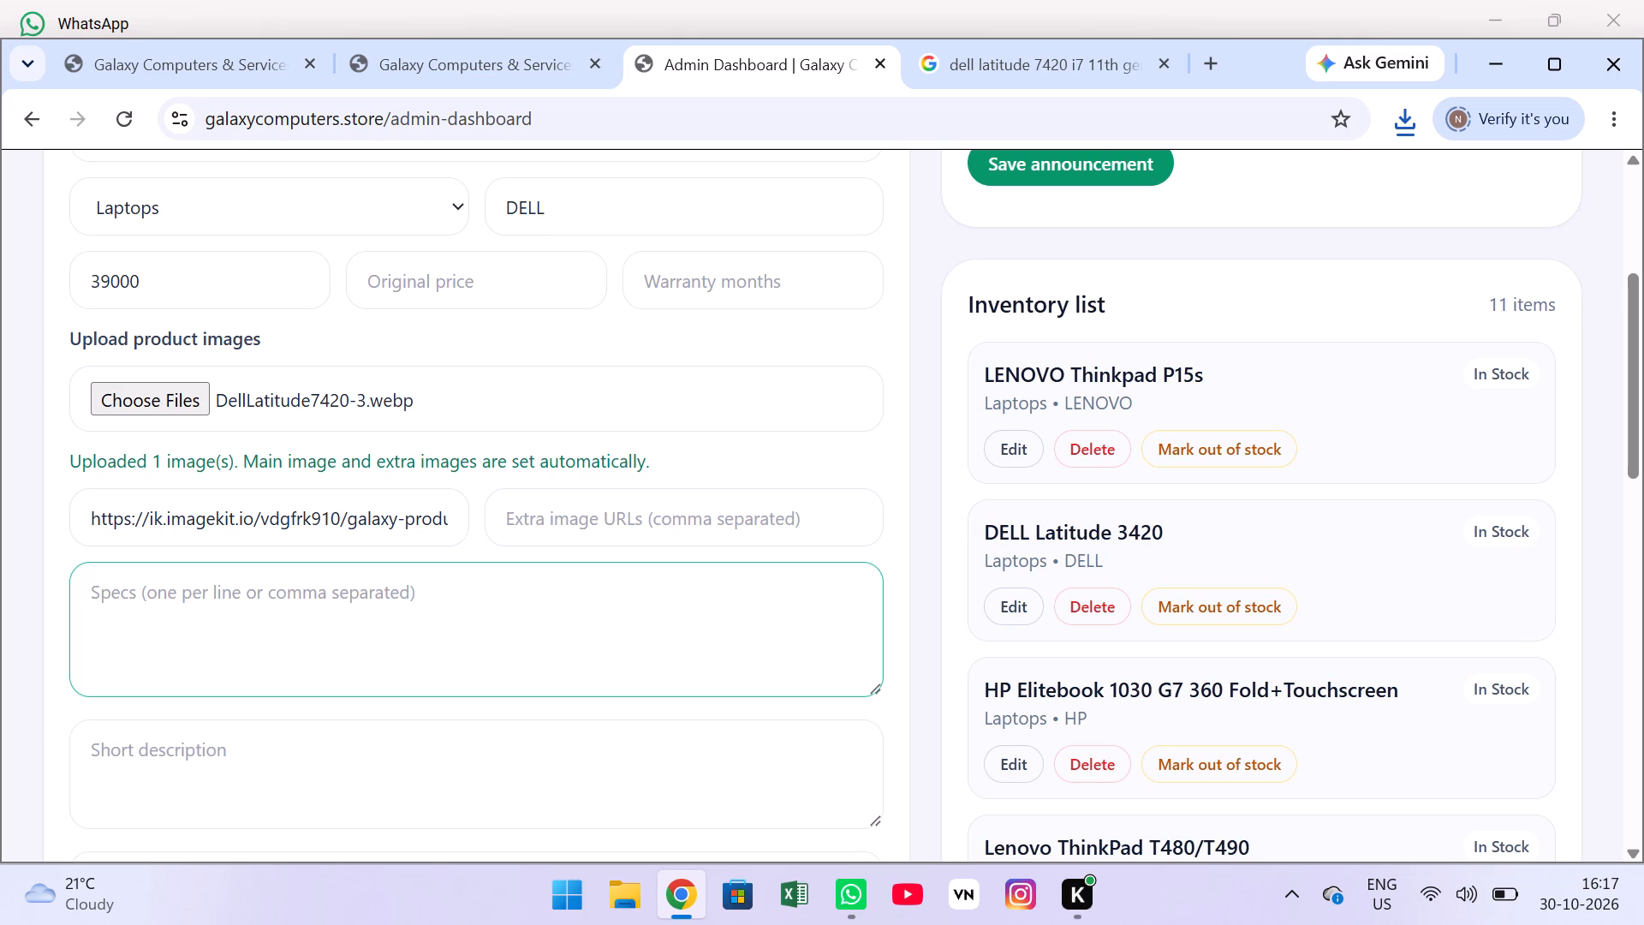
pyautogui.write('i7')
pyautogui.press('space')
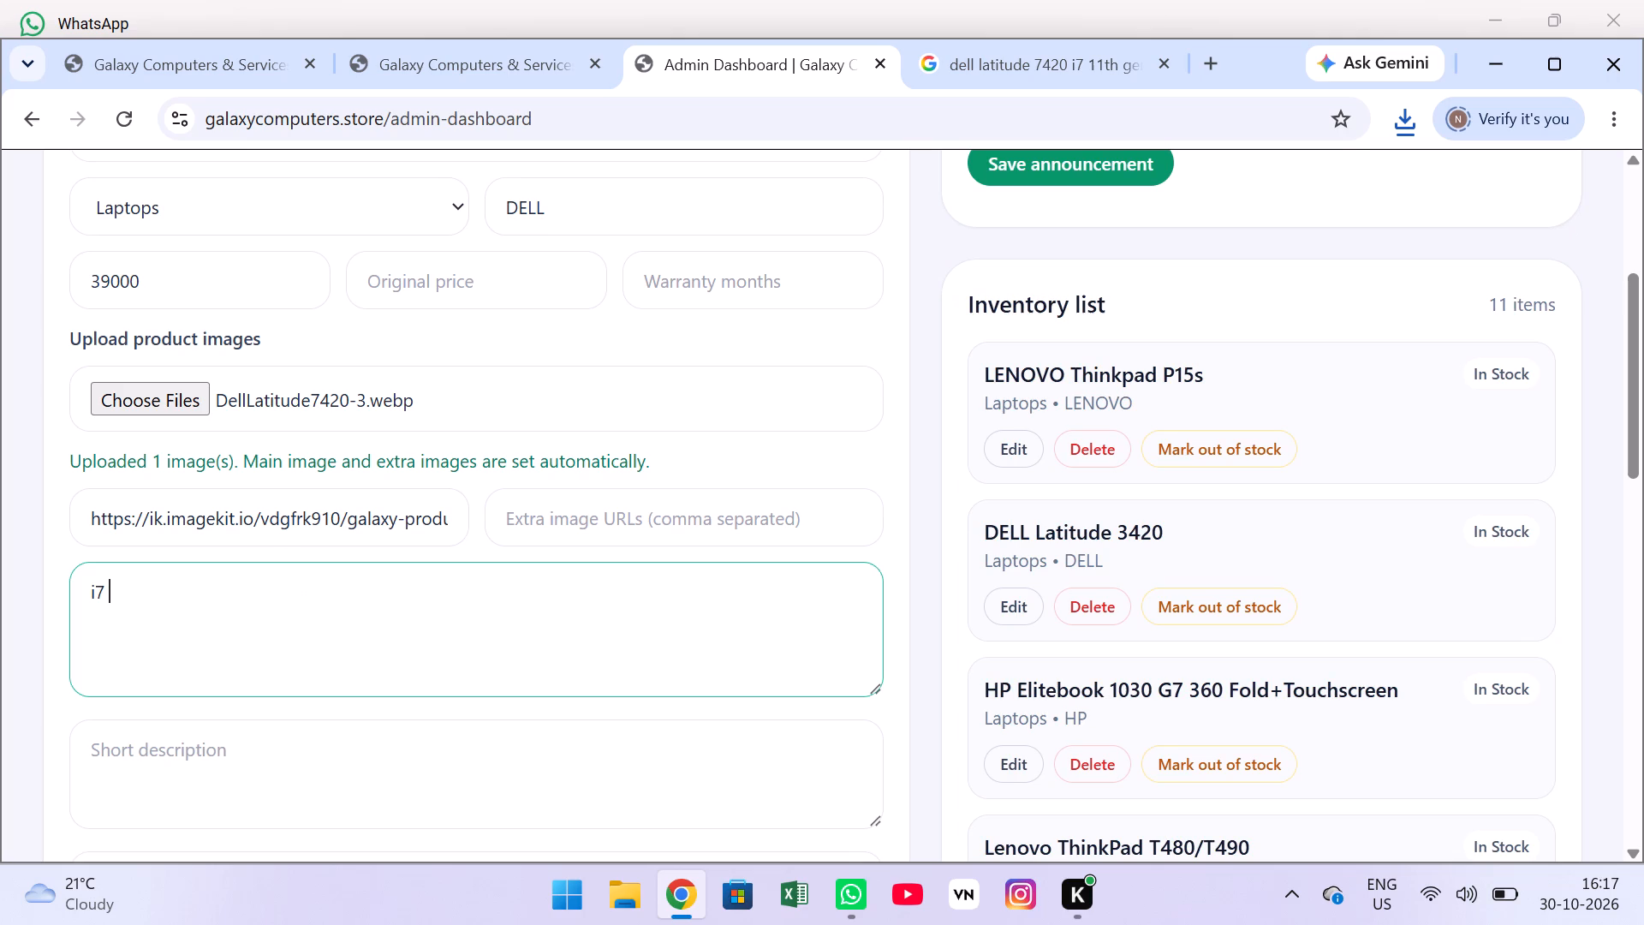
pyautogui.write('proce')
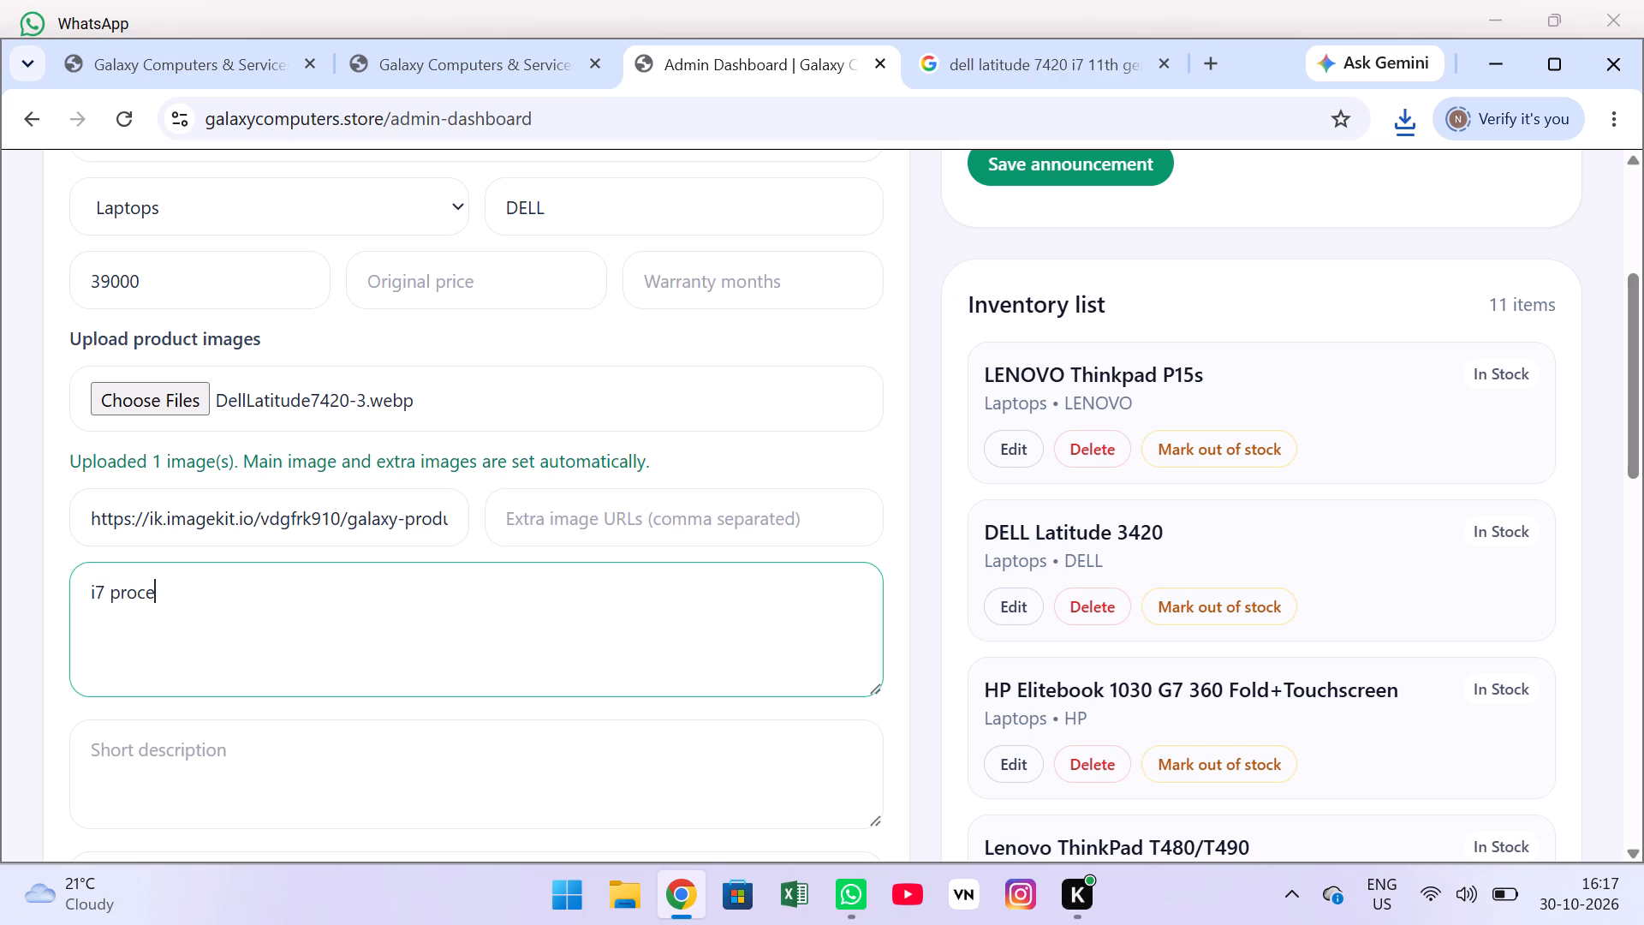
pyautogui.write('sso')
pyautogui.press('r')
pyautogui.press('space')
pyautogui.write('11')
pyautogui.write('th')
pyautogui.press('space')
pyautogui.write('gen')
pyautogui.press('space')
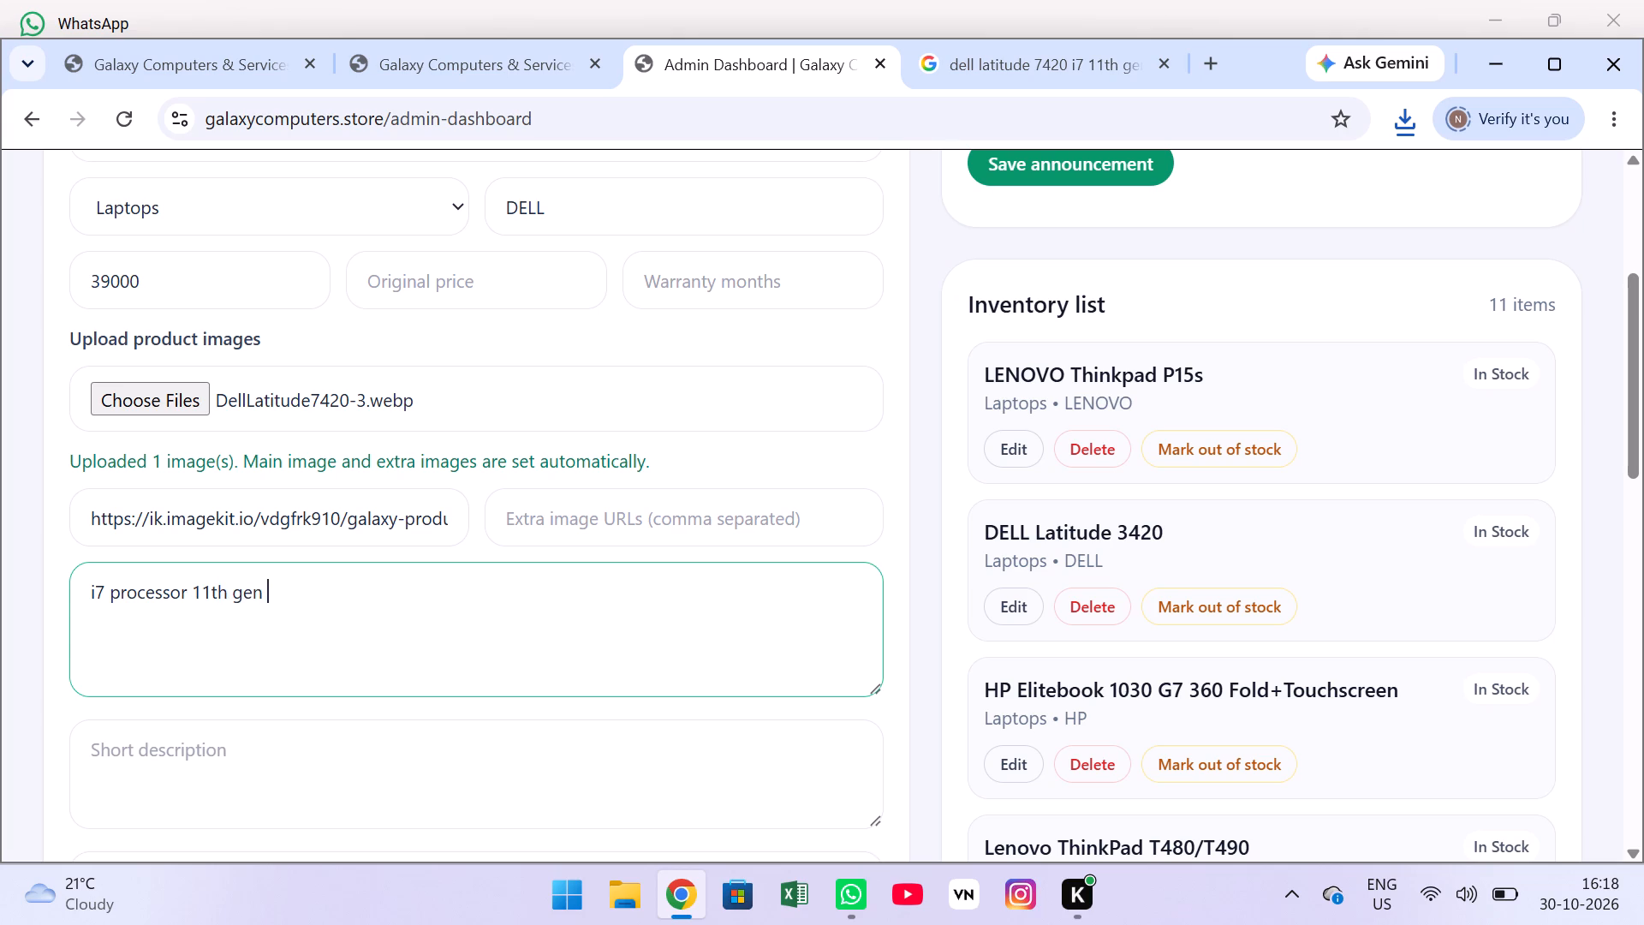
pyautogui.press('BackSpace')
pyautogui.press(',')
# Add "16gb ram," as the second line of the specs.
pyautogui.press('Return')
pyautogui.write('8gb ram')
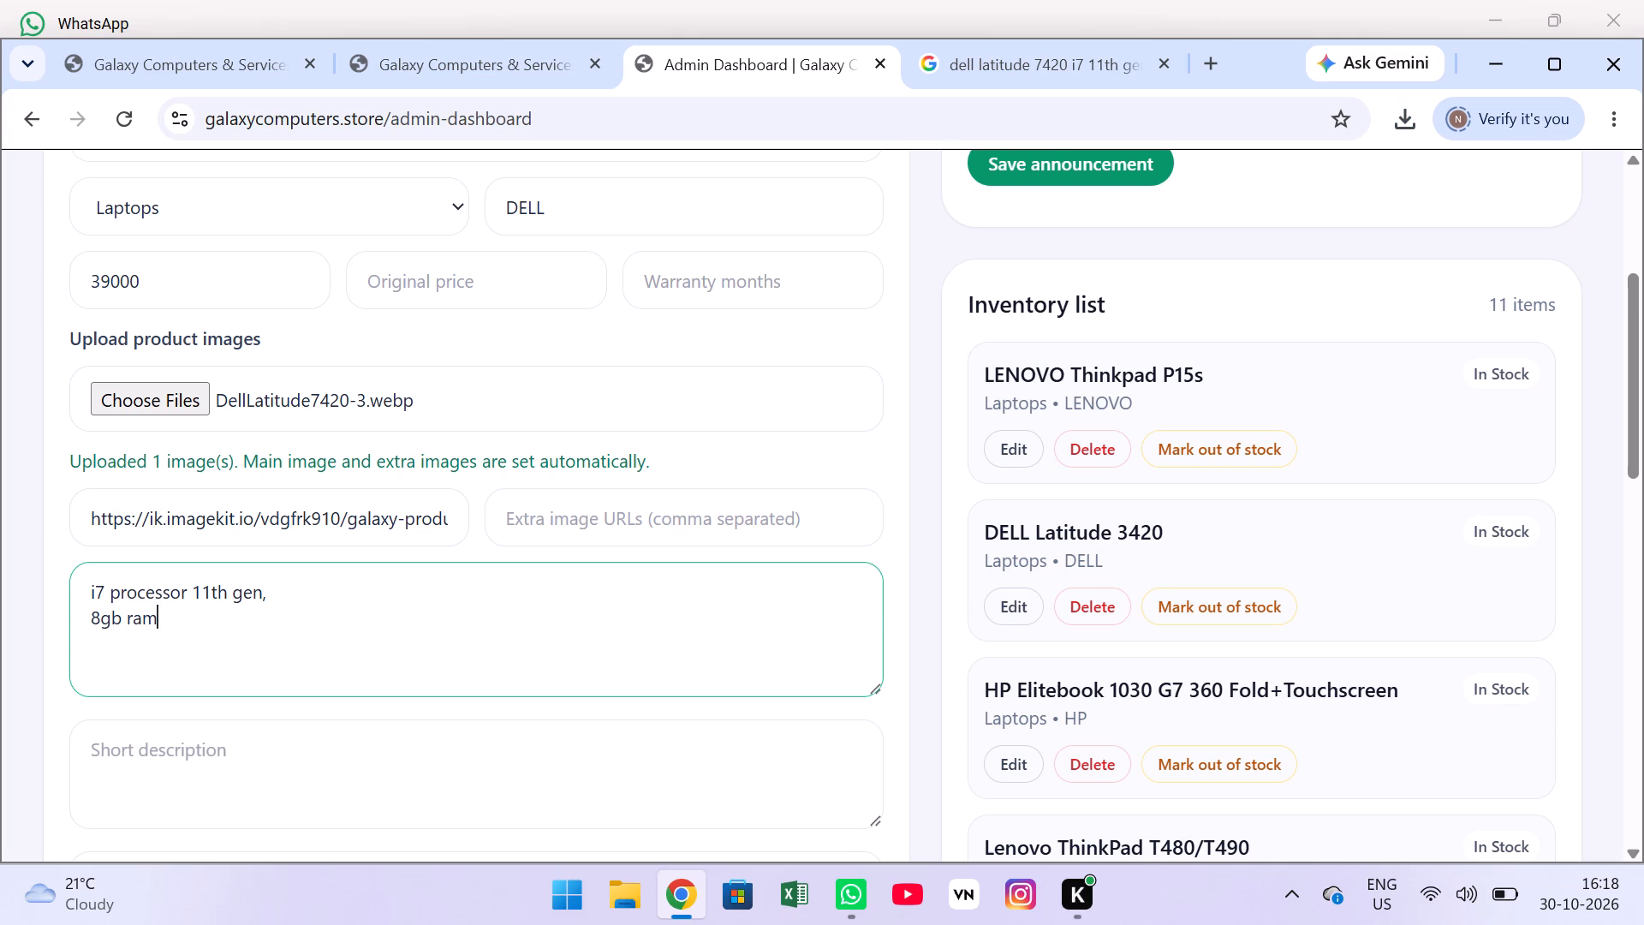
pyautogui.press(',')
pyautogui.press('Return')
pyautogui.press('Up')
pyautogui.press('Up')
pyautogui.press('Down')
pyautogui.press('Right')
pyautogui.press('BackSpace')
pyautogui.write('16')
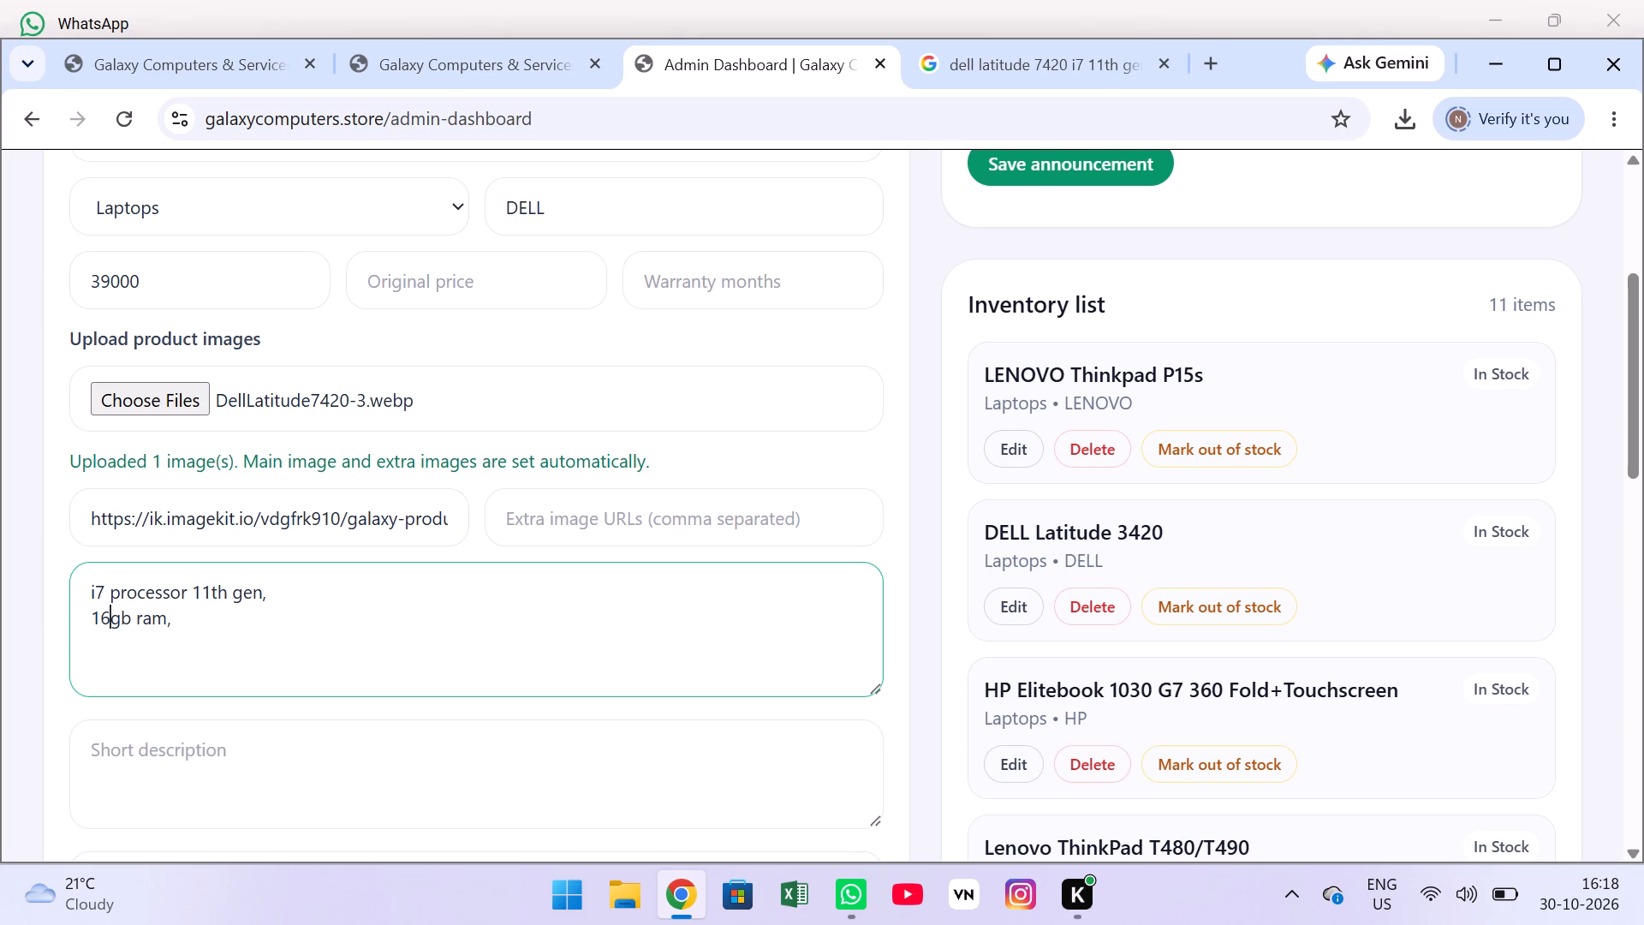
# Add "256g ssd" as the third line of the specs.
pyautogui.press('Down')
pyautogui.write('256')
pyautogui.press('g')
pyautogui.press('space')
pyautogui.write('sd')
pyautogui.press('BackSpace')
pyautogui.press('s')
pyautogui.press('d')
# Add "Touch screen" as the fourth line of the specs.
pyautogui.press('Return')
pyautogui.write('To')
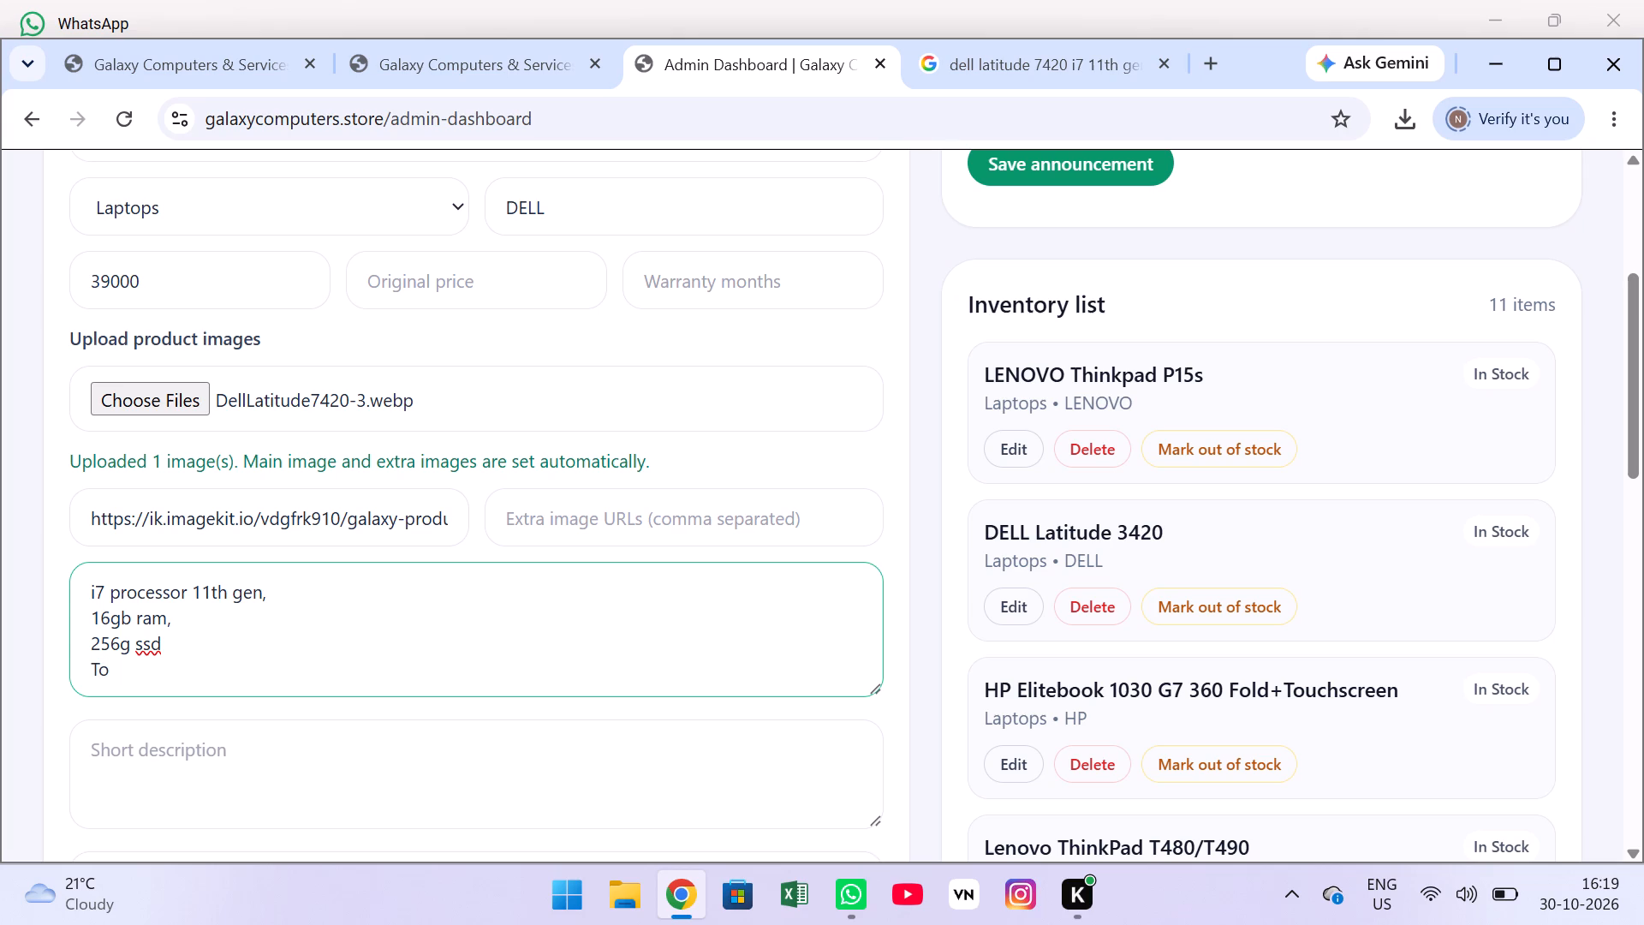
pyautogui.write('uch')
pyautogui.press('space')
pyautogui.write('screen')
pyautogui.press('space')
# Save the DELL Latitude 7420 product to the store inventory.
pyautogui.scroll(2, 420, 485)
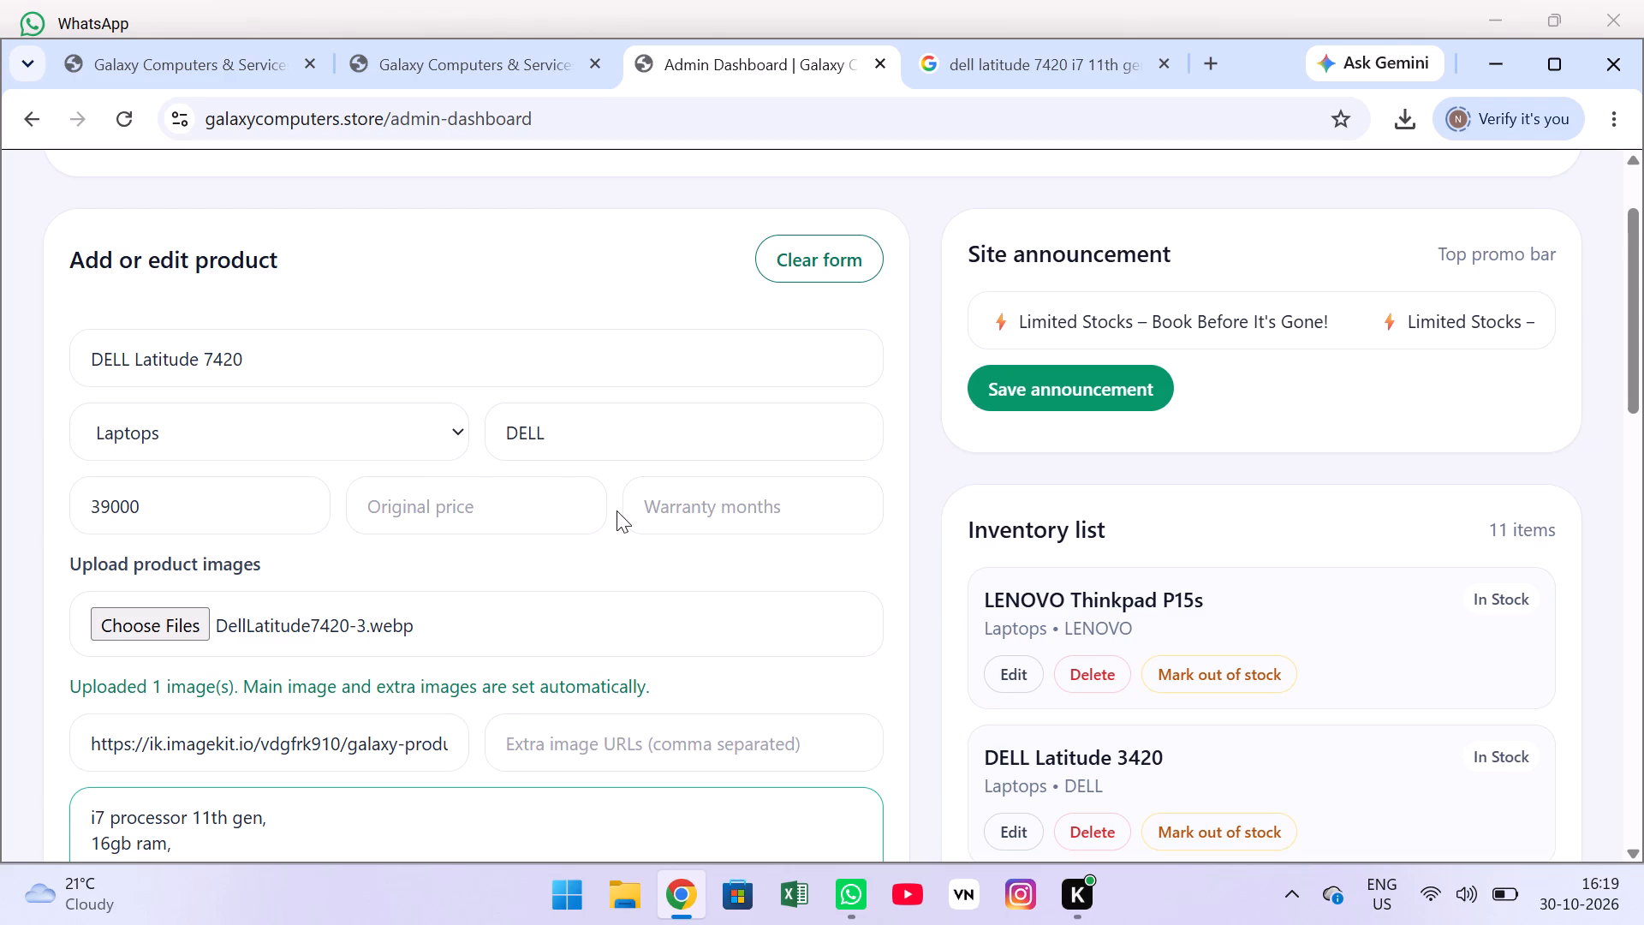
pyautogui.scroll(-3, 720, 501)
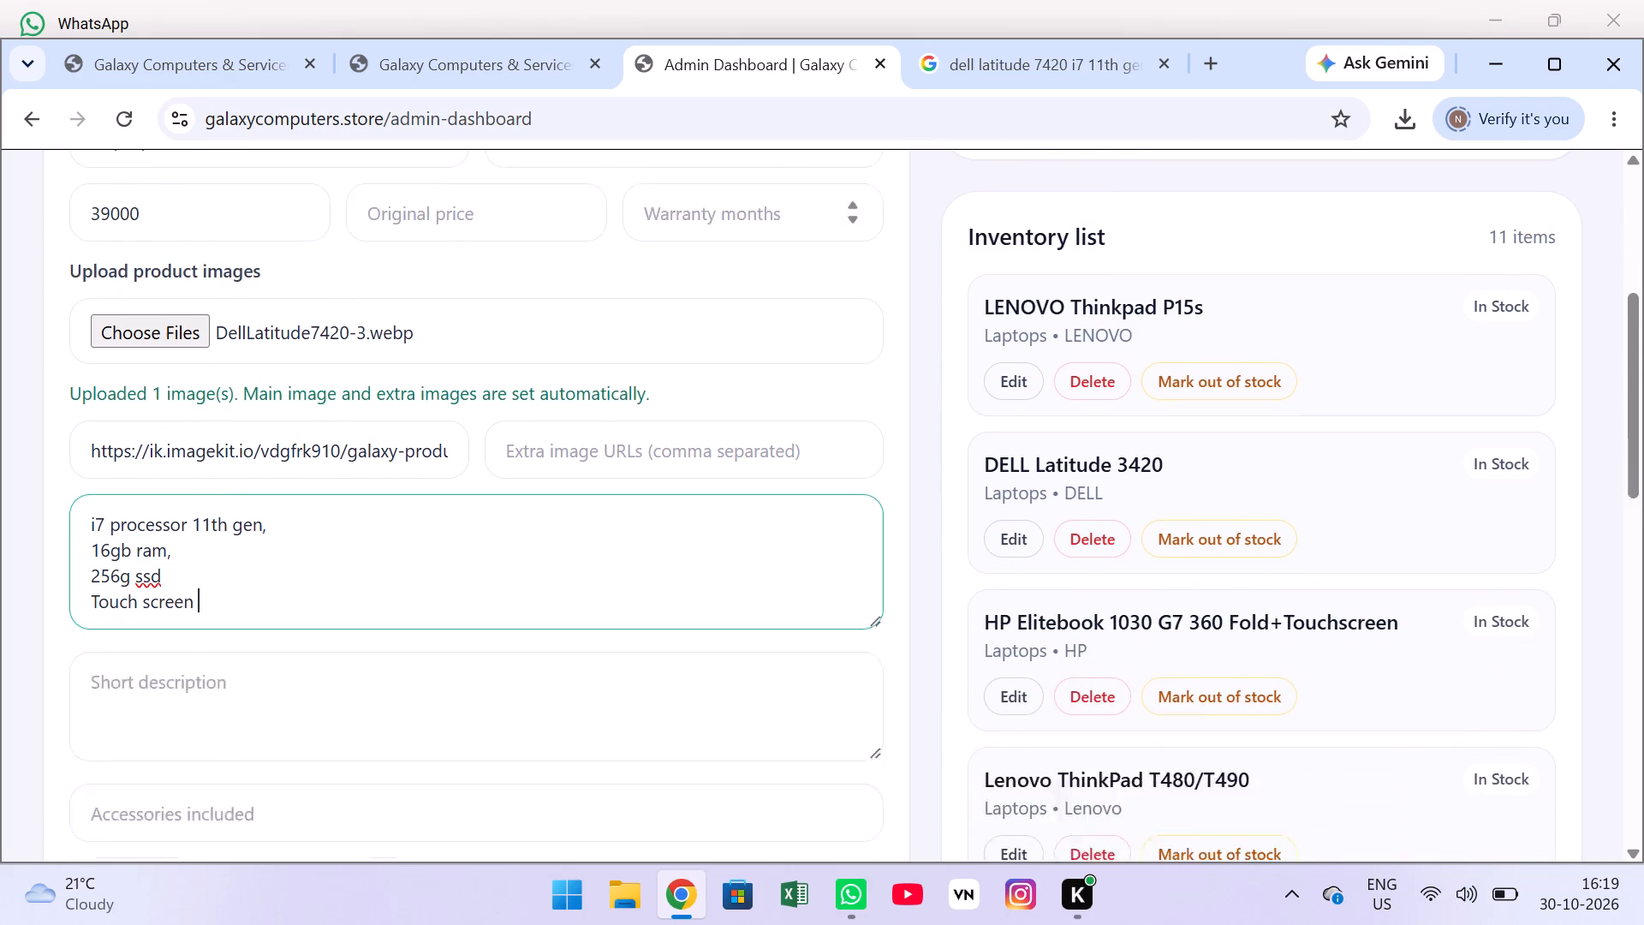
pyautogui.scroll(-1, 720, 501)
pyautogui.scroll(-4, 609, 599)
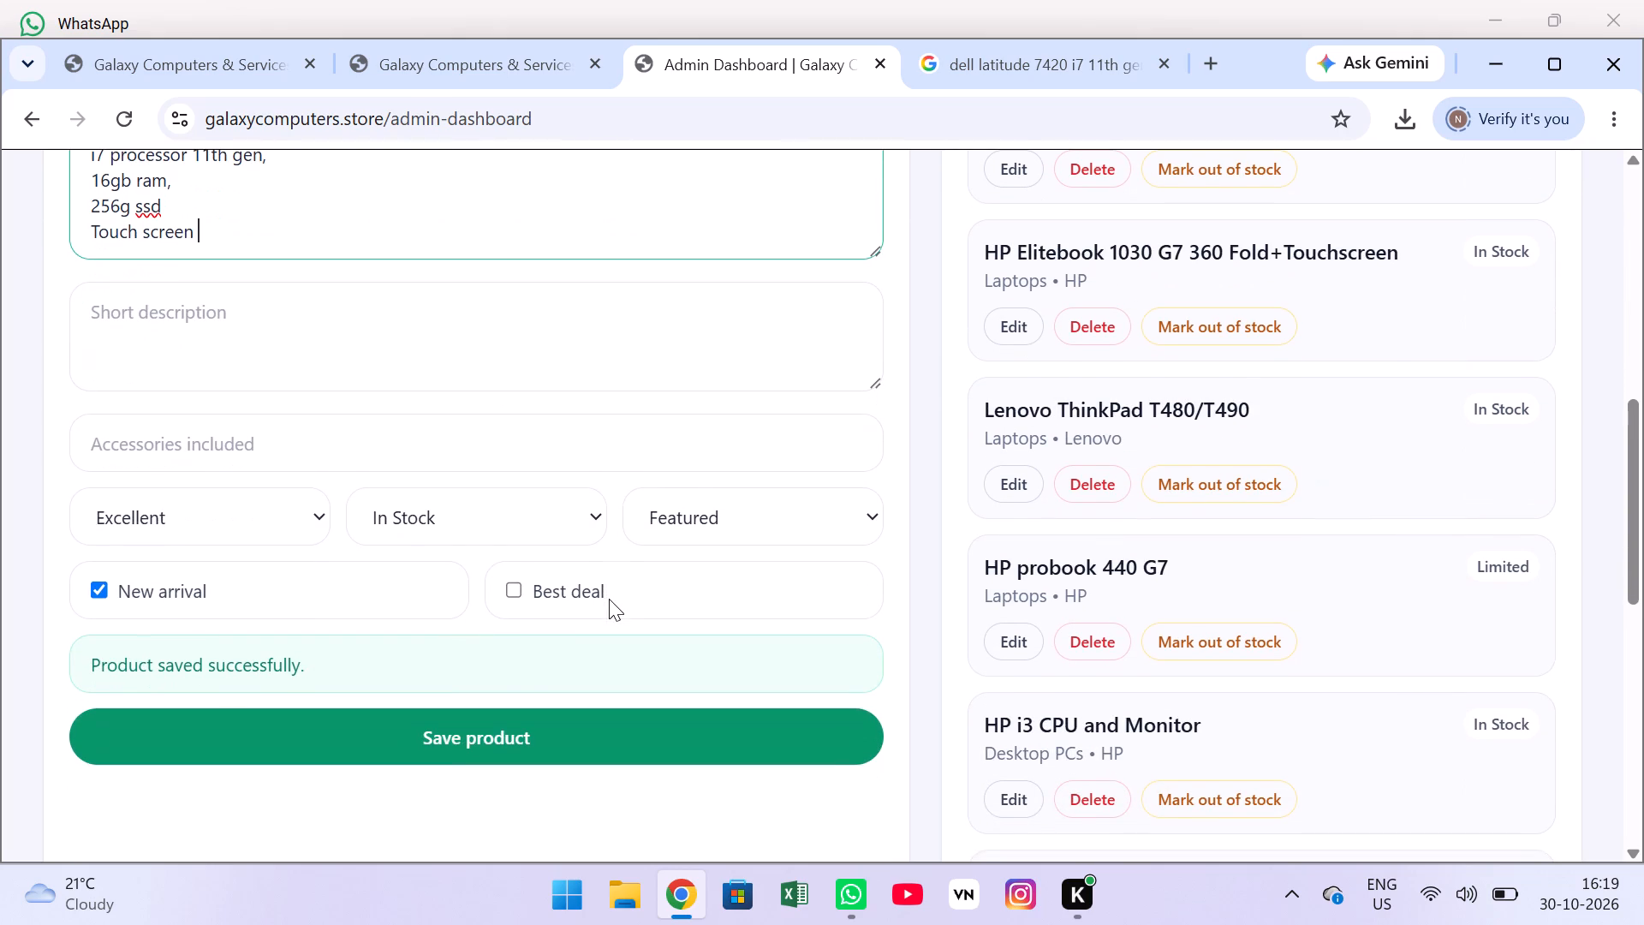
pyautogui.click(464, 734)
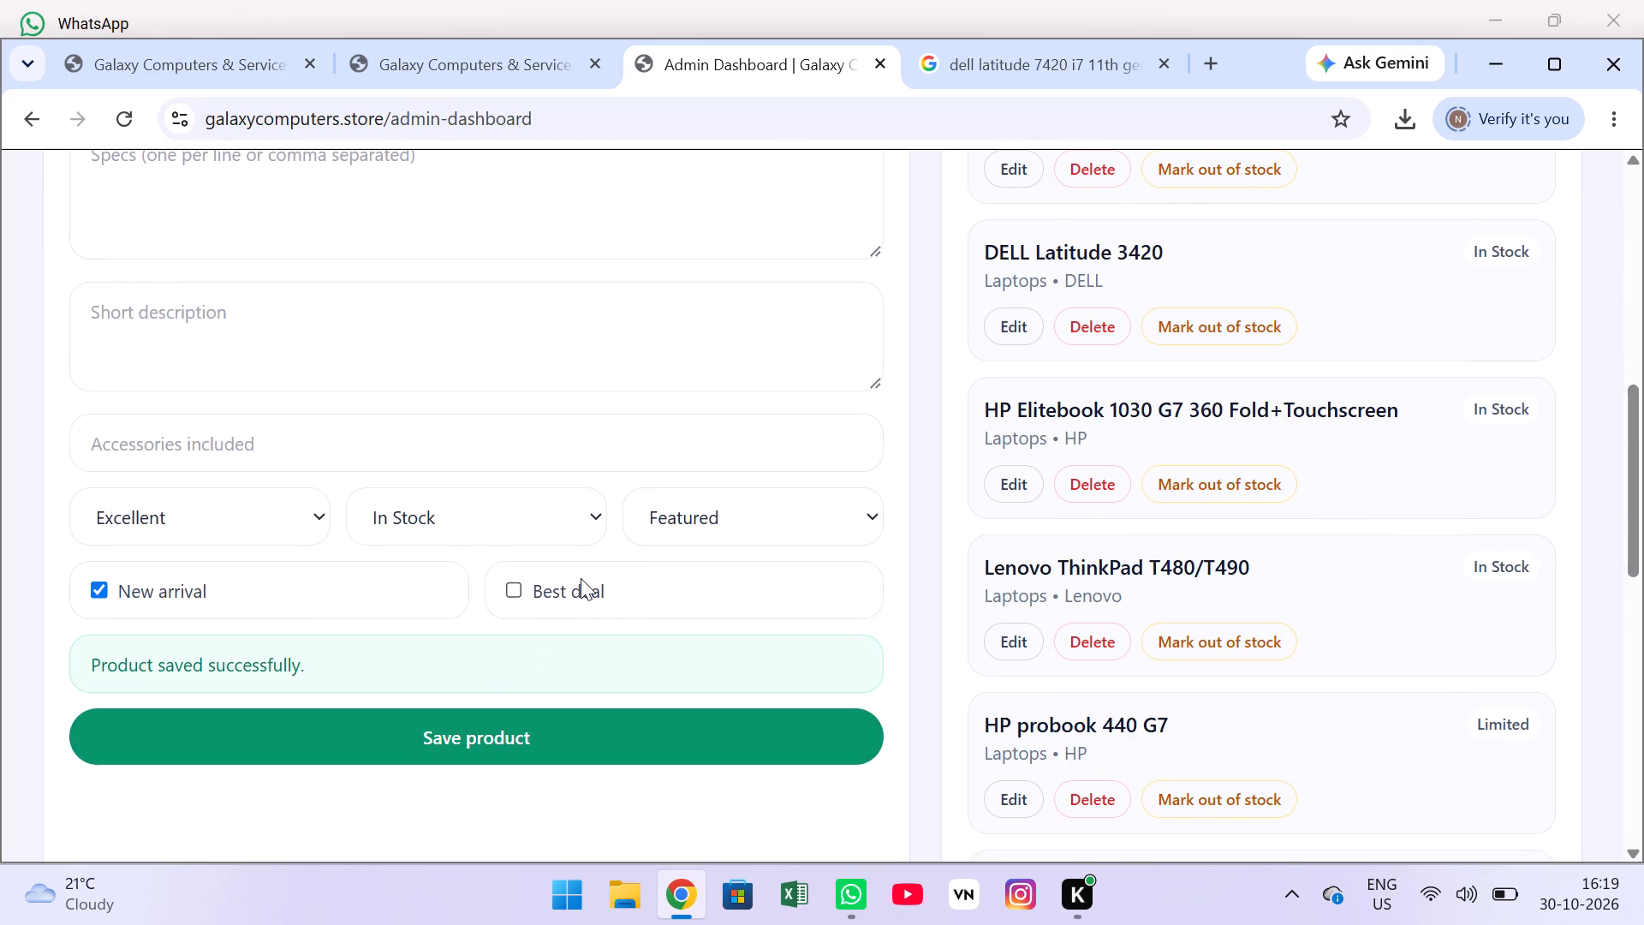
# Check the new DELL Latitude 7420 listing among the products on the public storefront page.
pyautogui.click(503, 53)
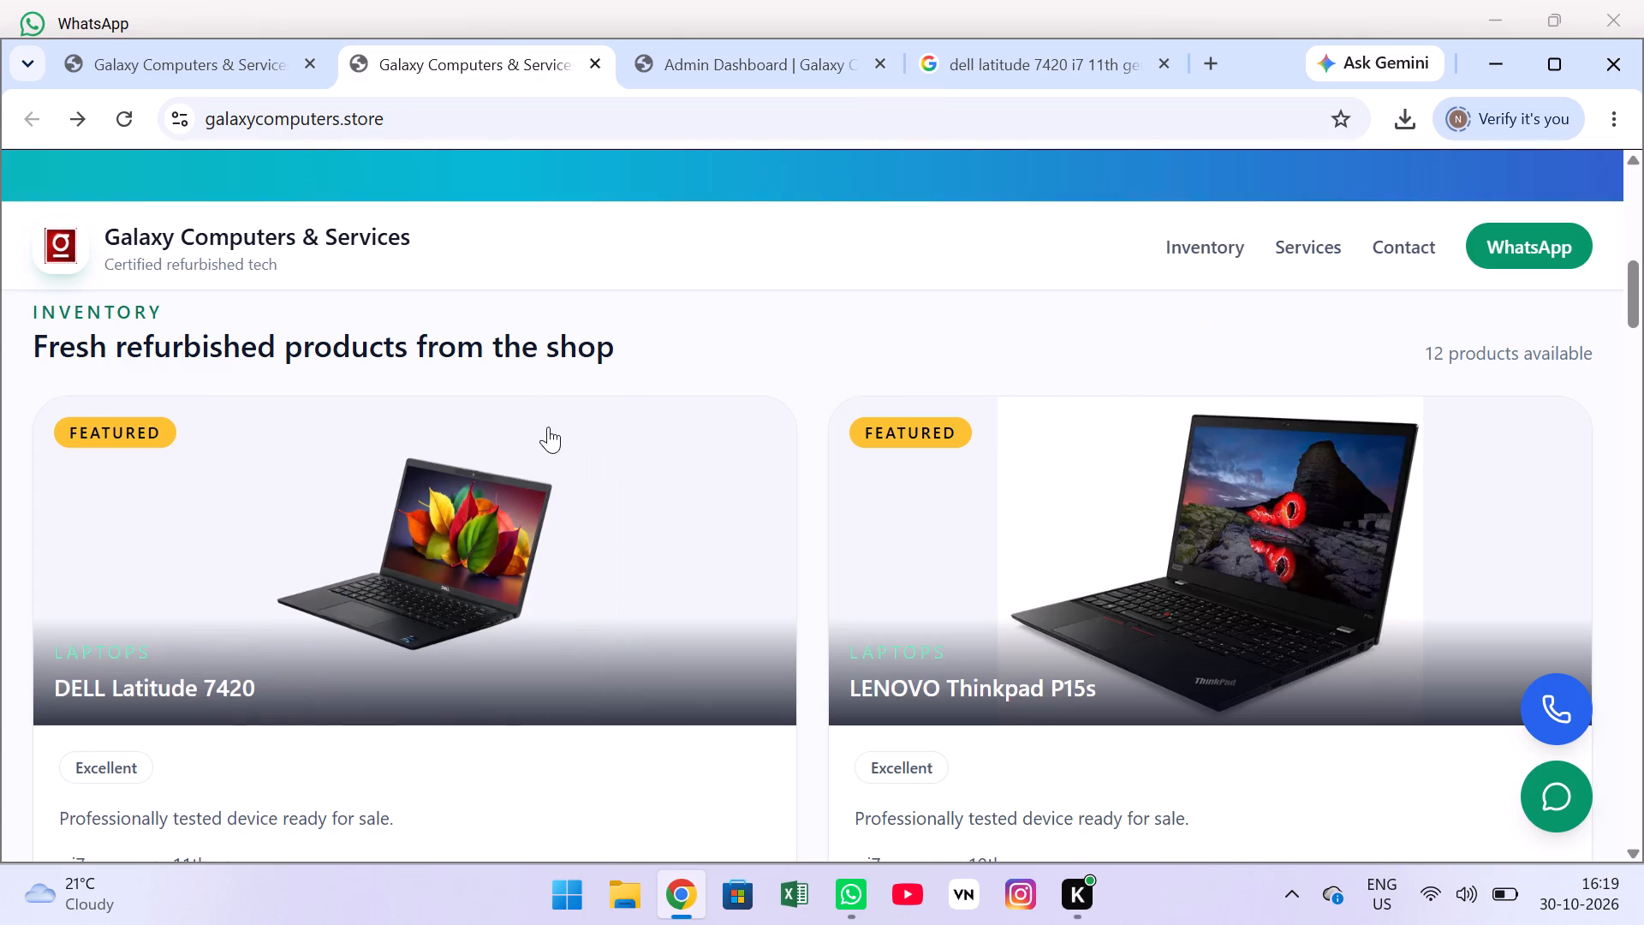
pyautogui.scroll(-1, 566, 492)
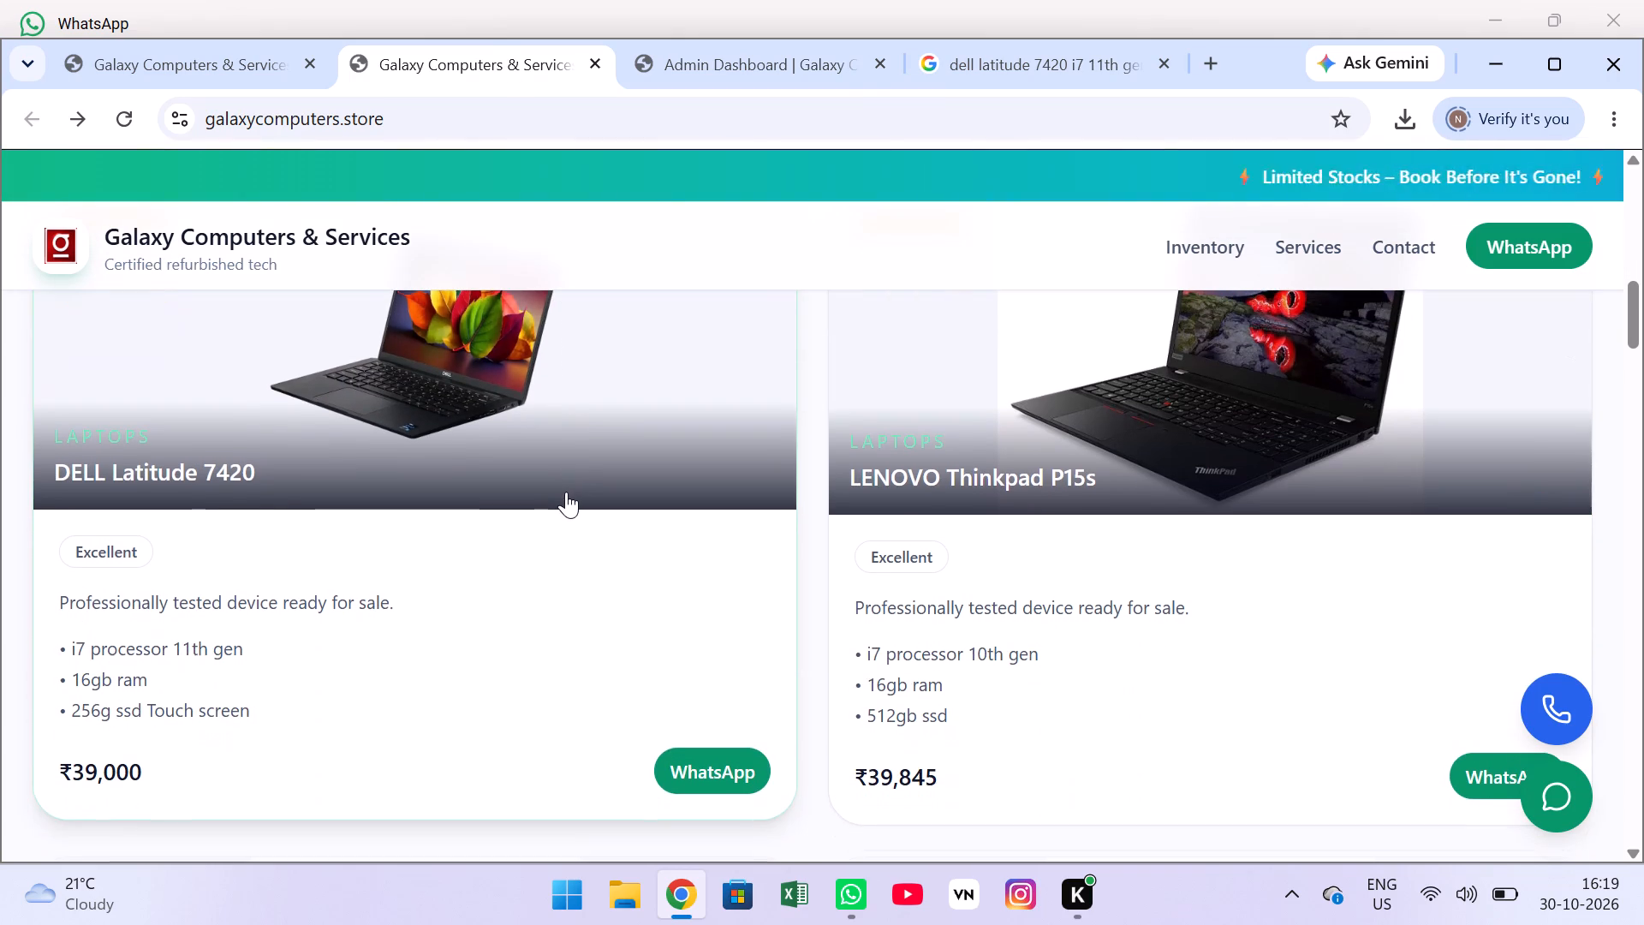
pyautogui.scroll(-2, 566, 492)
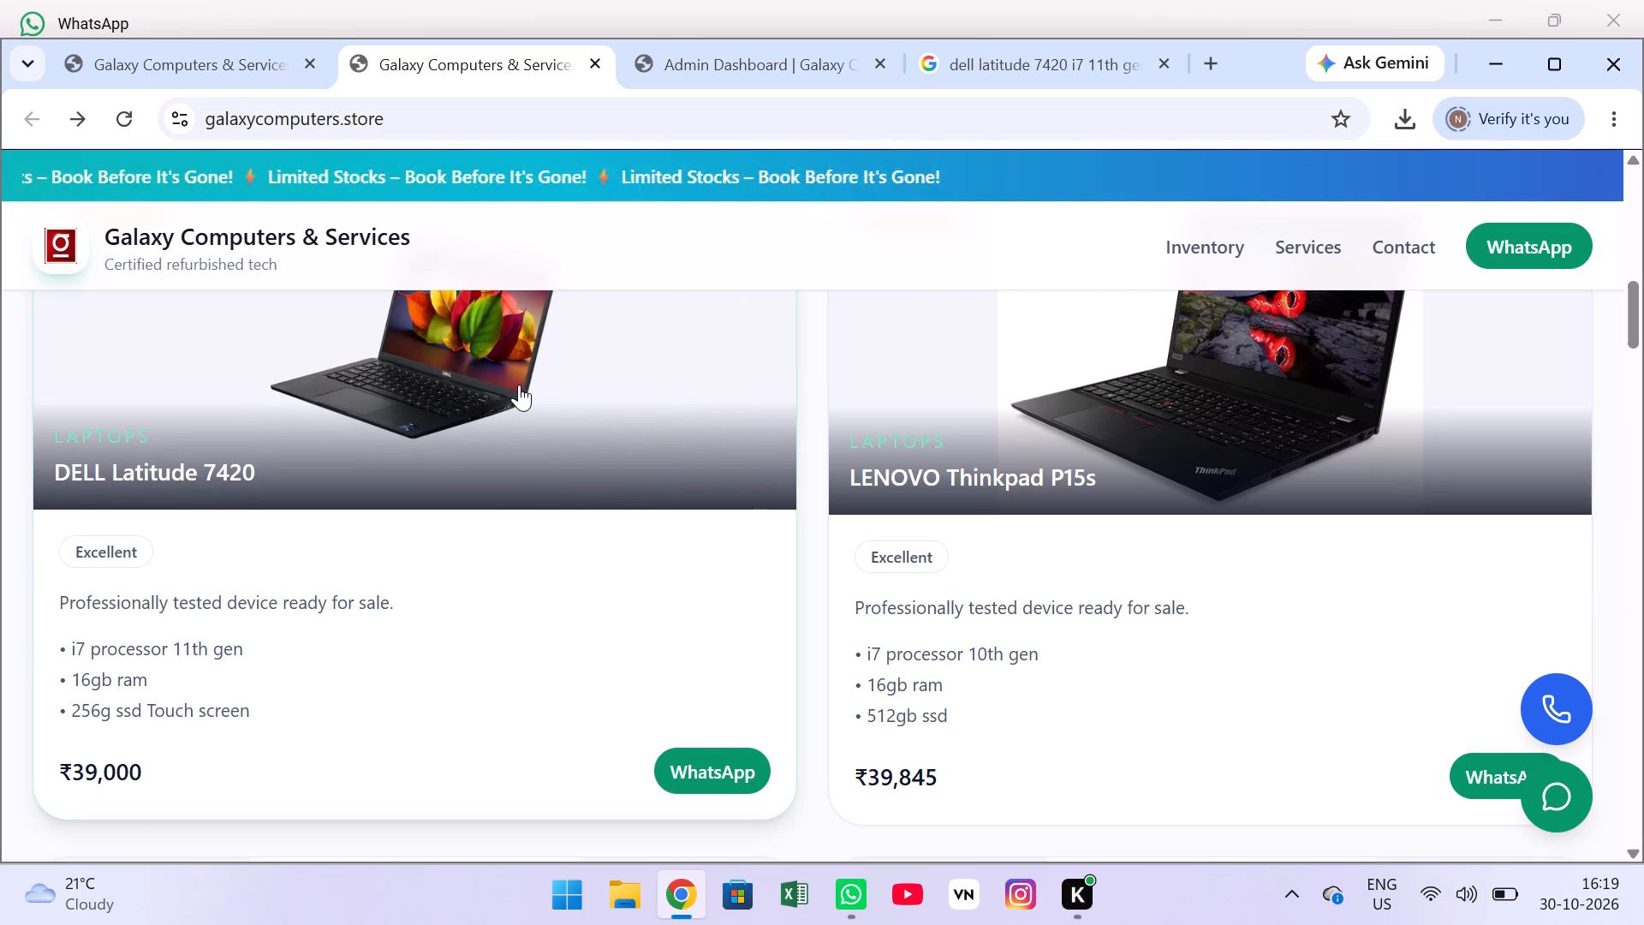
pyautogui.scroll(-1, 519, 385)
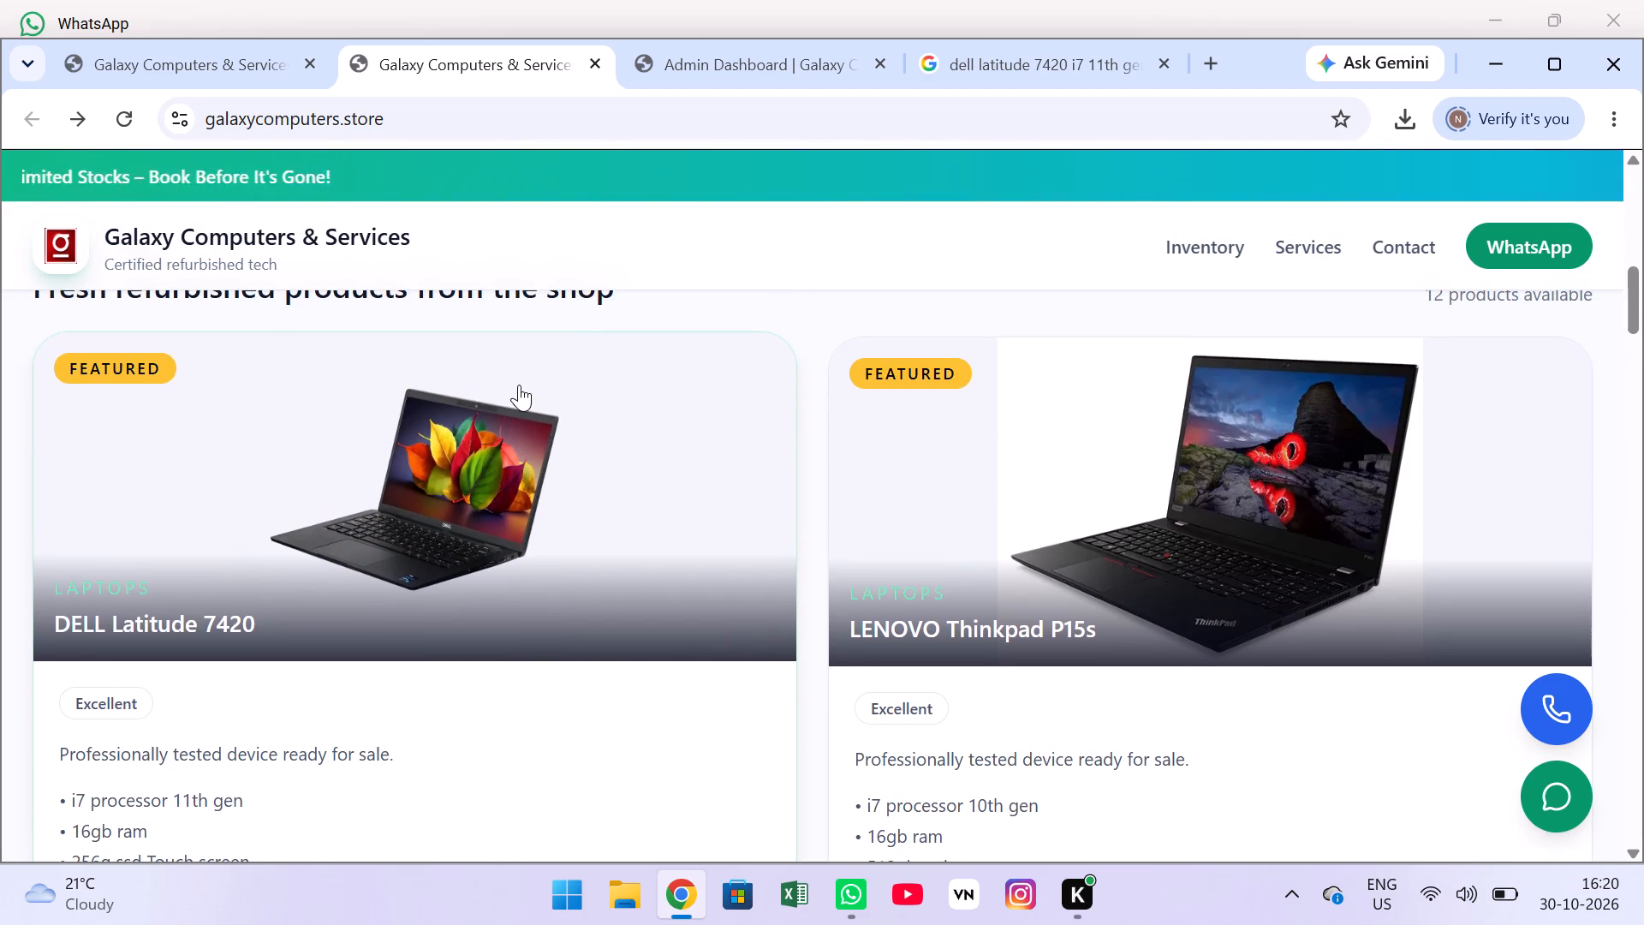
pyautogui.scroll(-1, 519, 385)
pyautogui.scroll(1, 519, 385)
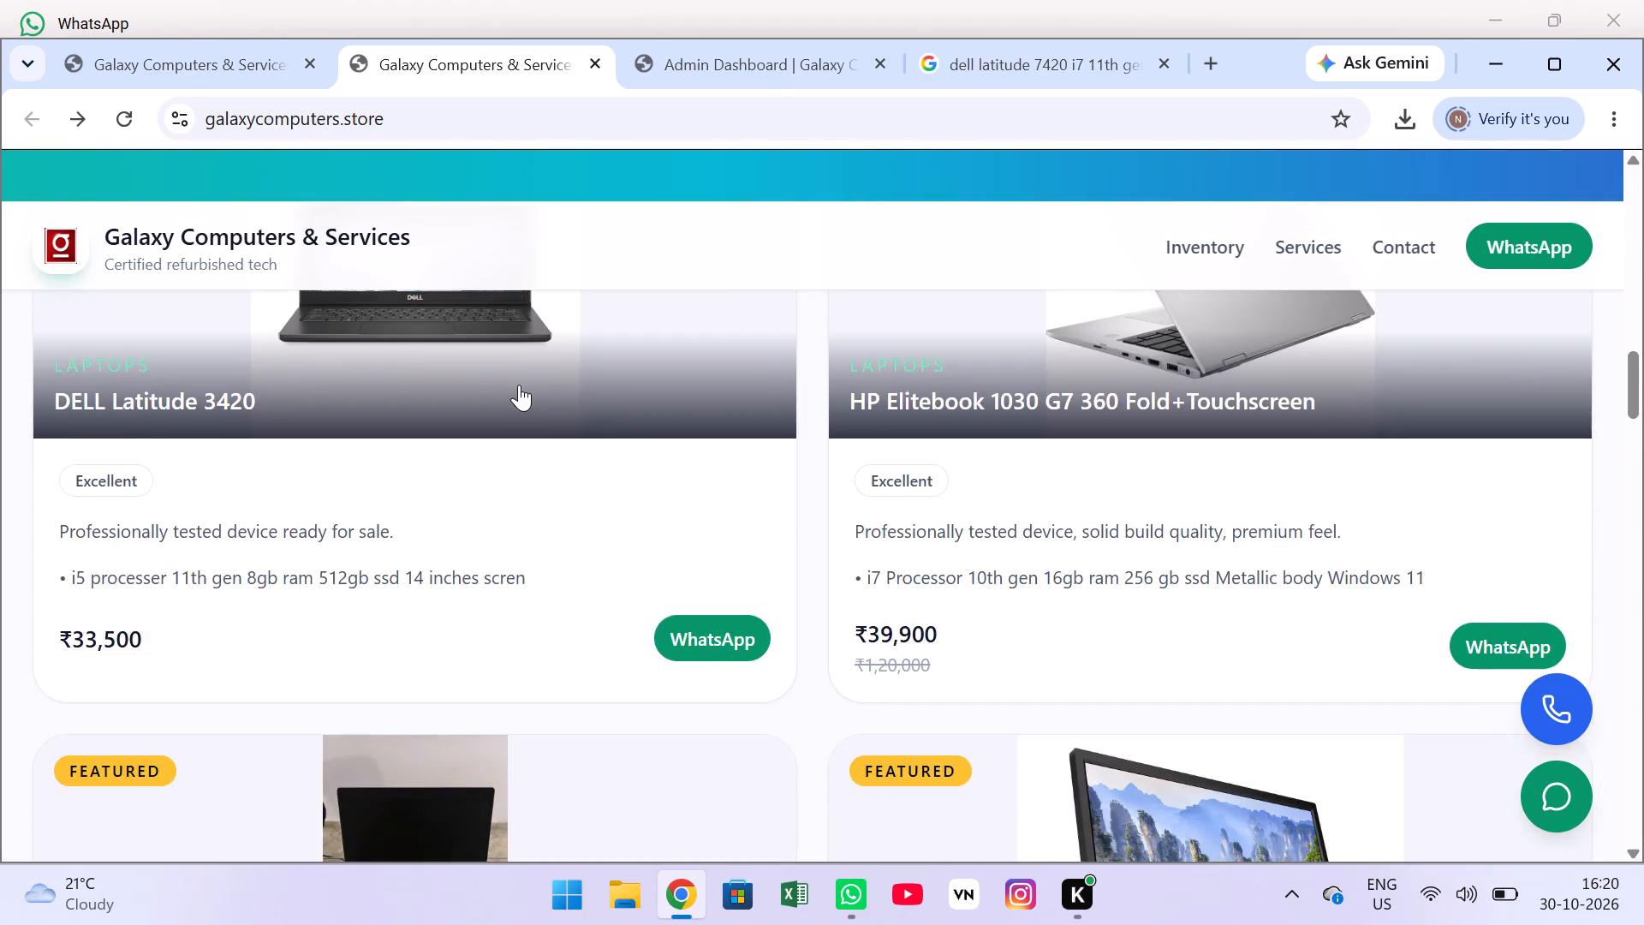
pyautogui.scroll(2, 519, 385)
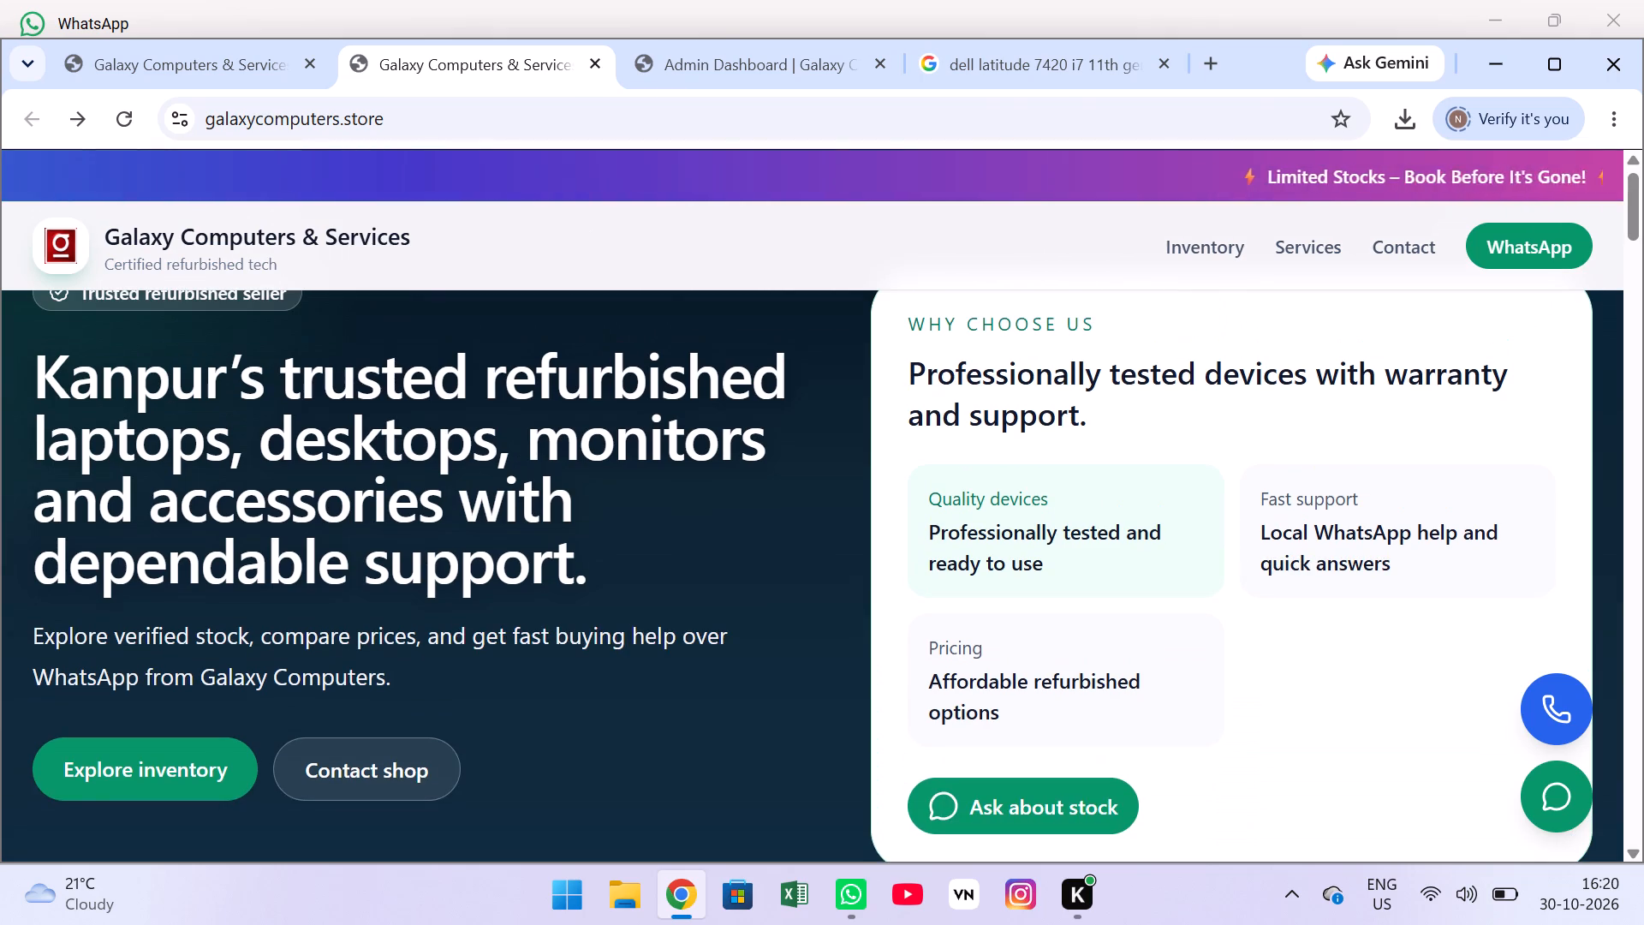
pyautogui.click(733, 63)
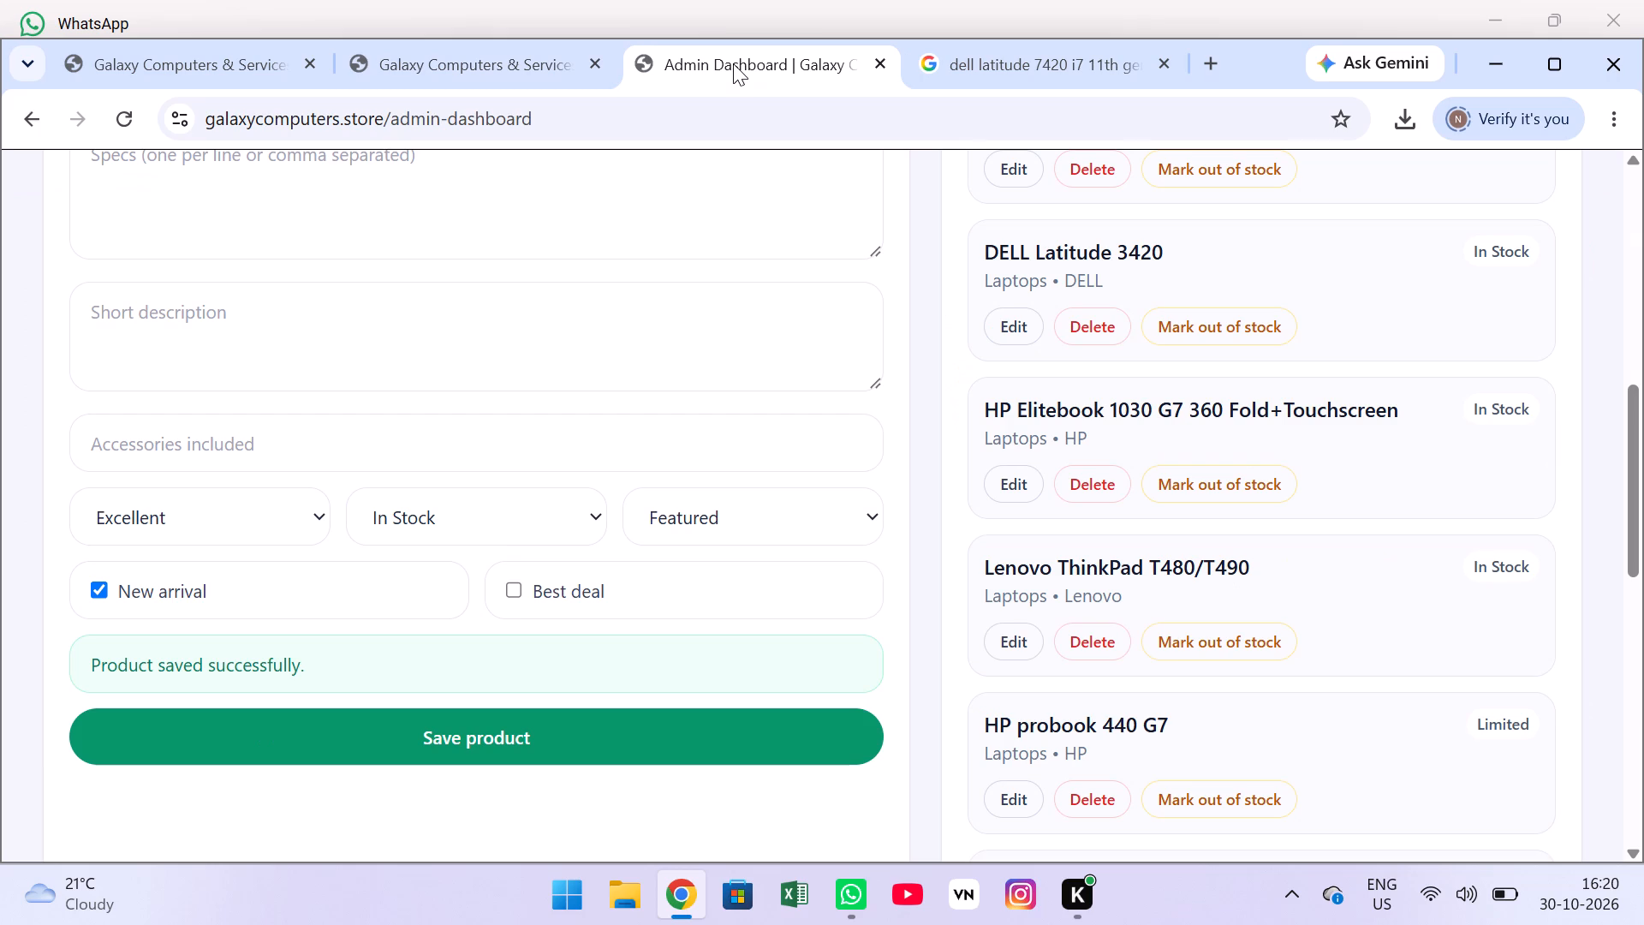
pyautogui.click(490, 57)
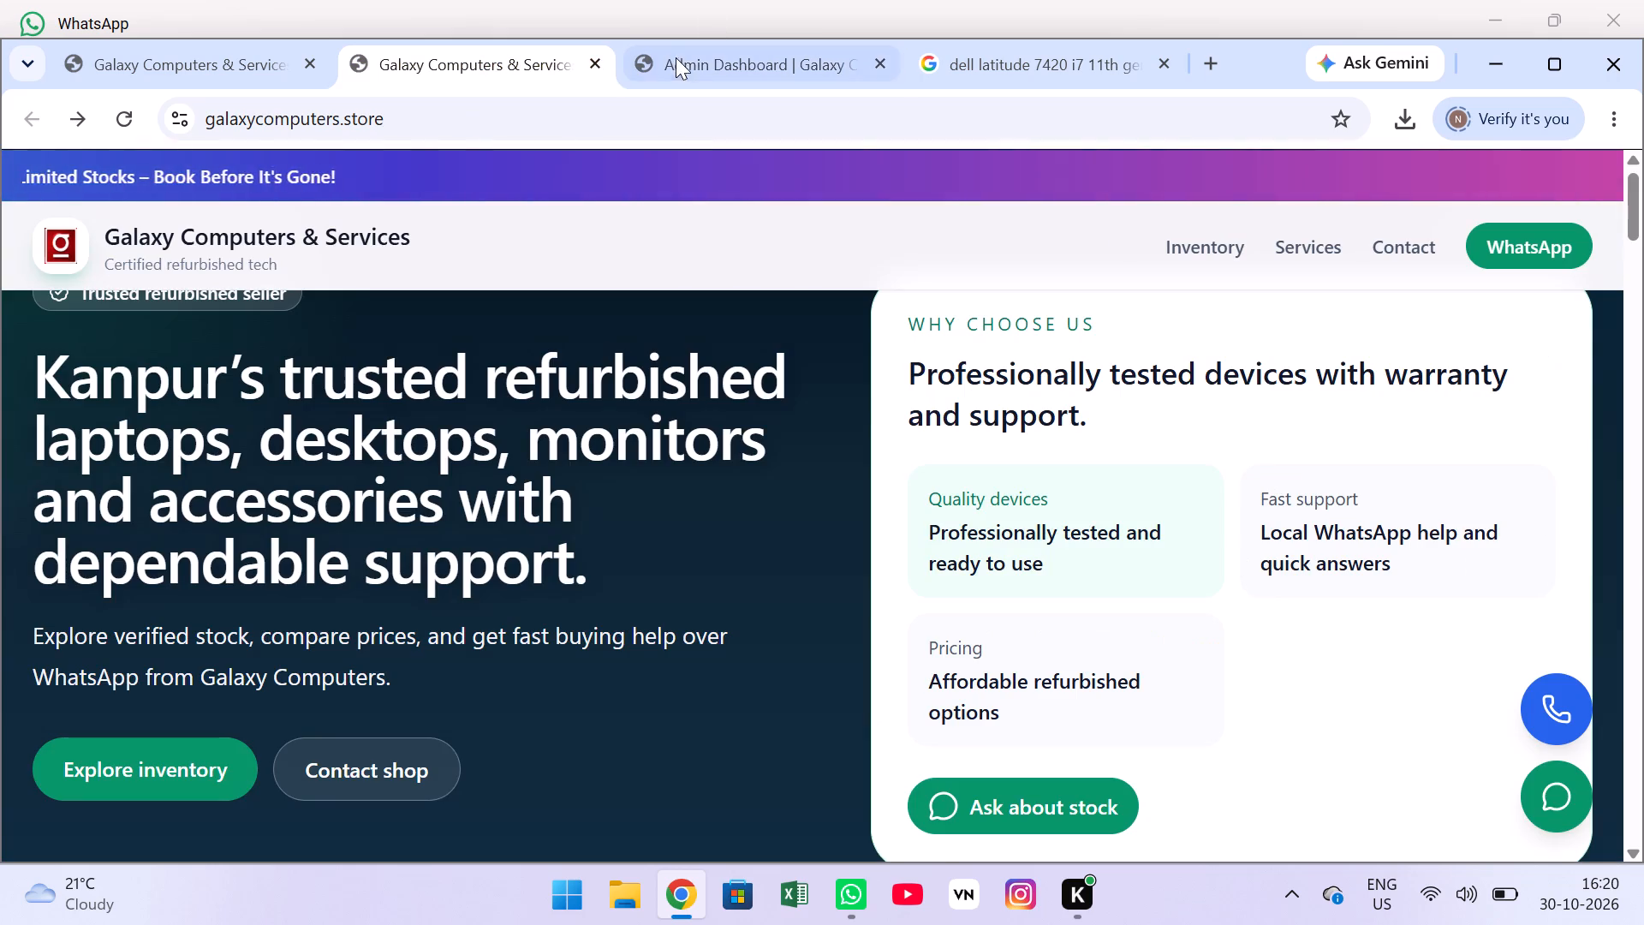
# Start a new product on the admin dashboard with the name "HP Notebook 240".
pyautogui.click(706, 60)
pyautogui.scroll(3, 443, 553)
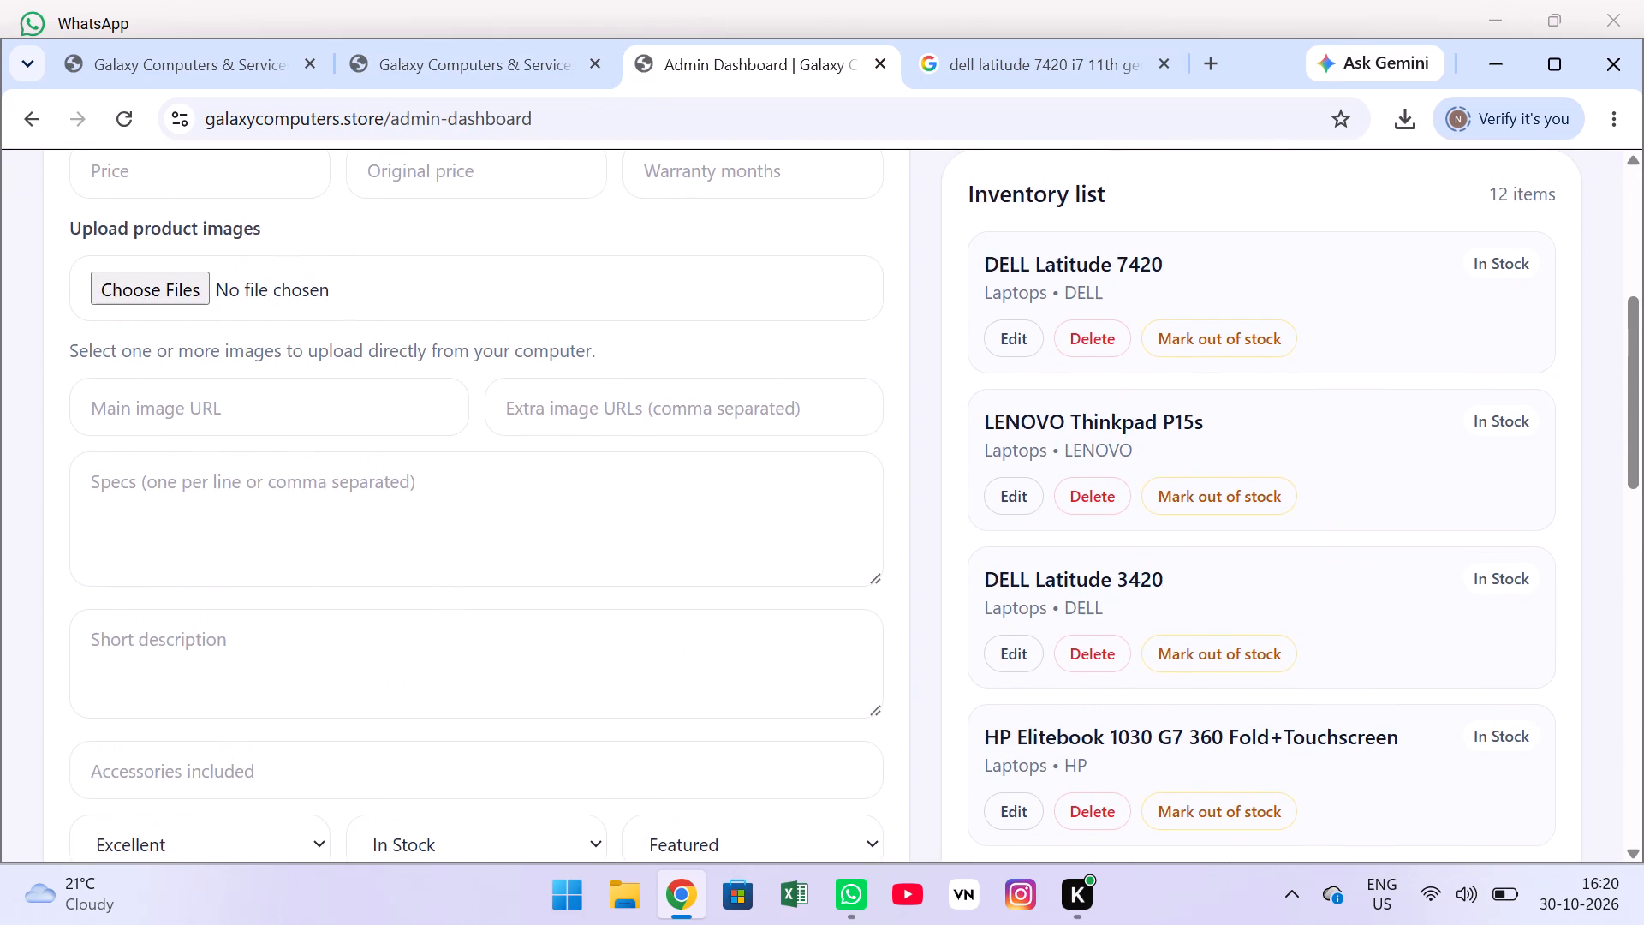
pyautogui.scroll(3, 435, 460)
pyautogui.click(158, 470)
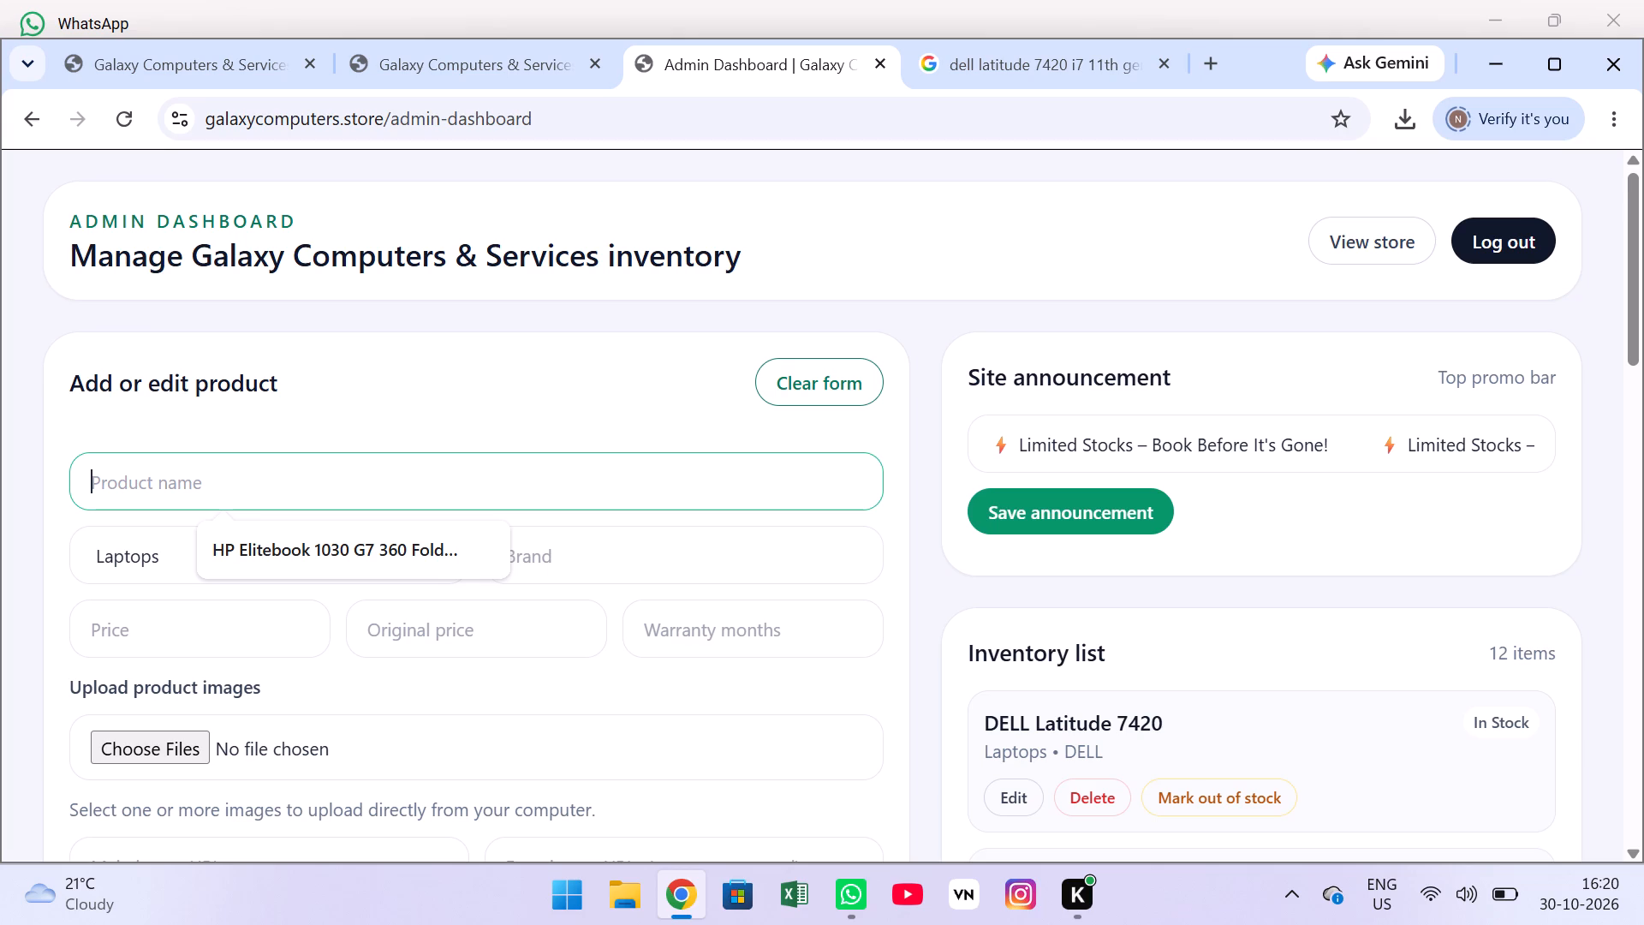
pyautogui.write('HP')
pyautogui.press('space')
pyautogui.write('No')
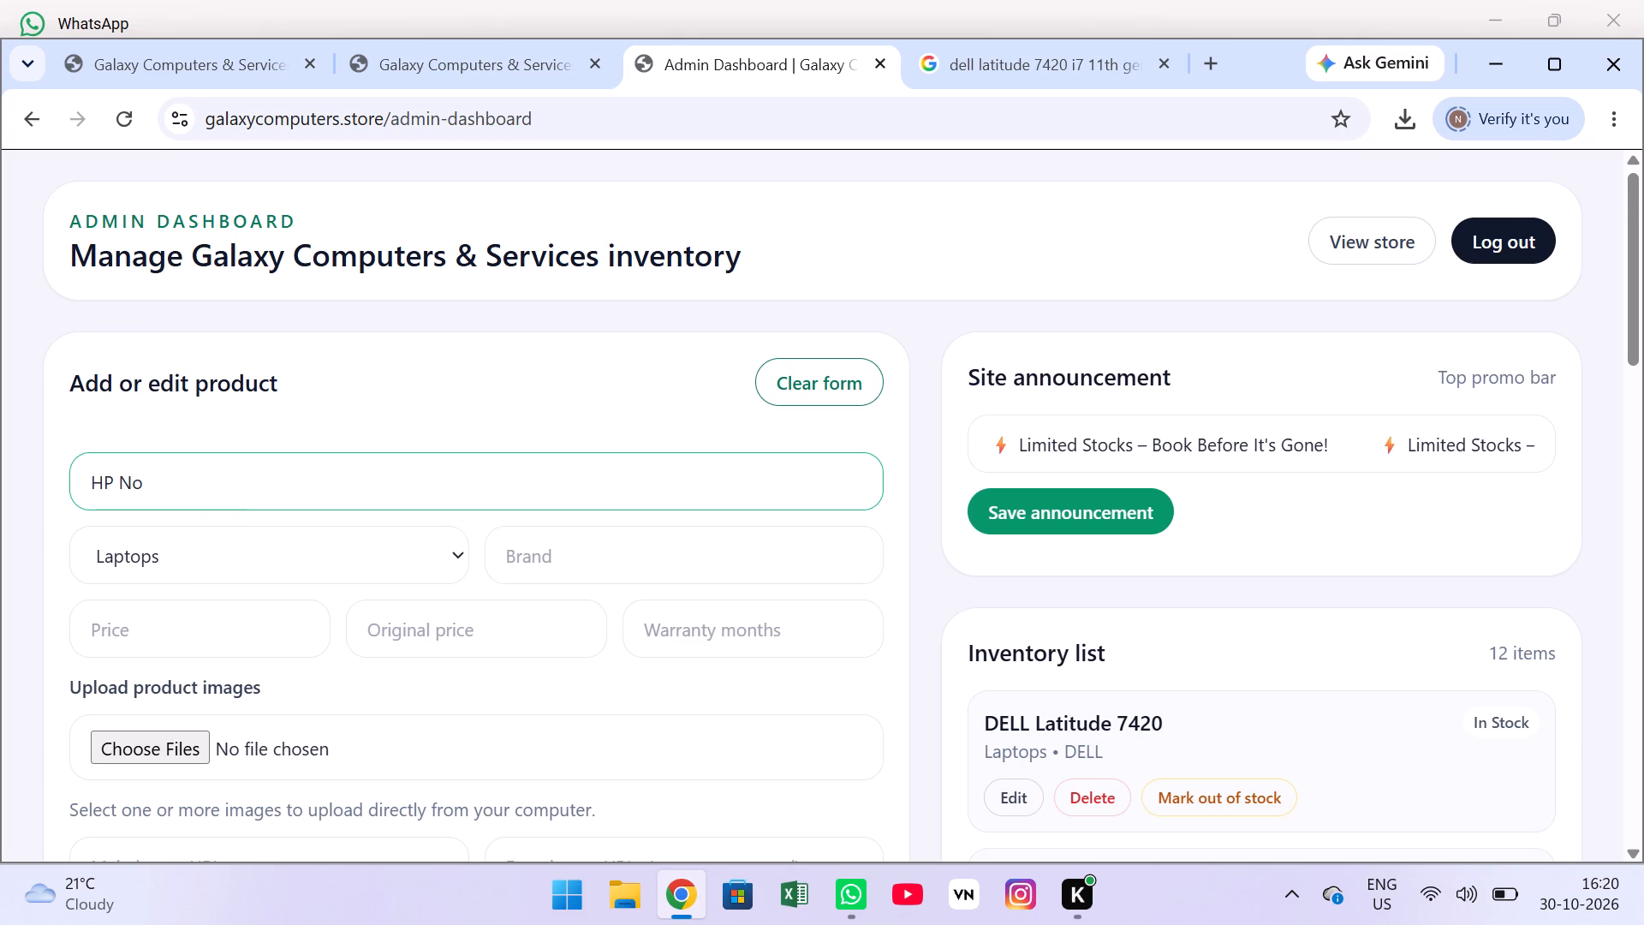
pyautogui.write('tebook')
pyautogui.press('space')
pyautogui.write('240')
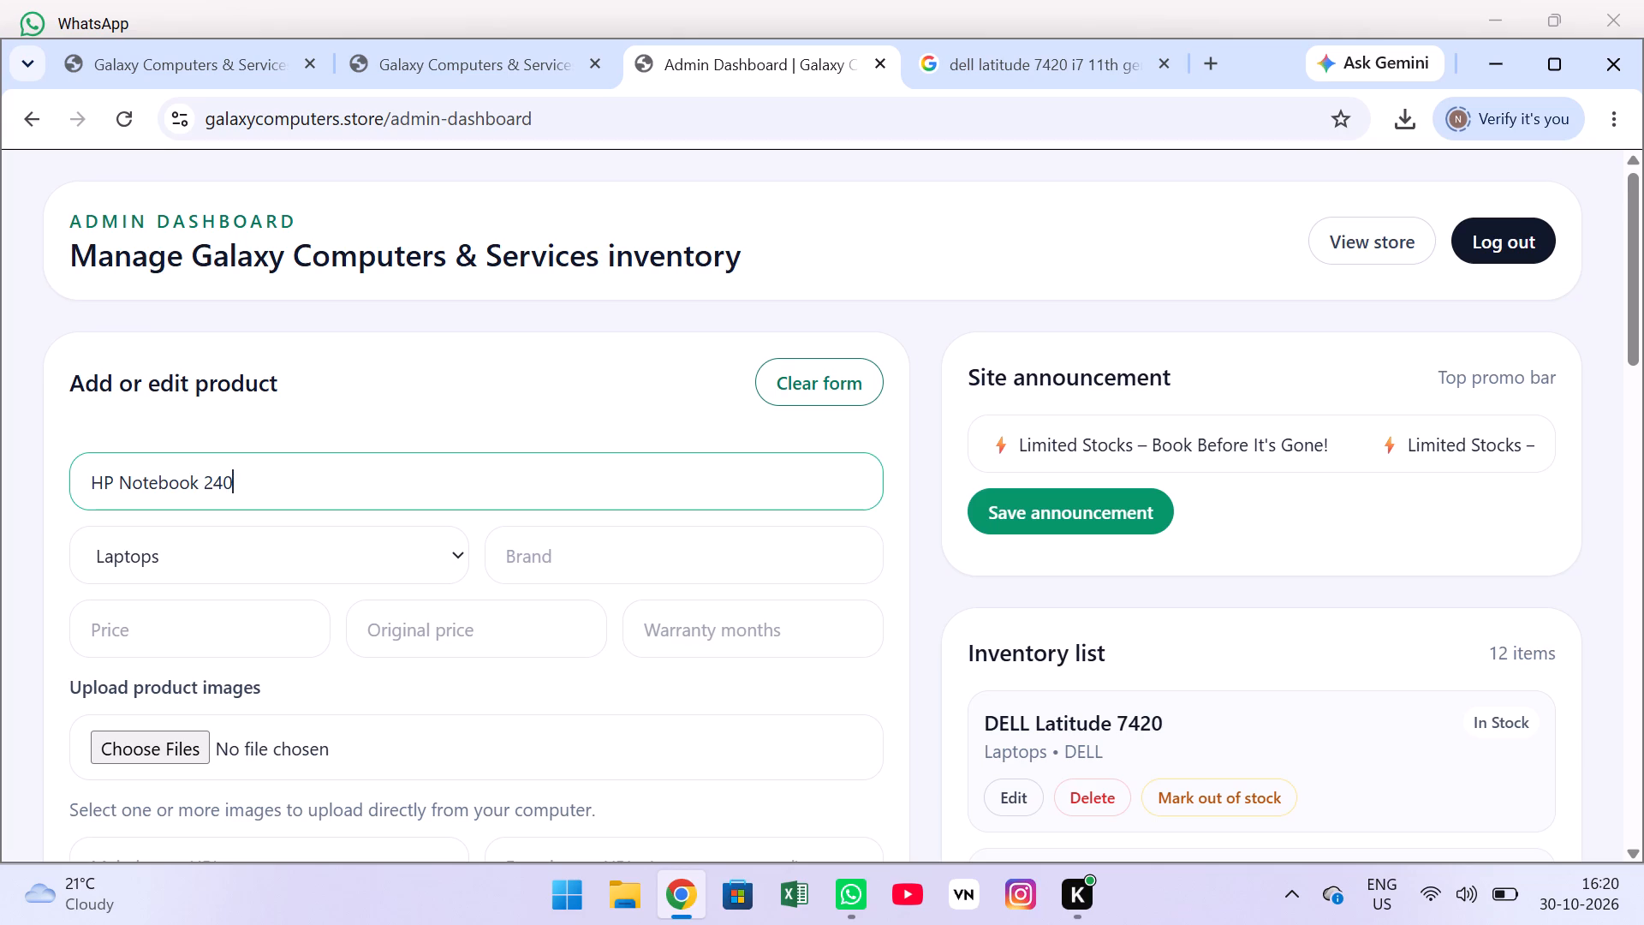
# Set the new product's brand to HP and its price to 19800.
pyautogui.click(593, 566)
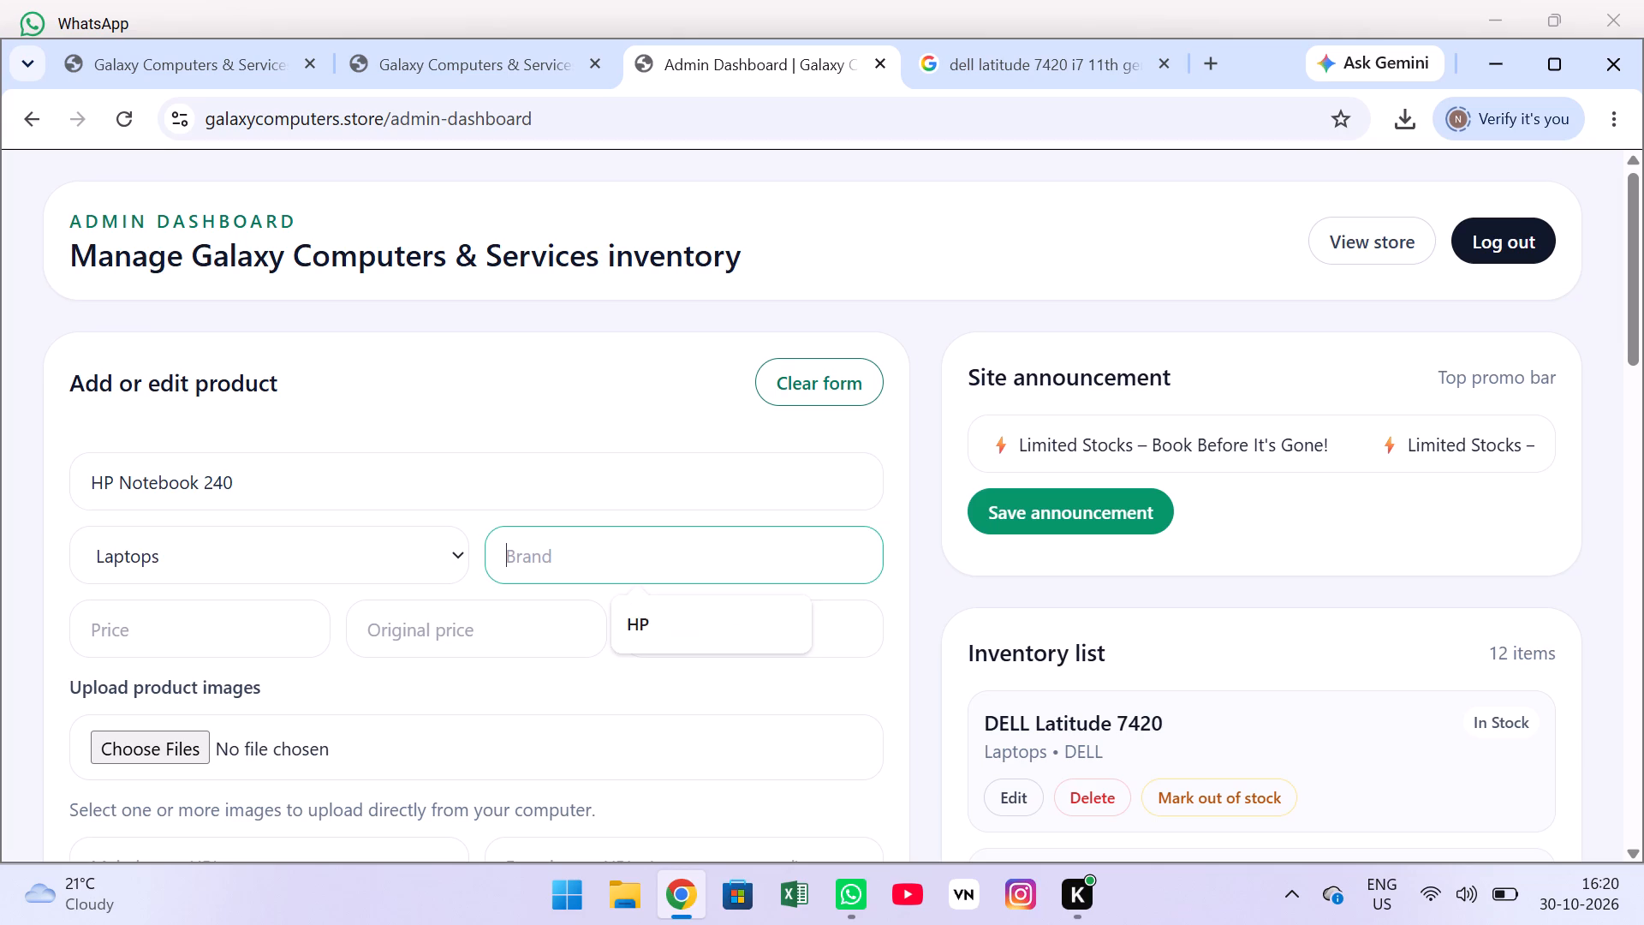
pyautogui.click(651, 634)
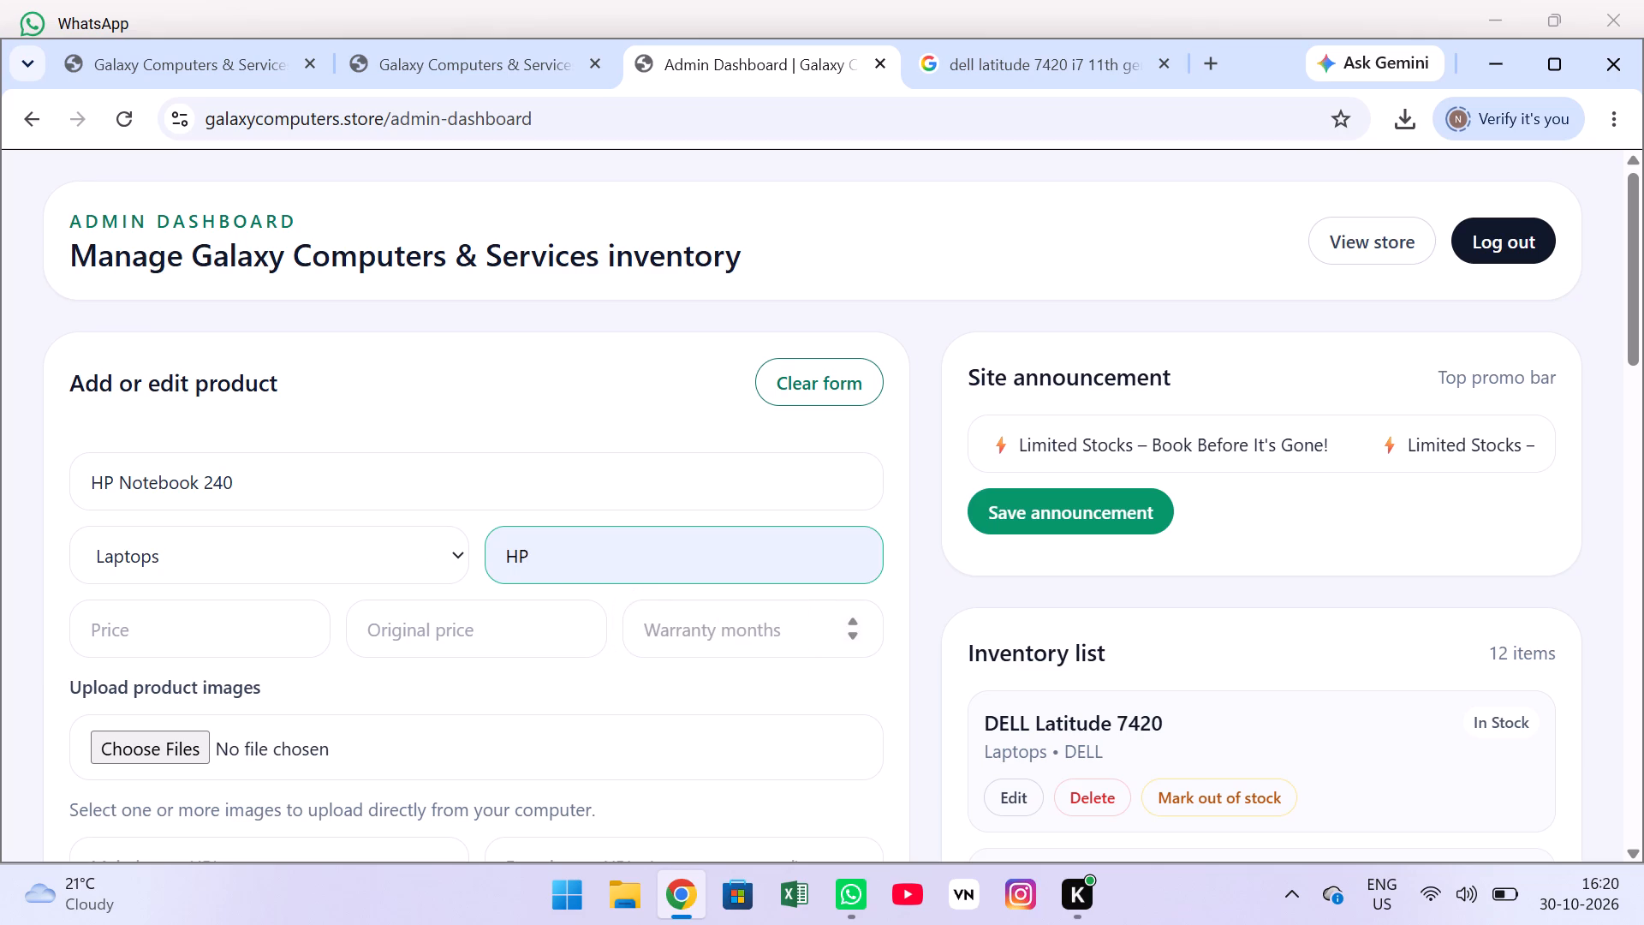
pyautogui.click(161, 632)
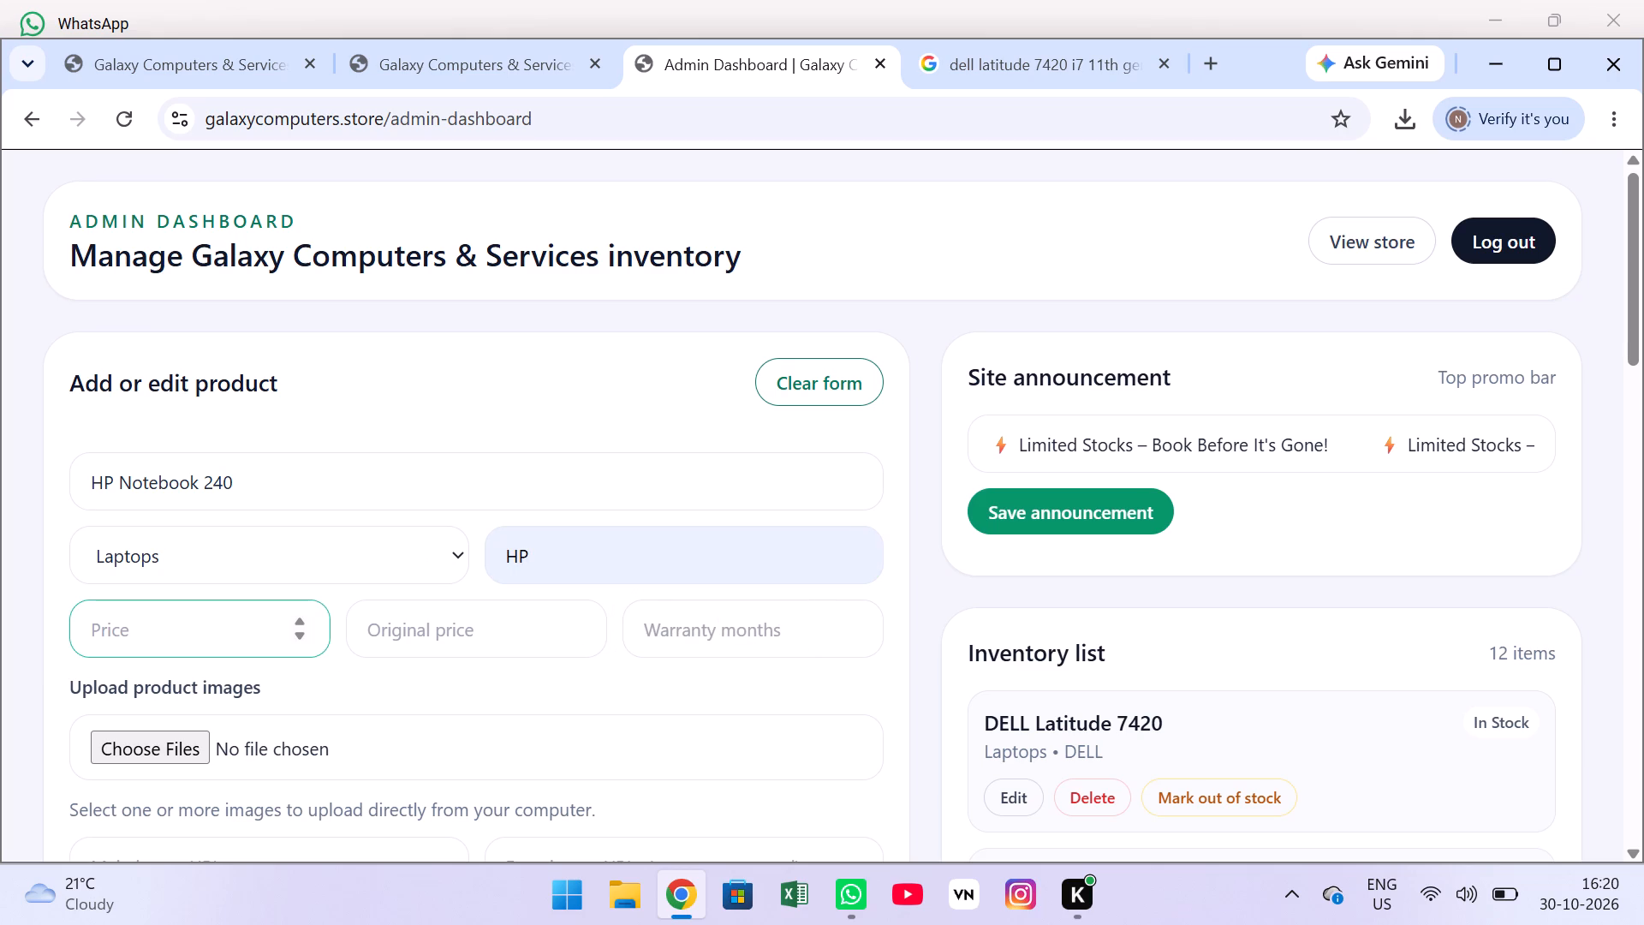
pyautogui.write('19800')
# Search Google Images for "hp notebook 240 g7".
pyautogui.click(973, 86)
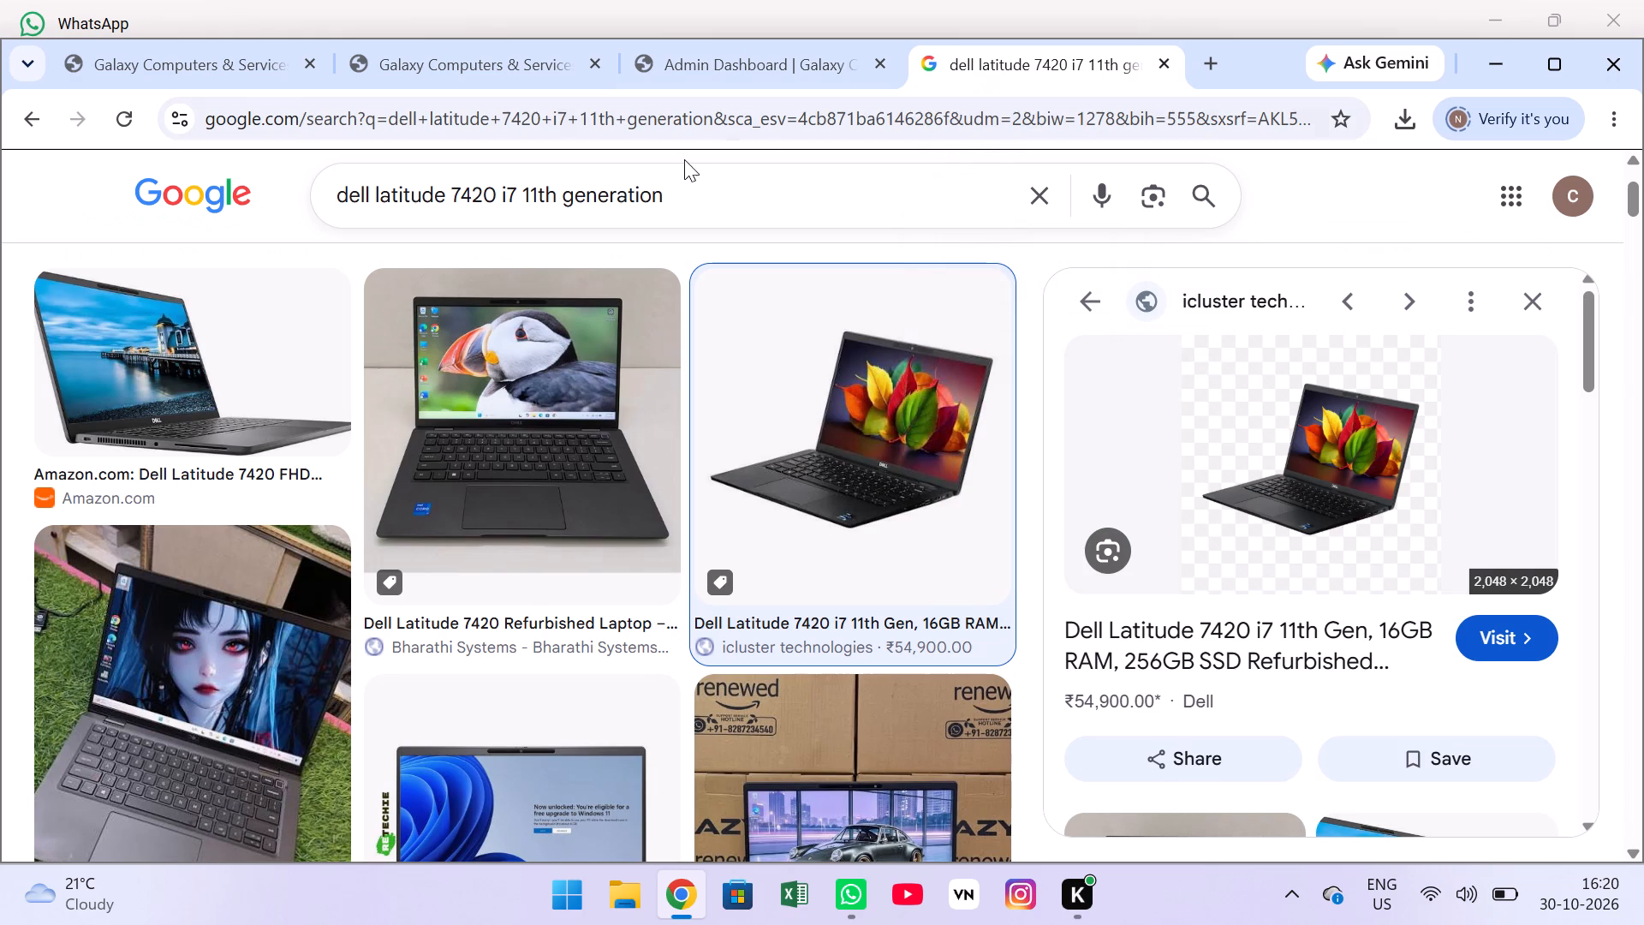
pyautogui.click(1047, 190)
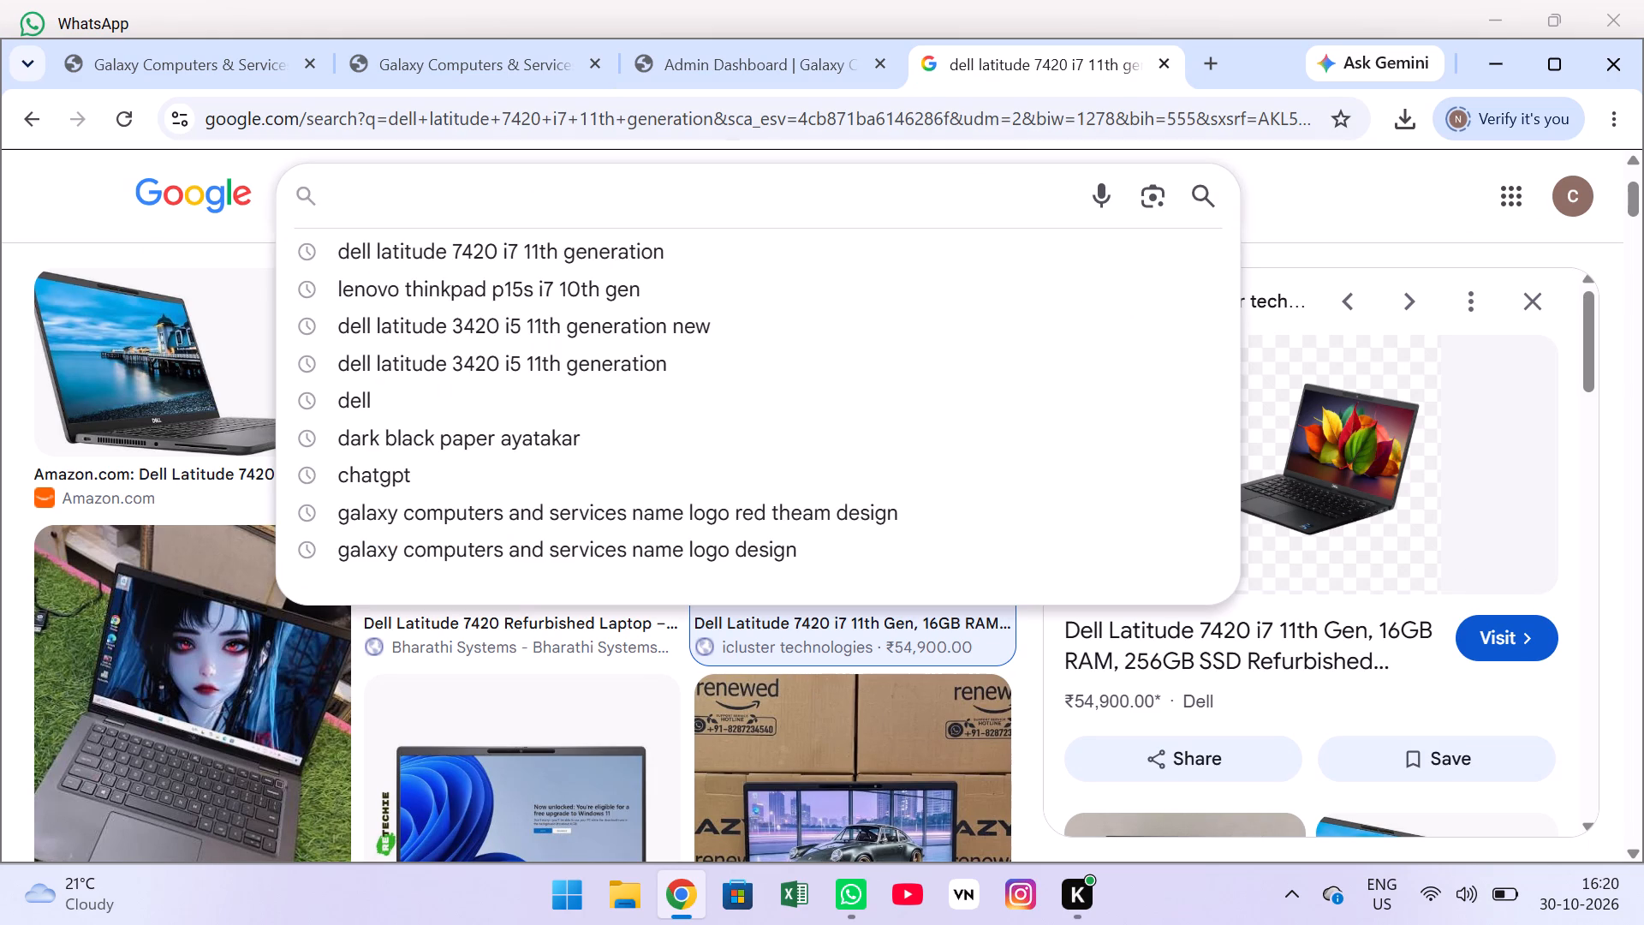
pyautogui.write('hp')
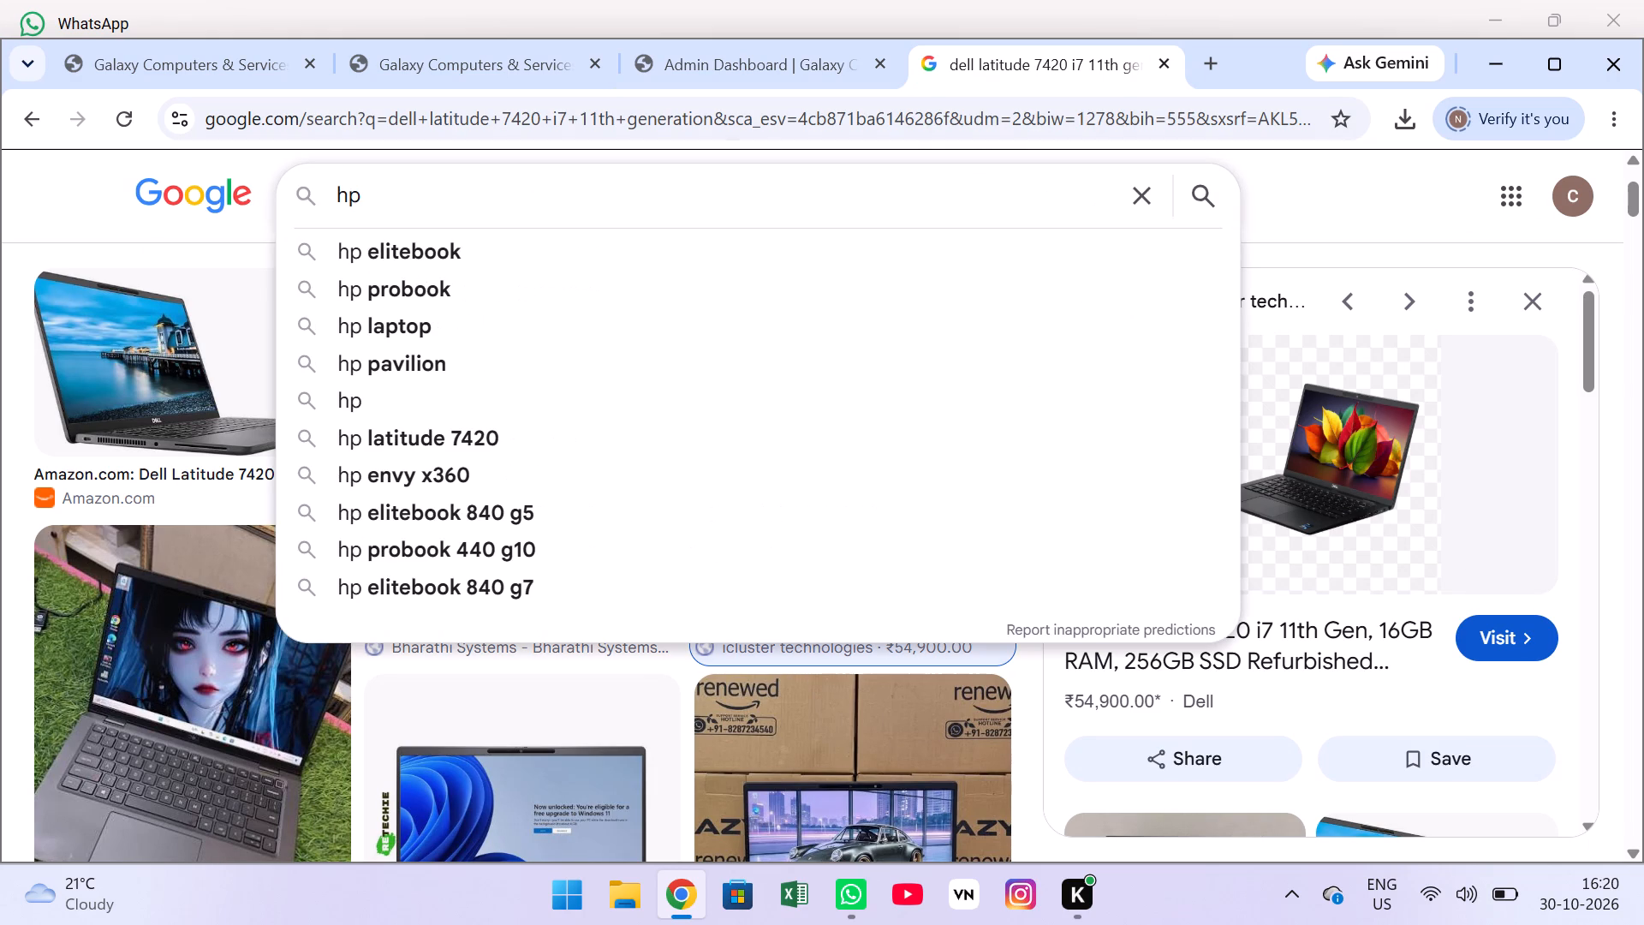
pyautogui.press('space')
pyautogui.write('no')
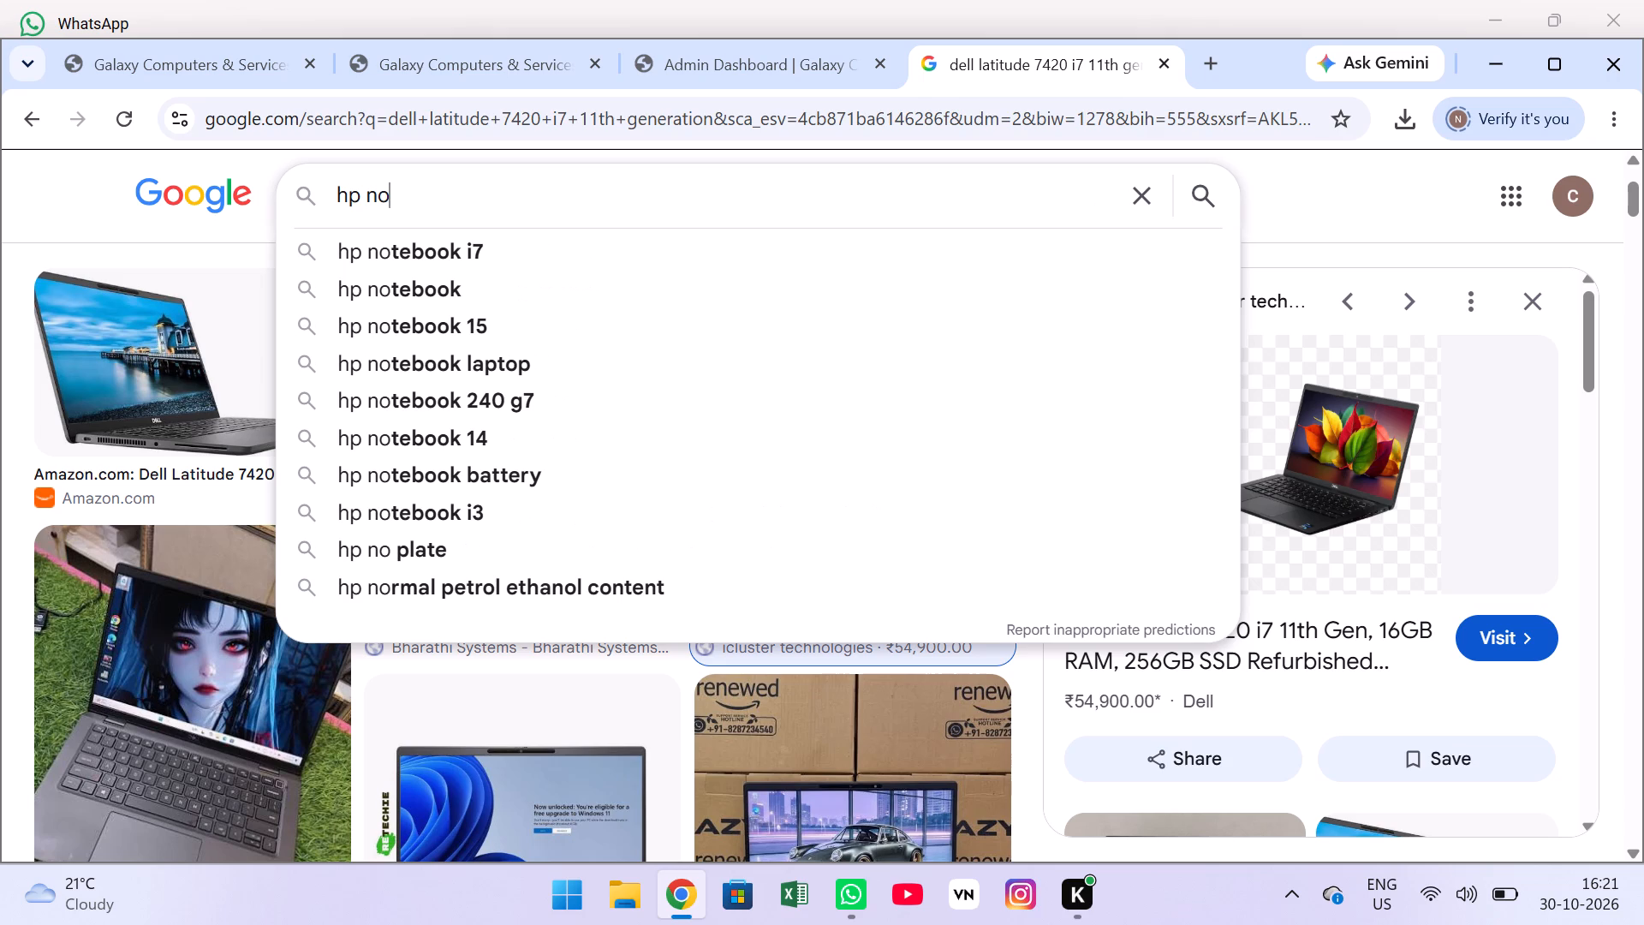
pyautogui.click(604, 416)
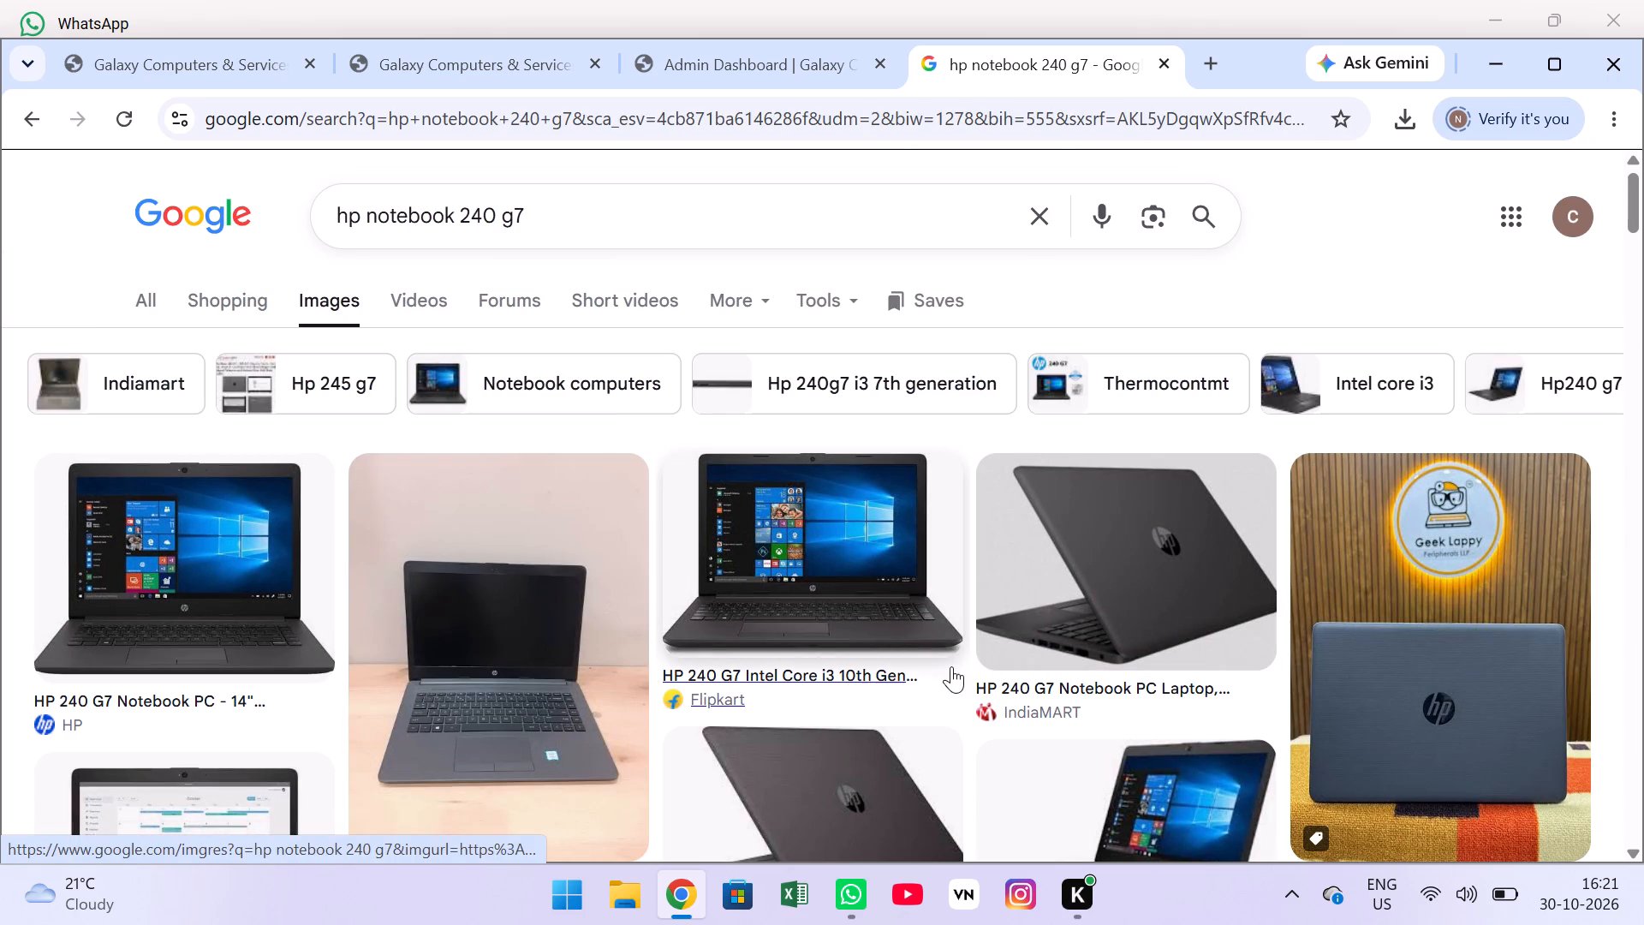
# Broaden the Google Images search to "hp notebook 240".
pyautogui.click(542, 208)
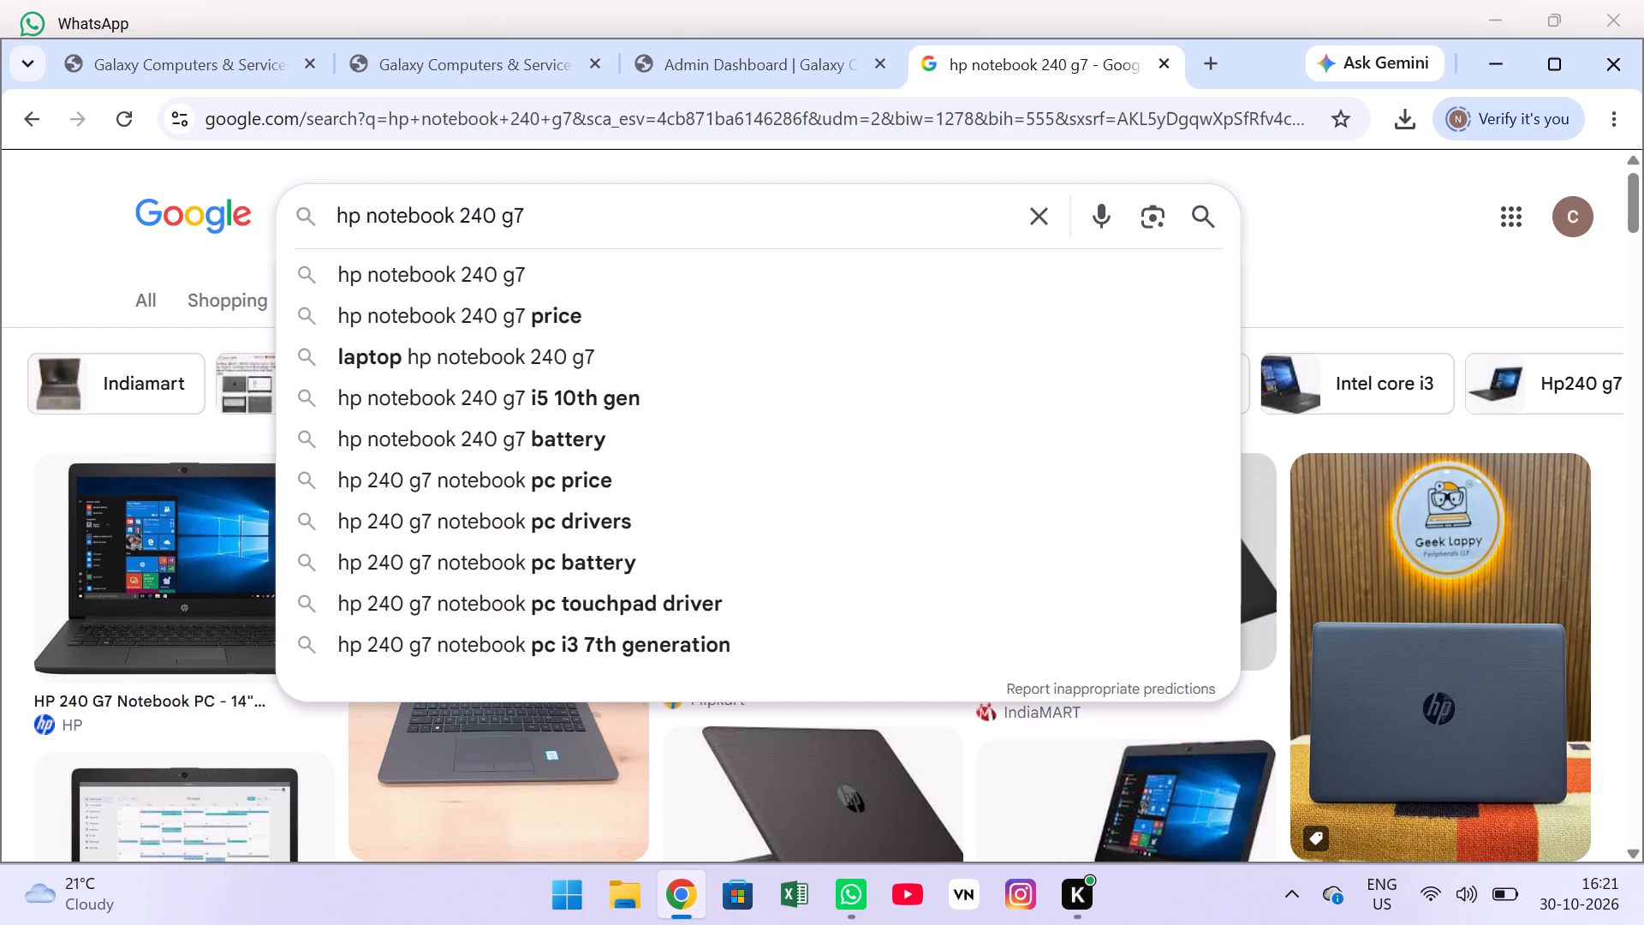
pyautogui.press('BackSpace')
pyautogui.press('BackSpace')
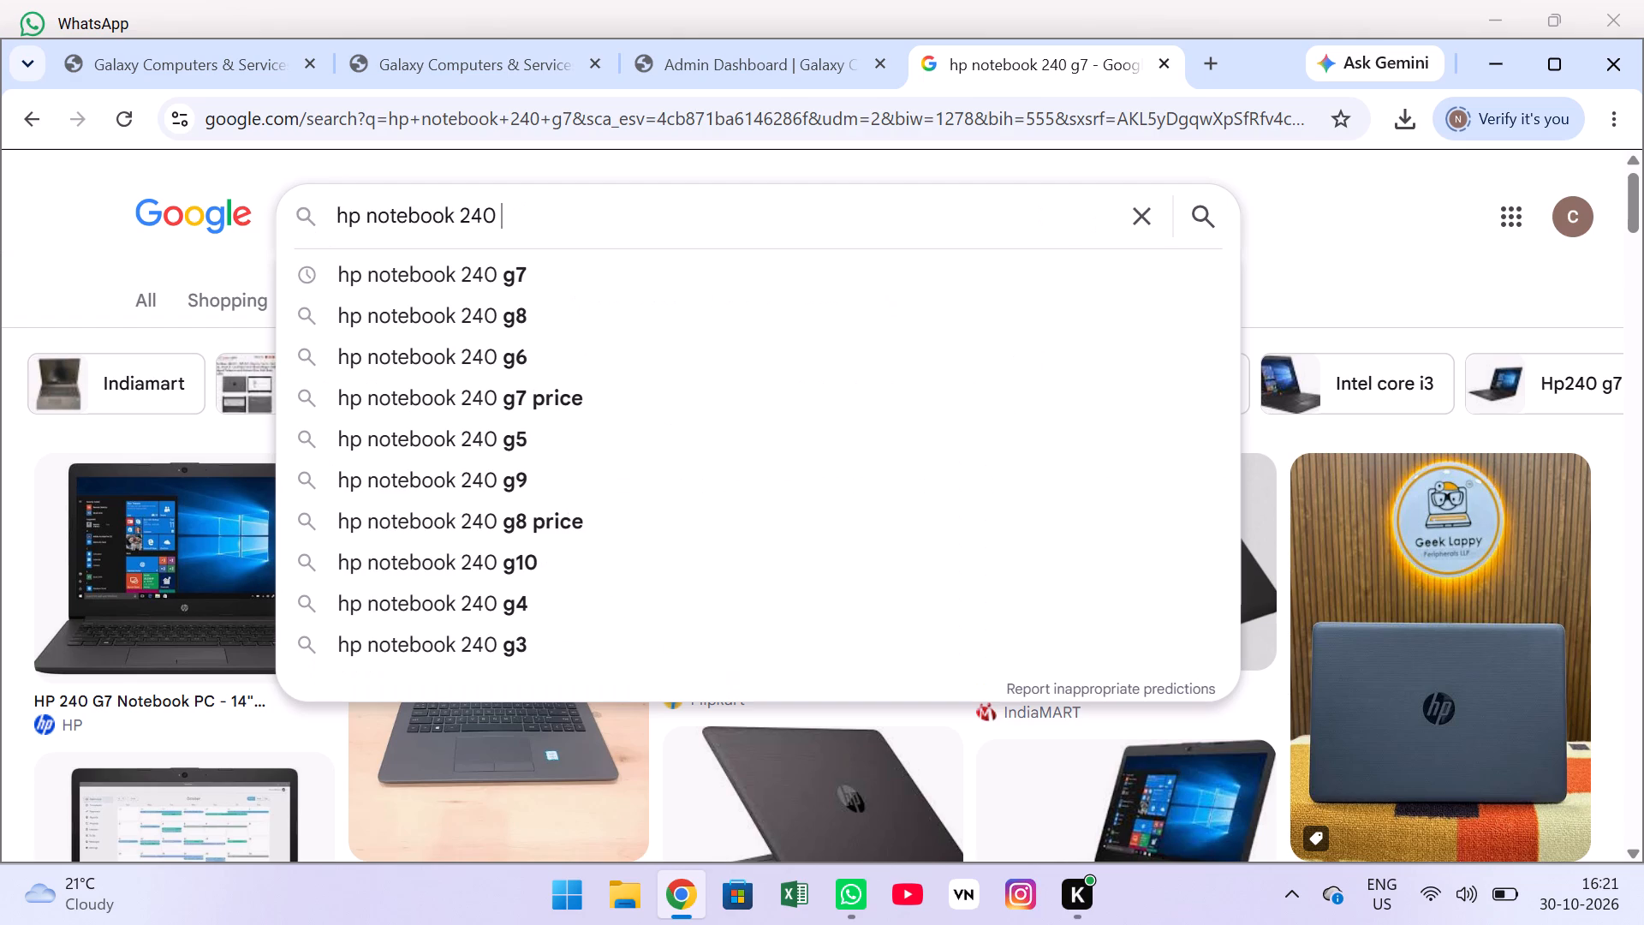
pyautogui.press('Return')
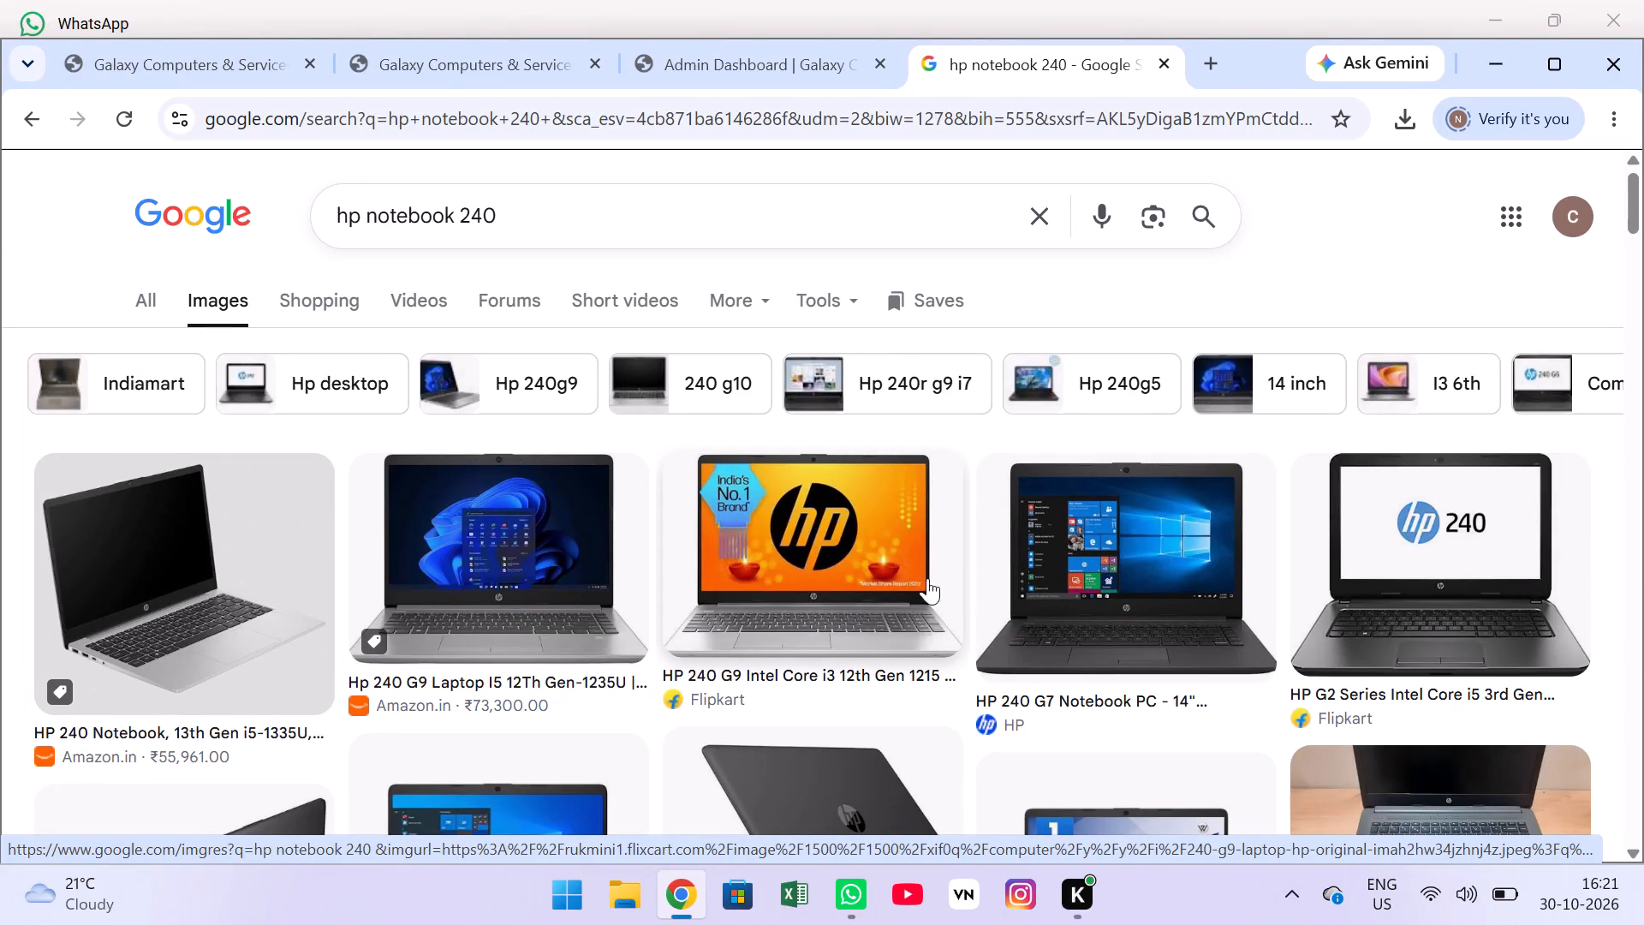
# Look through the image results for a suitable picture of the HP Notebook 240.
pyautogui.scroll(-3, 965, 596)
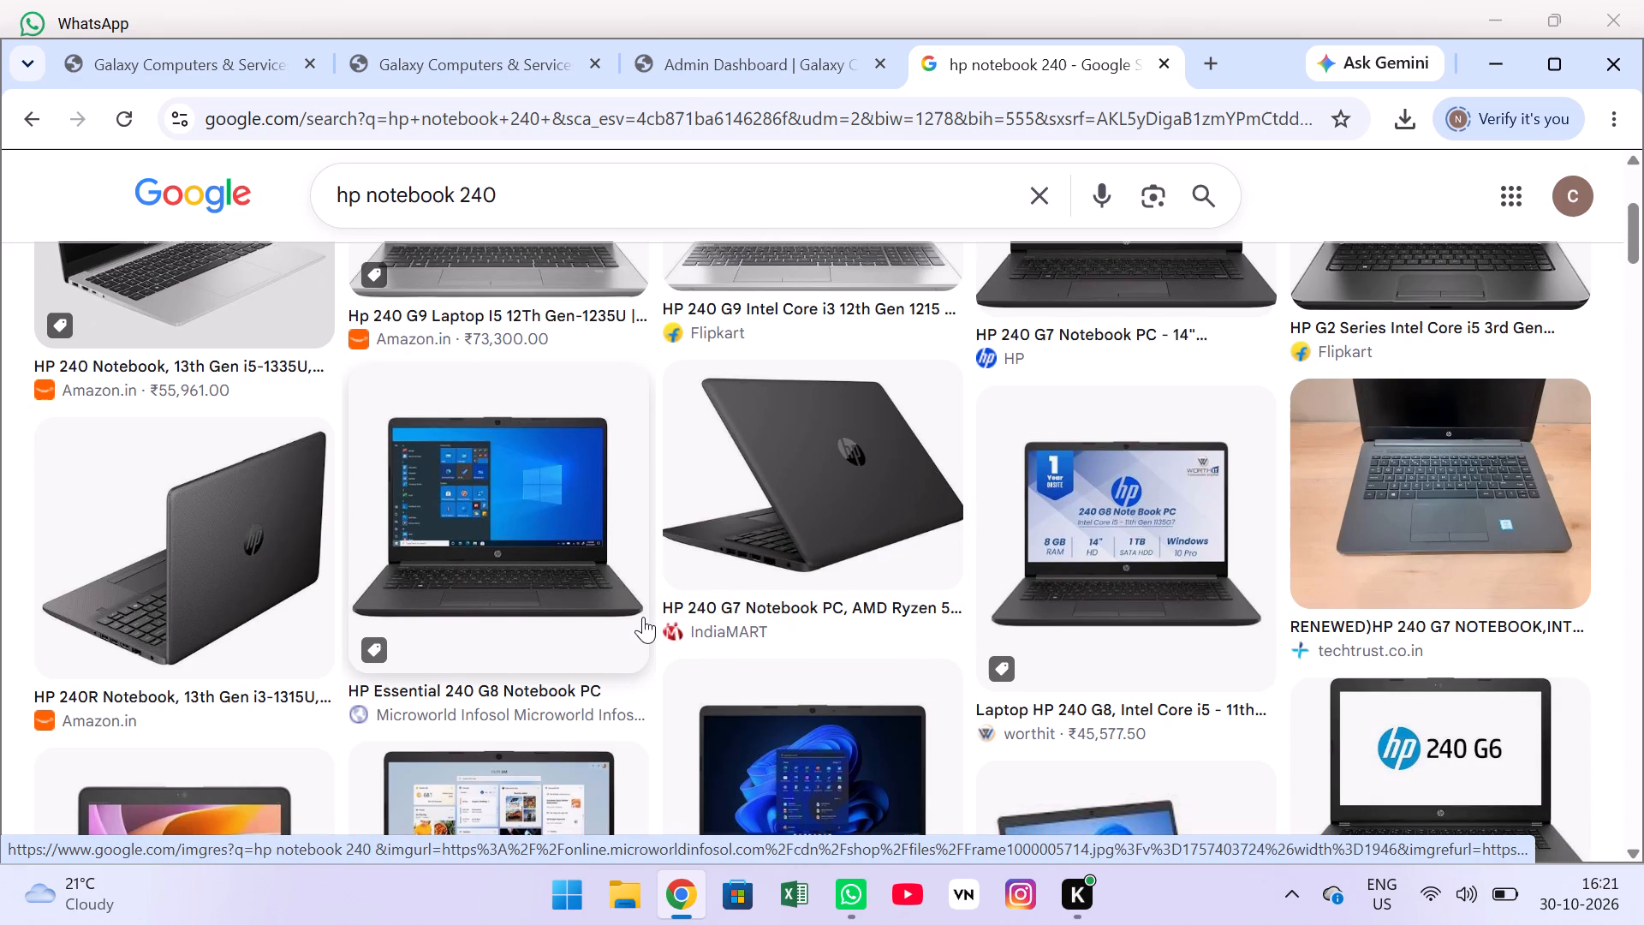
pyautogui.scroll(-1, 643, 617)
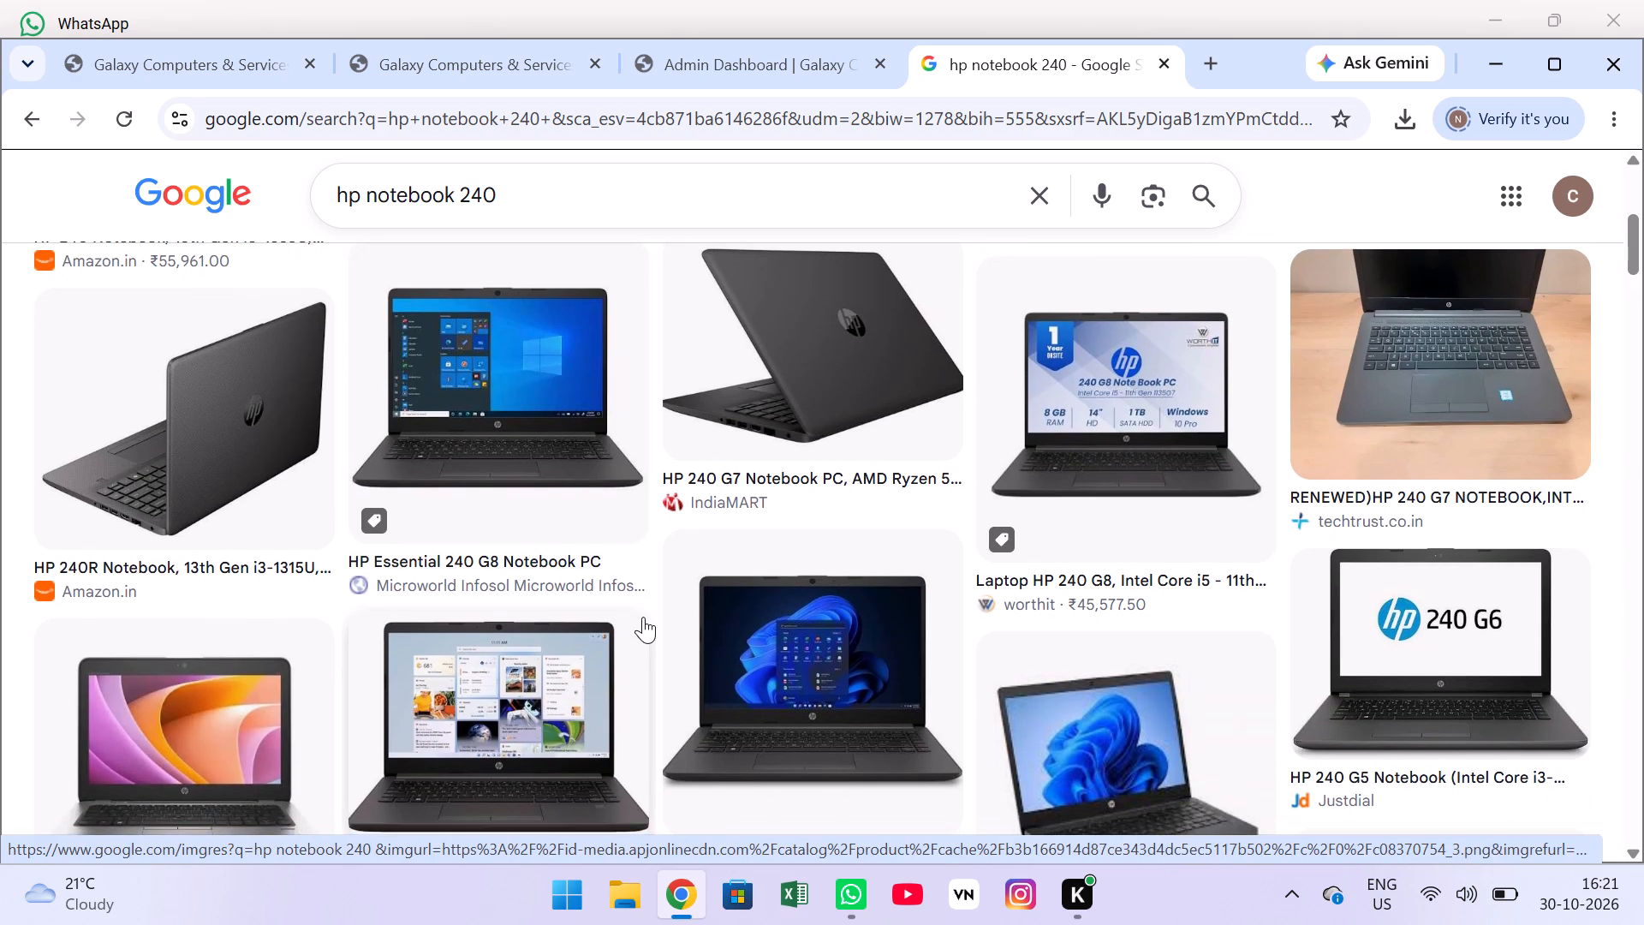
pyautogui.scroll(-1, 643, 617)
pyautogui.scroll(-2, 765, 715)
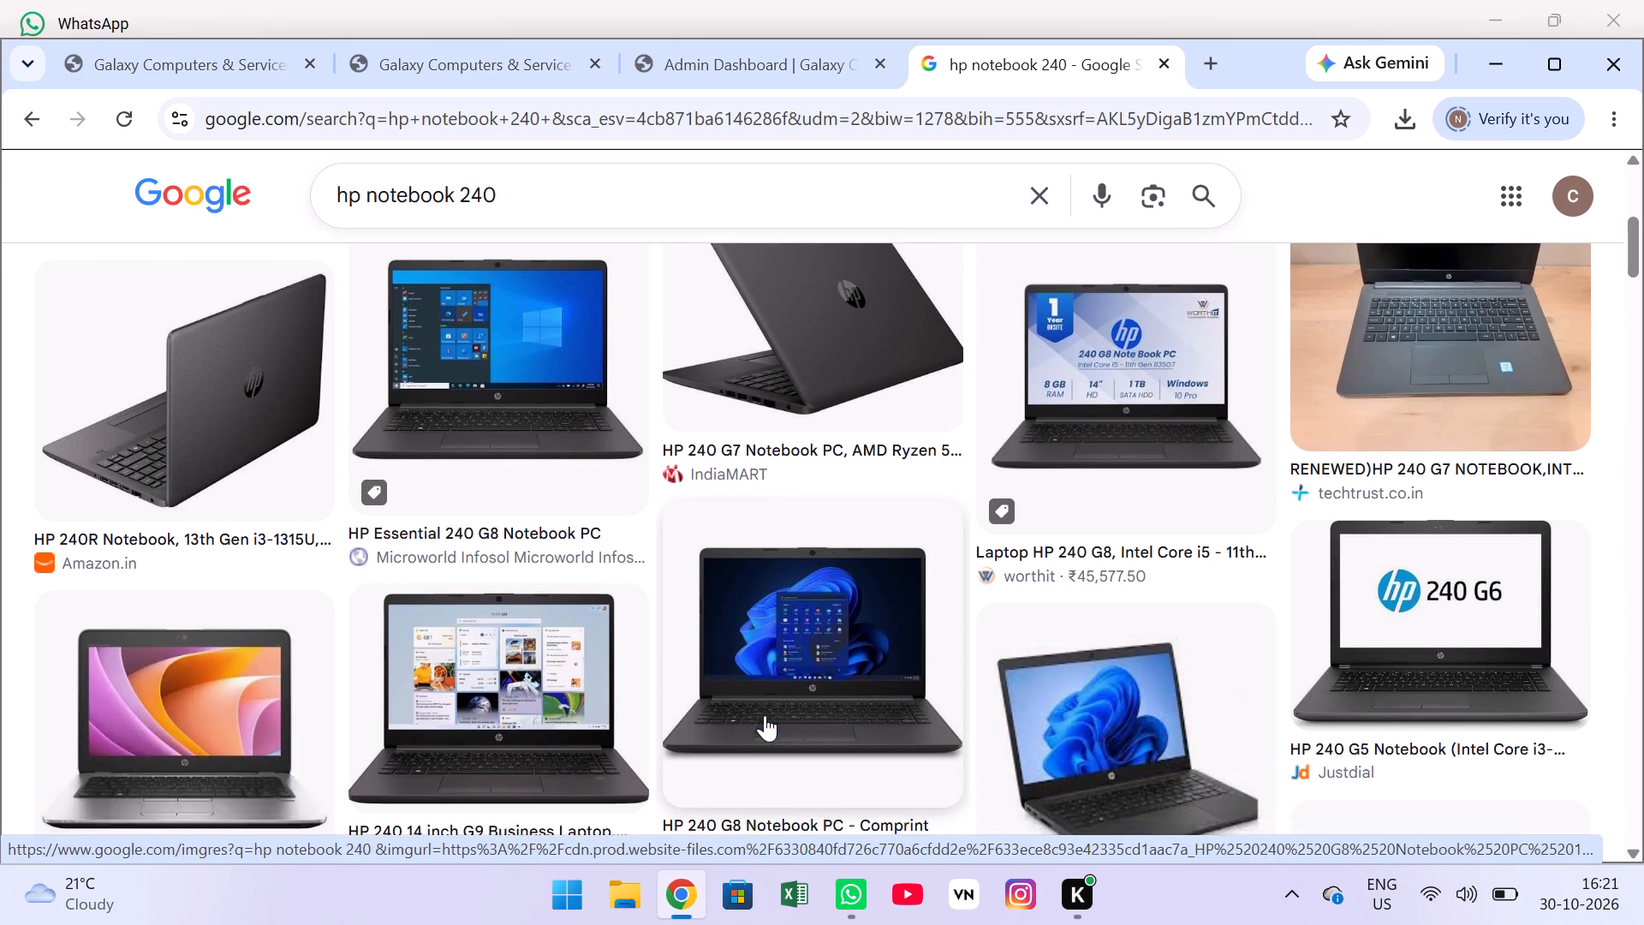
pyautogui.scroll(-2, 765, 715)
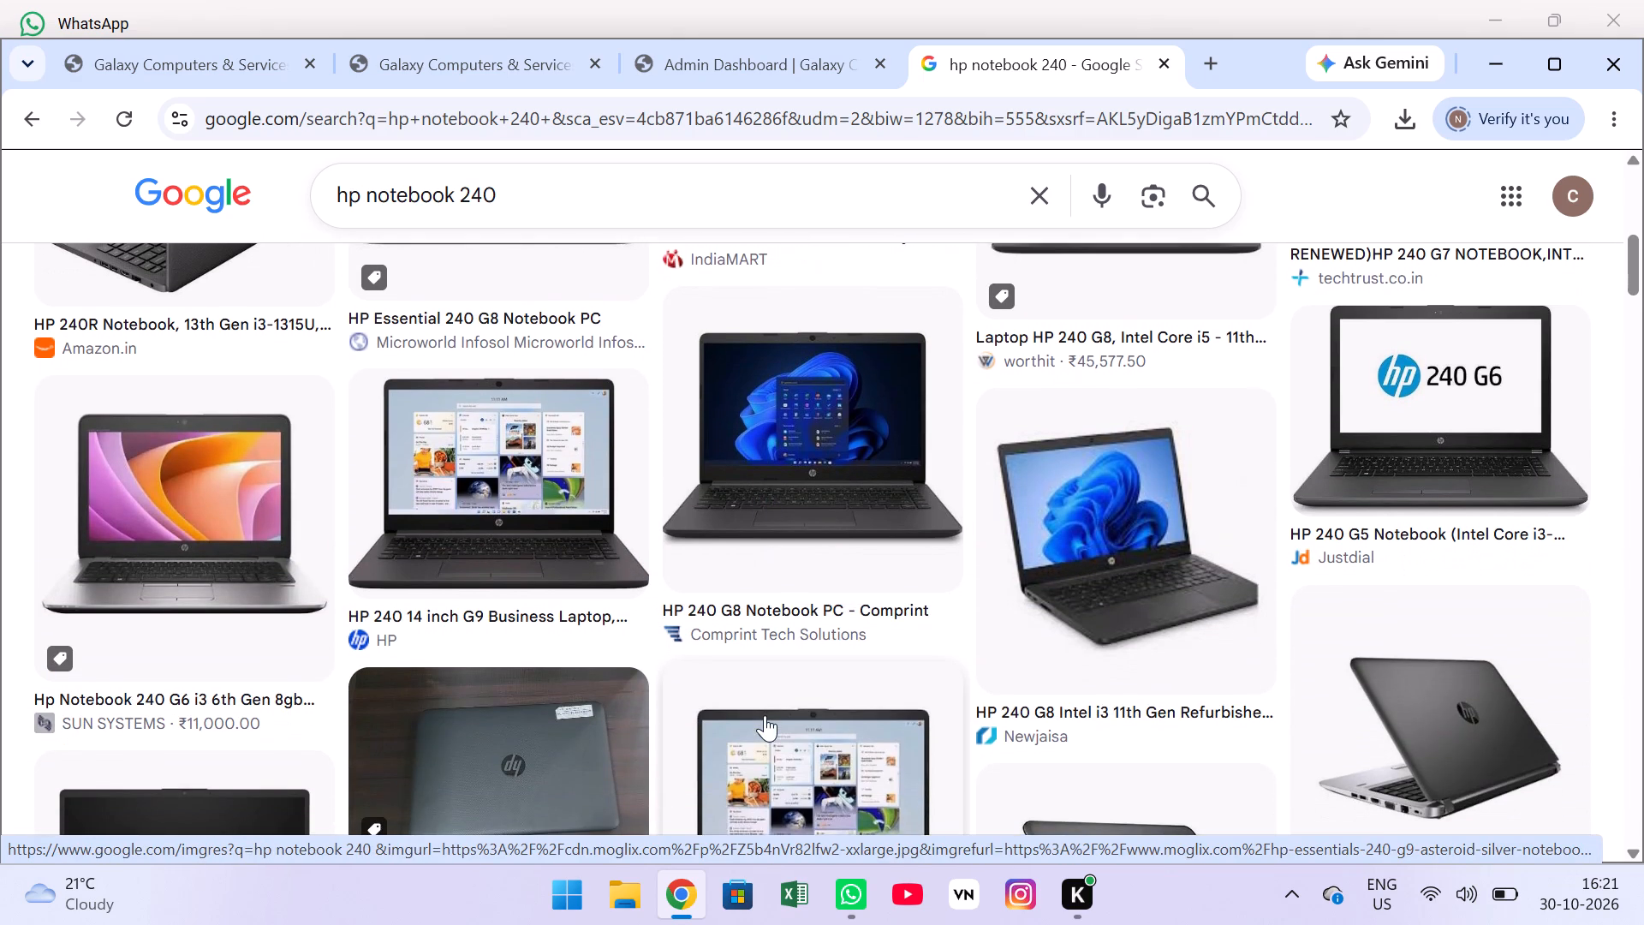
pyautogui.scroll(-2, 960, 727)
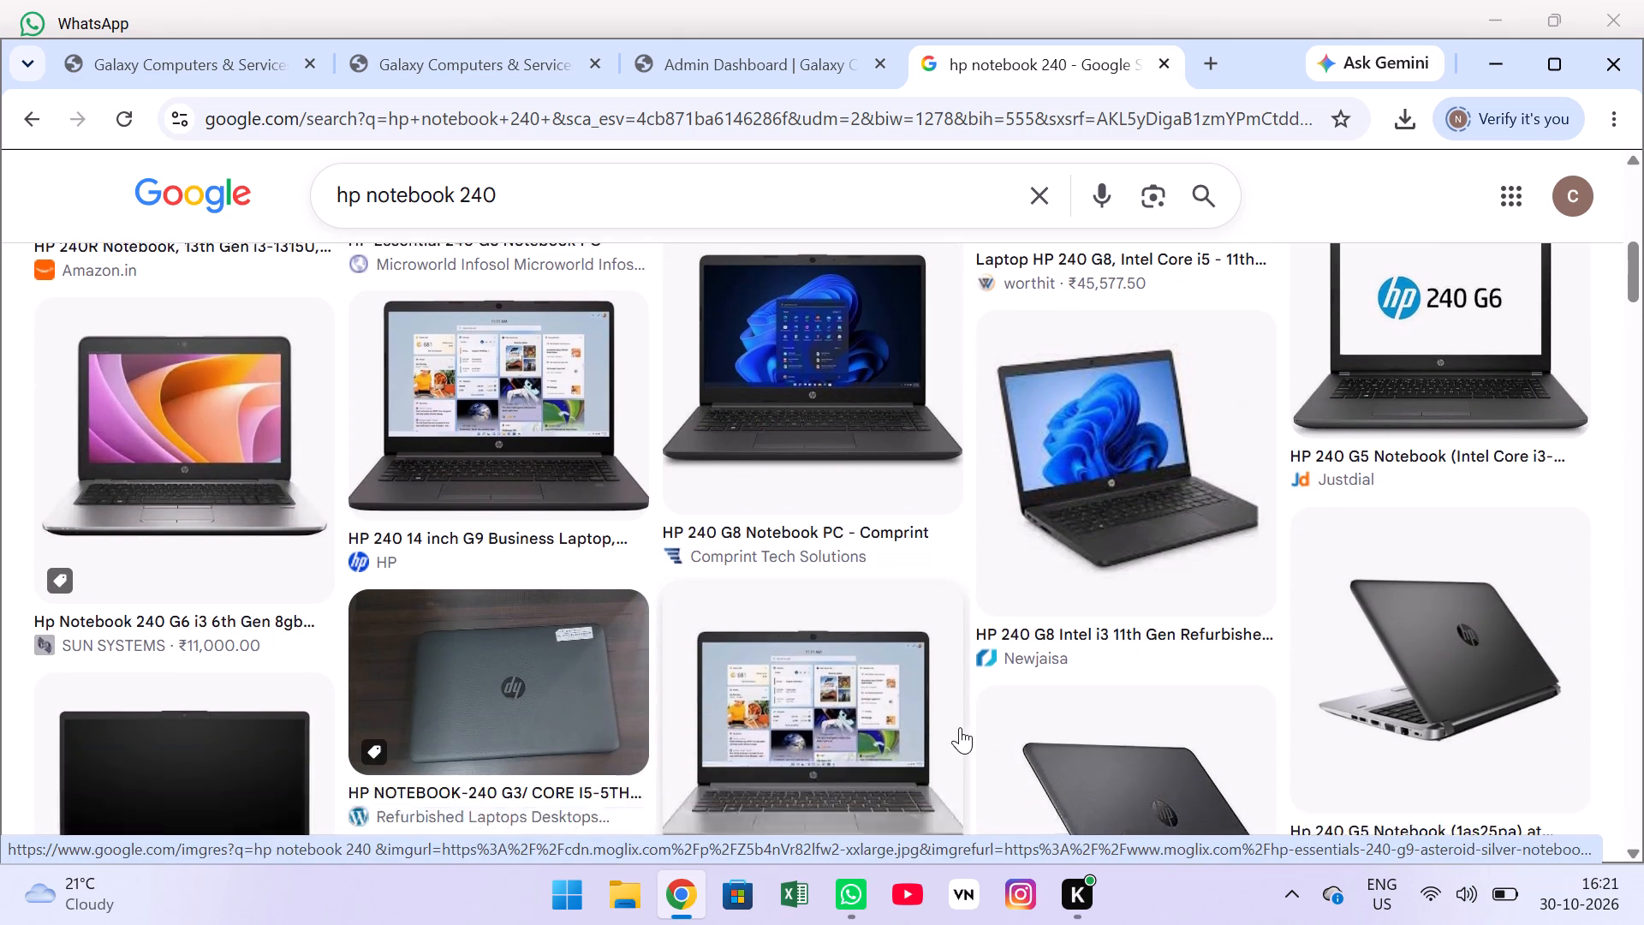
pyautogui.scroll(-2, 960, 727)
pyautogui.scroll(-2, 788, 702)
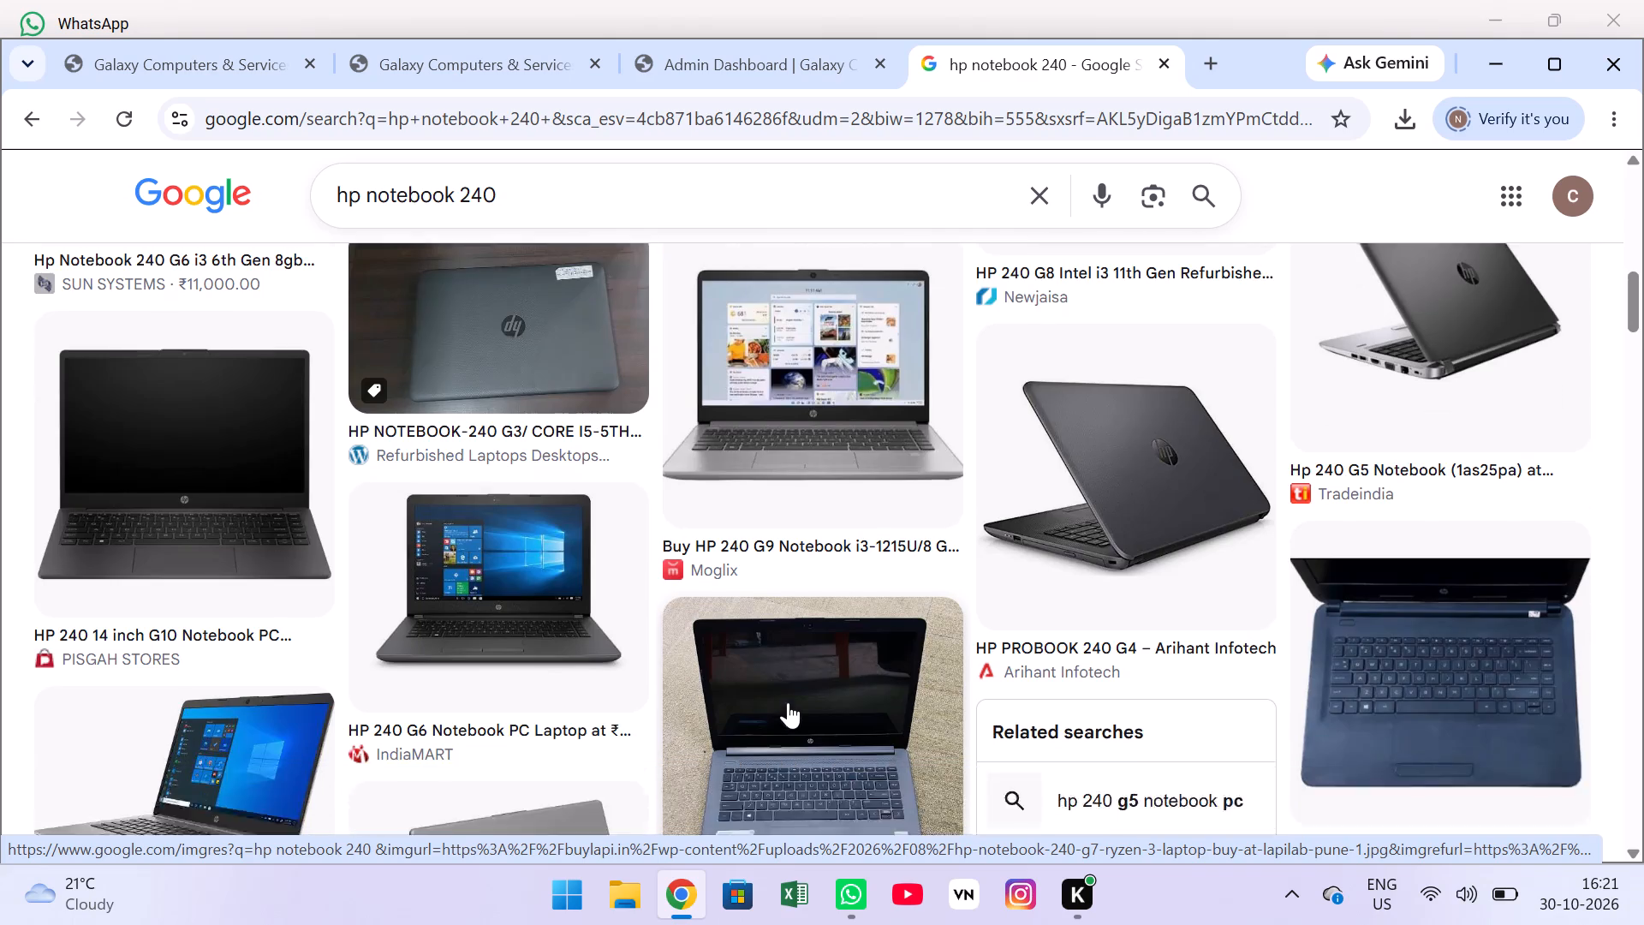
pyautogui.scroll(-2, 788, 702)
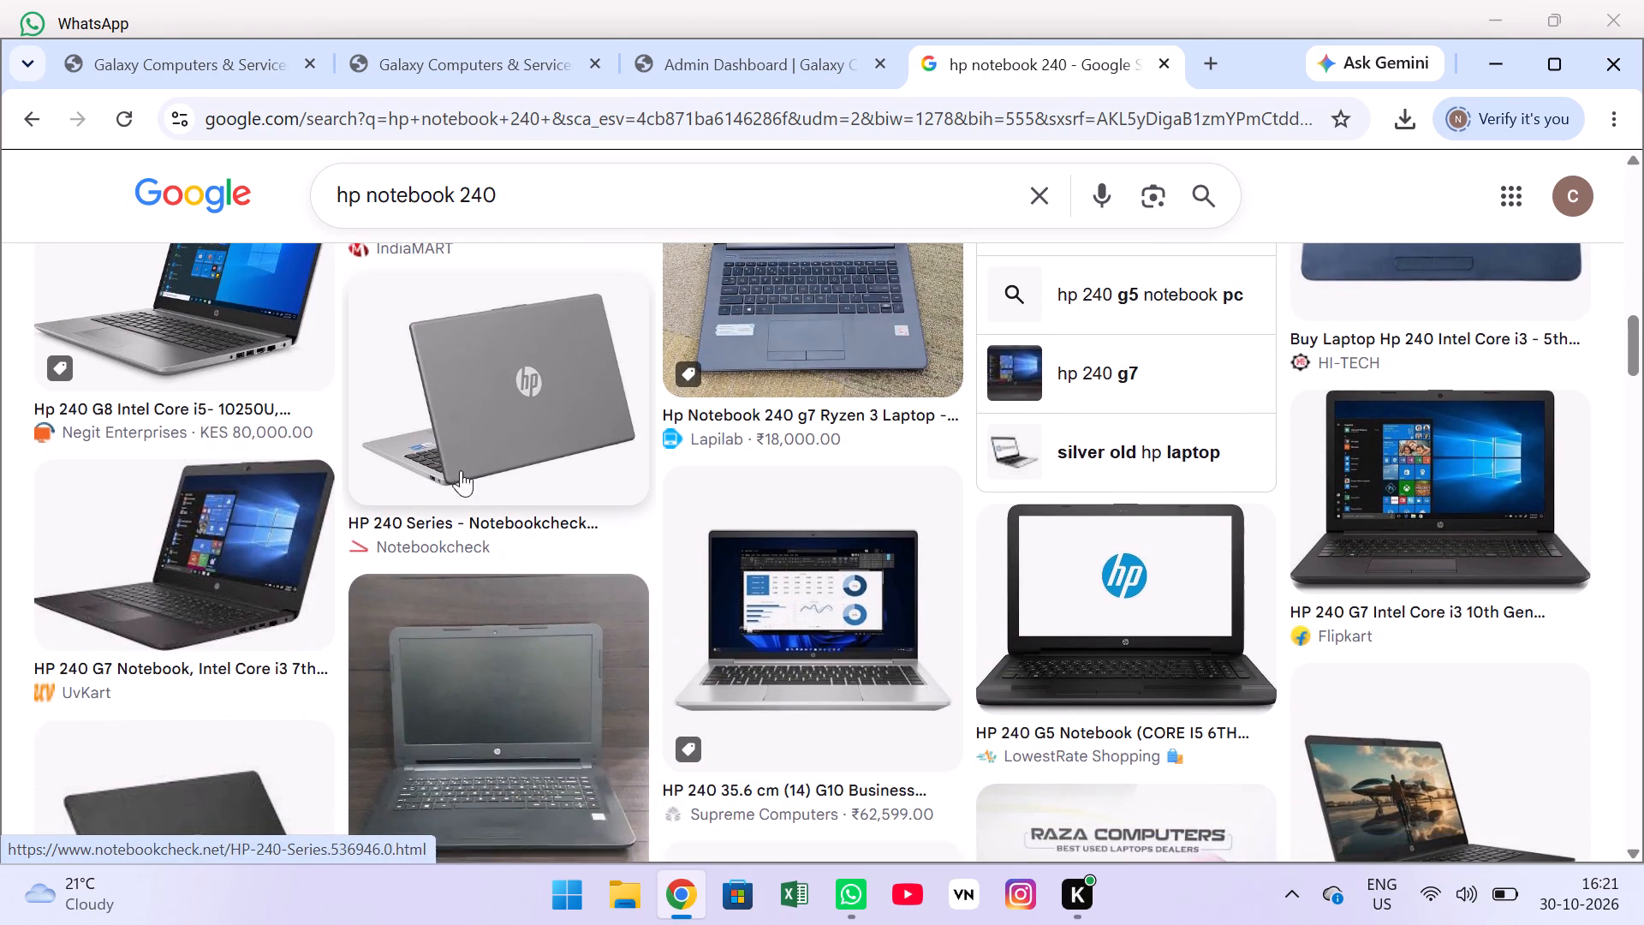
pyautogui.scroll(2, 661, 544)
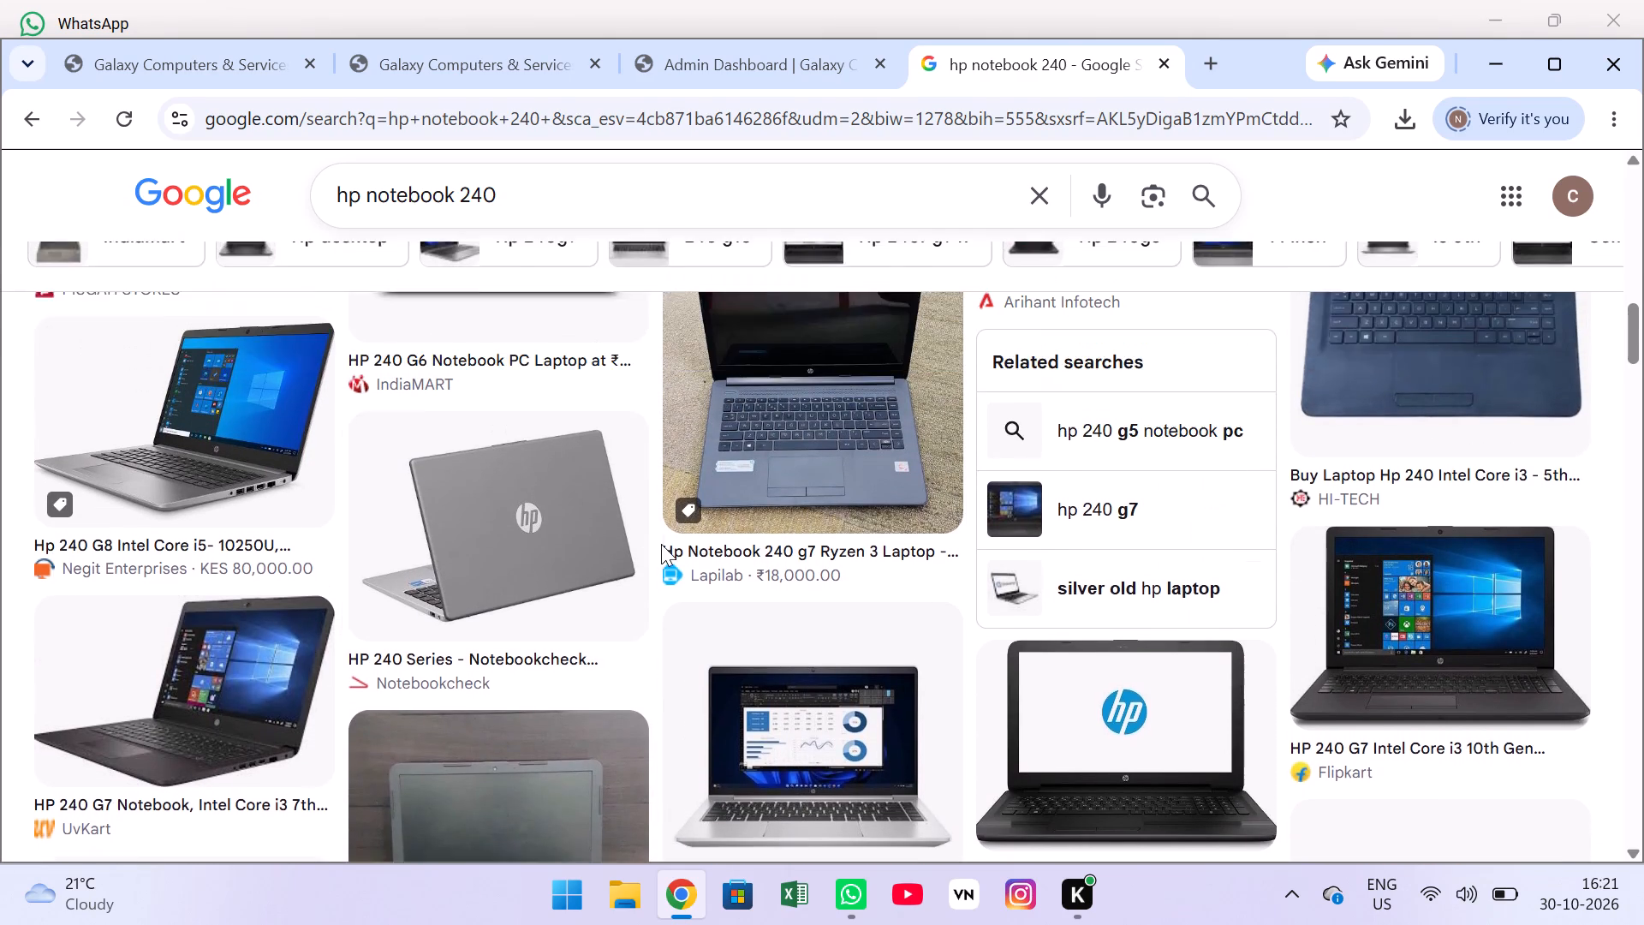
pyautogui.scroll(9, 661, 544)
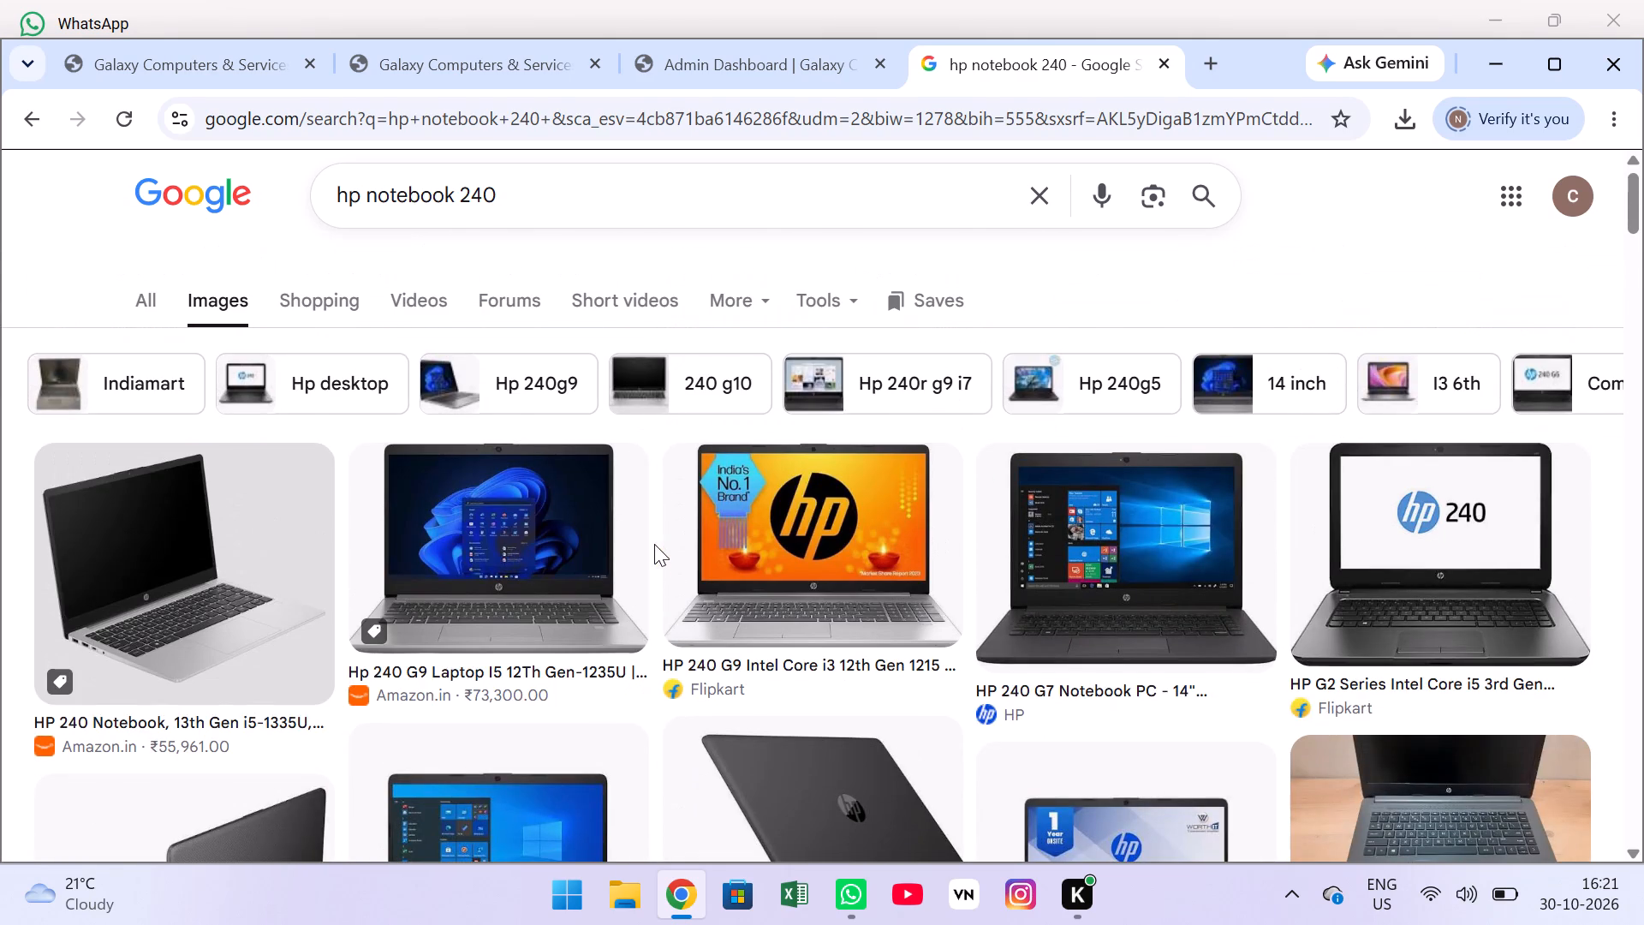
# Save the HP 240 G8 Notebook PC image from Comprint to the Downloads folder under its suggested file name.
pyautogui.scroll(-2, 820, 633)
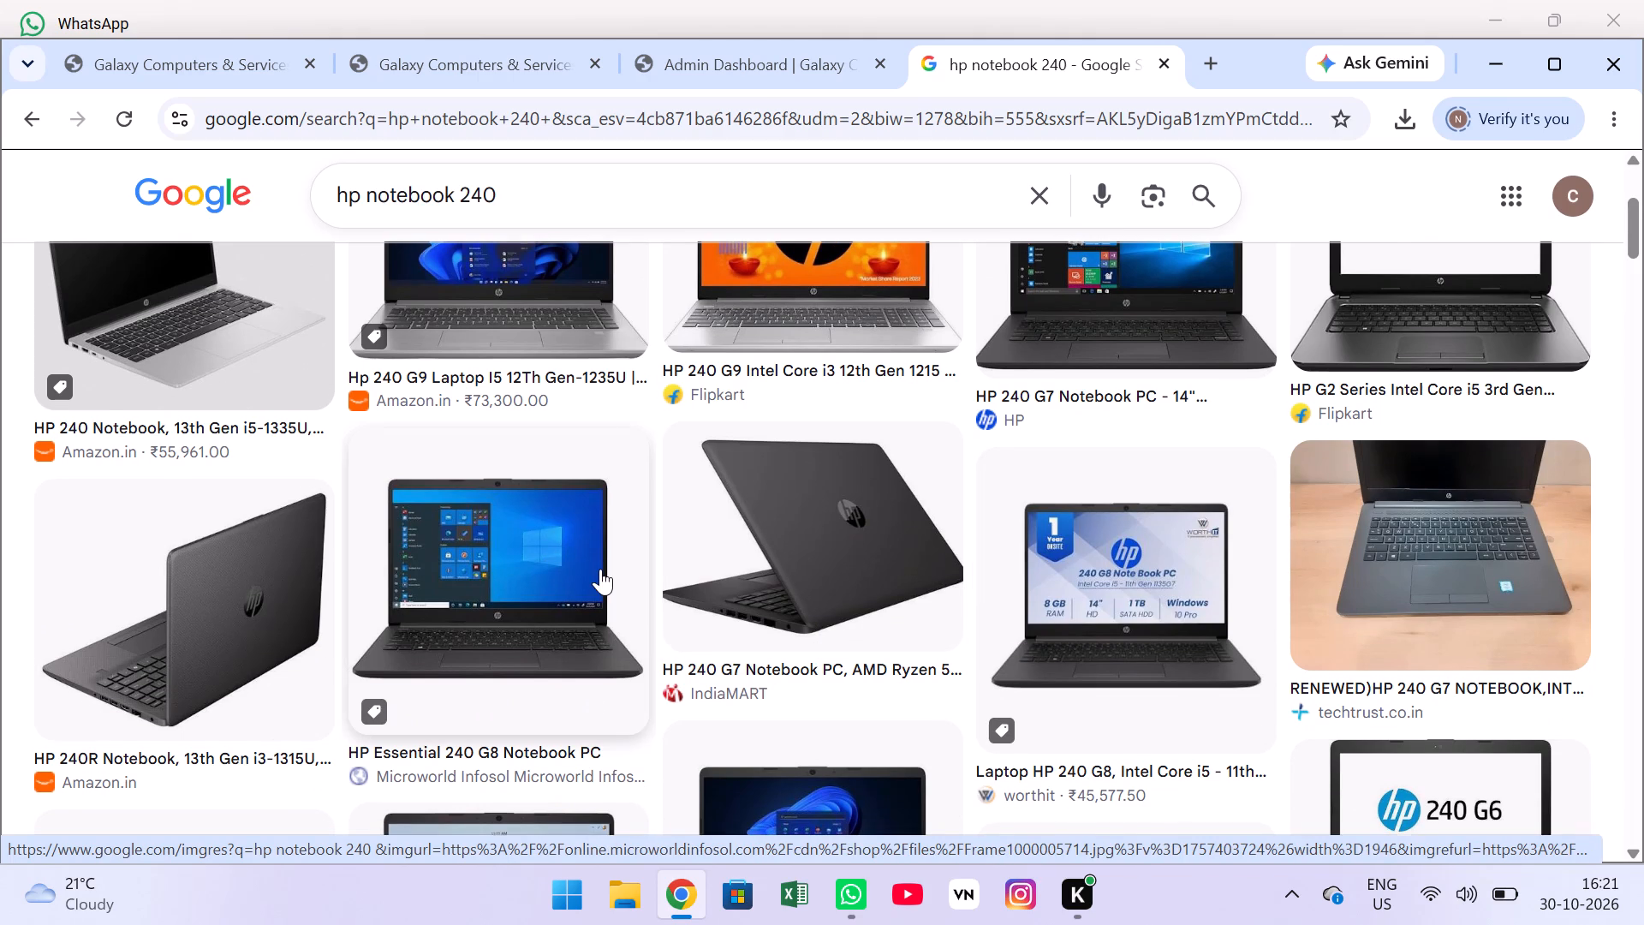
pyautogui.scroll(-3, 600, 569)
pyautogui.click(772, 633)
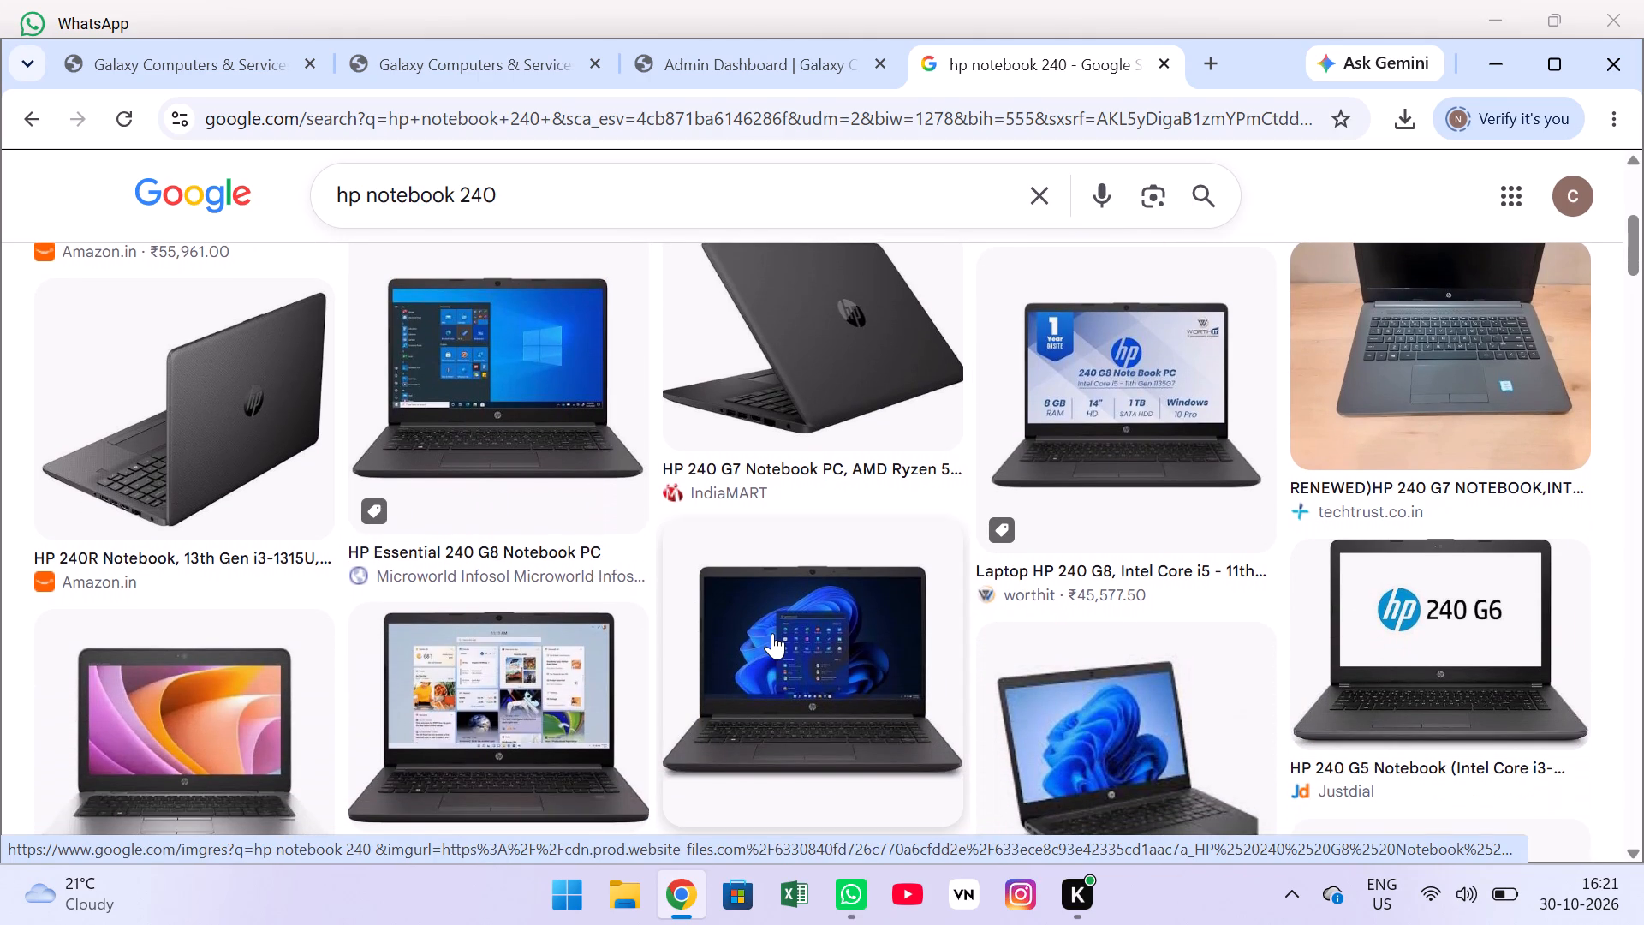
pyautogui.scroll(-1, 1283, 593)
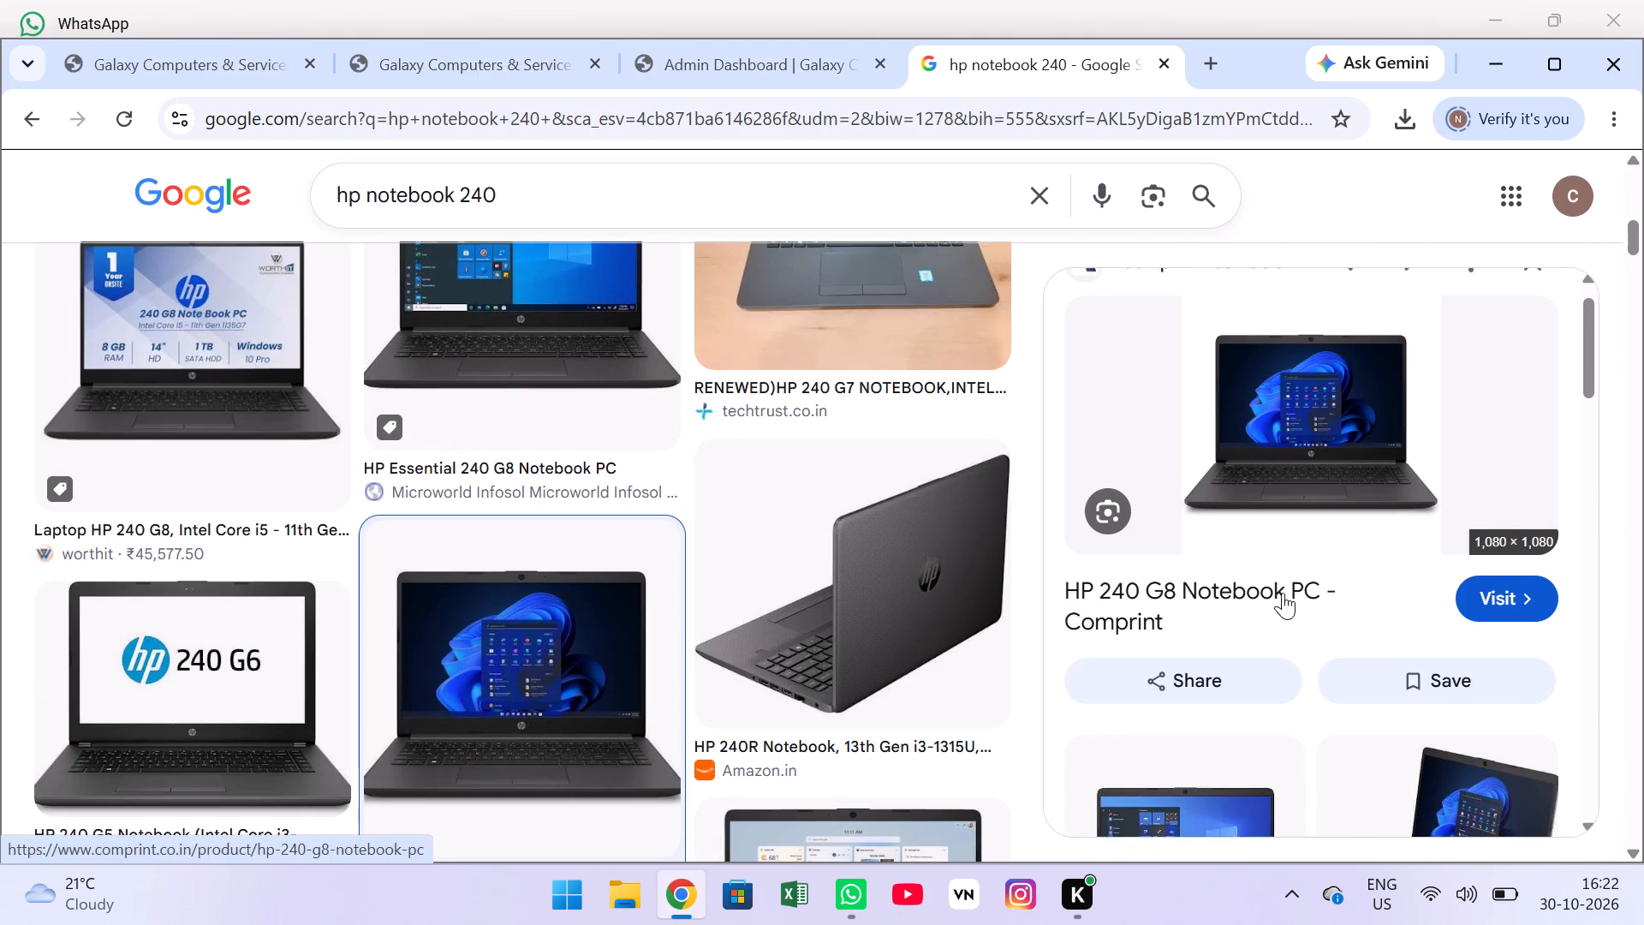
pyautogui.scroll(-1, 1283, 593)
pyautogui.scroll(4, 1283, 593)
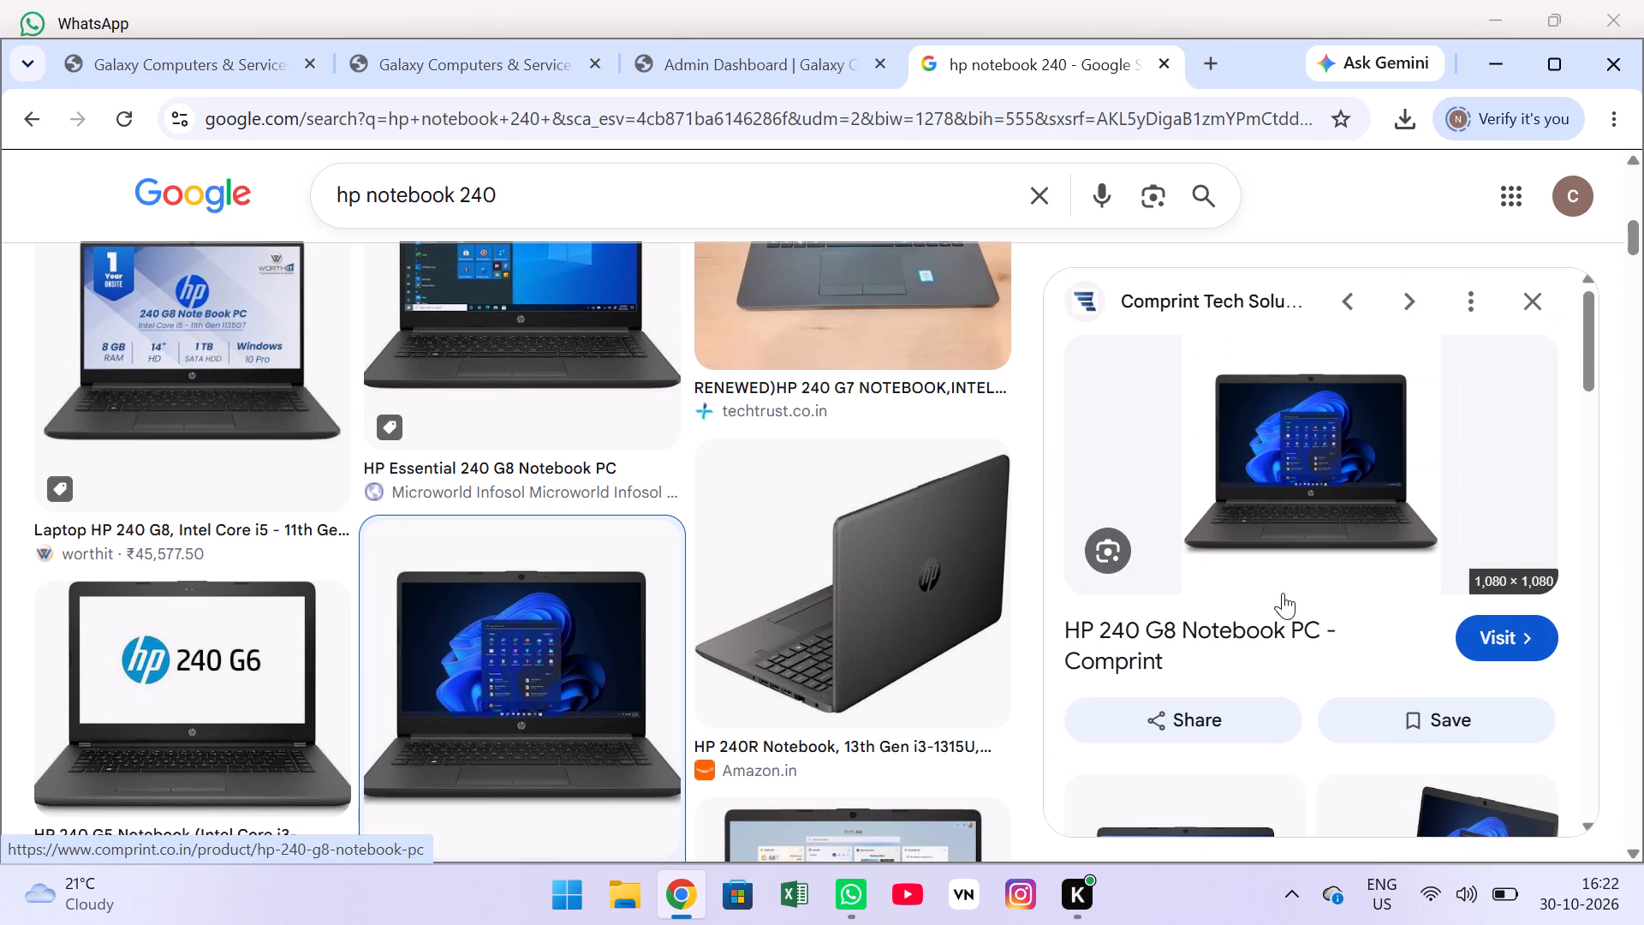
pyautogui.rightClick(1313, 512)
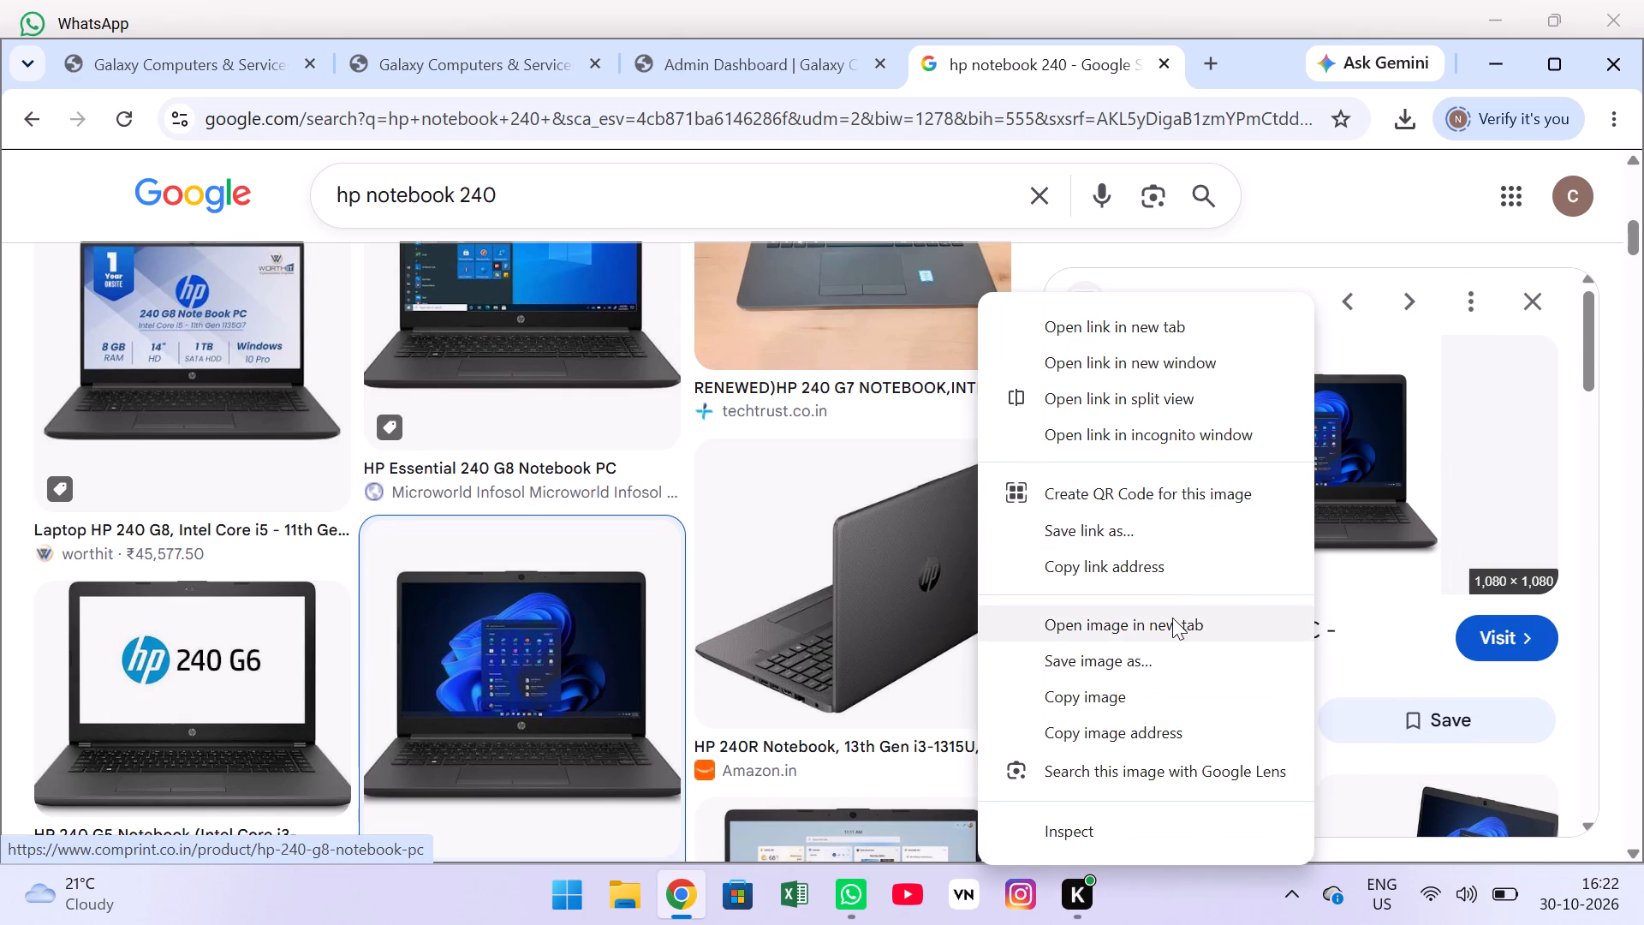
pyautogui.click(1093, 662)
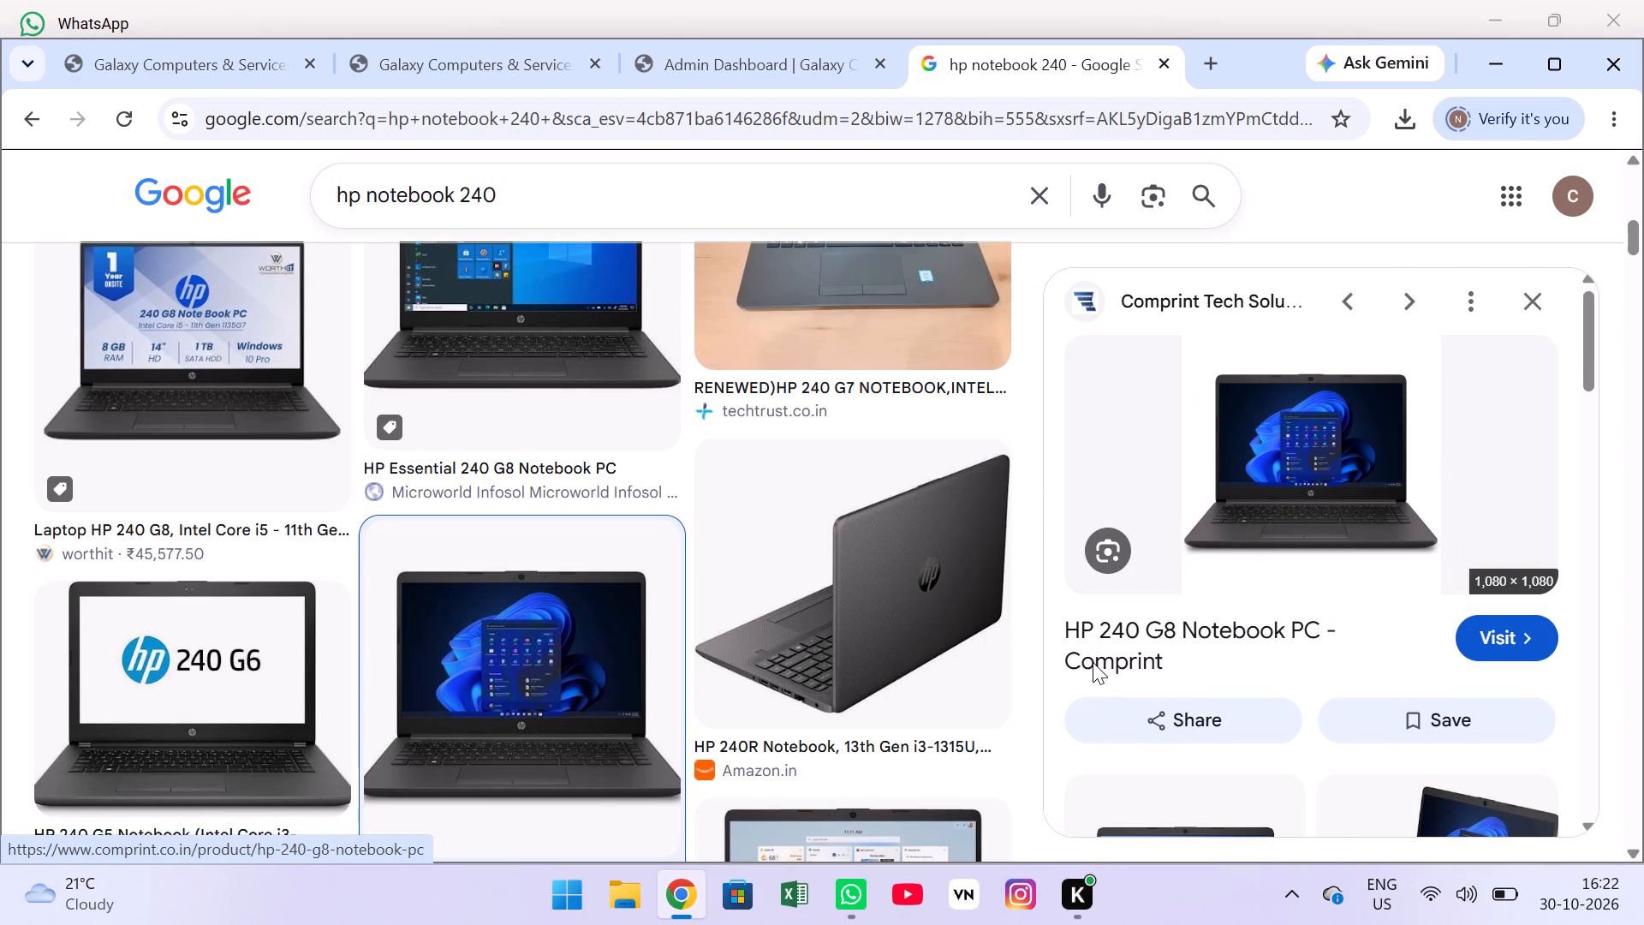
pyautogui.click(109, 413)
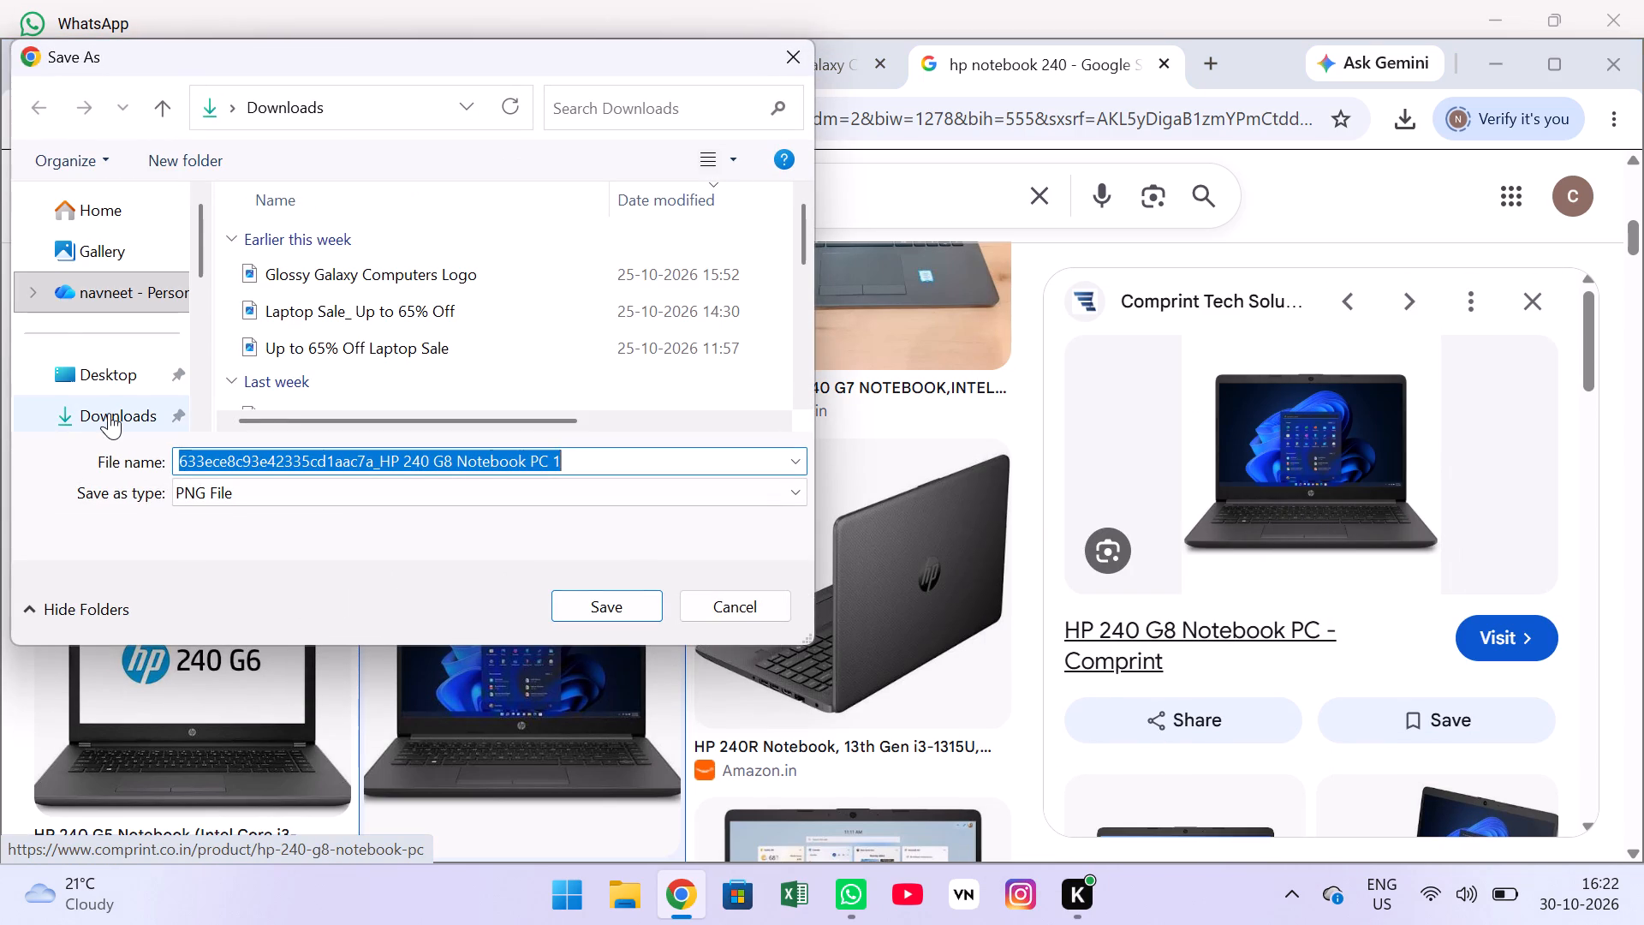
pyautogui.click(589, 594)
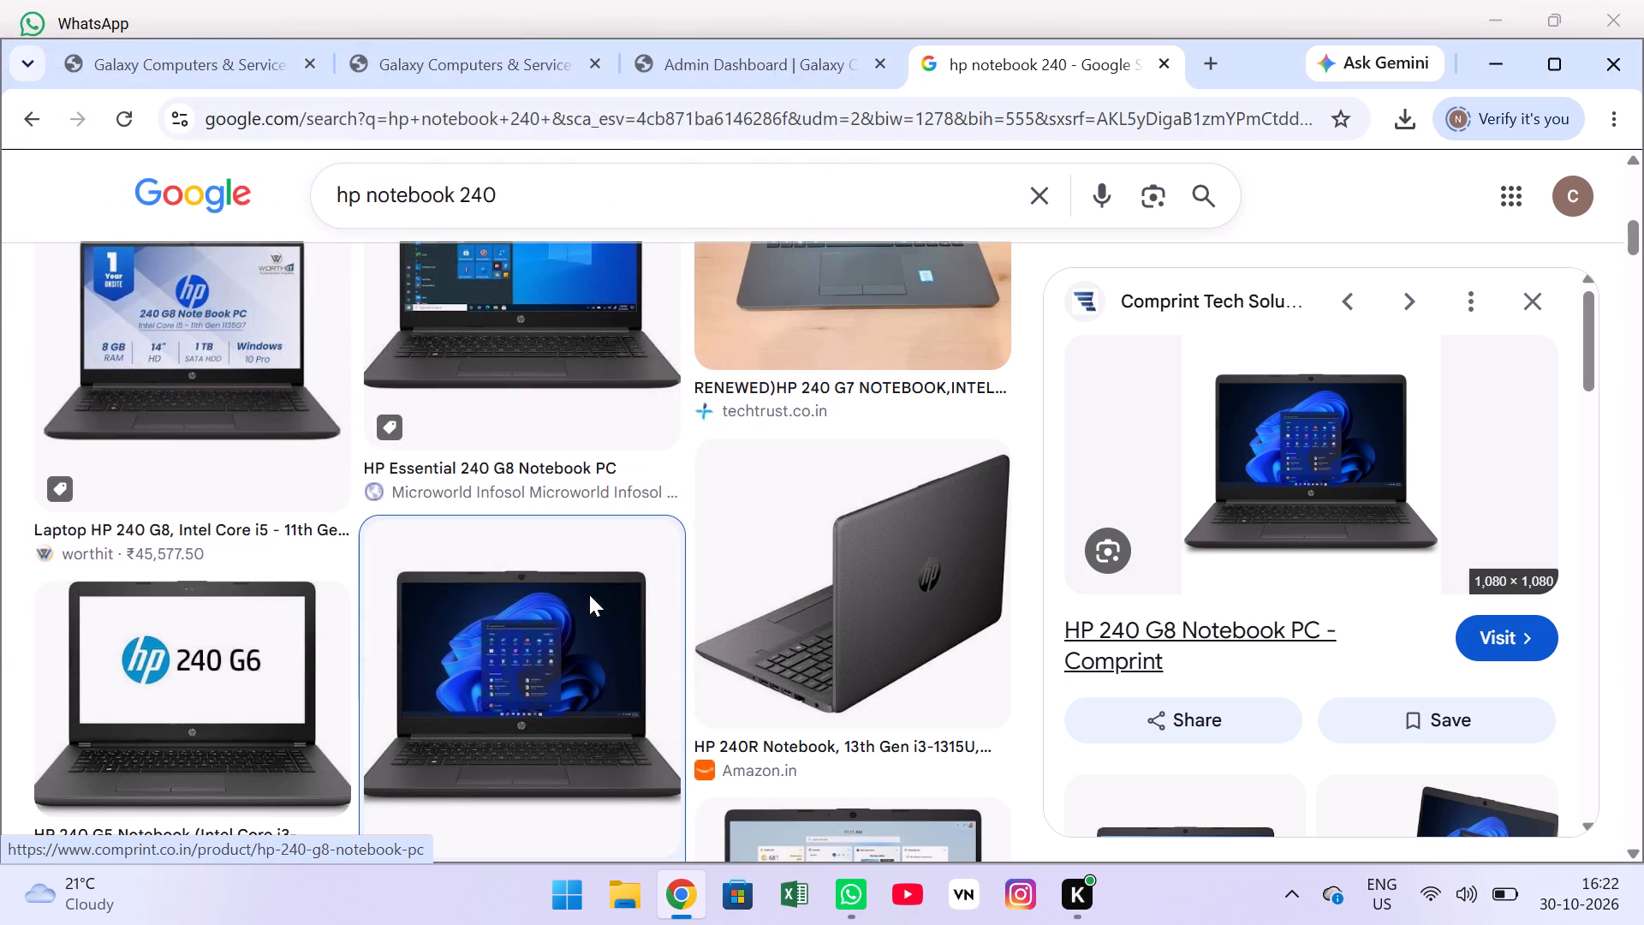
# Upload the downloaded HP 240 G8 Notebook PC image to the new product on the admin dashboard.
pyautogui.click(737, 75)
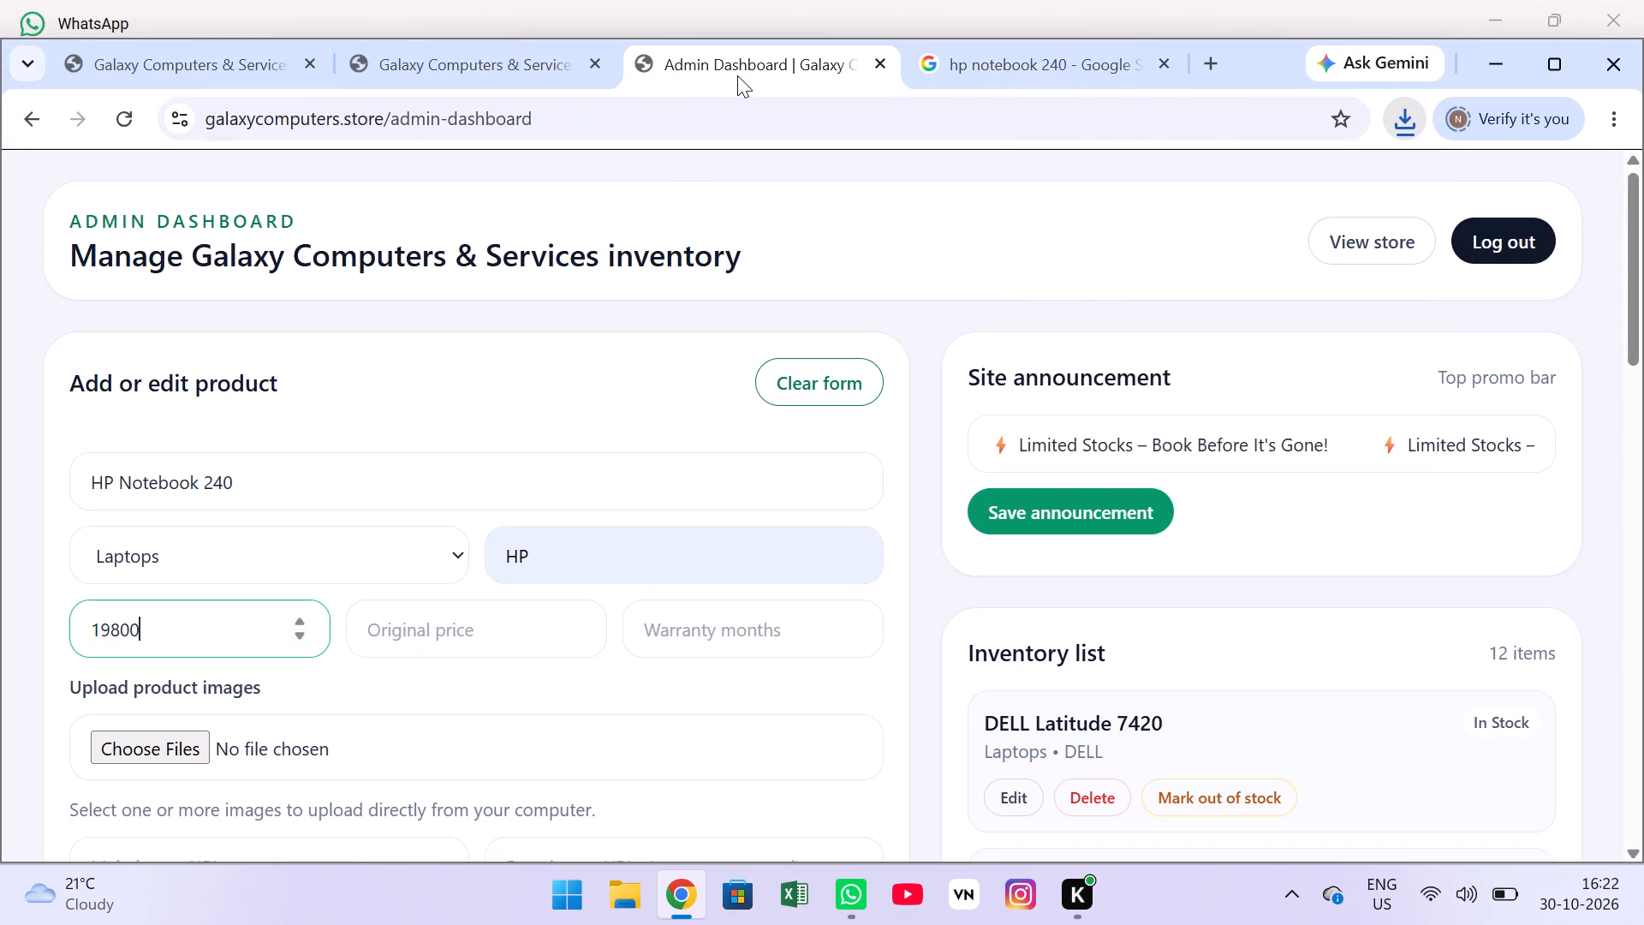
pyautogui.click(146, 763)
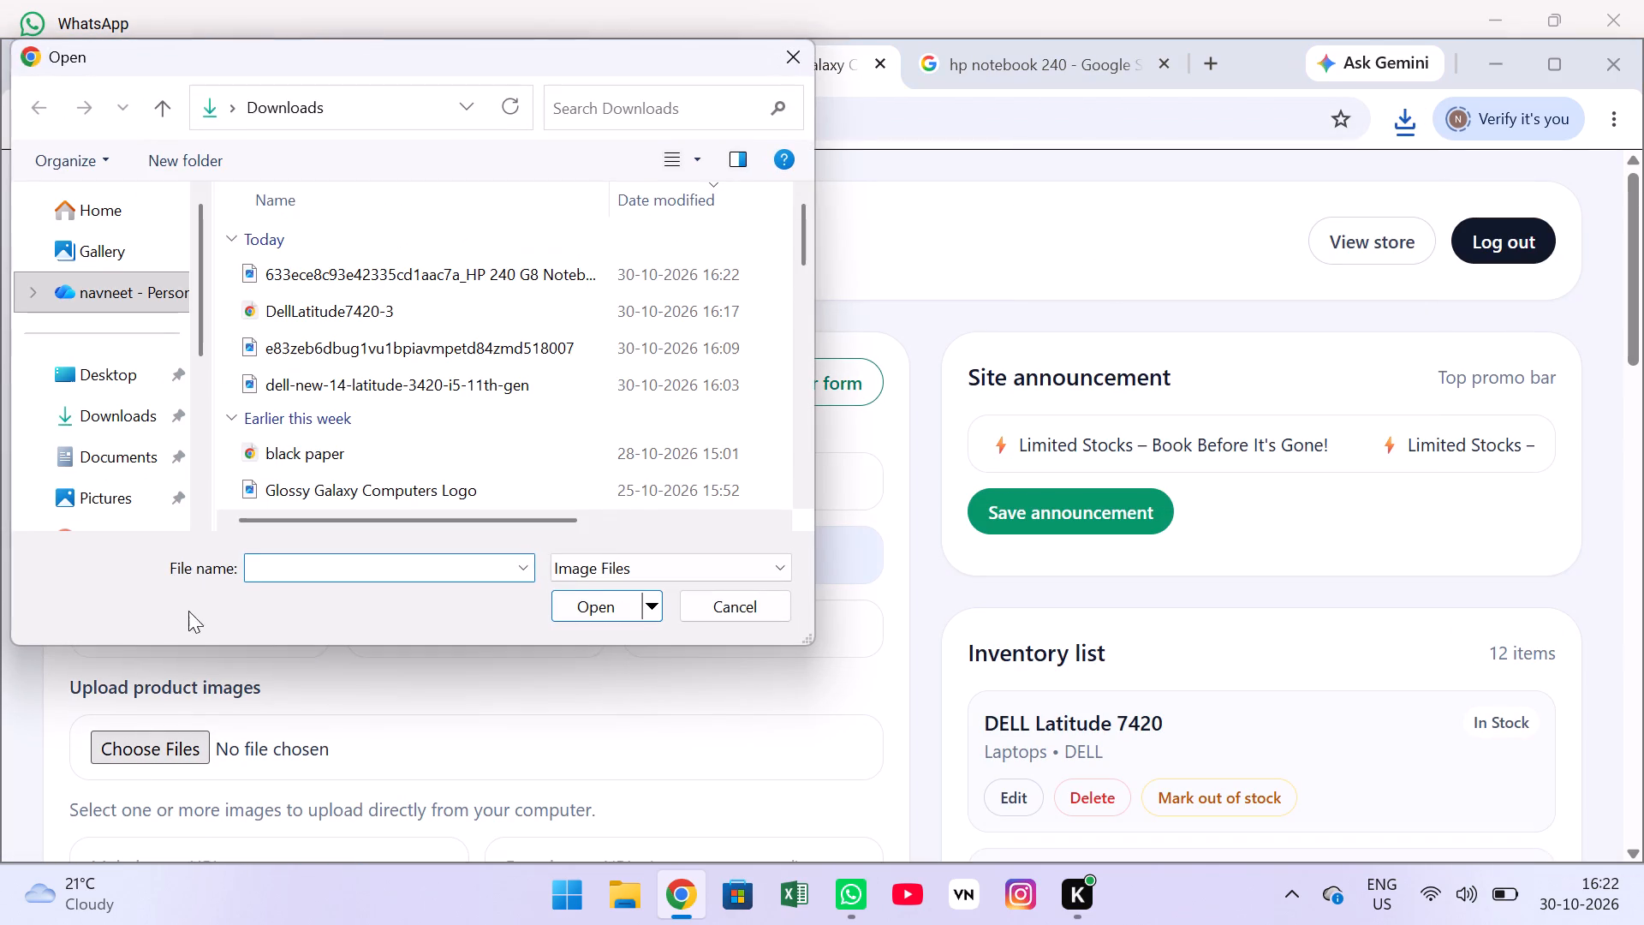
pyautogui.doubleClick(319, 278)
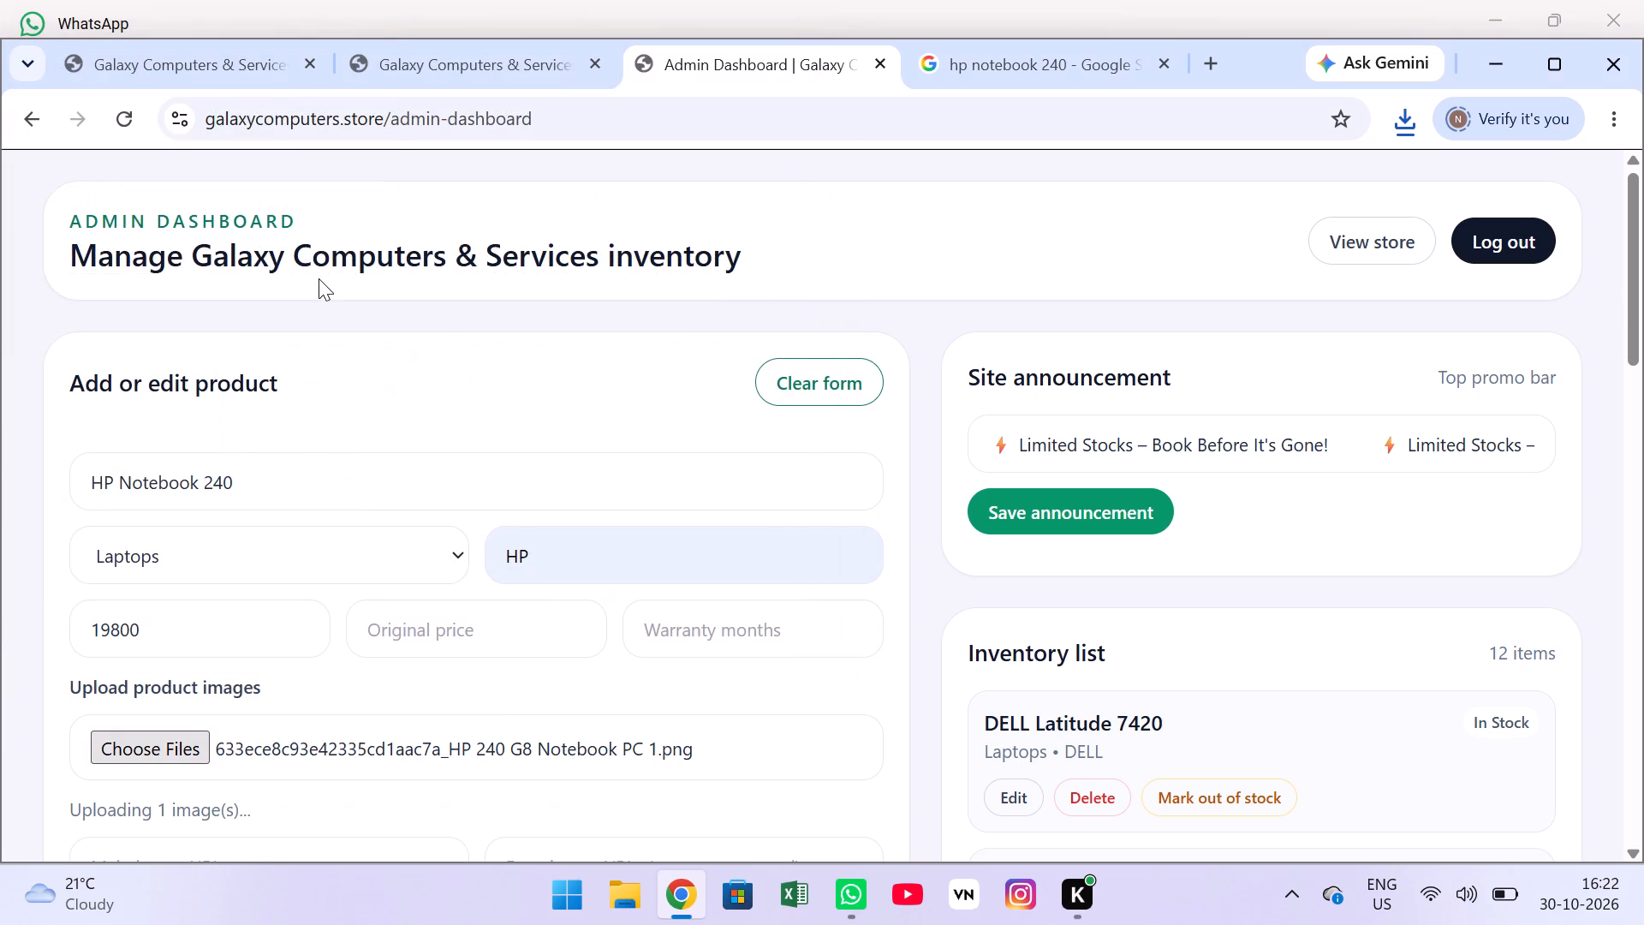
# Enter the product specs on separate lines: "i5 processor 7th gen", "8gb ram," and "256gb ssd,".
pyautogui.scroll(-4, 385, 636)
pyautogui.click(214, 594)
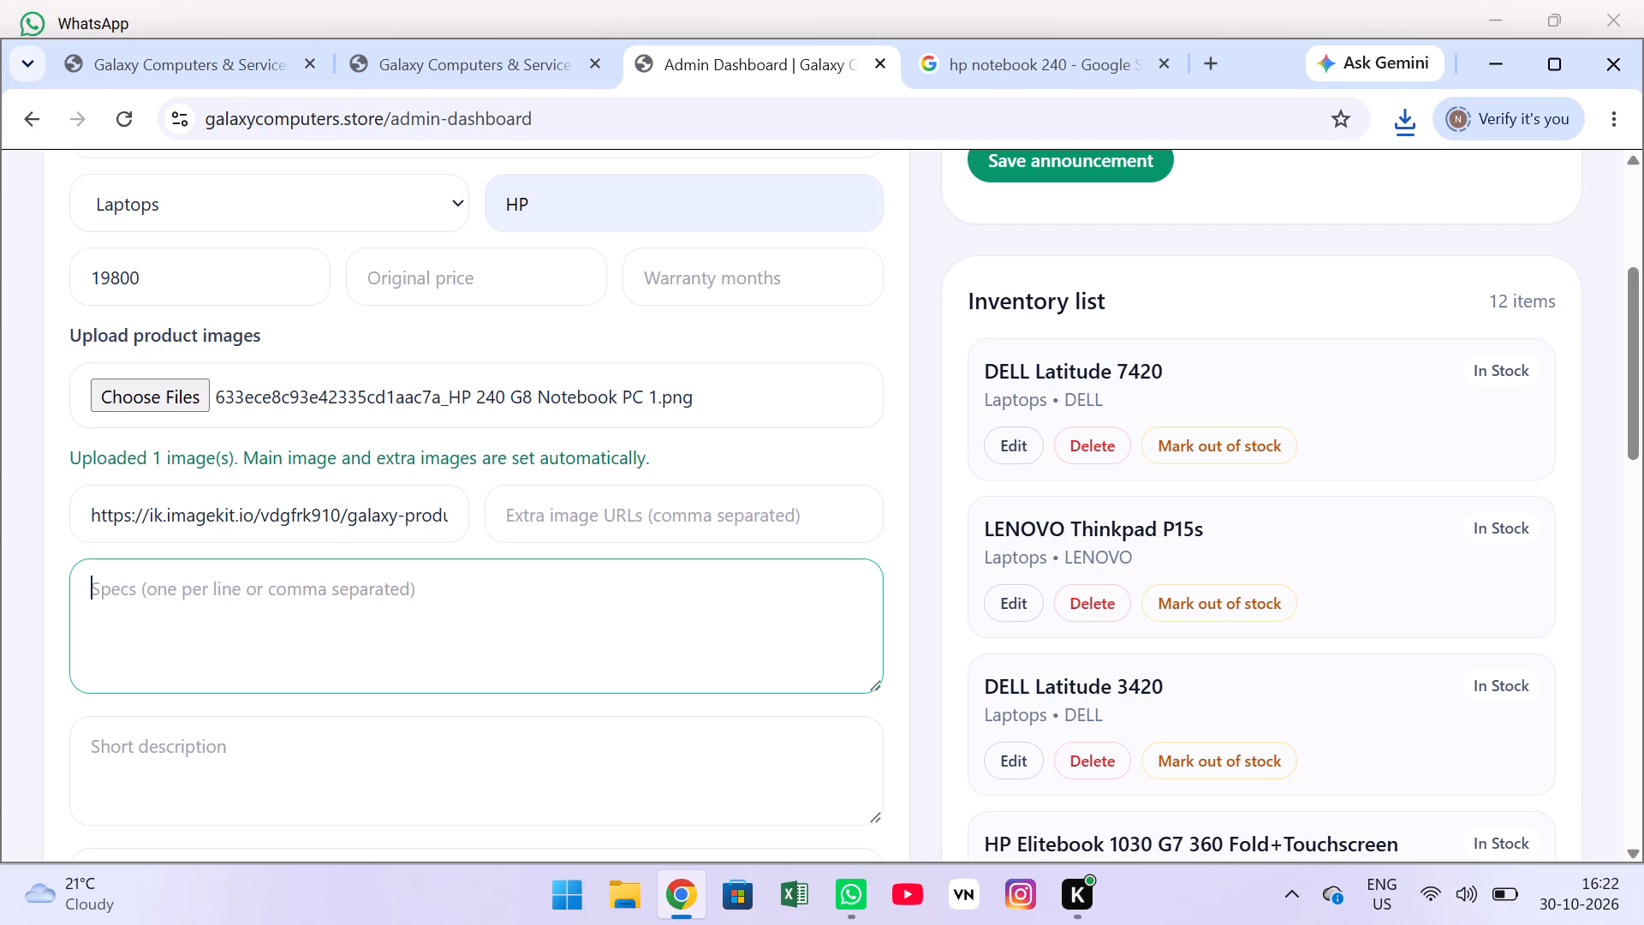
pyautogui.write('i5')
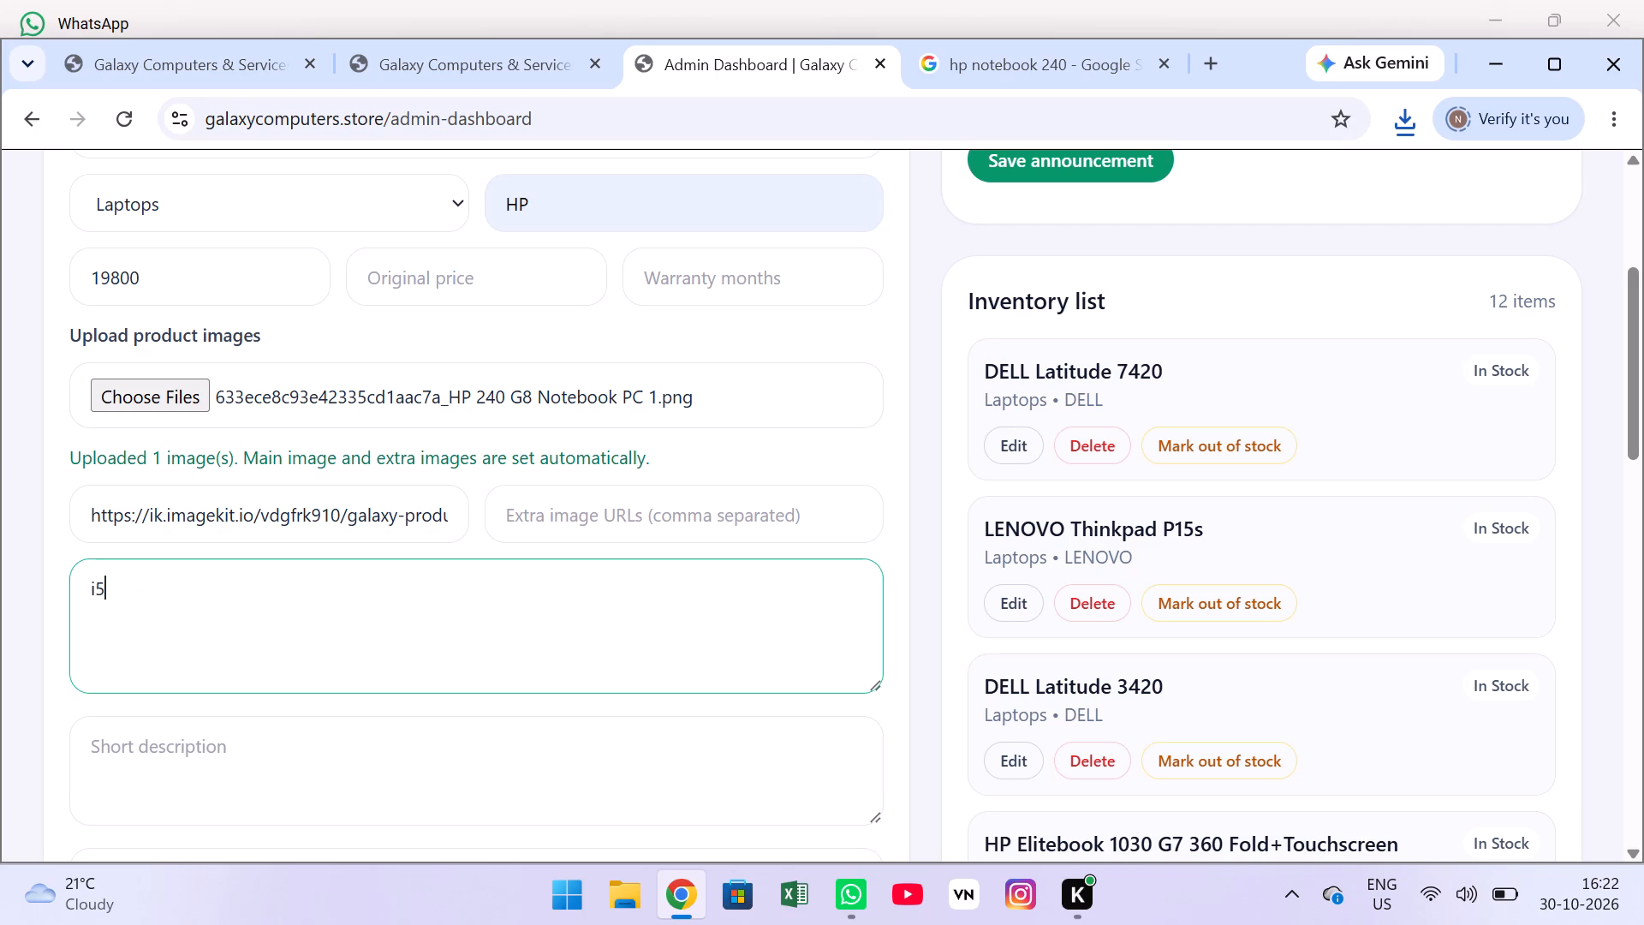
pyautogui.press('space')
pyautogui.write('processor')
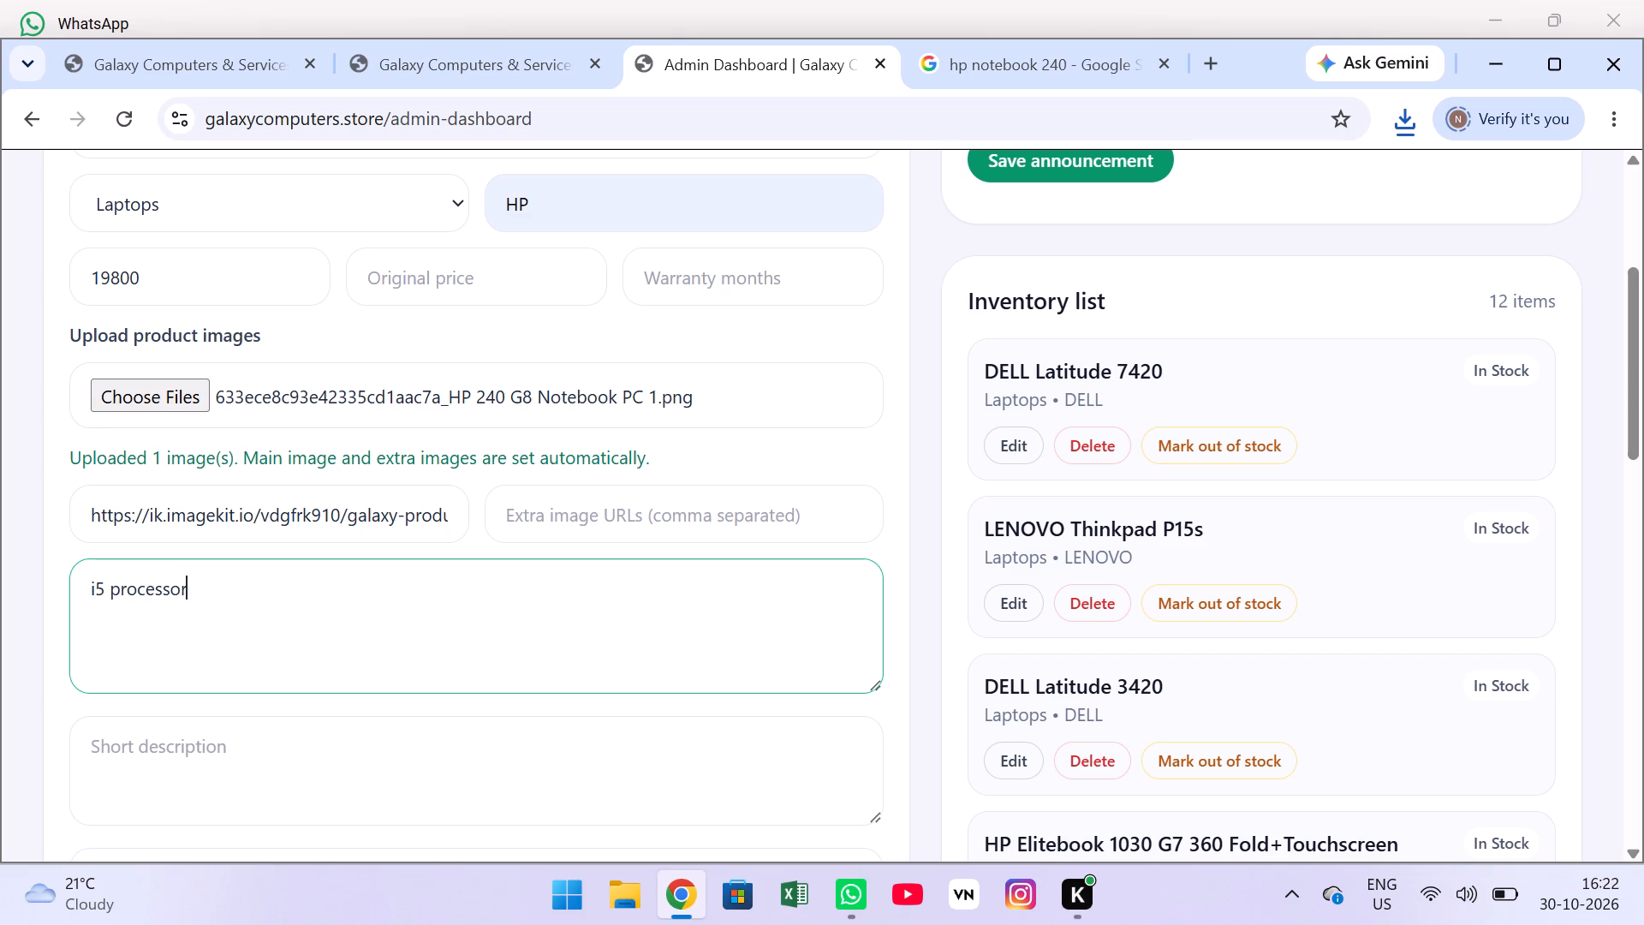
pyautogui.press('space')
pyautogui.write('7th')
pyautogui.press('space')
pyautogui.write('gen')
pyautogui.press('Return')
pyautogui.write('8gb')
pyautogui.press('space')
pyautogui.write('ram')
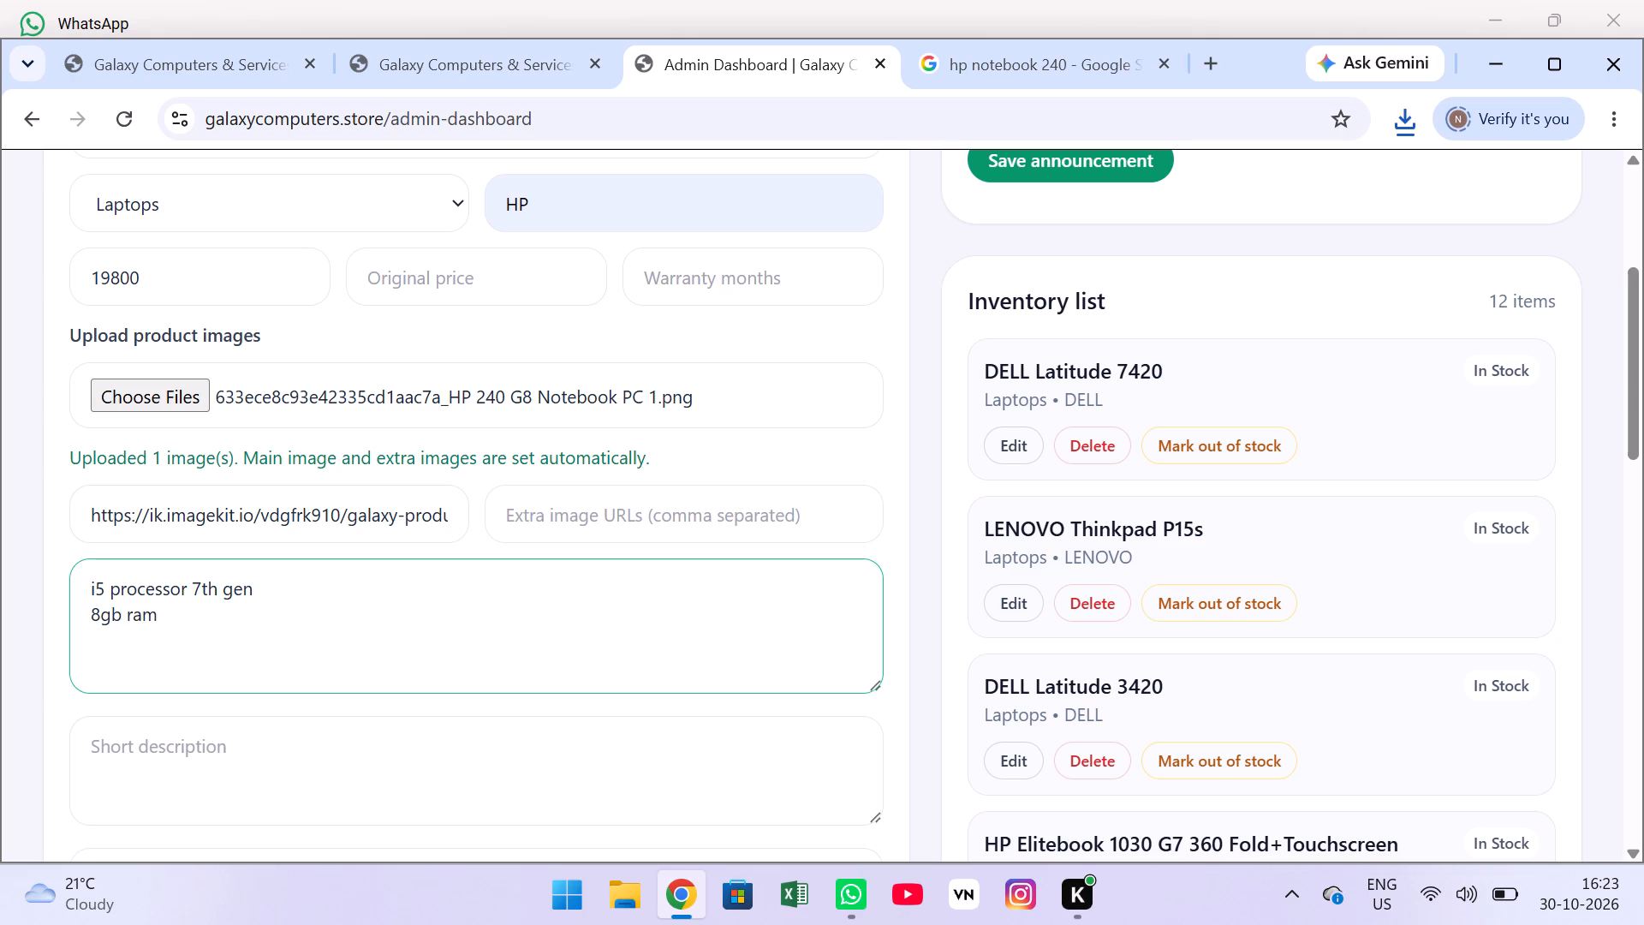
pyautogui.press(',')
pyautogui.press('Return')
pyautogui.write('256')
pyautogui.write('gb')
pyautogui.press('space')
pyautogui.write('ssd')
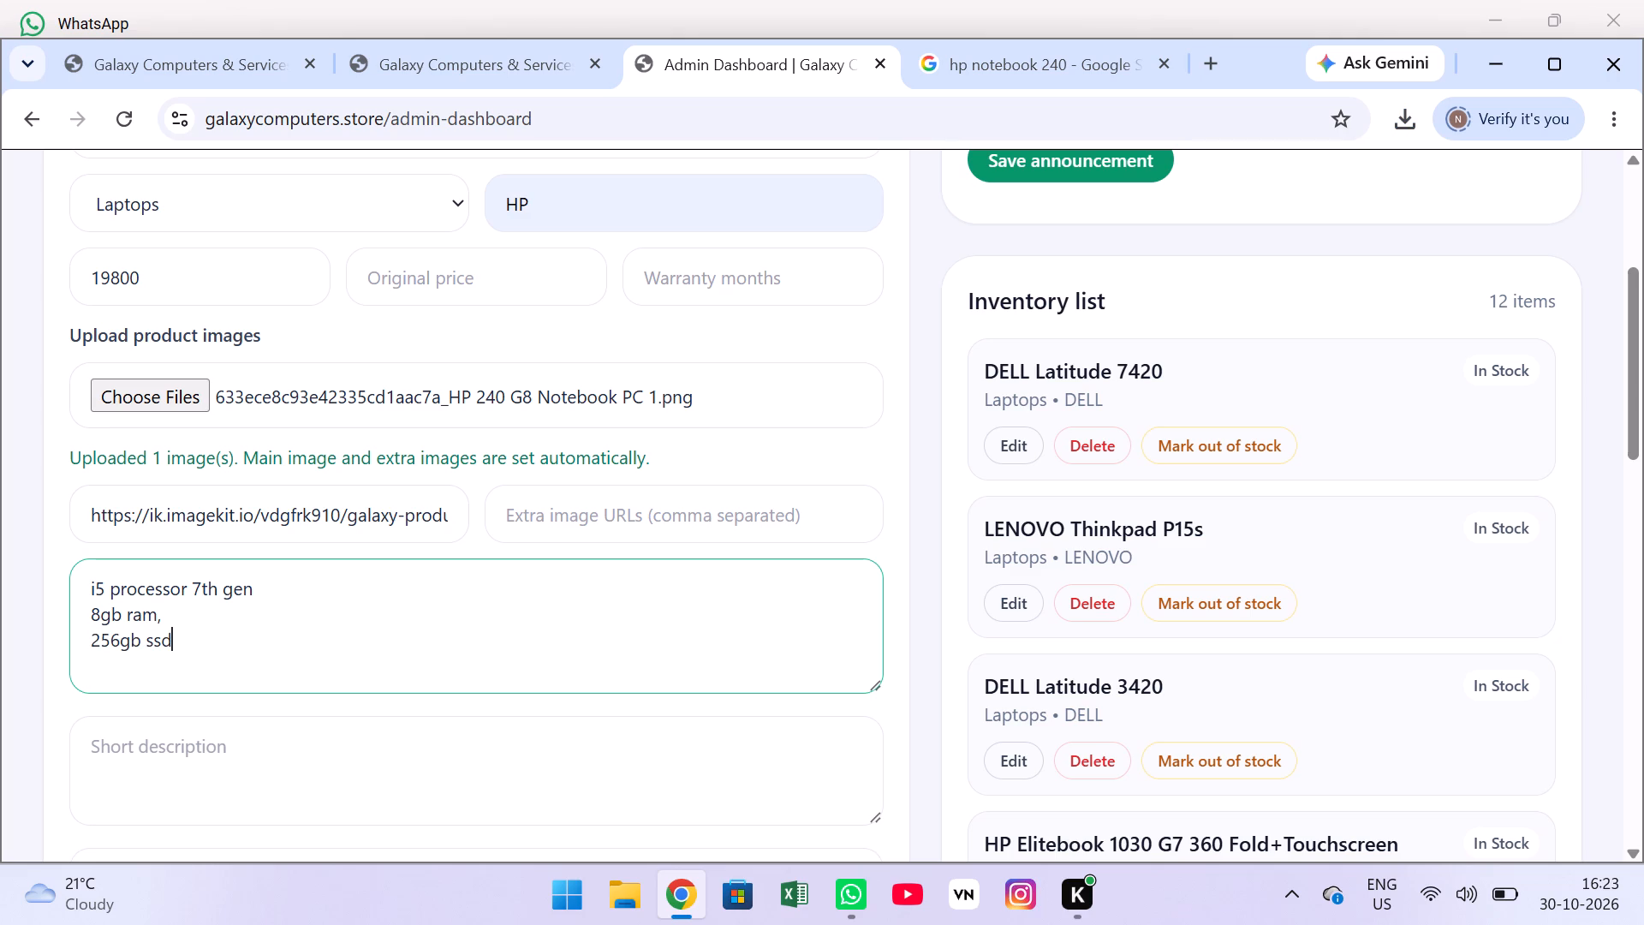
pyautogui.press(',')
pyautogui.press('Return')
# Save the HP Notebook 240 product with the stock status left at In Stock.
pyautogui.scroll(-4, 328, 481)
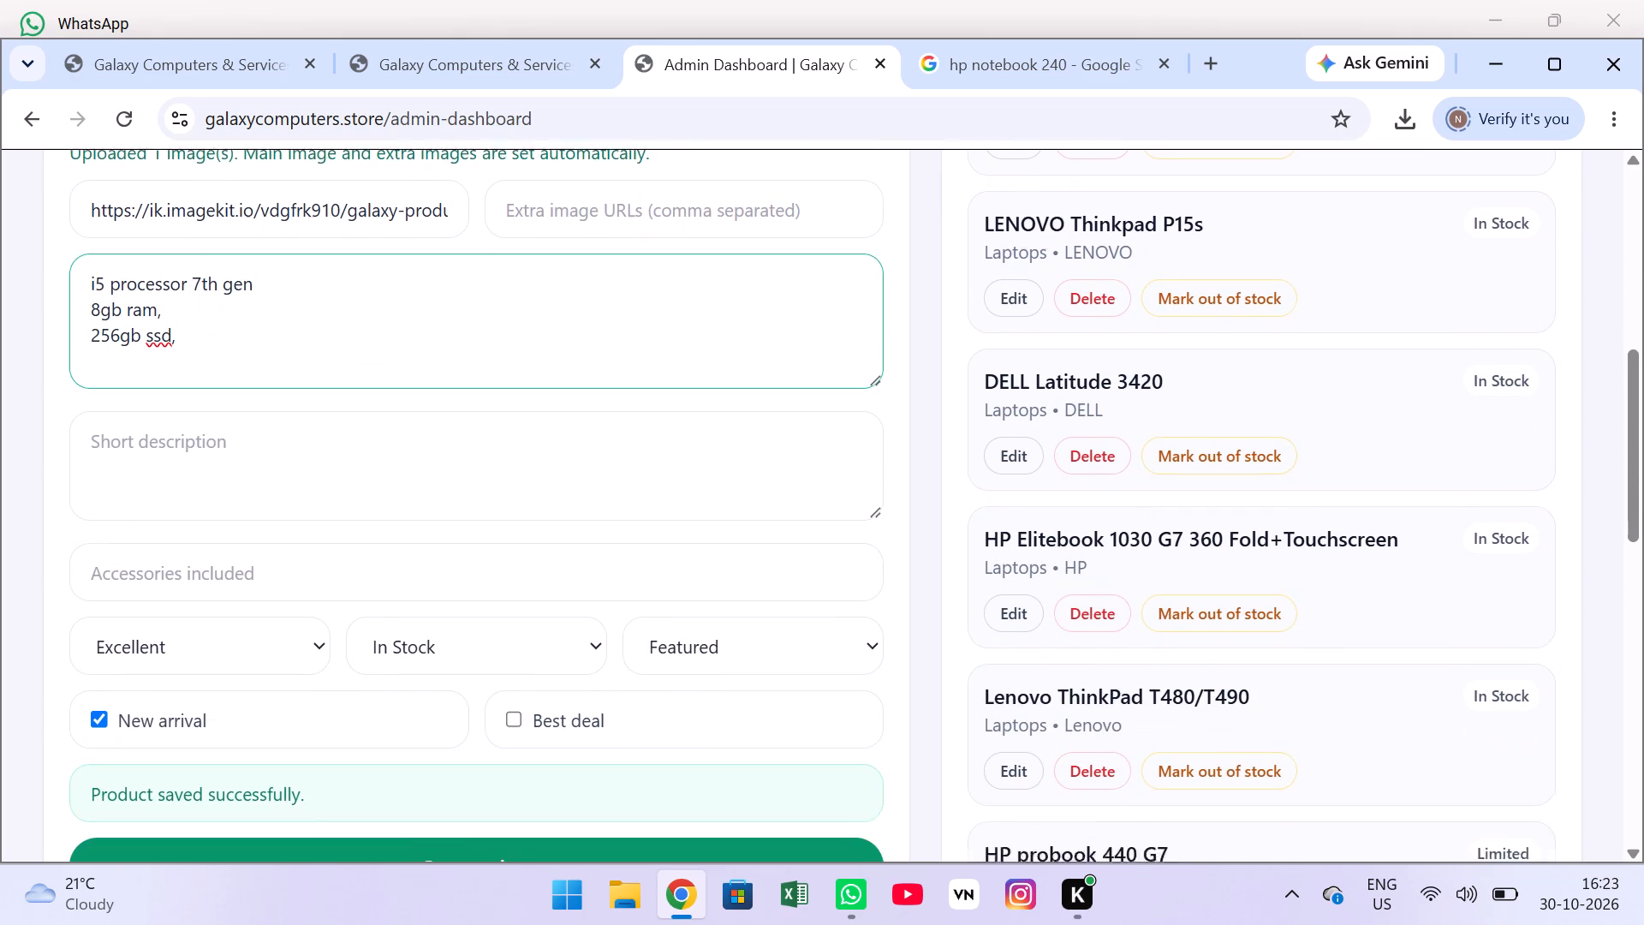
pyautogui.scroll(-1, 328, 481)
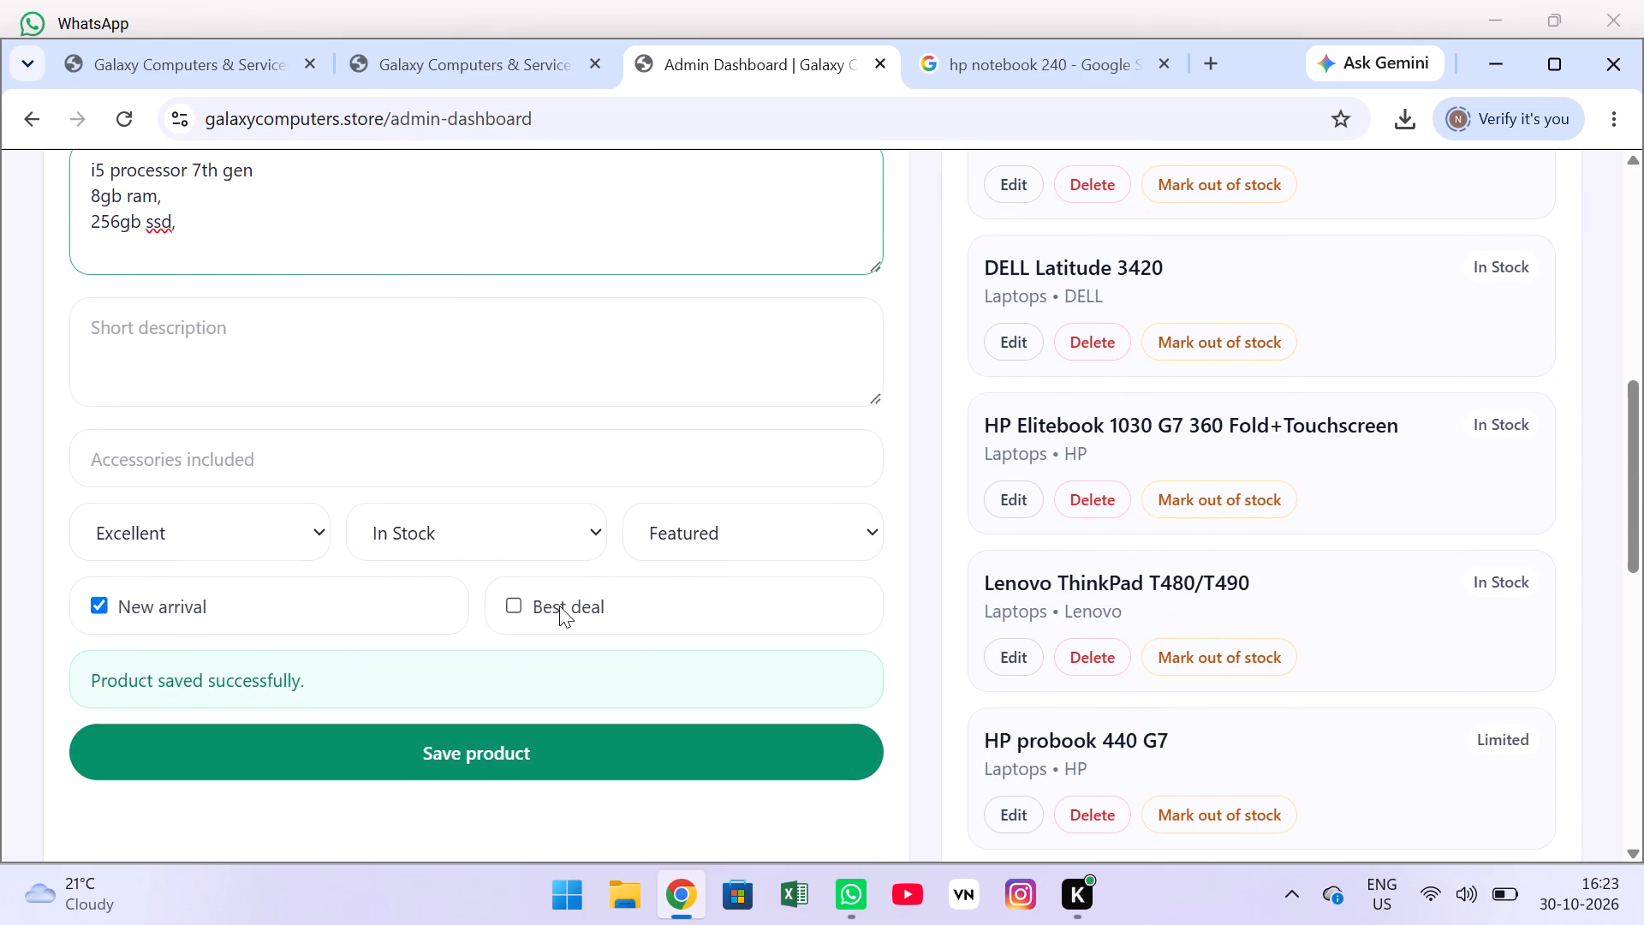
pyautogui.click(593, 537)
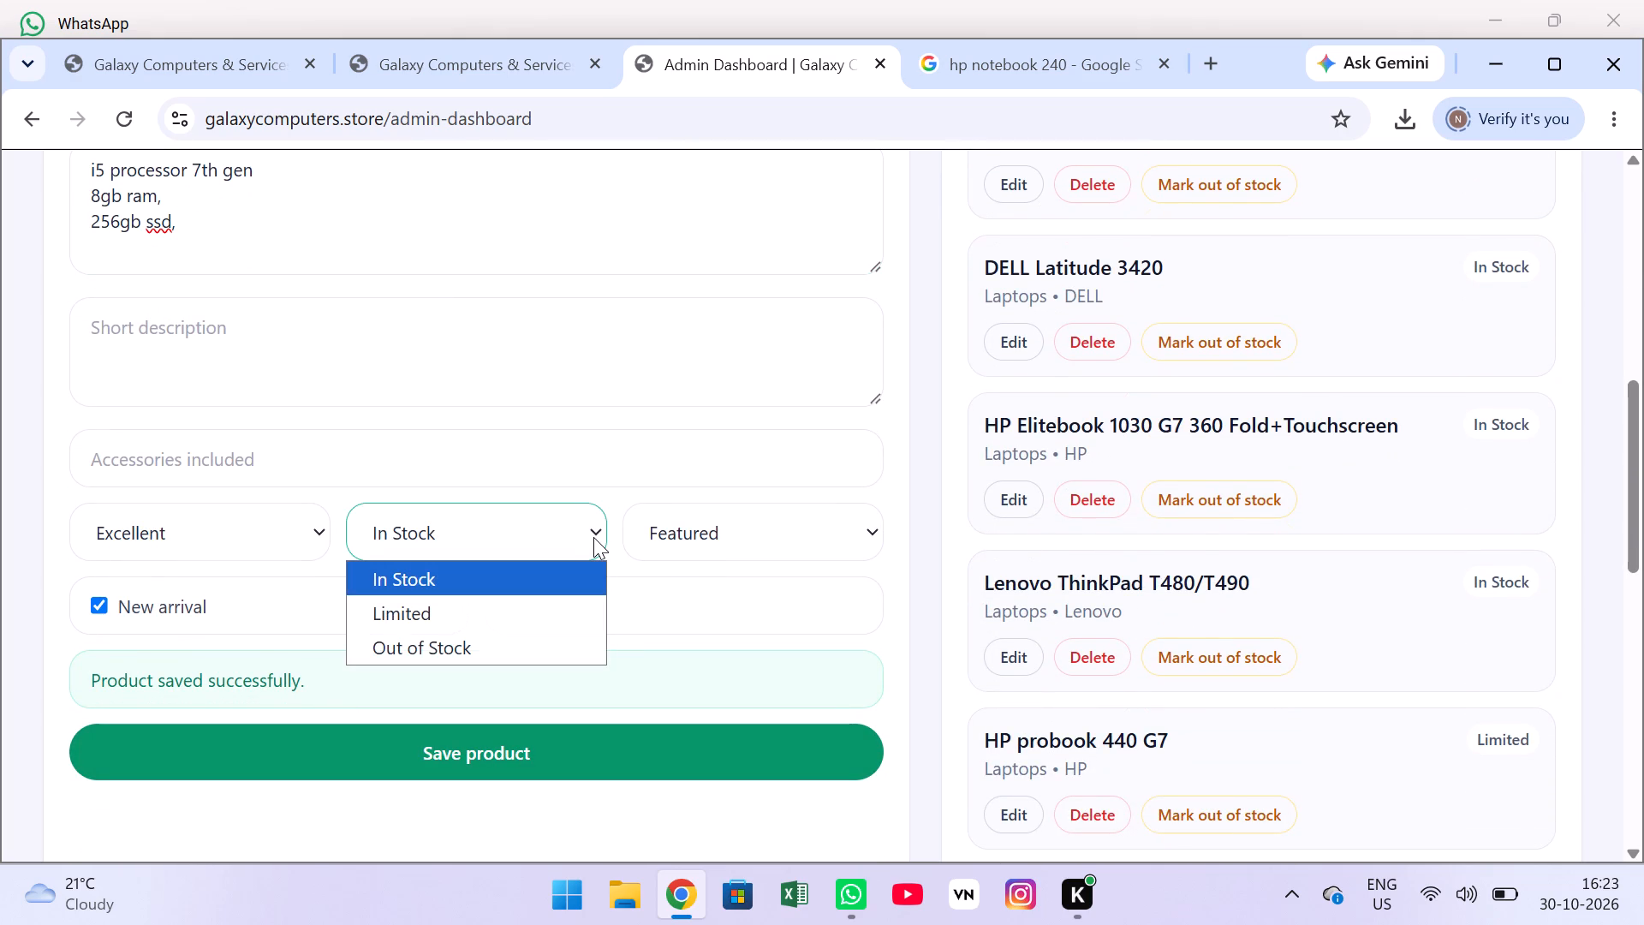
pyautogui.click(456, 761)
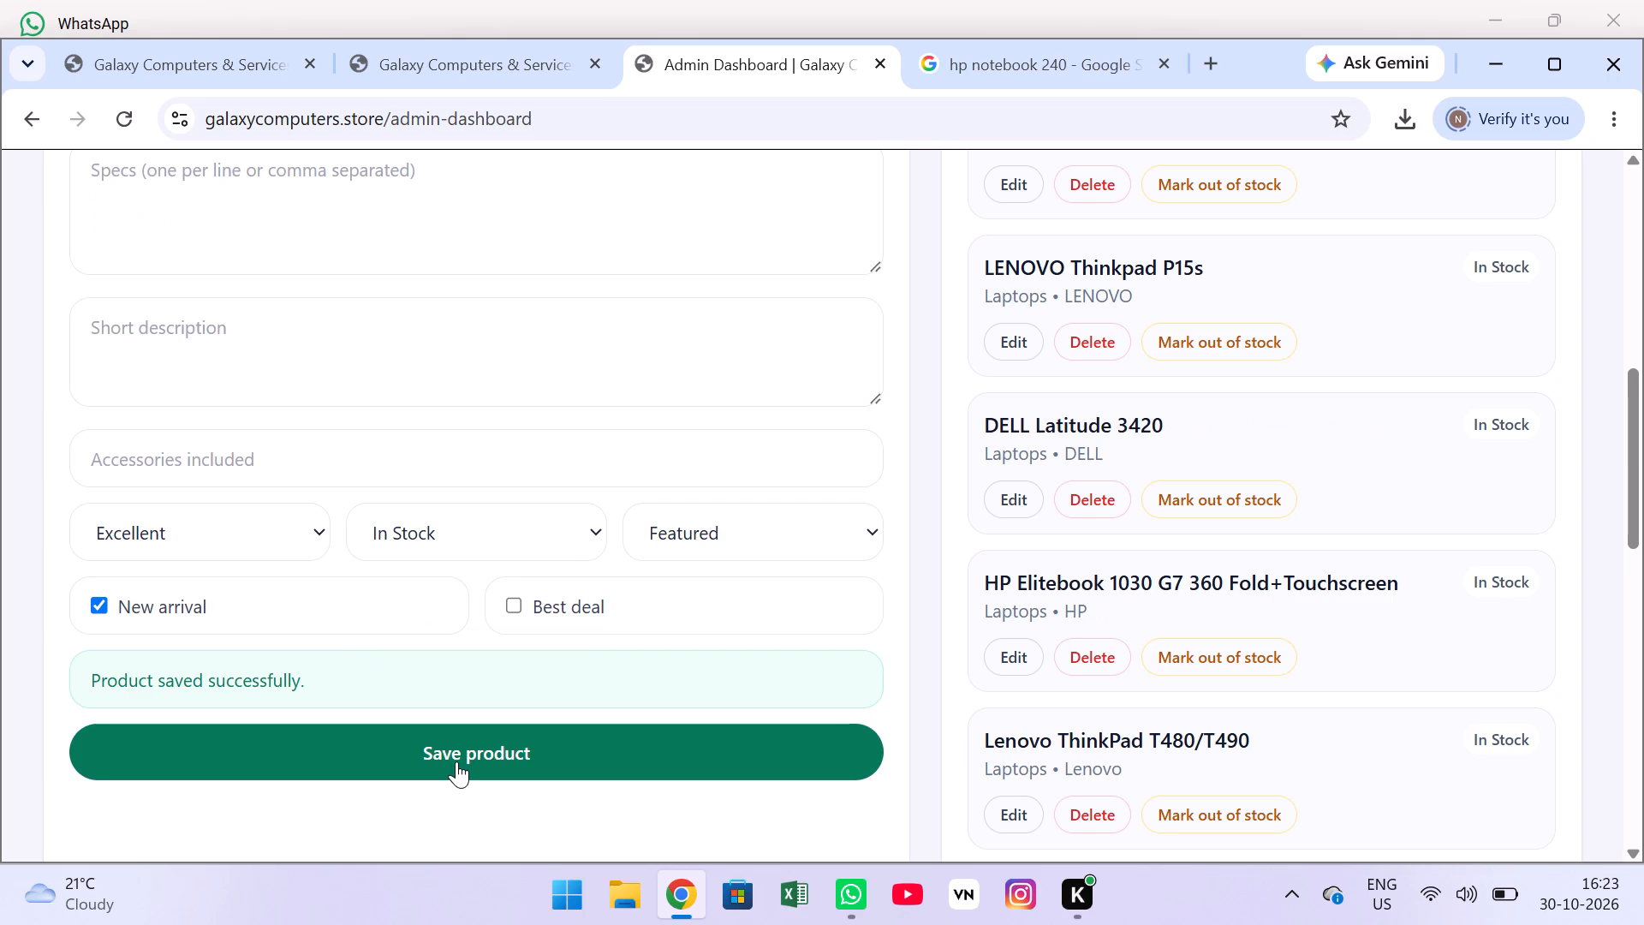
pyautogui.click(464, 742)
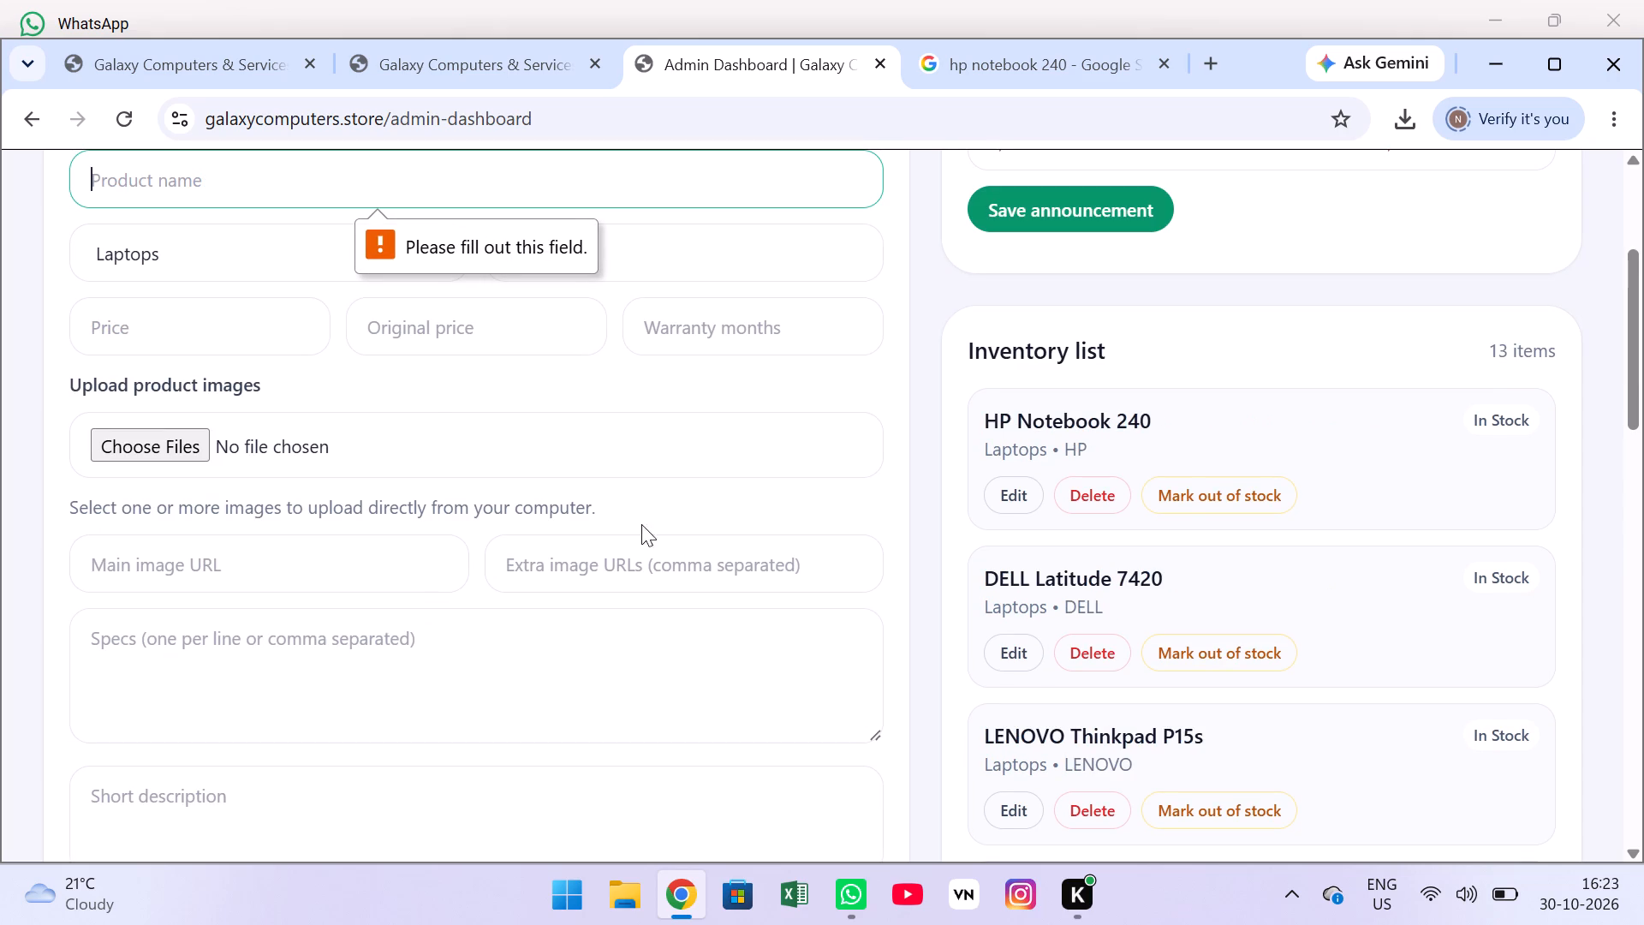
# Start a new product entry at the product name in the empty product form.
pyautogui.scroll(3, 472, 431)
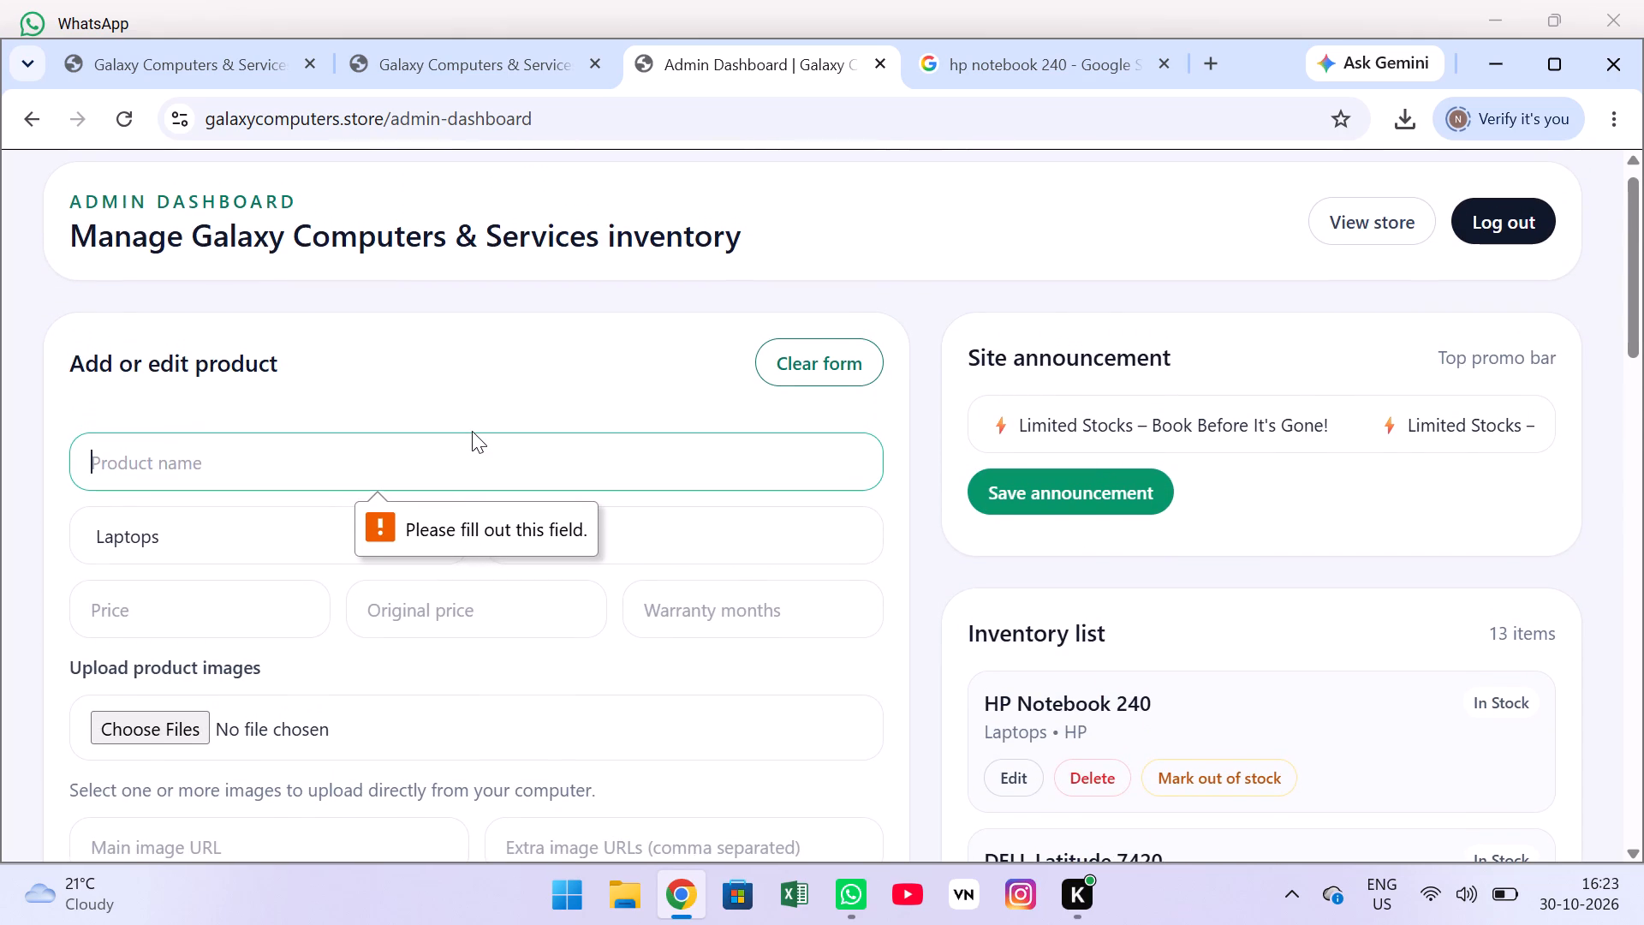
pyautogui.scroll(-4, 820, 554)
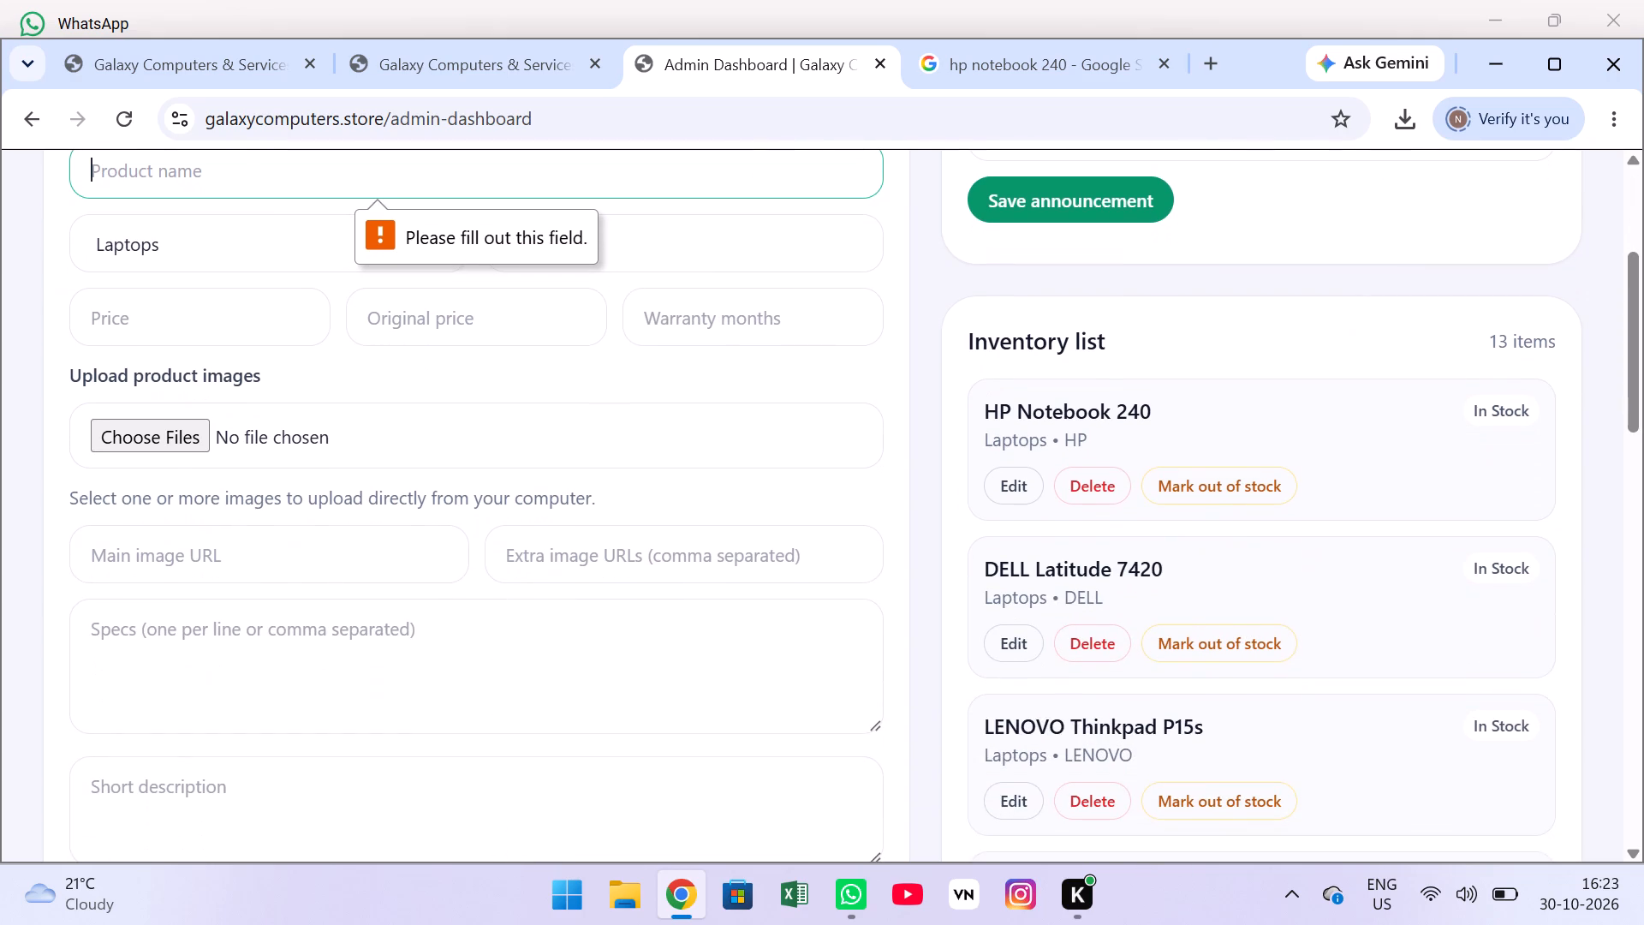
pyautogui.scroll(1, 820, 554)
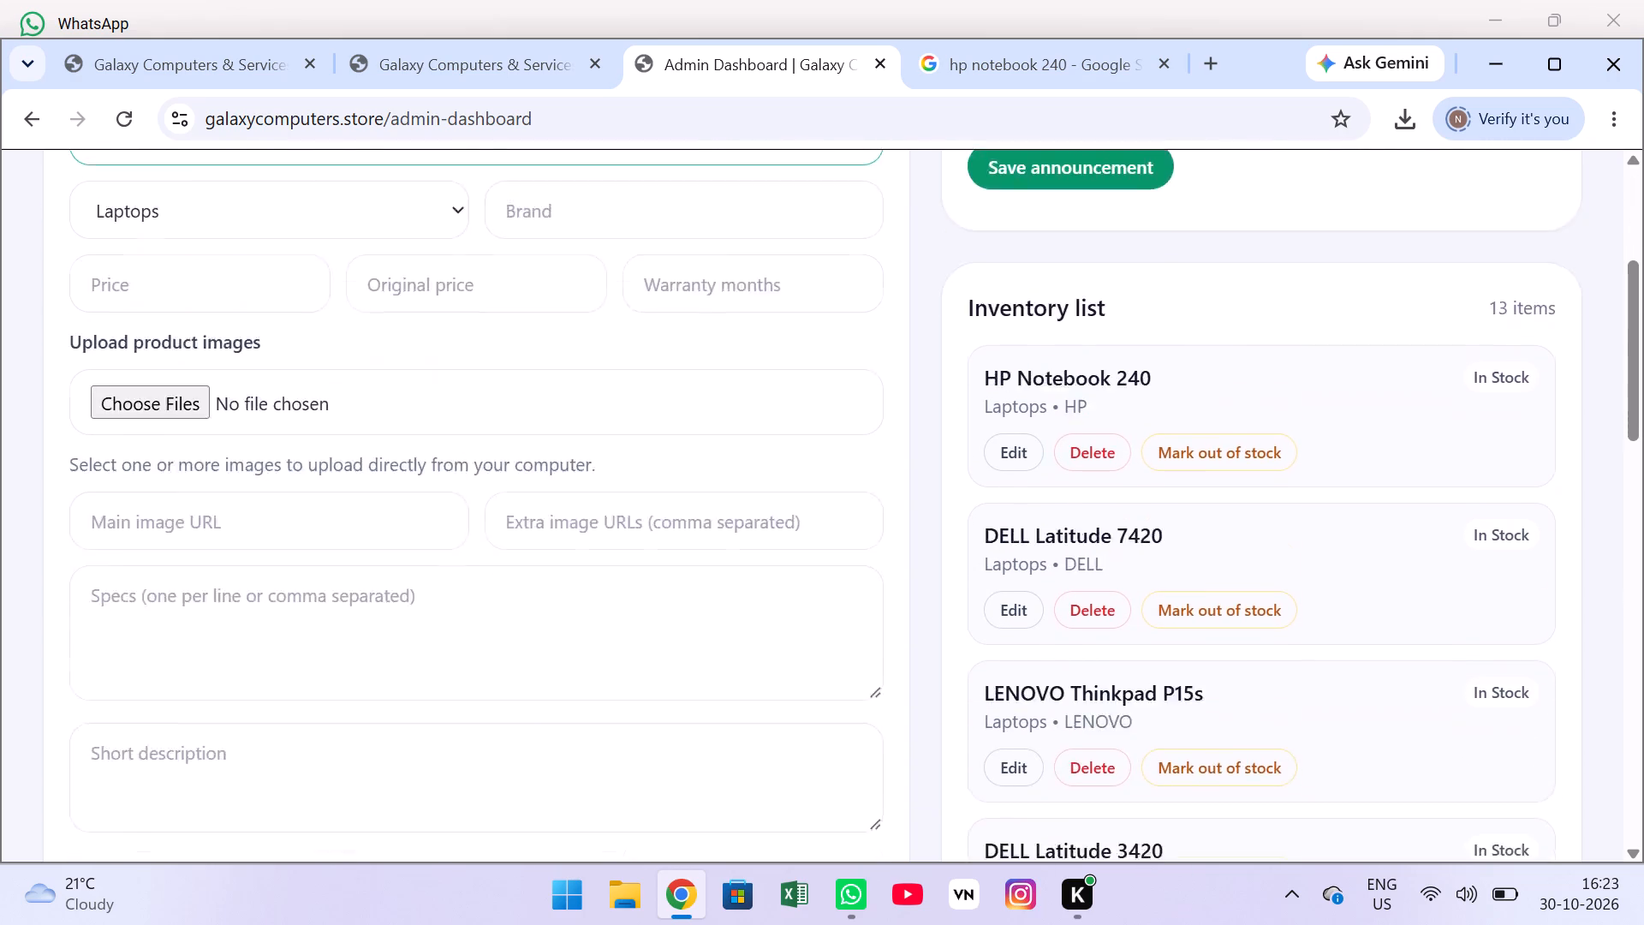
pyautogui.scroll(1, 820, 554)
pyautogui.click(249, 439)
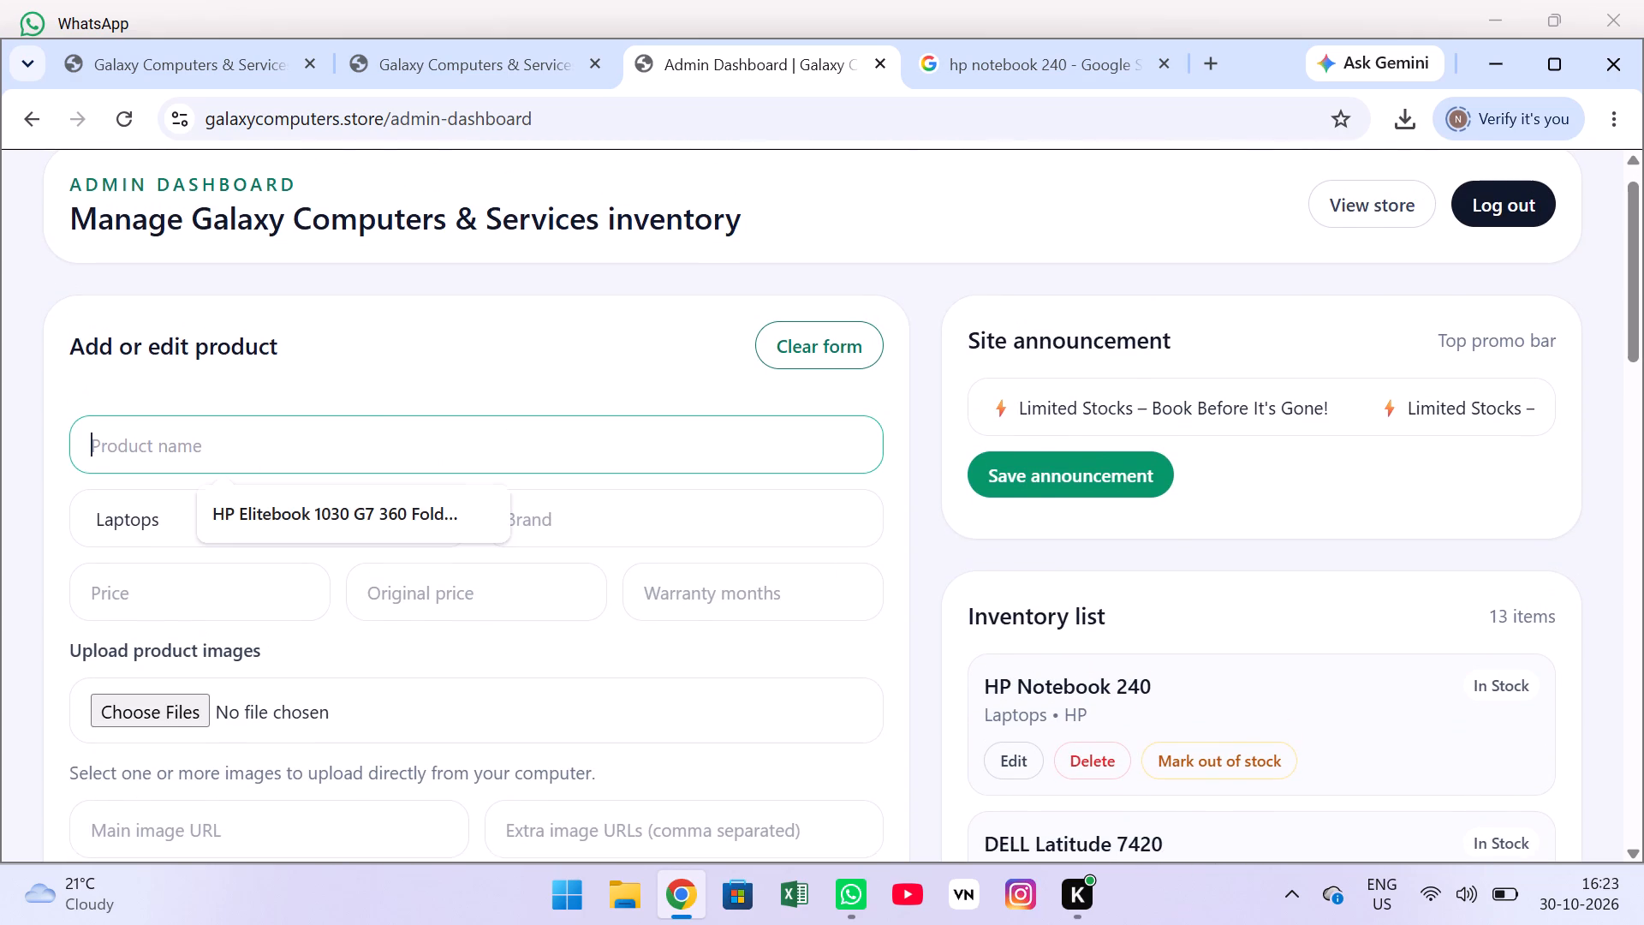
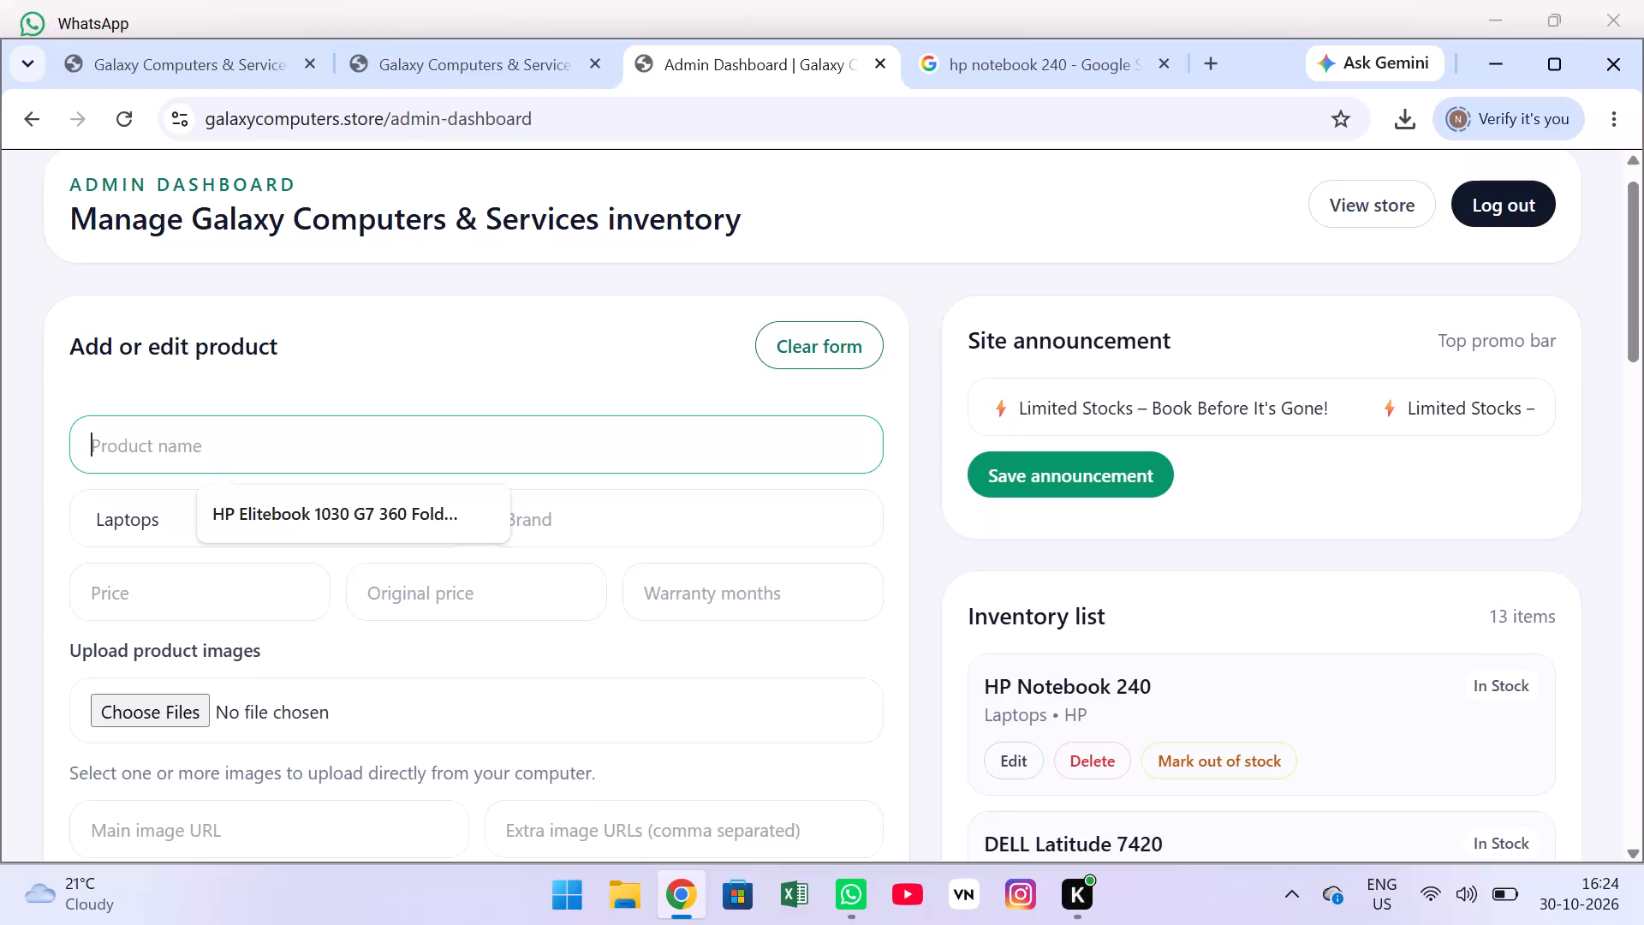
# Enter DELL as both the product name and the brand, and set the price to 12000.
pyautogui.write('DELL')
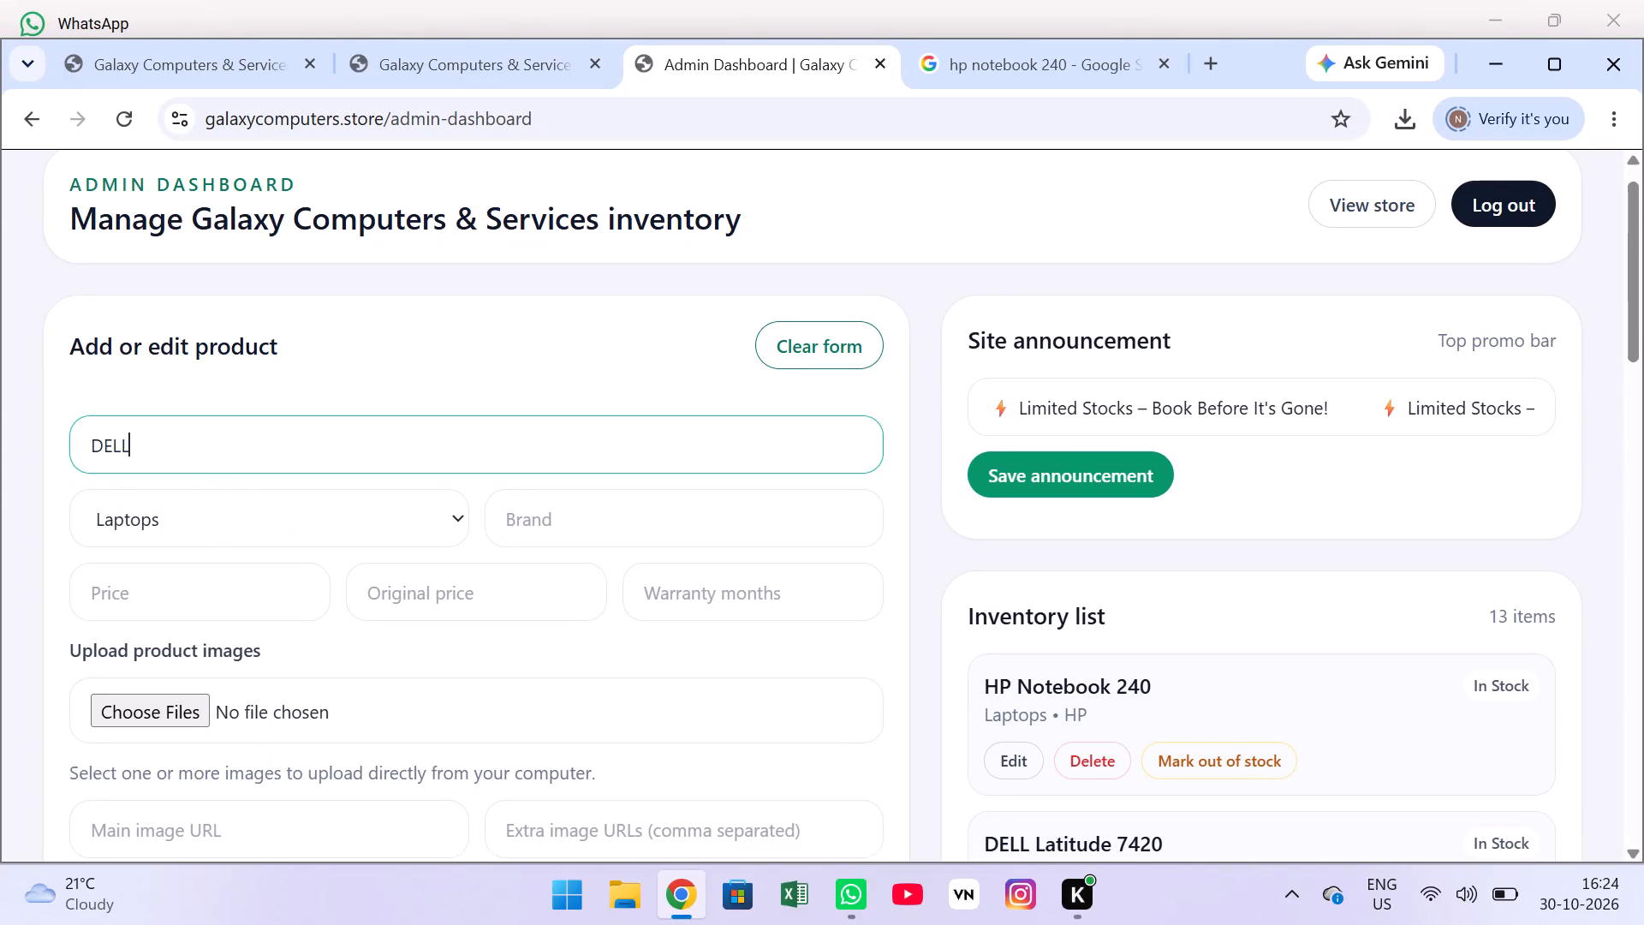
pyautogui.press('space')
pyautogui.click(575, 520)
pyautogui.write('DELL')
pyautogui.press('space')
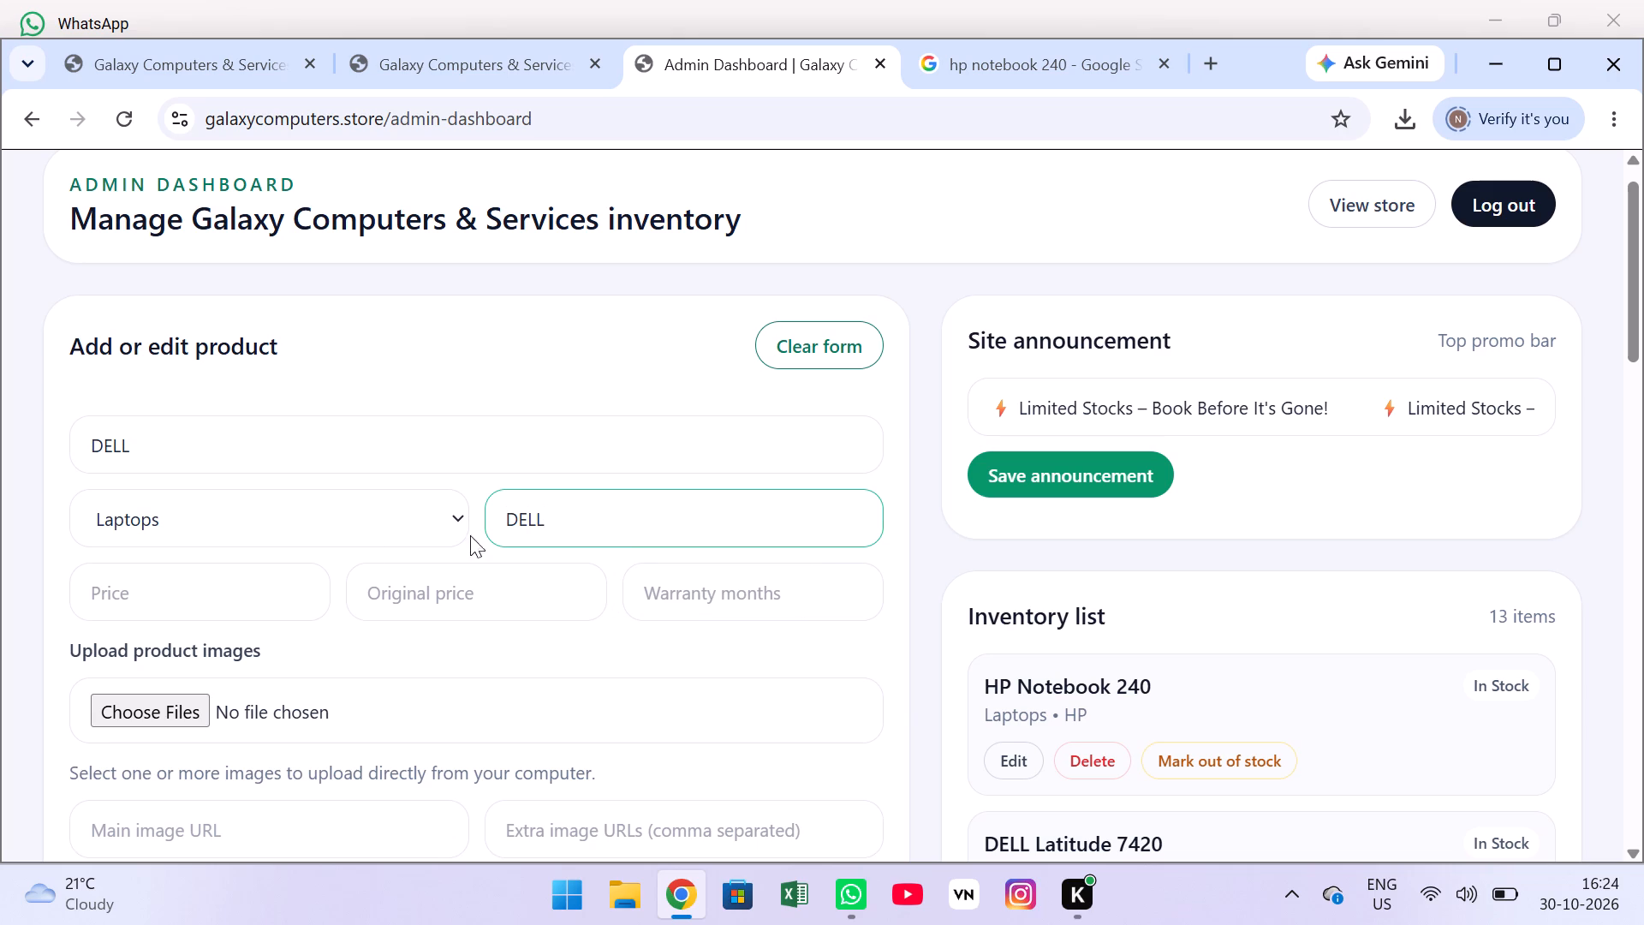
pyautogui.click(199, 584)
pyautogui.write('12000')
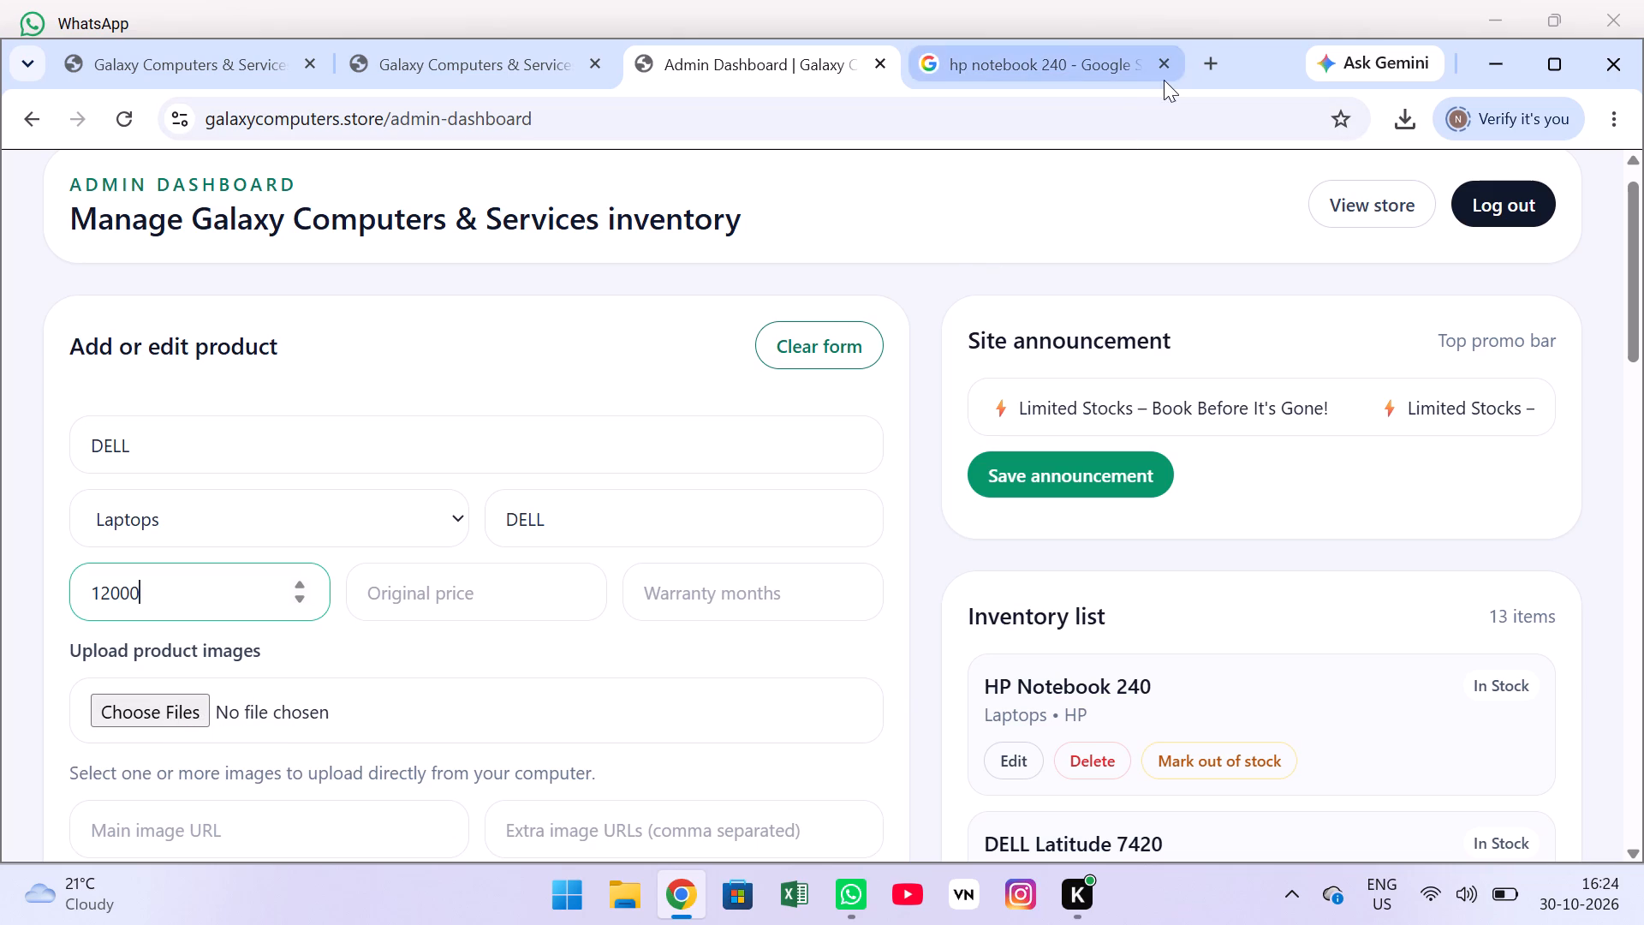
# Enter "i7 processor 4th gen," as the first line of the product specs.
pyautogui.scroll(-3, 459, 576)
pyautogui.click(156, 640)
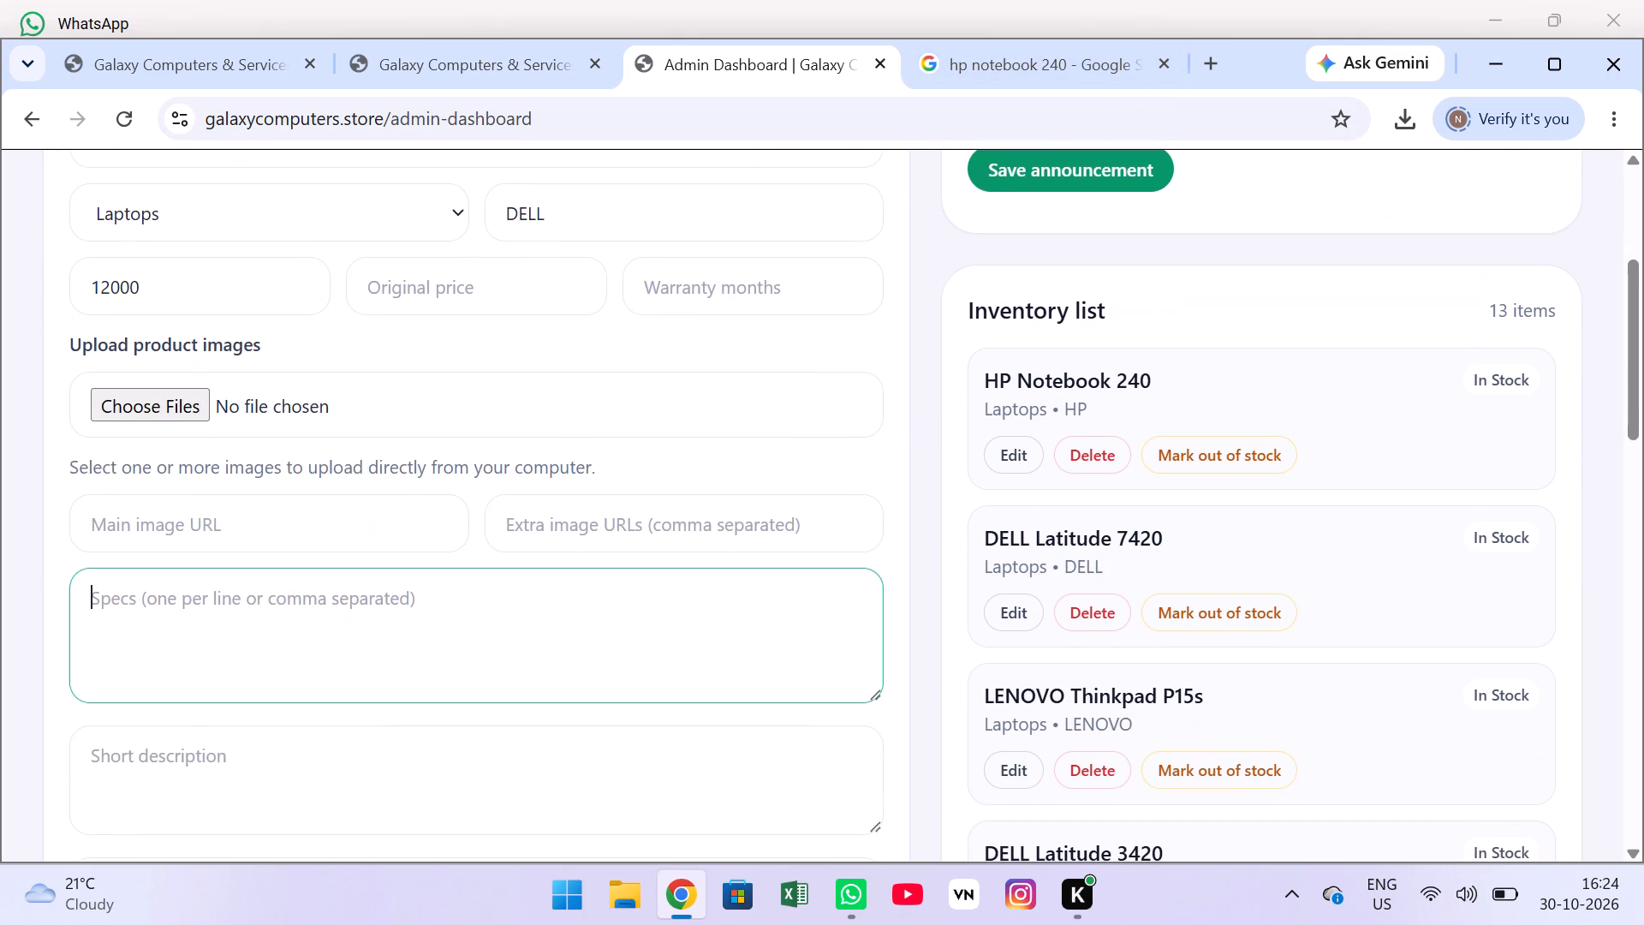
pyautogui.write('i7')
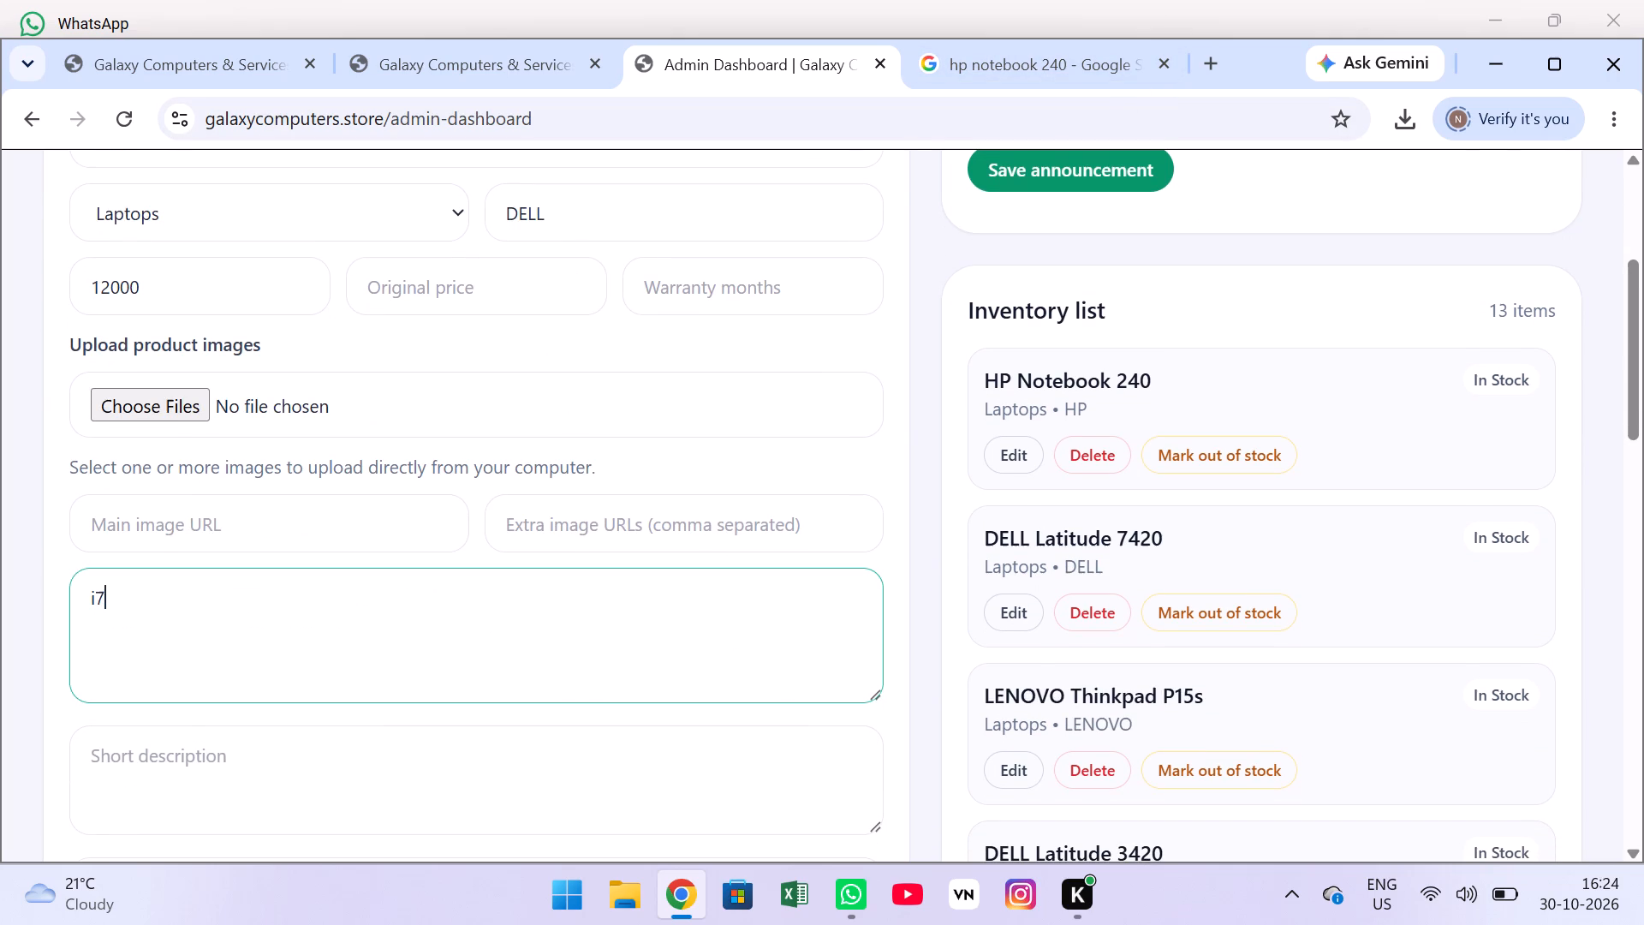
pyautogui.press('space')
pyautogui.write('pro')
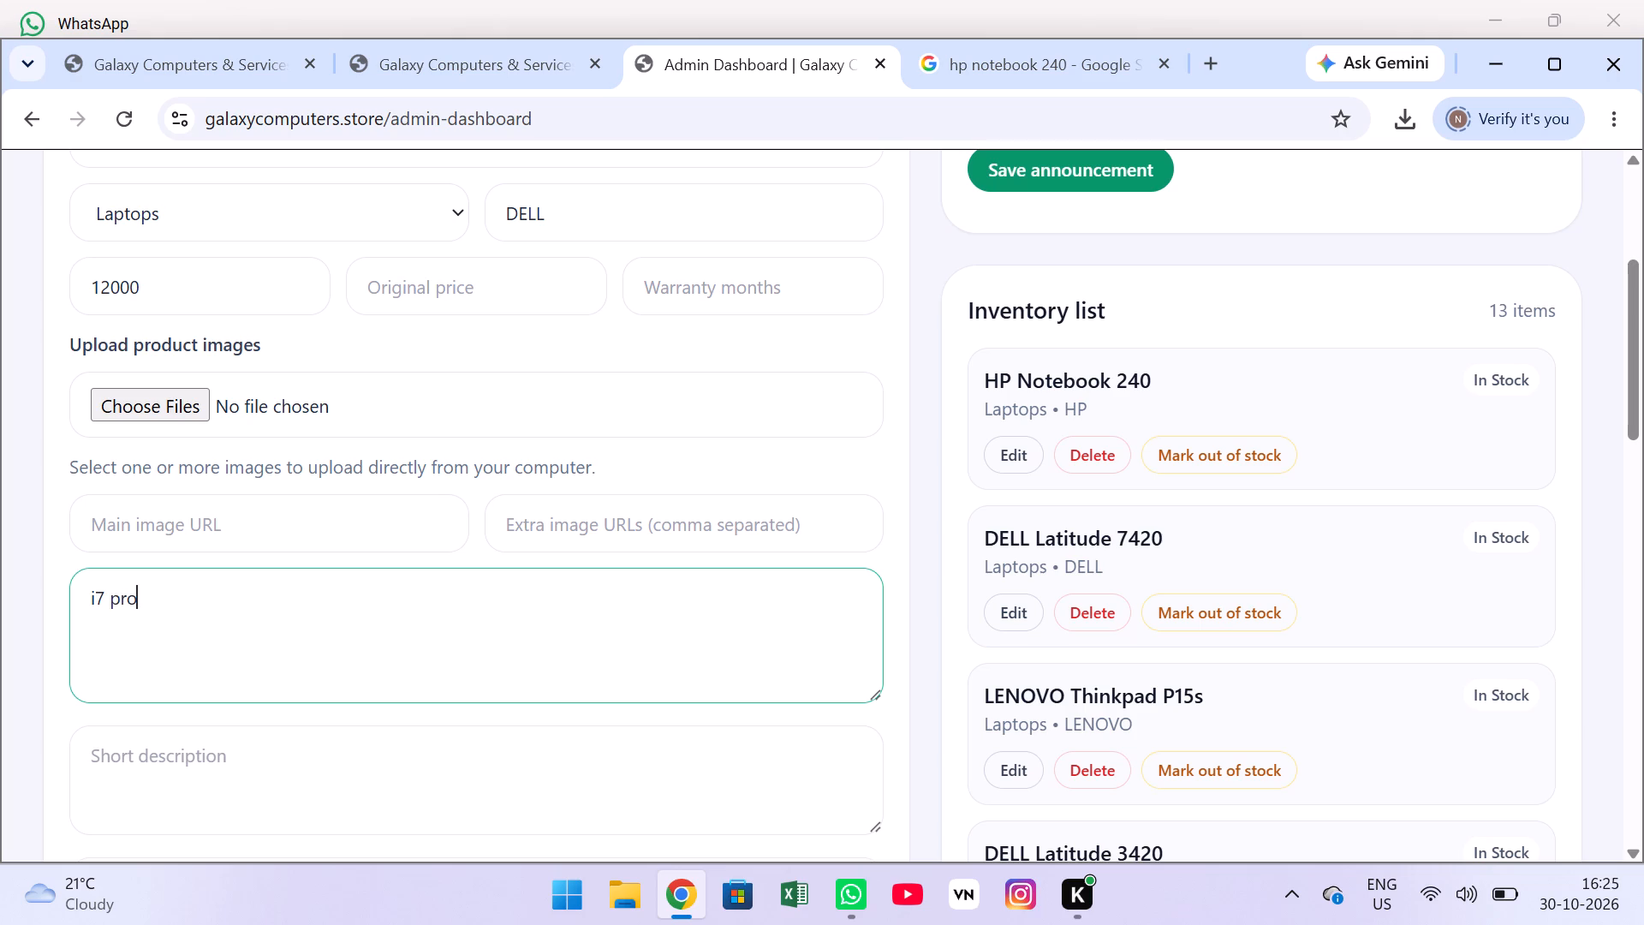
pyautogui.write('cesso')
pyautogui.press('r')
pyautogui.press('space')
pyautogui.write('4th')
pyautogui.press('space')
pyautogui.write('ge')
pyautogui.press('n')
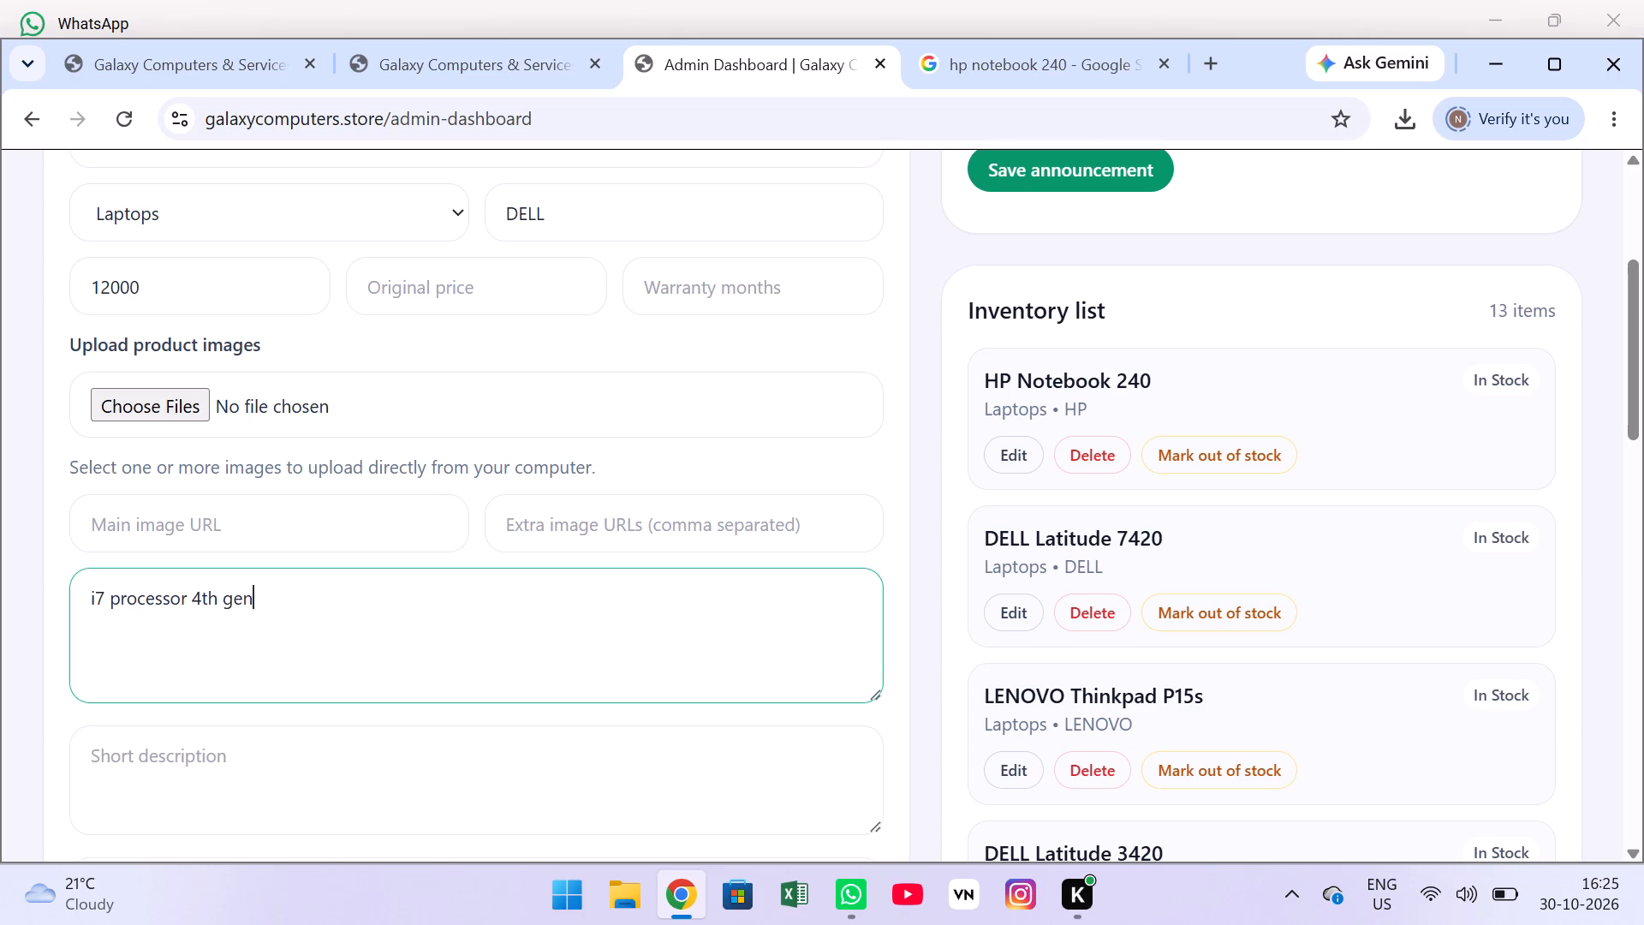
pyautogui.press(',')
pyautogui.press('Return')
# Add "8gb ram," as the second line of the product specs.
pyautogui.press('2')
pyautogui.press('BackSpace')
pyautogui.press('8')
pyautogui.write('gb')
pyautogui.press('space')
pyautogui.write('ram')
pyautogui.press('space')
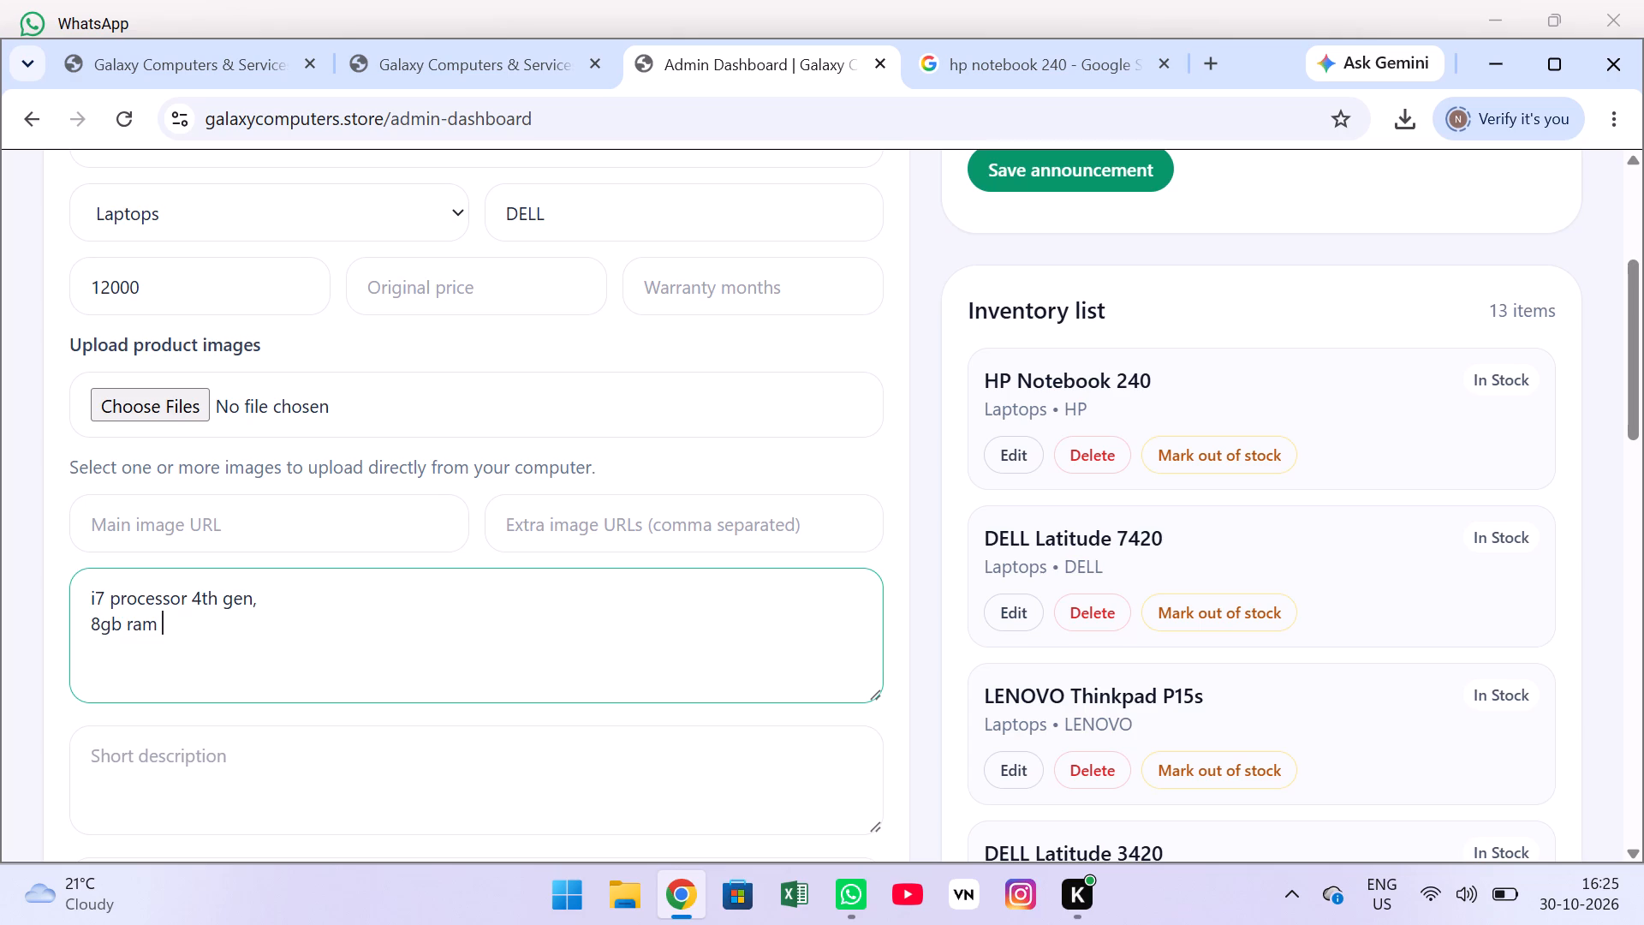
pyautogui.press('BackSpace')
pyautogui.press(',')
pyautogui.press('Return')
# Add "500gb hdd," as the third line of the product specs.
pyautogui.write('500')
pyautogui.write('gb')
pyautogui.press('space')
pyautogui.write('h')
pyautogui.write('dd')
pyautogui.press(',')
pyautogui.press('Return')
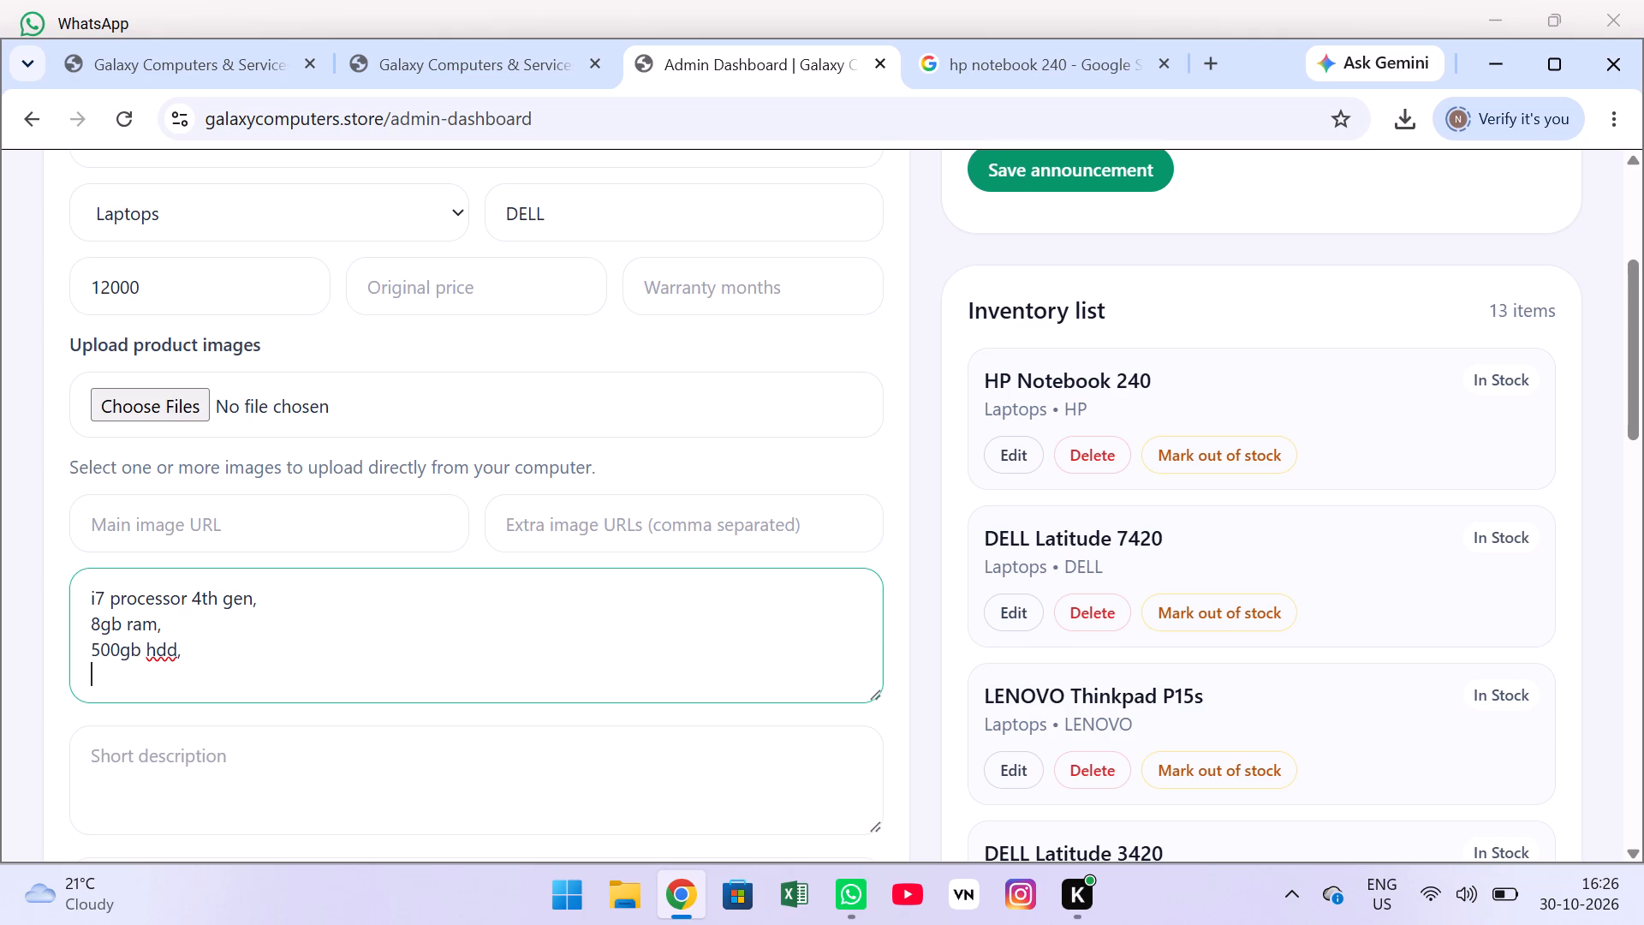
# Add "2gb graphic card" as the fourth line of the product specs.
pyautogui.press('2')
pyautogui.write('gb')
pyautogui.press('space')
pyautogui.write('graphi')
pyautogui.press('c')
pyautogui.press('space')
pyautogui.write('card')
pyautogui.press('space')
# Search Google Images for "dell precision 5560" and browse the laptop pictures.
pyautogui.scroll(4, 74, 522)
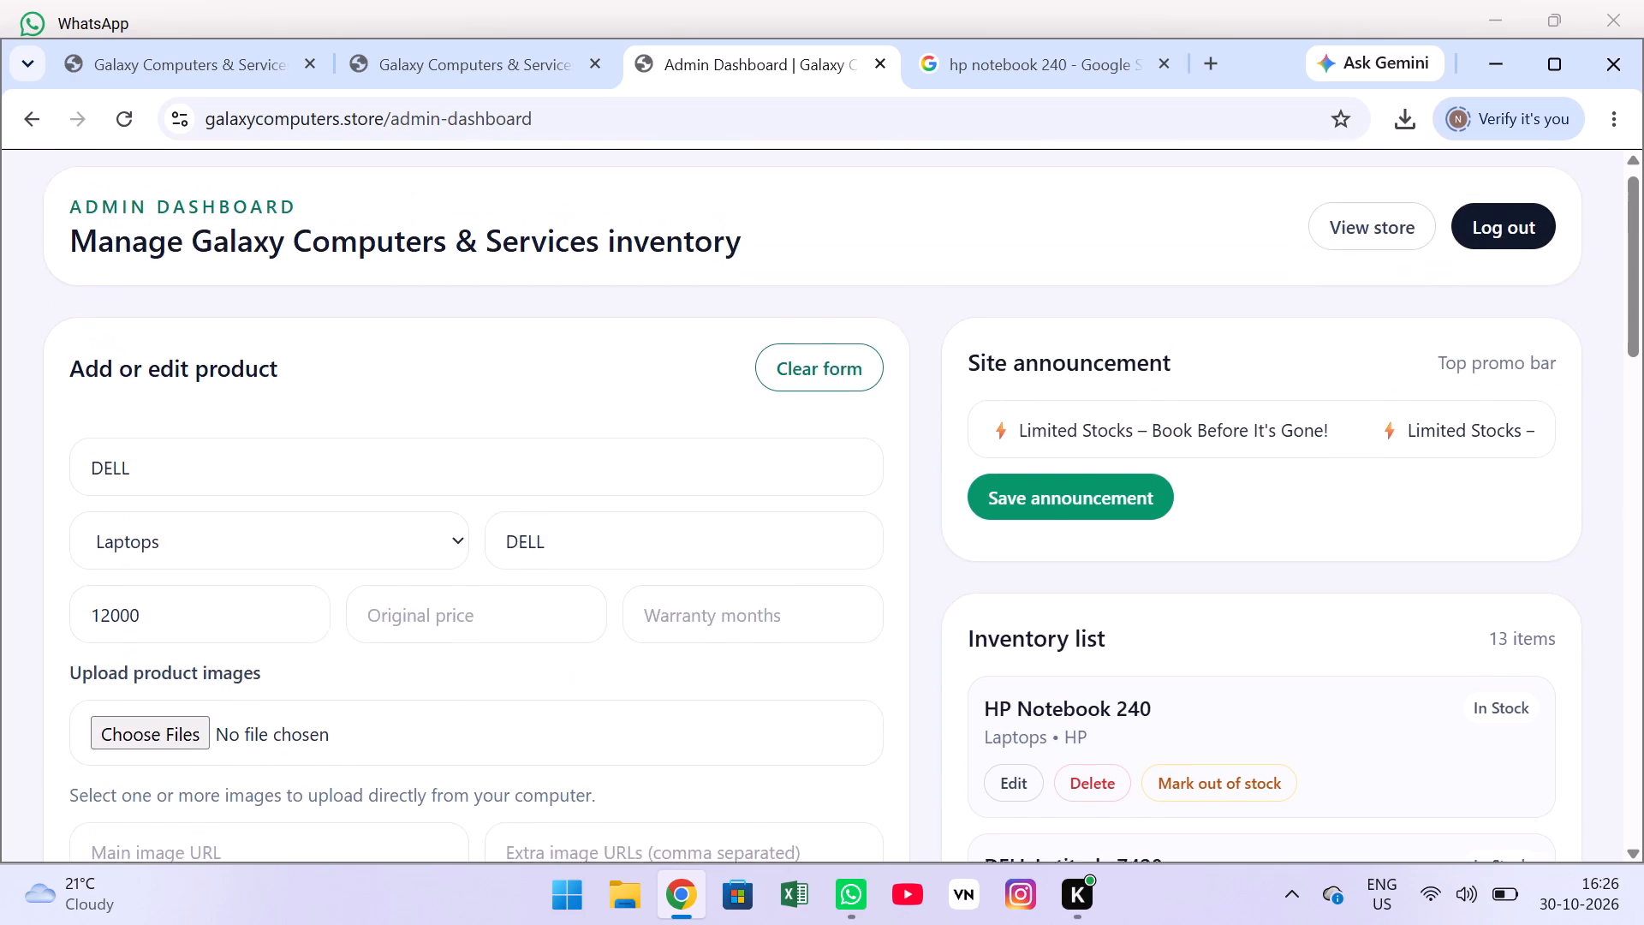
pyautogui.scroll(1, 74, 522)
pyautogui.scroll(-3, 74, 522)
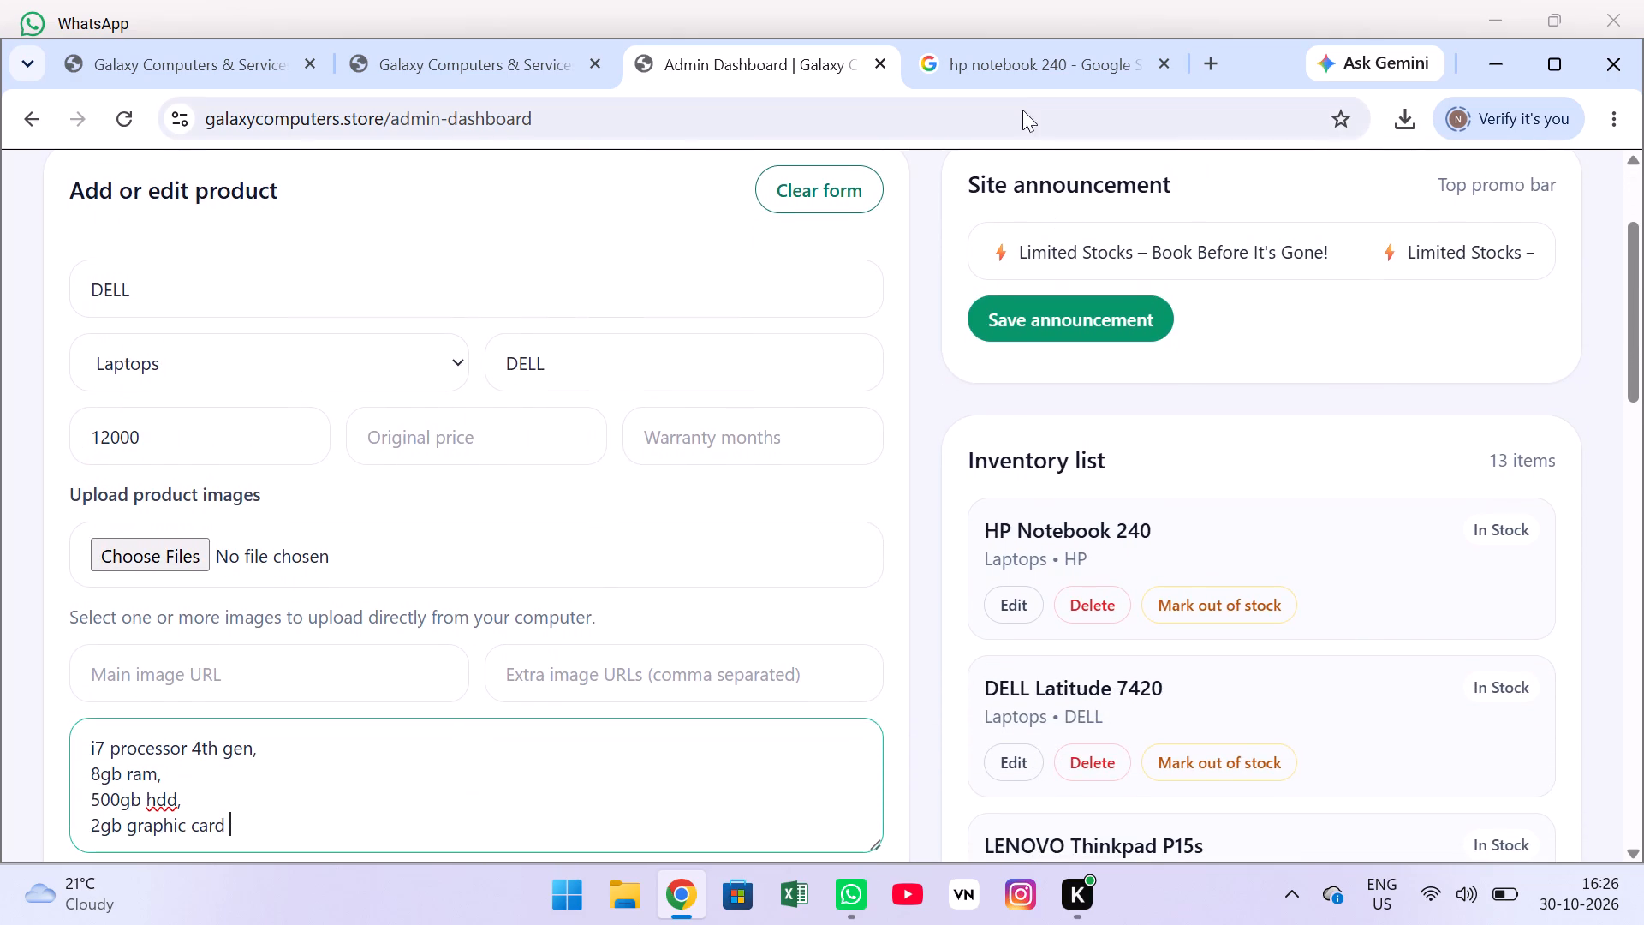
pyautogui.click(1015, 79)
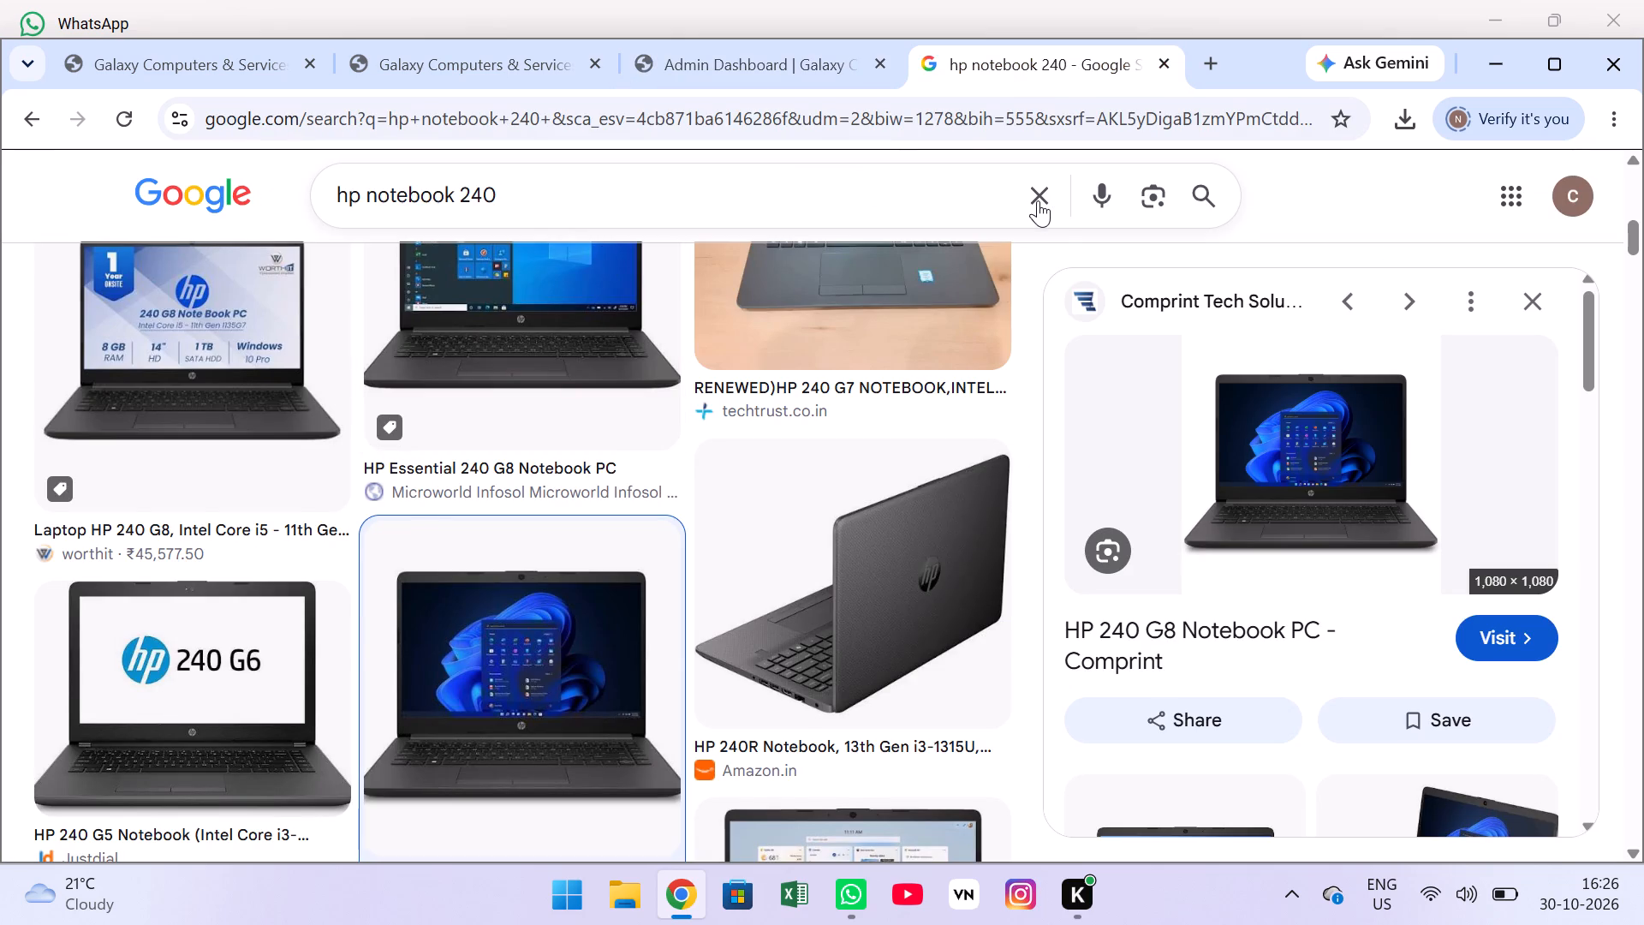
pyautogui.click(1038, 200)
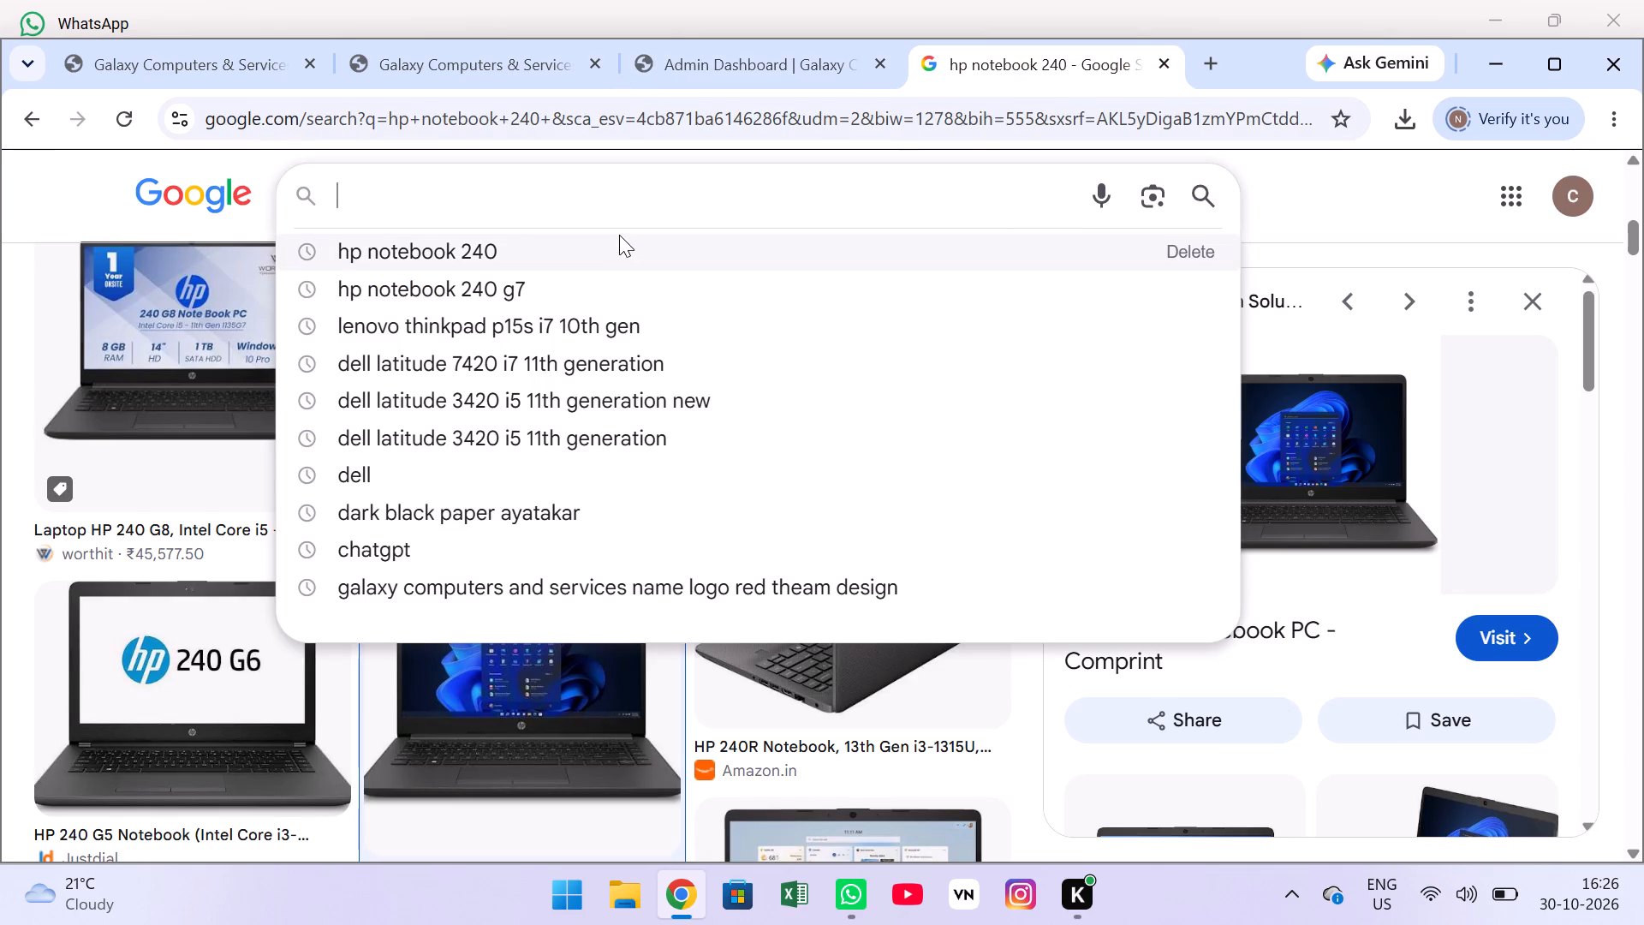
pyautogui.write('dell')
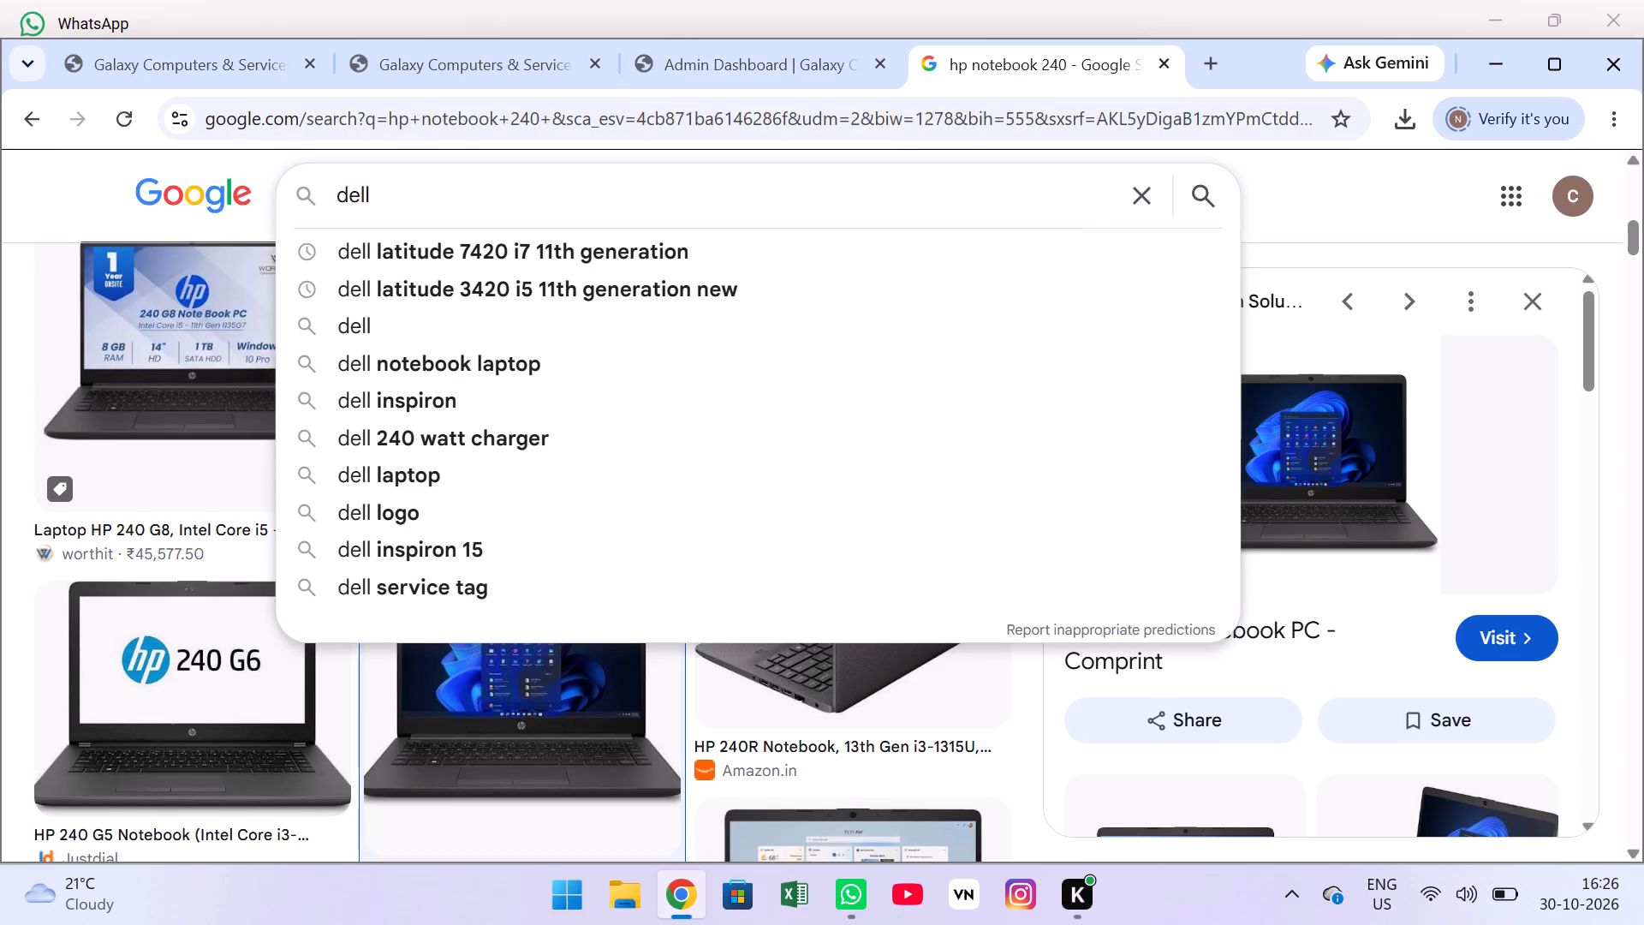
pyautogui.press('space')
pyautogui.write('p')
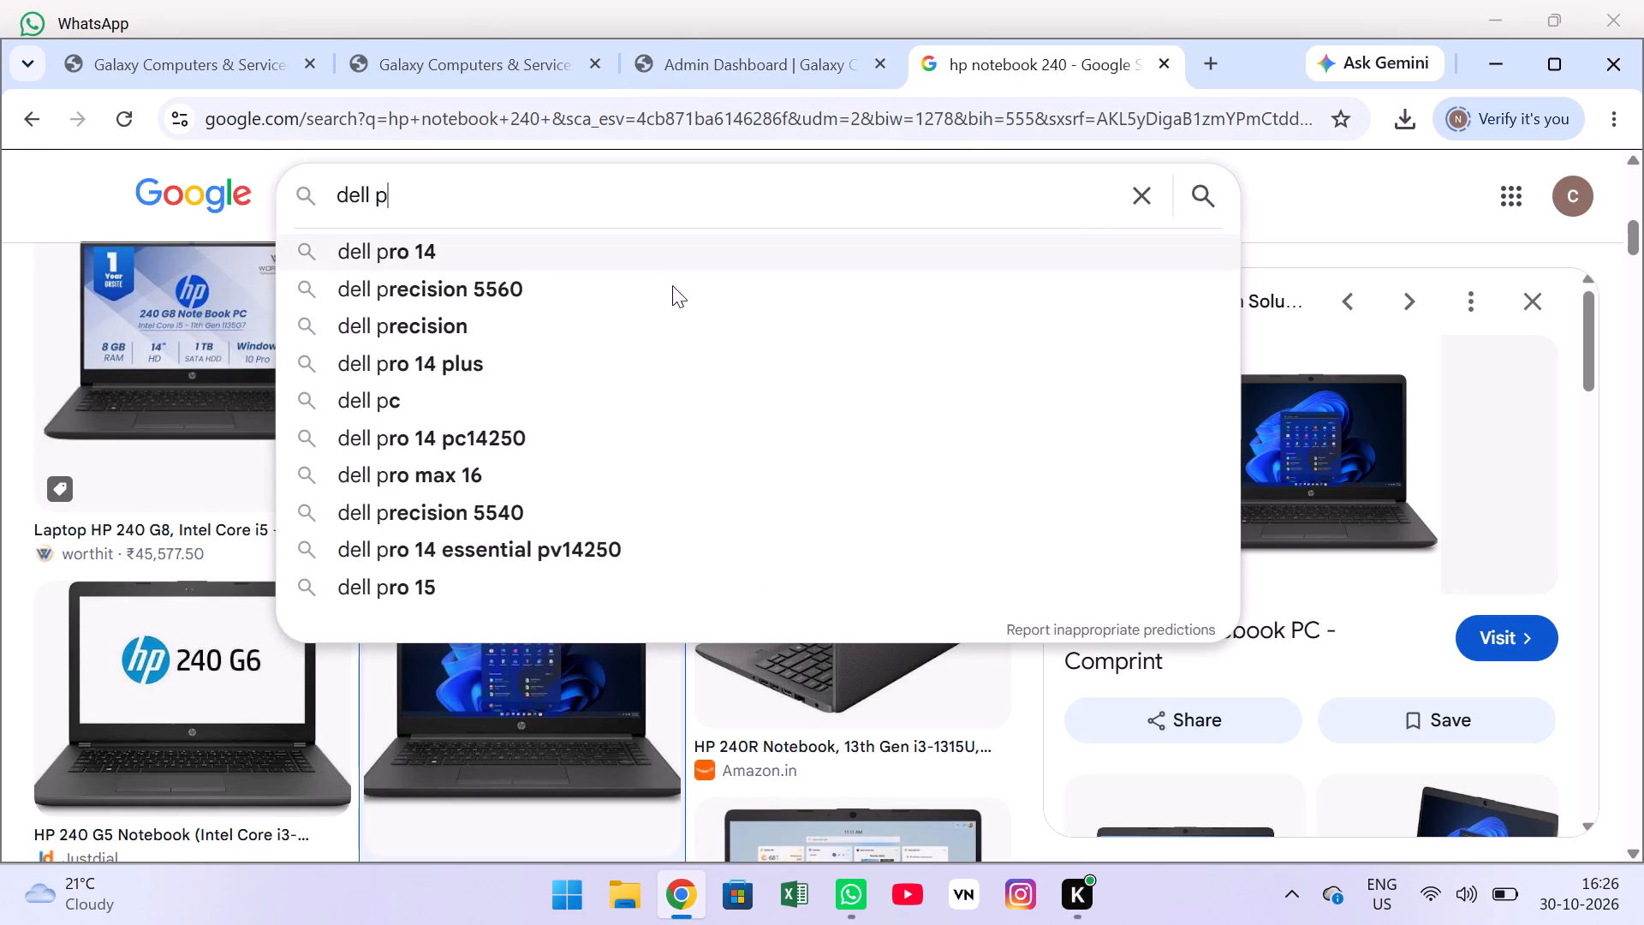
pyautogui.click(553, 291)
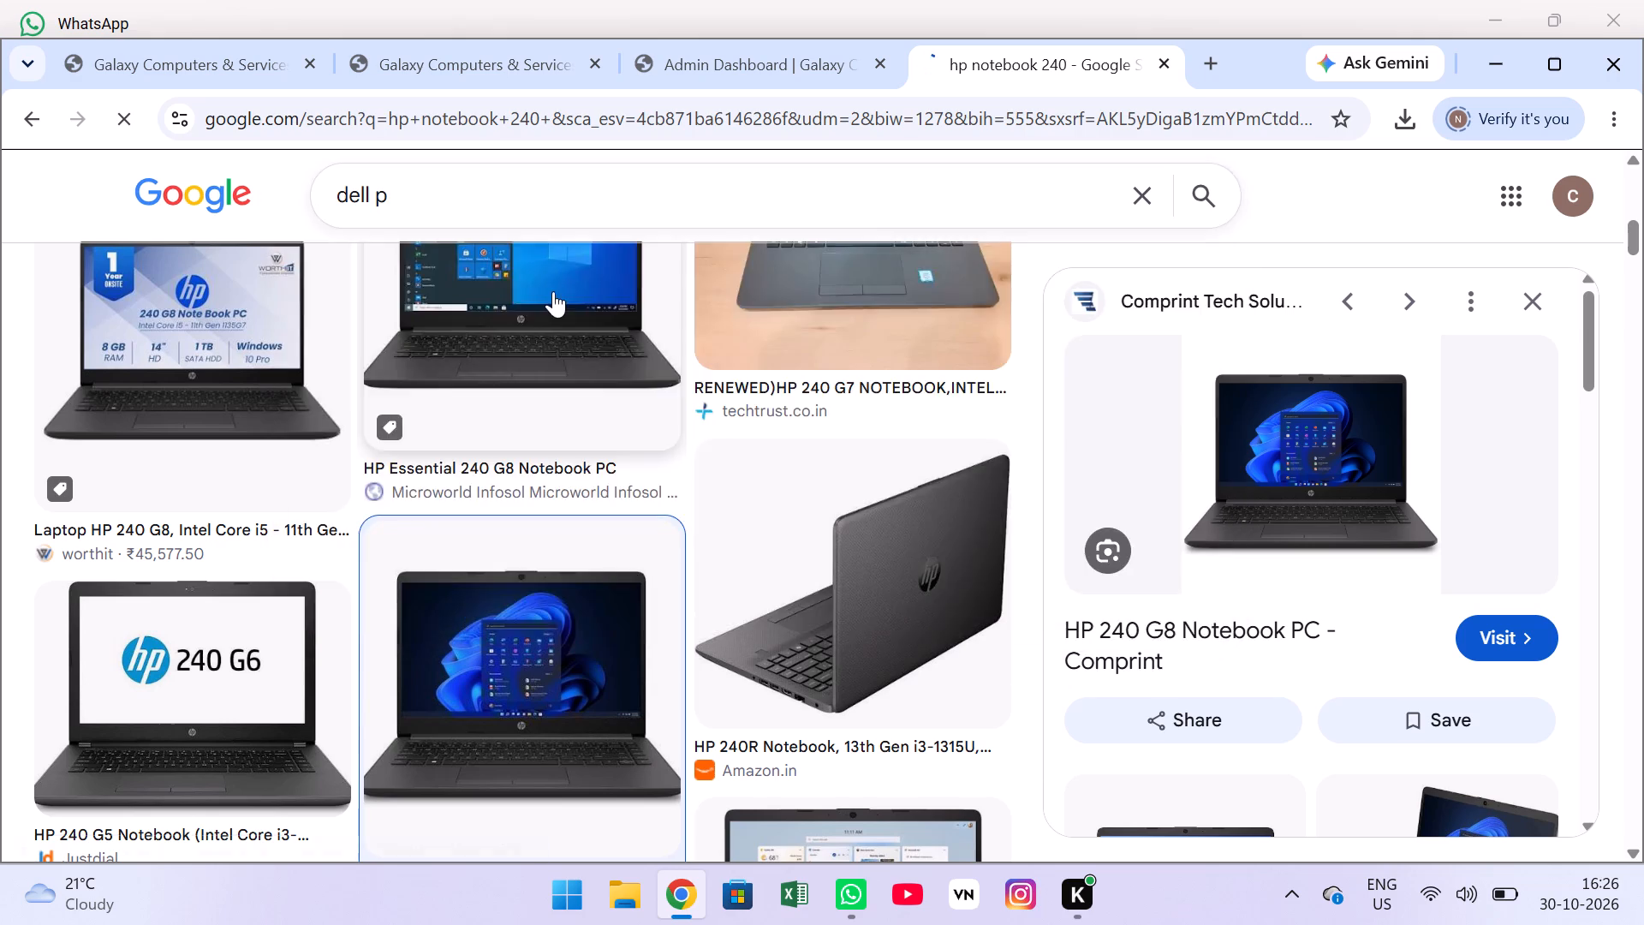
pyautogui.scroll(-3, 562, 520)
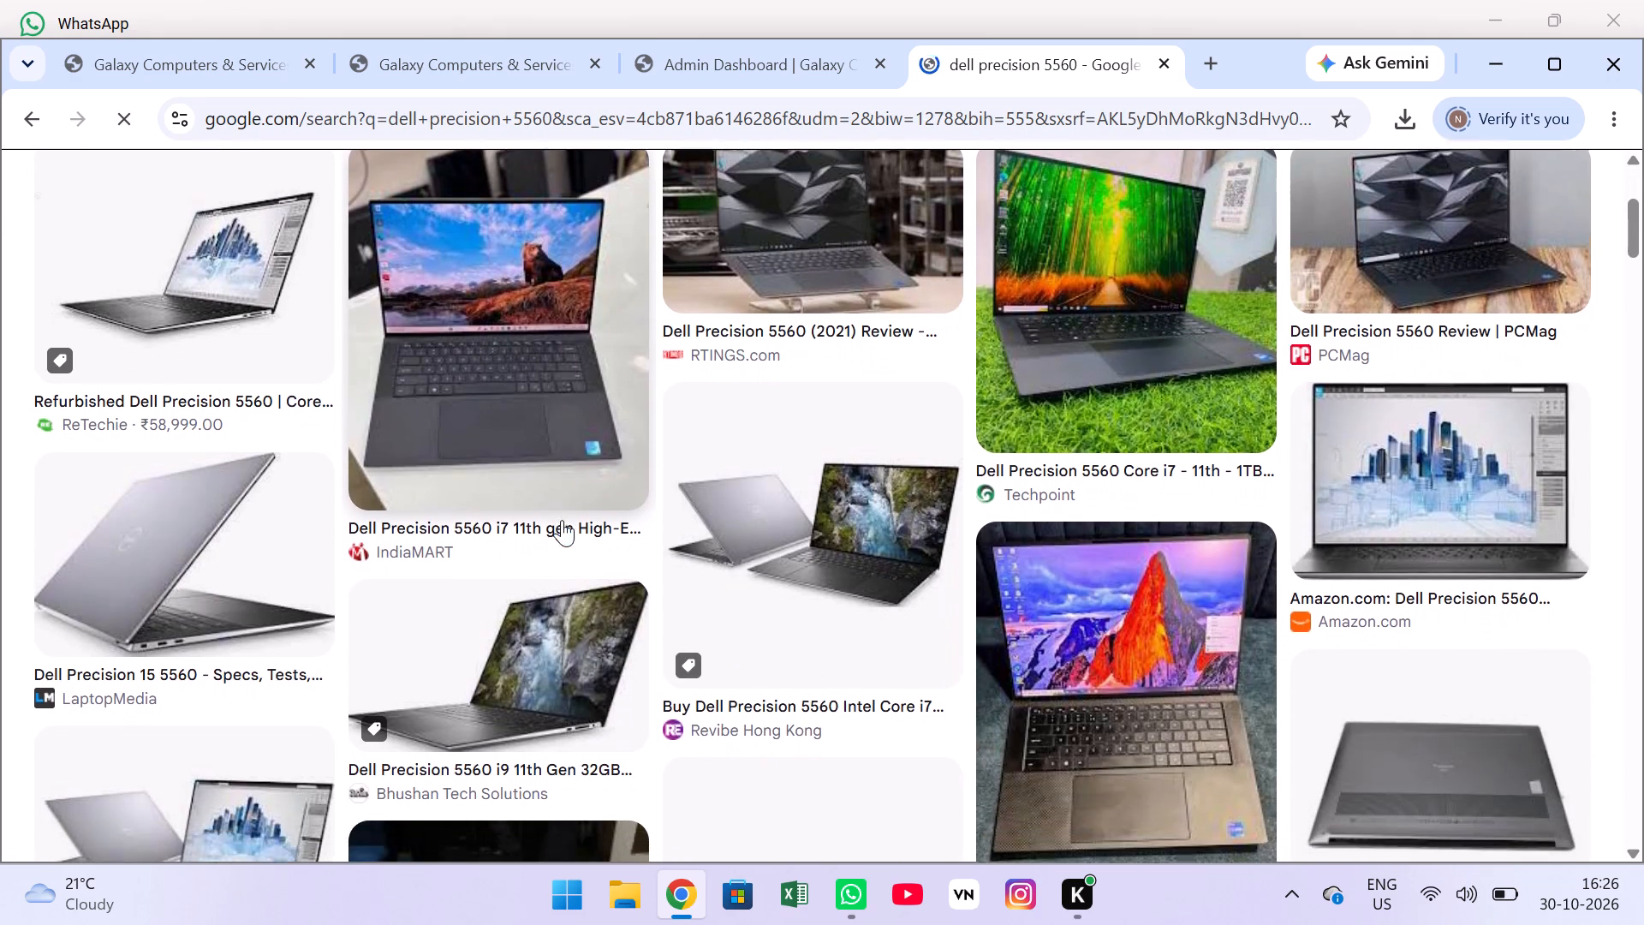
pyautogui.scroll(-2, 562, 520)
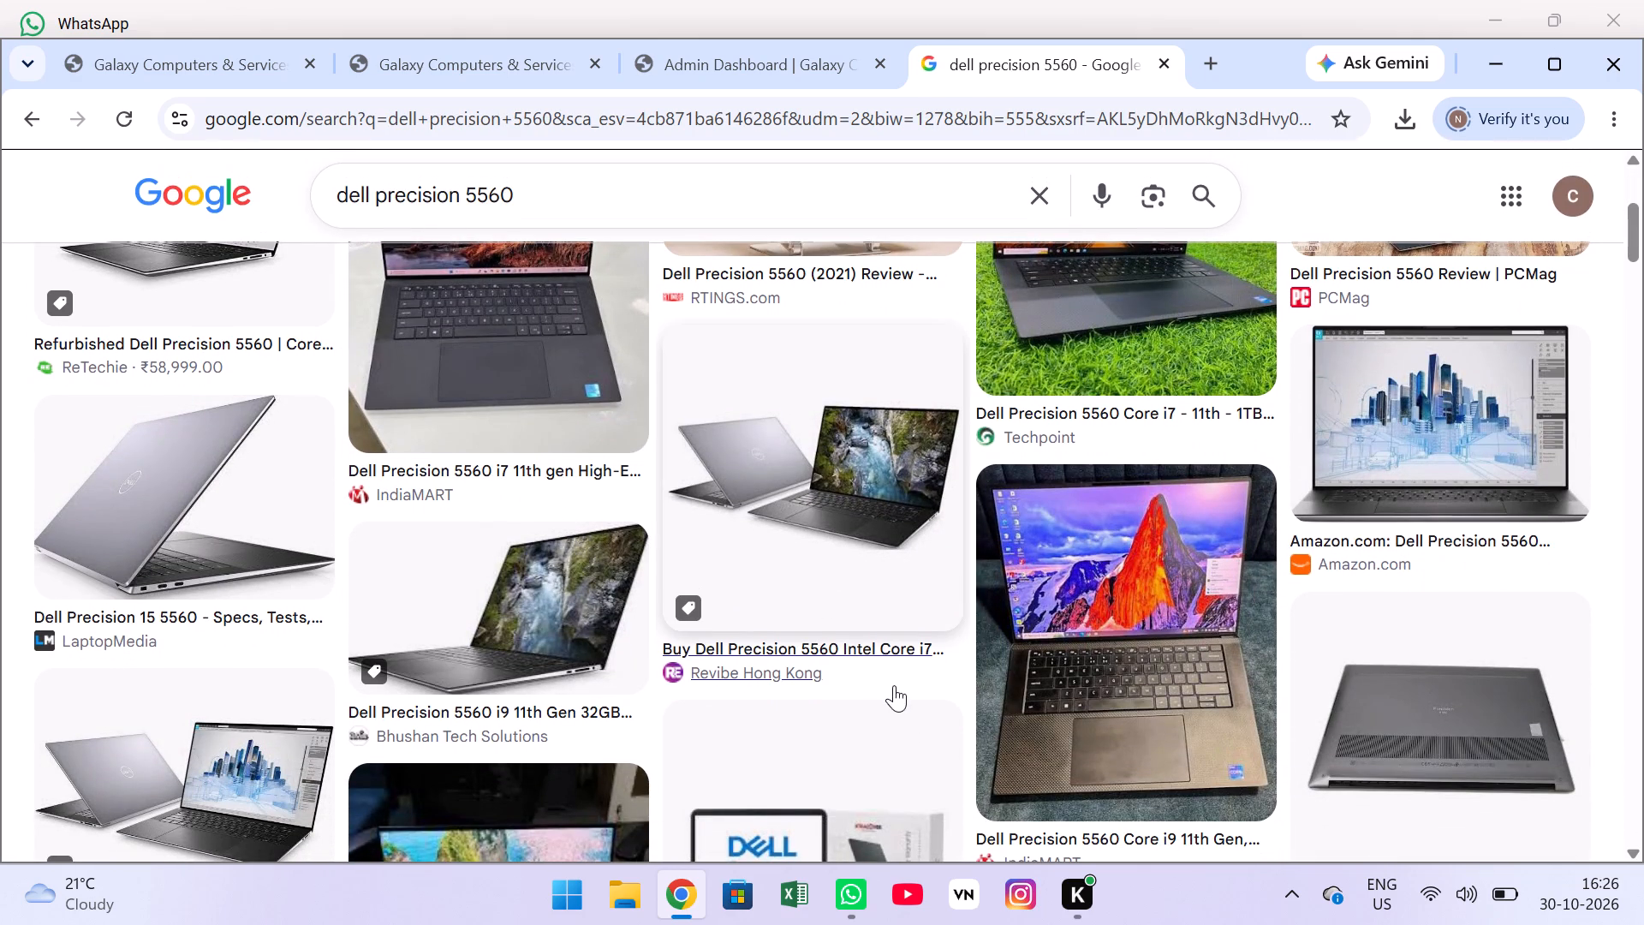
pyautogui.scroll(4, 735, 657)
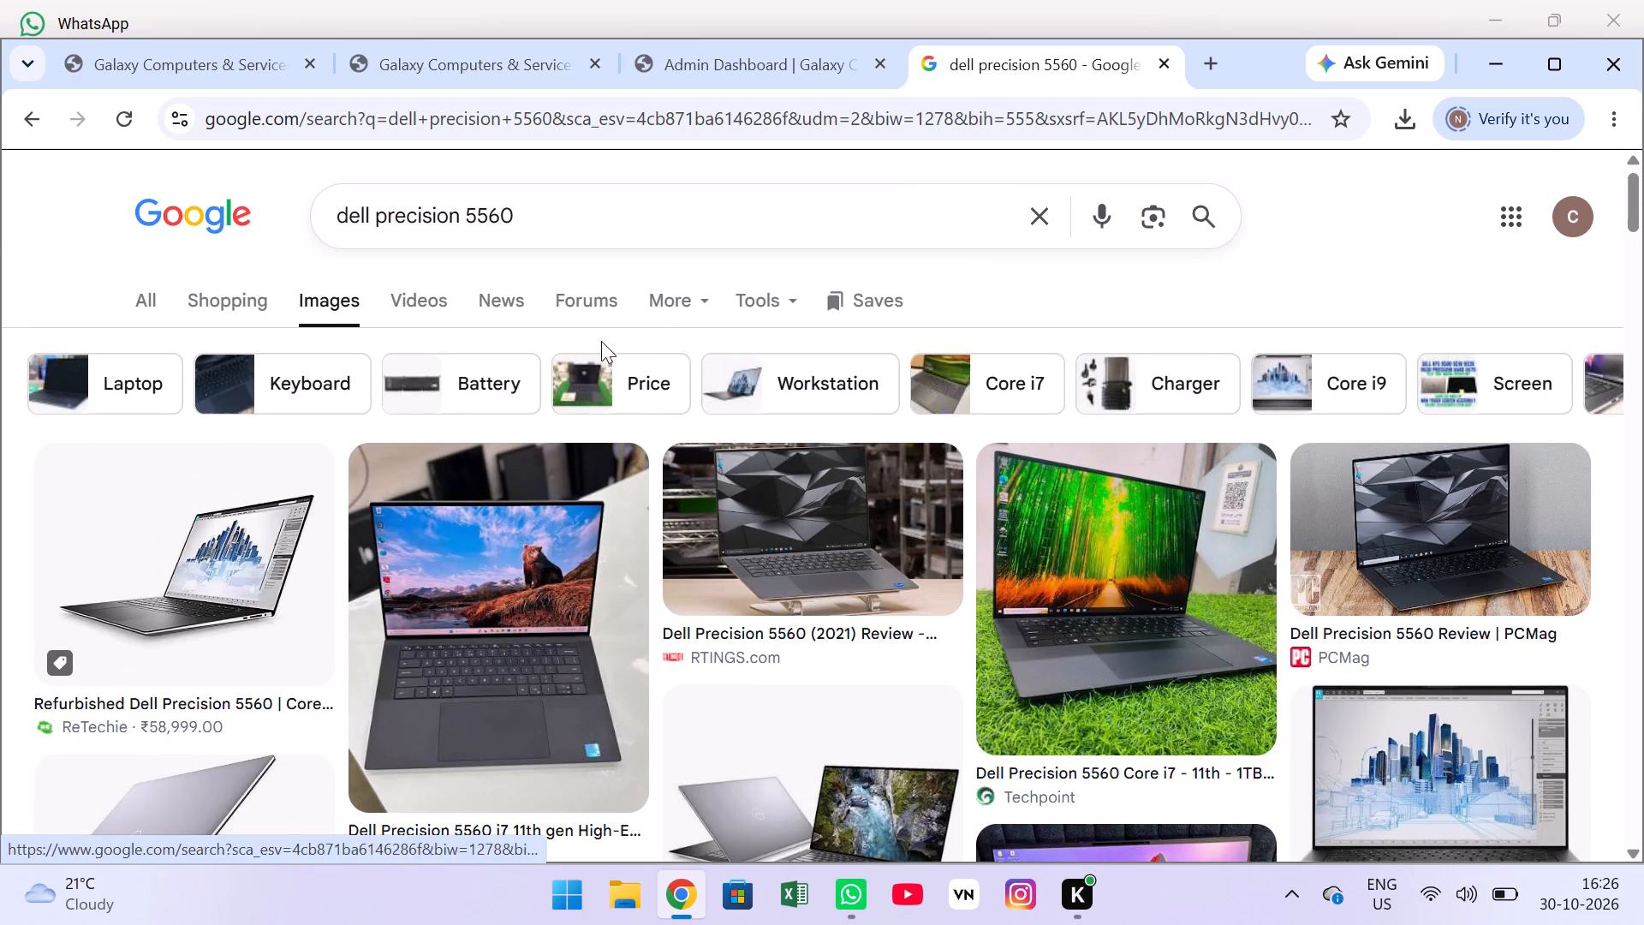
# Remove the model number 5560 from the image search query, keeping "dell precision".
pyautogui.click(539, 206)
pyautogui.press('BackSpace')
pyautogui.press('BackSpace')
pyautogui.press('BackSpace')
pyautogui.press('BackSpace')
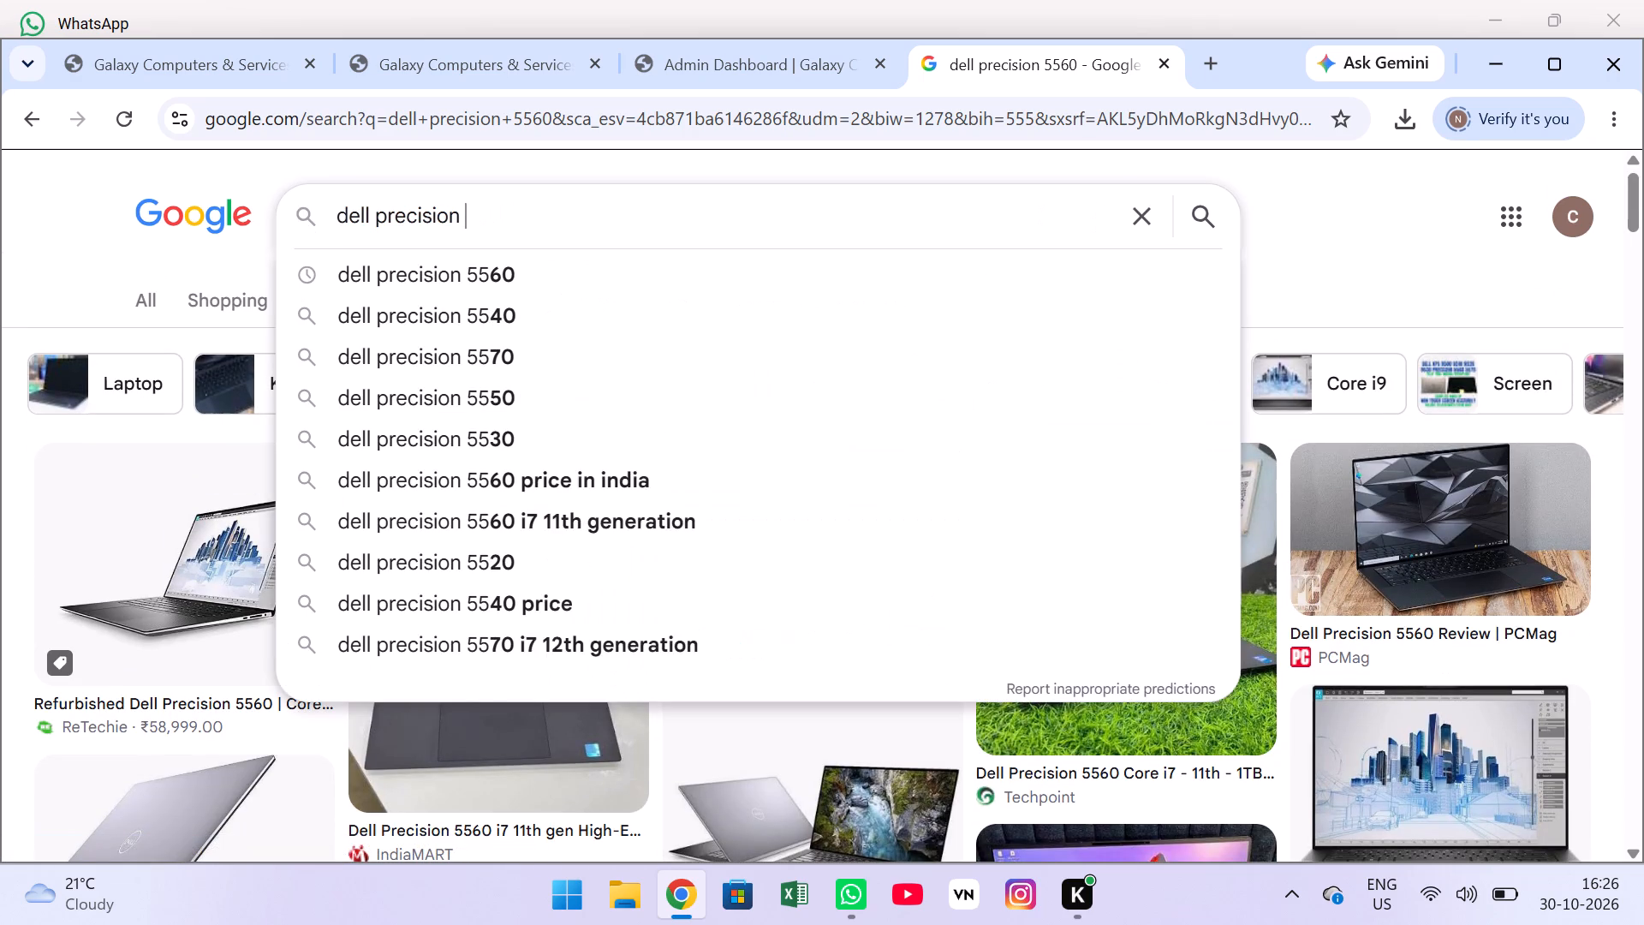
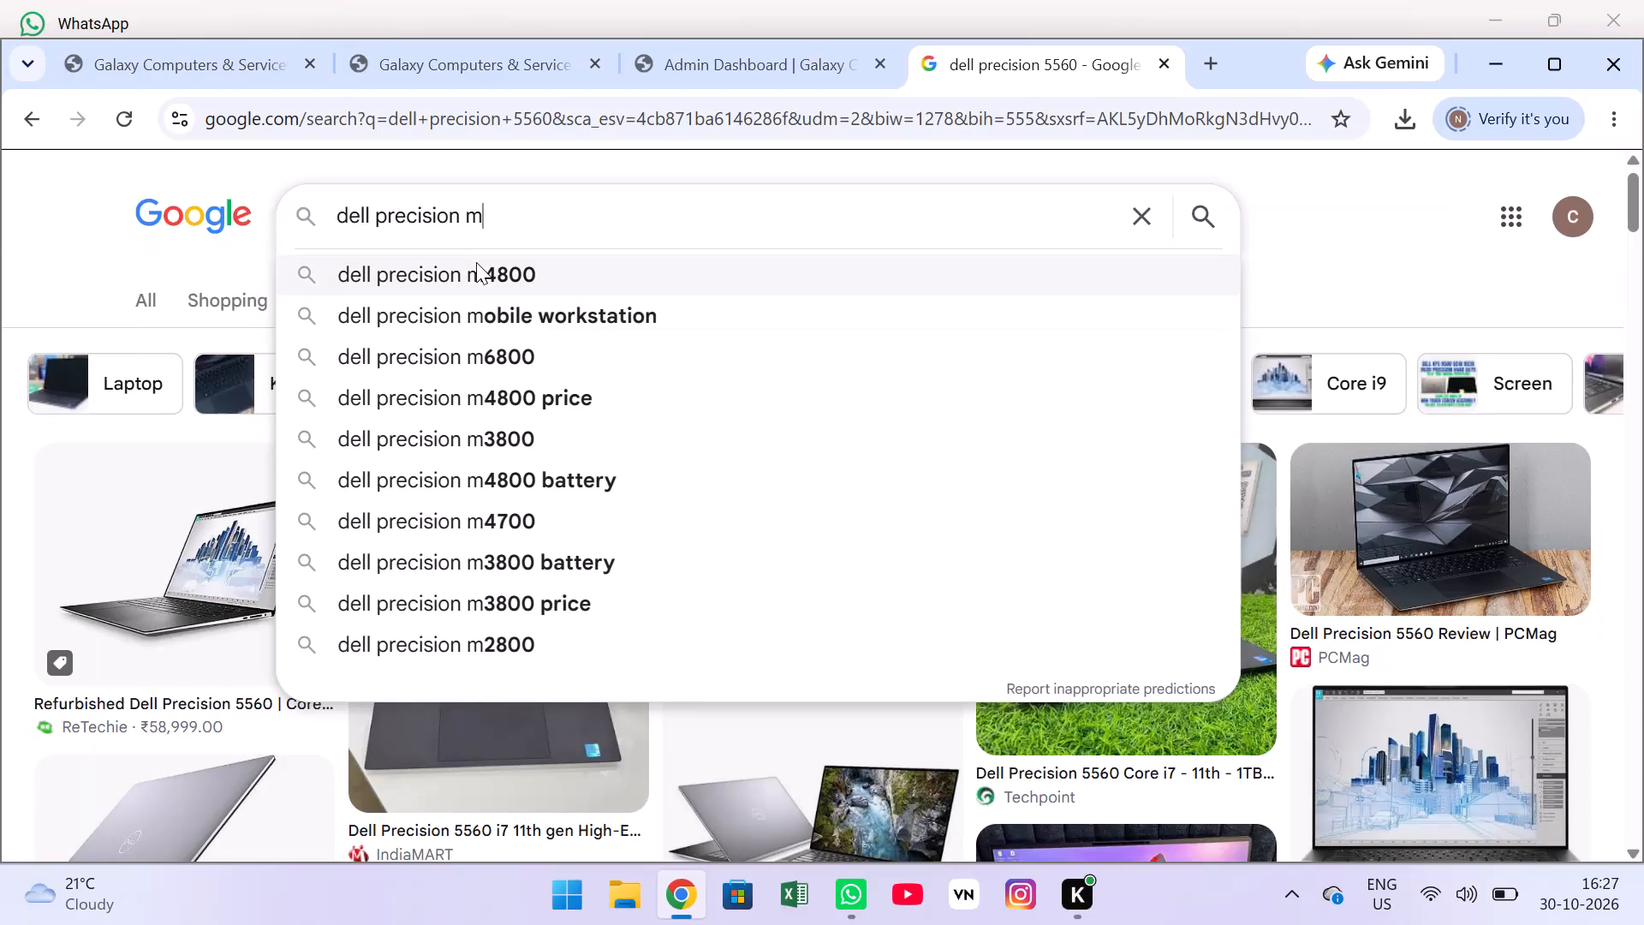
# Search Google Images for the suggested query "dell precision m4800".
pyautogui.click(476, 262)
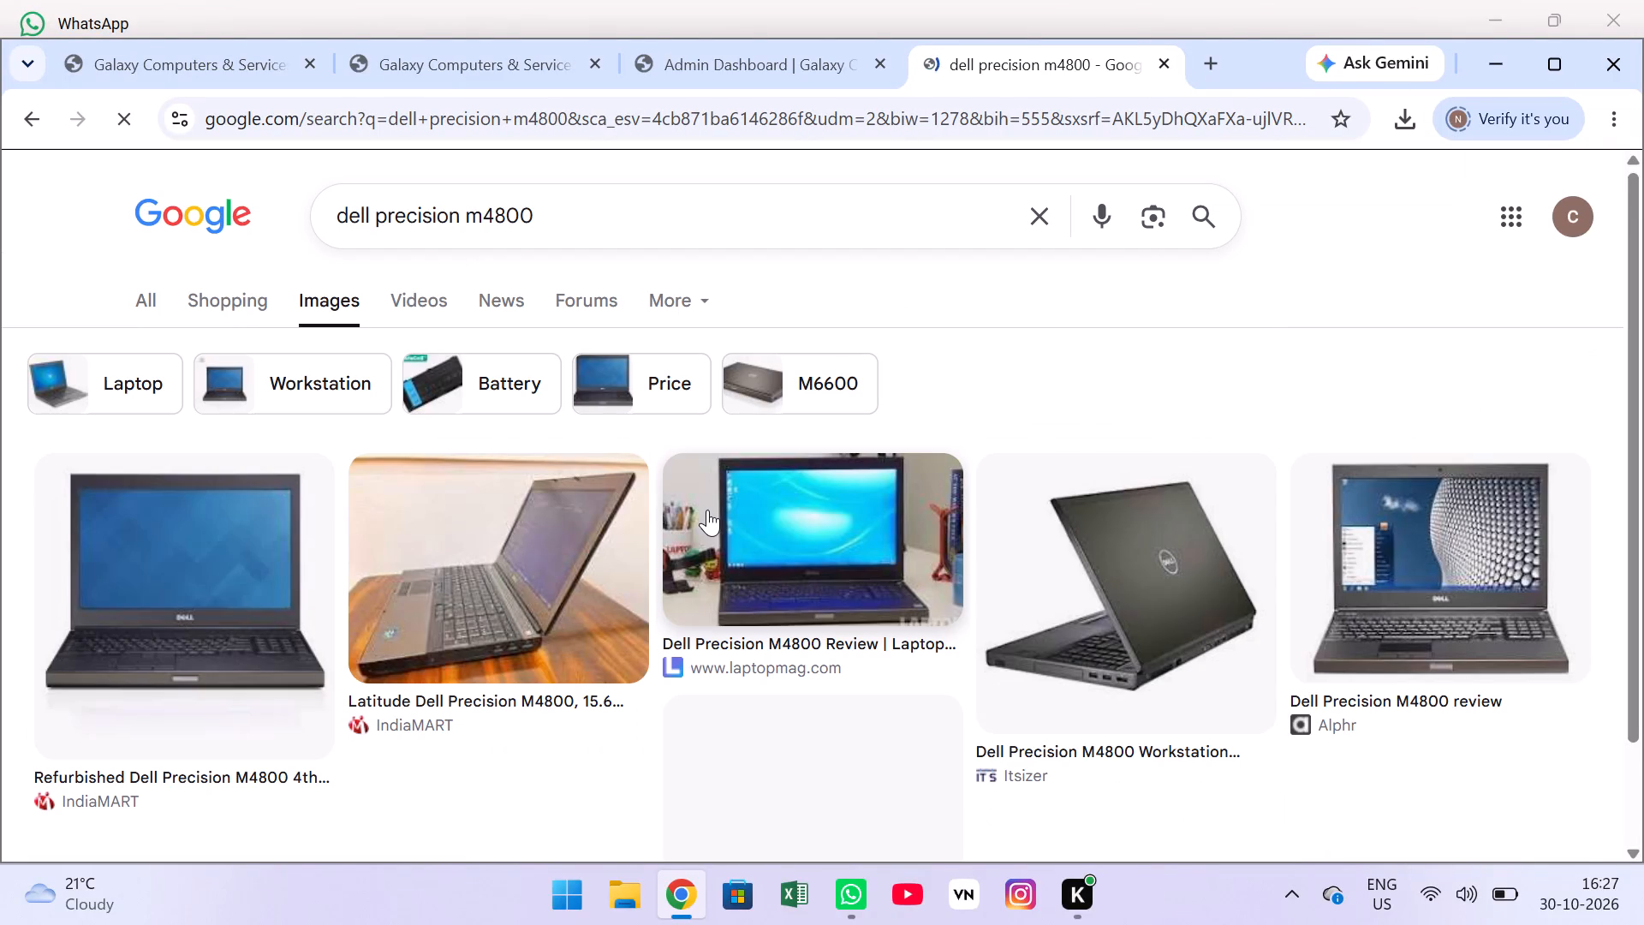
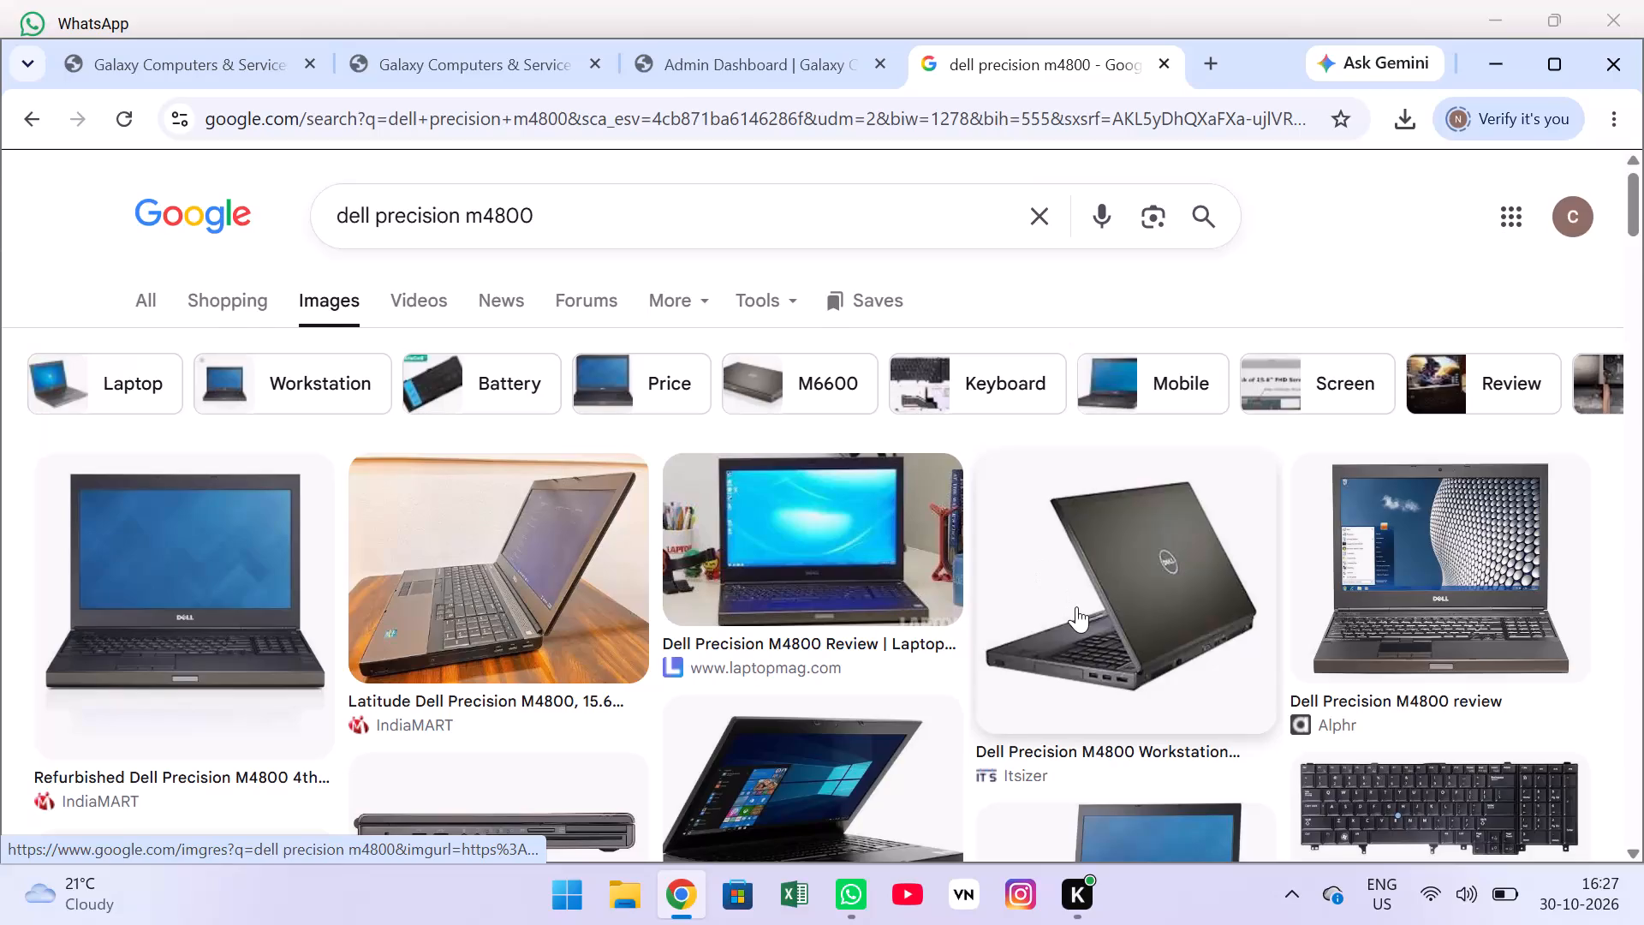
# Open the preview of the Ubuy Paraguay Dell Precision M4800 15.6in laptop image from the image results.
pyautogui.scroll(-1, 1076, 606)
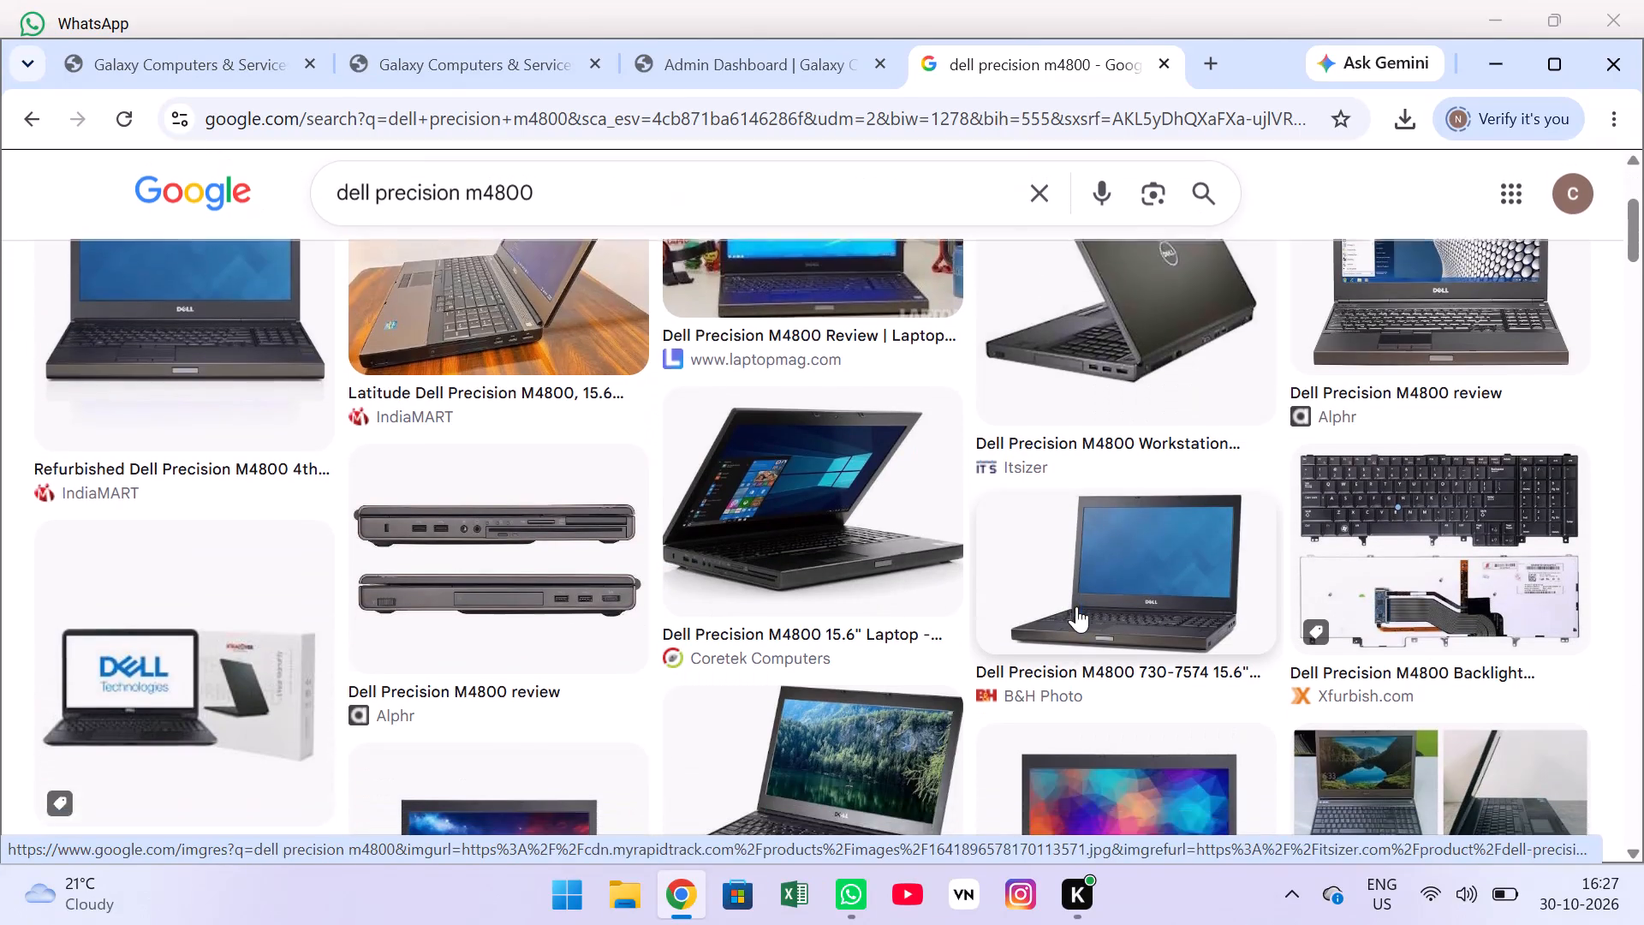
pyautogui.scroll(-2, 1076, 606)
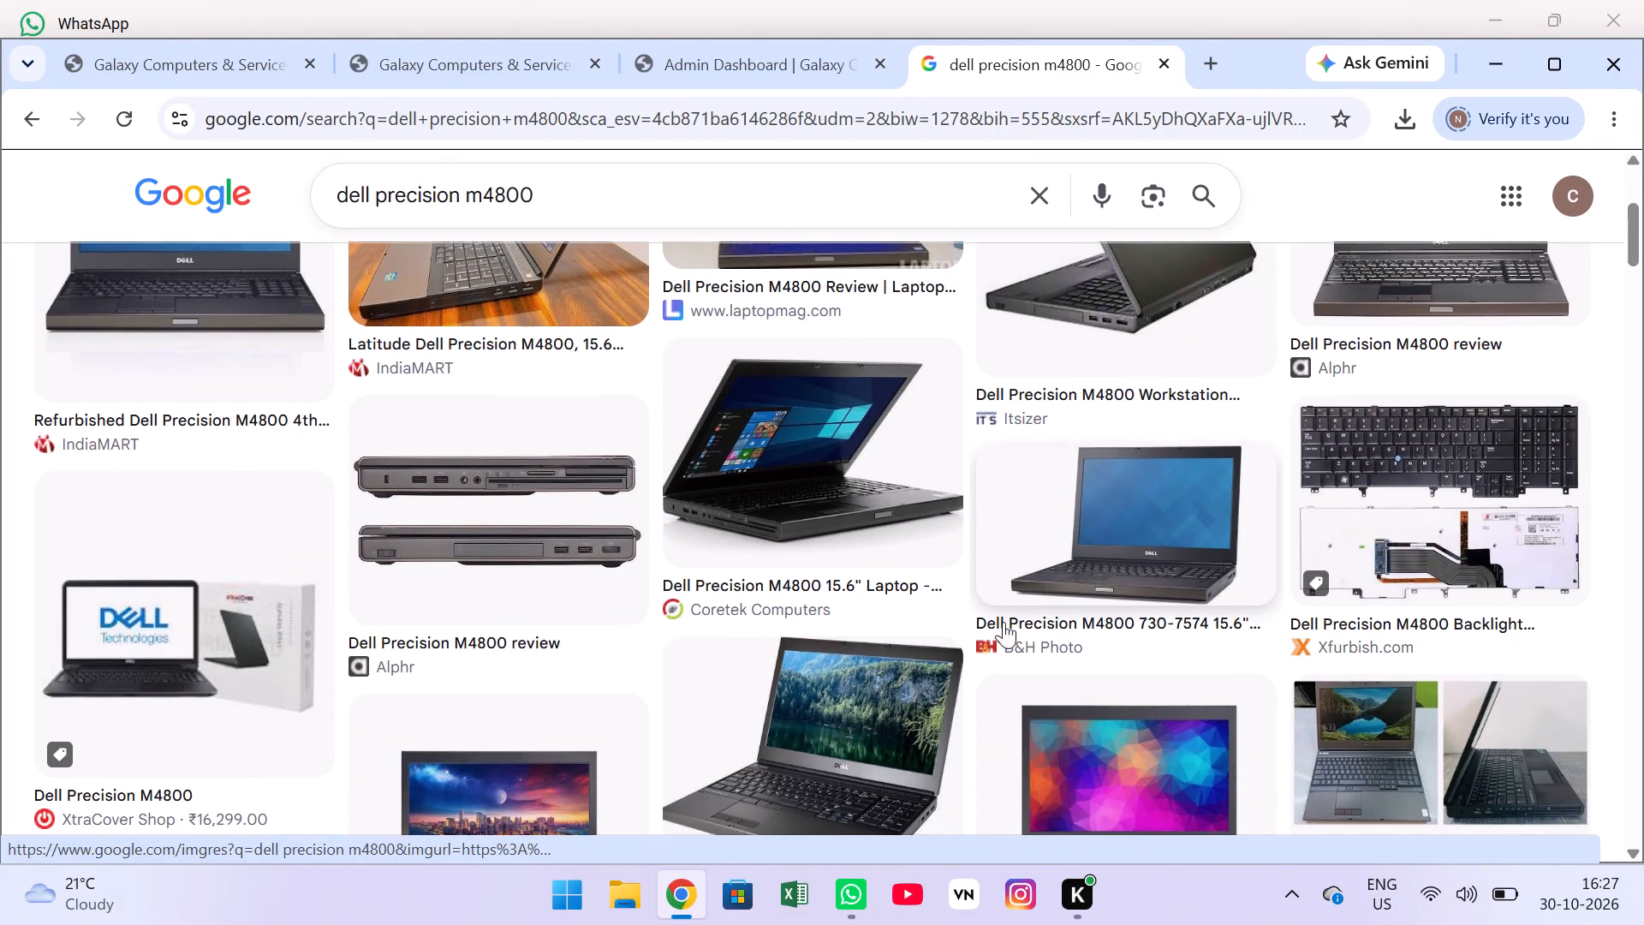
pyautogui.click(761, 776)
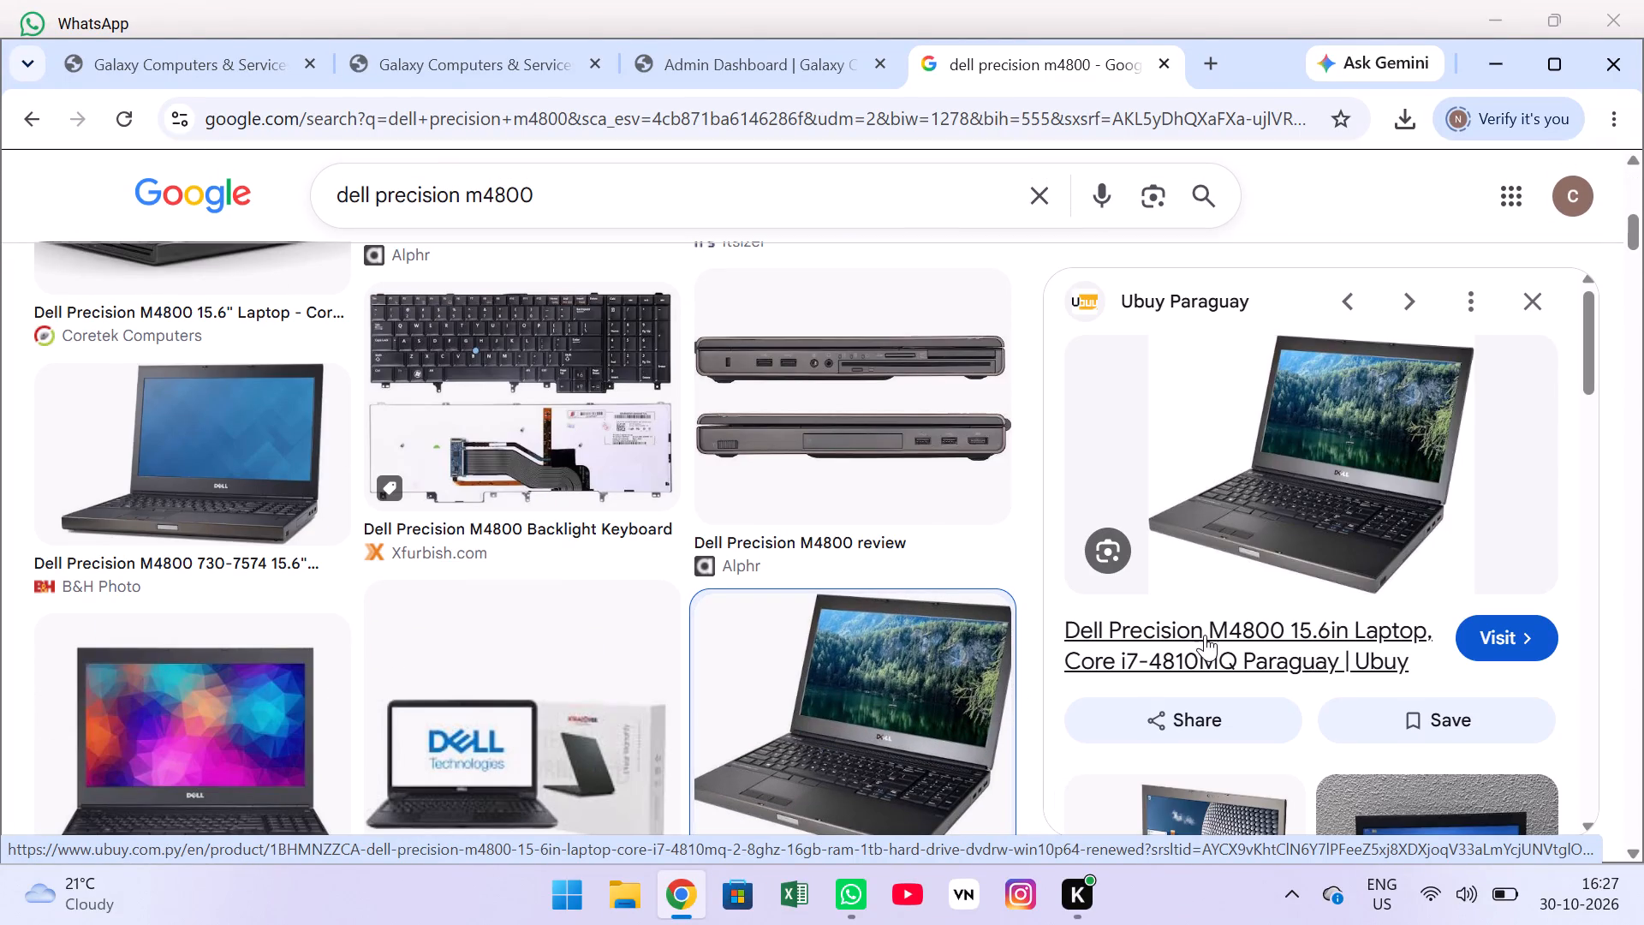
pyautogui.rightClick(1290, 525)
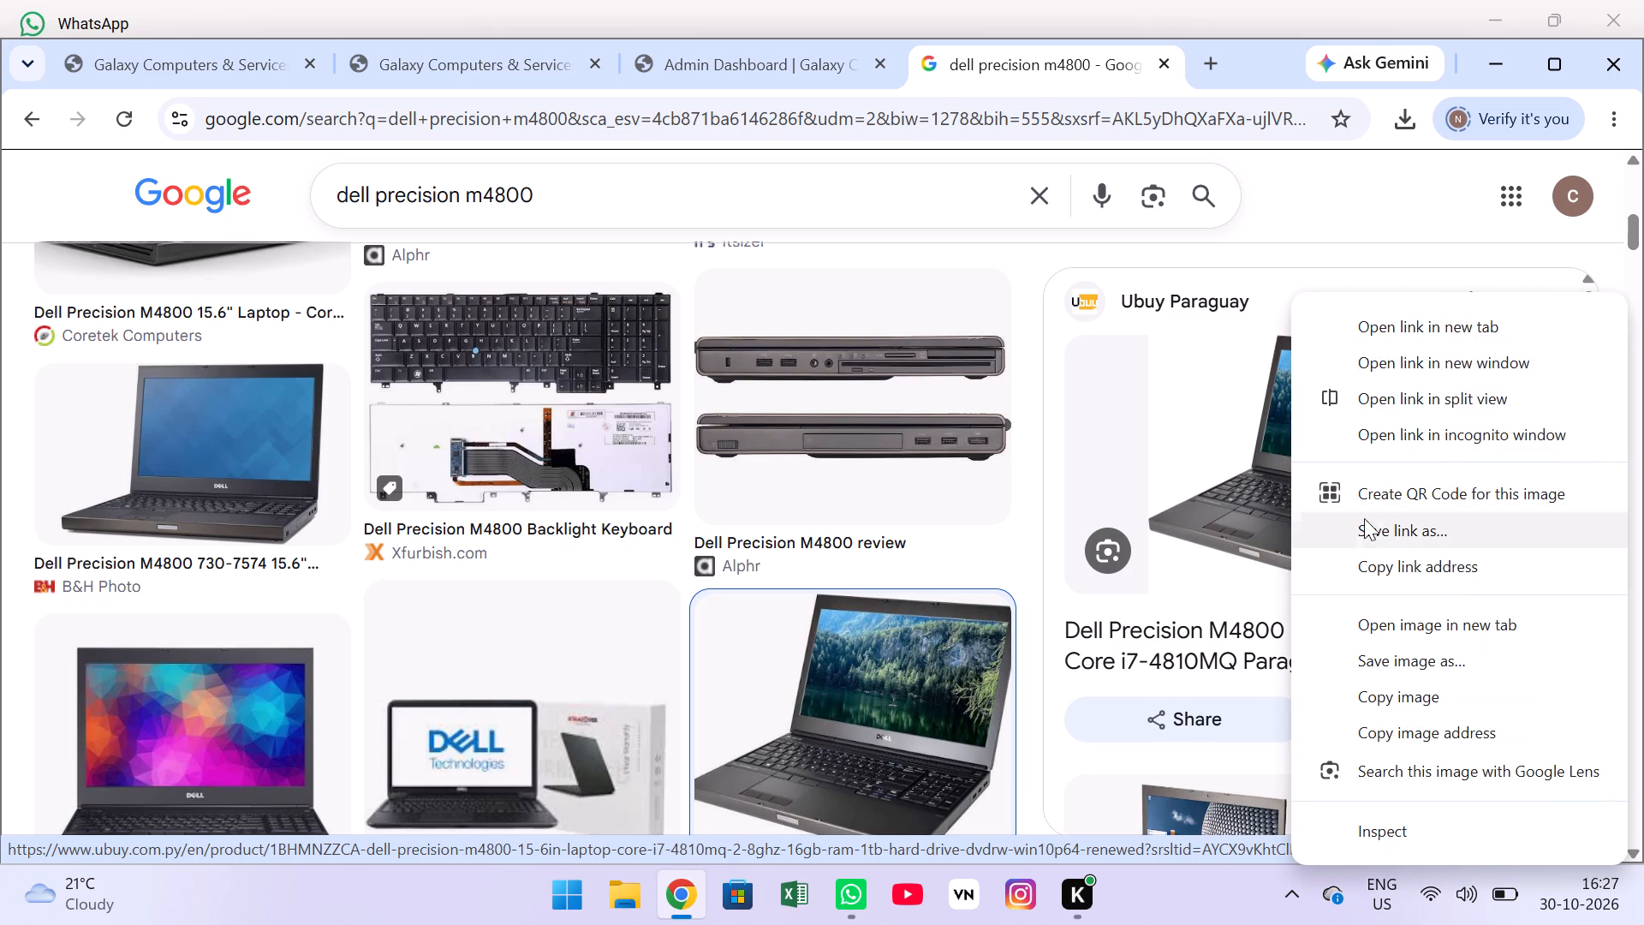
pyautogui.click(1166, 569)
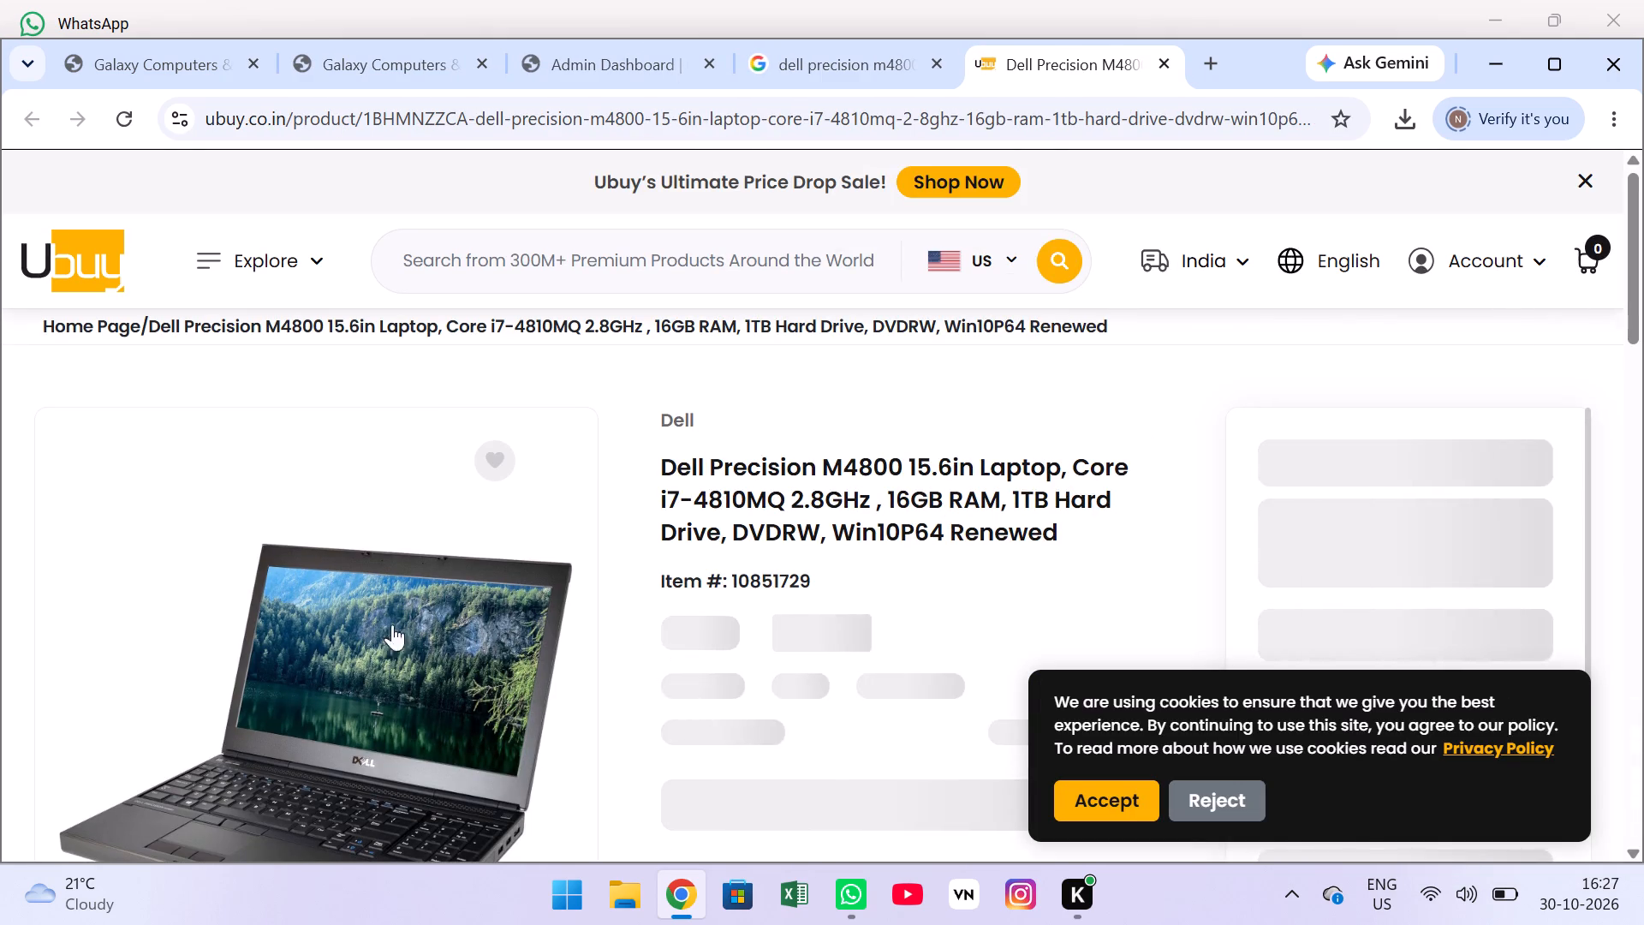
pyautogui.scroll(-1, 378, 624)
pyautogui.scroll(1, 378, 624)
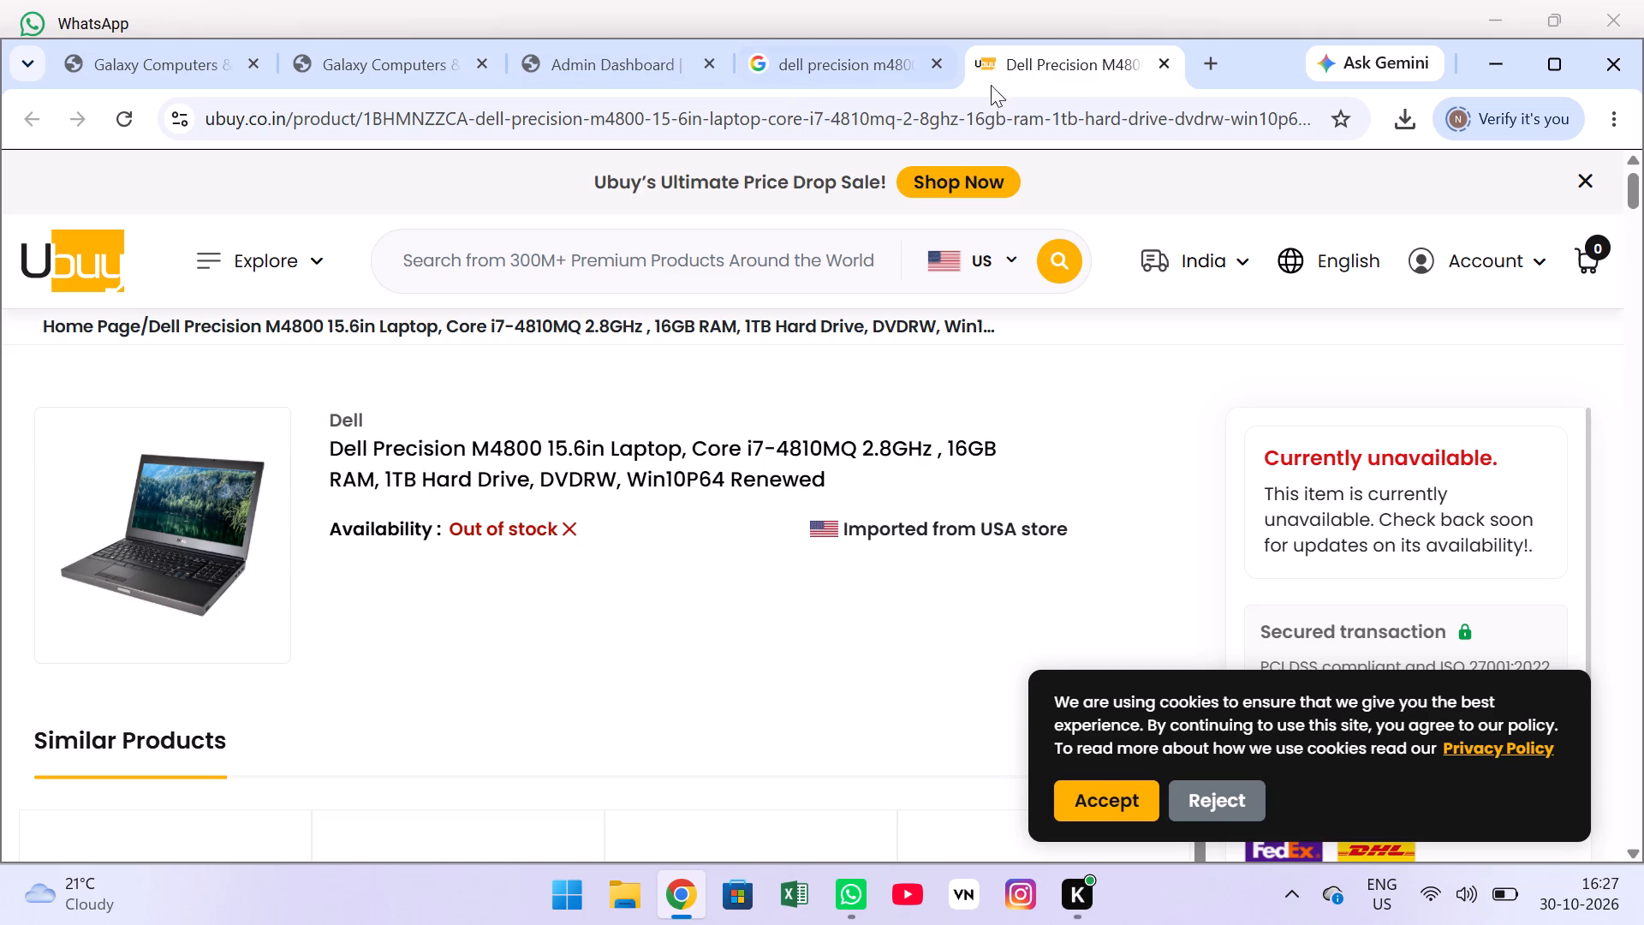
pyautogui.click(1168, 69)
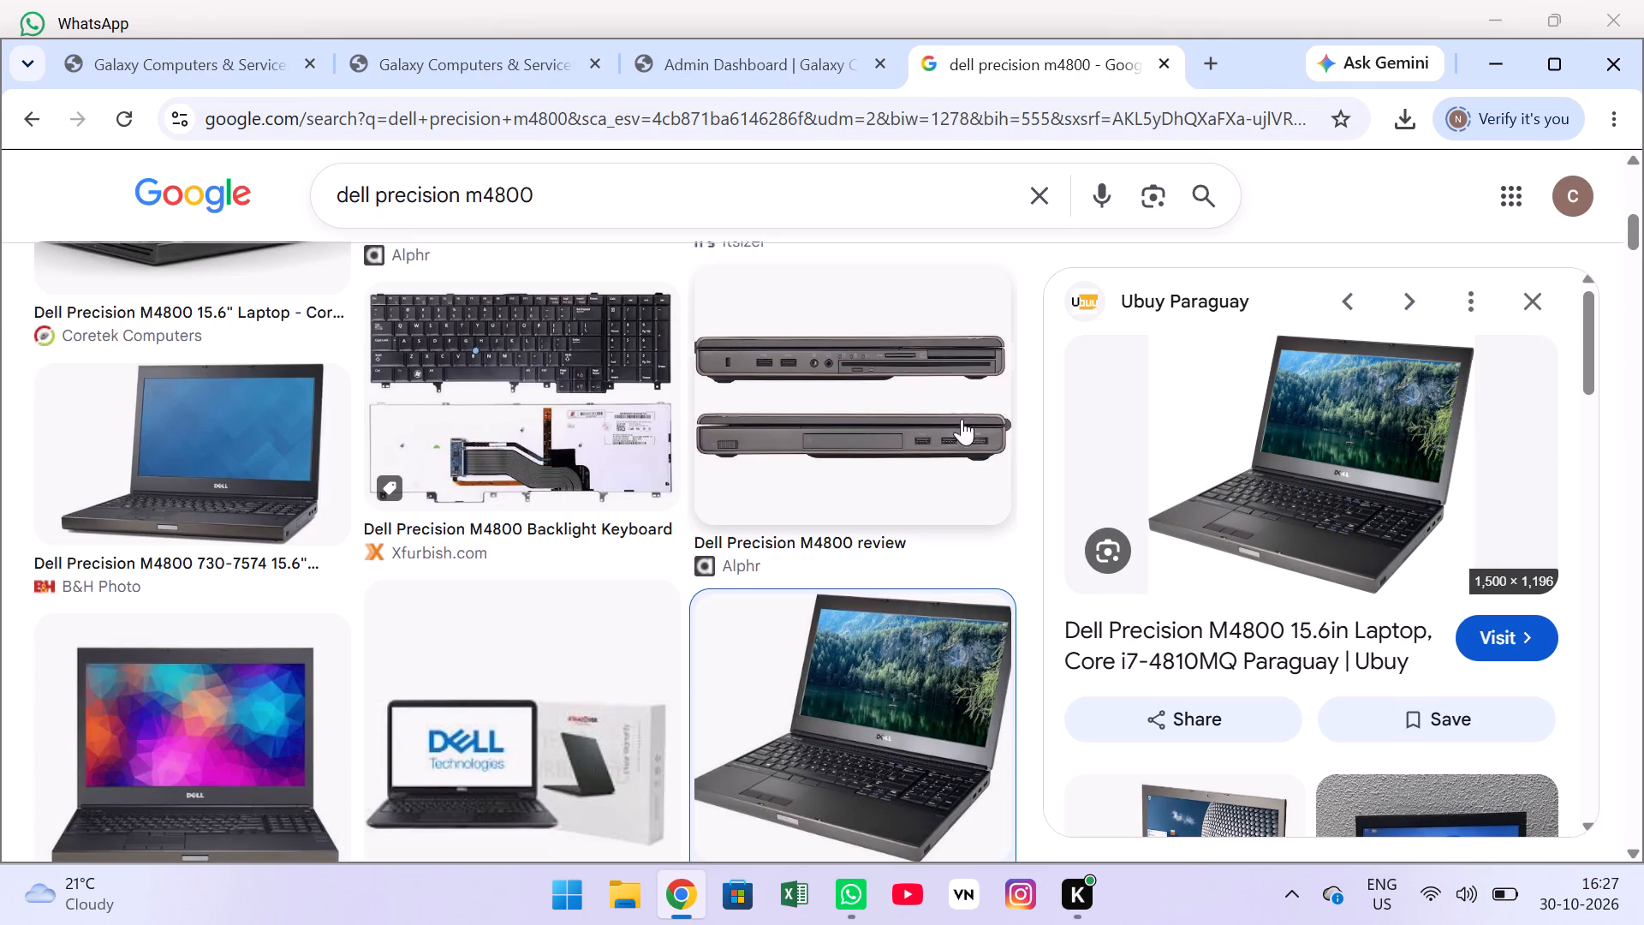
# Save the previewed Ubuy Paraguay Dell Precision M4800 image to the Downloads folder as a JPG file.
pyautogui.scroll(-1, 838, 710)
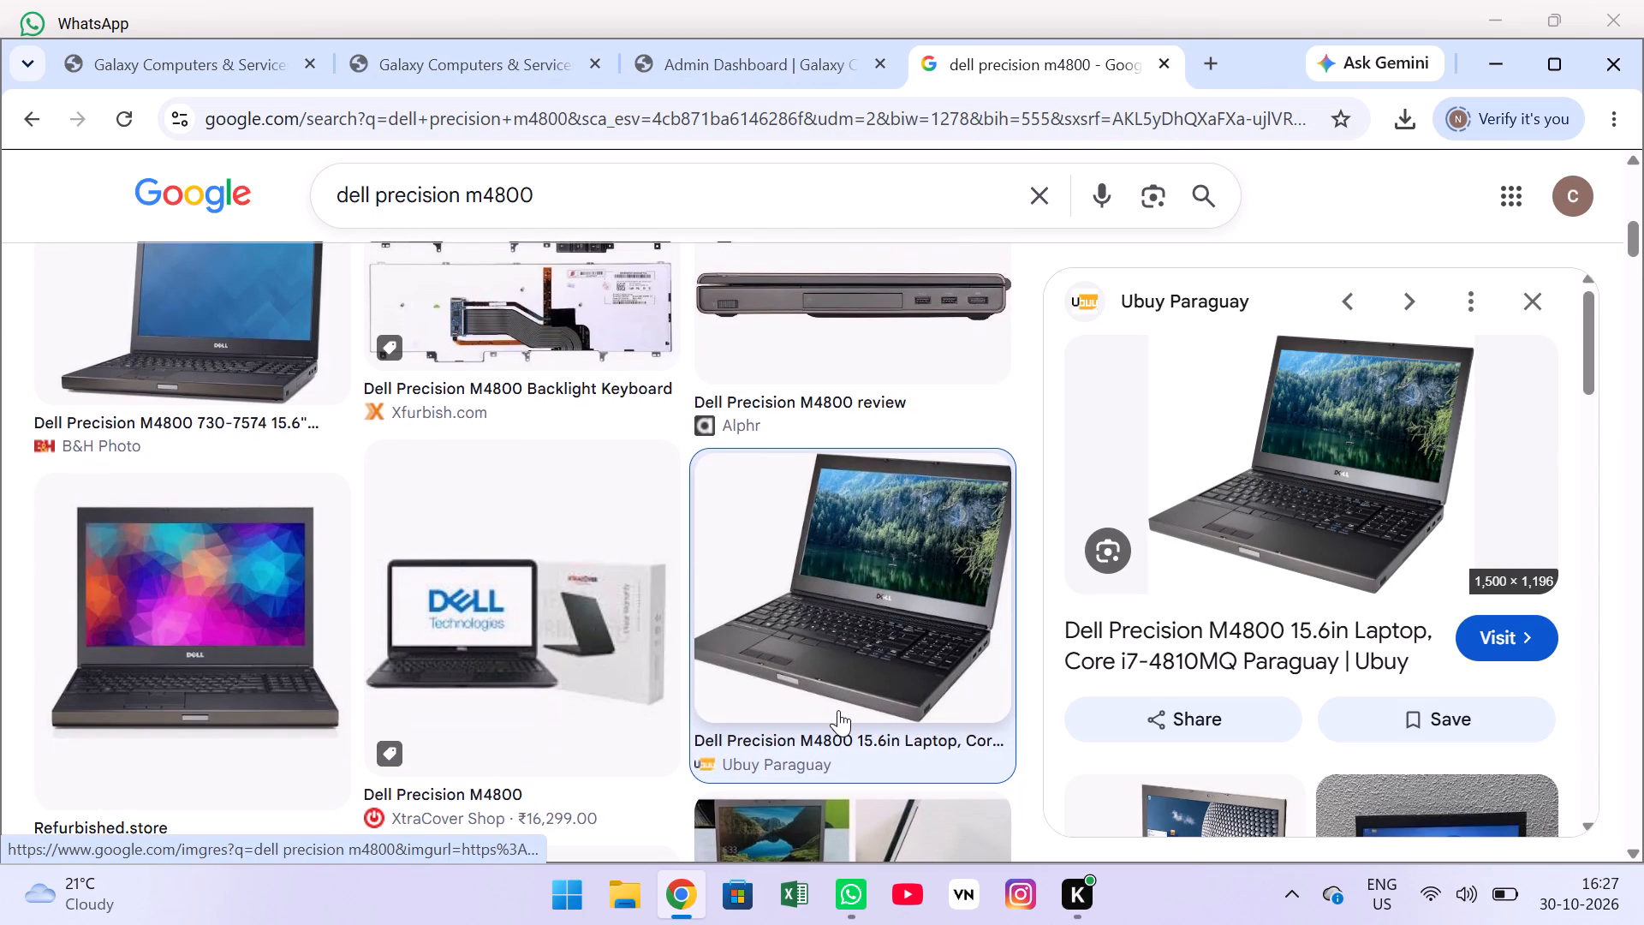
pyautogui.scroll(-1, 838, 710)
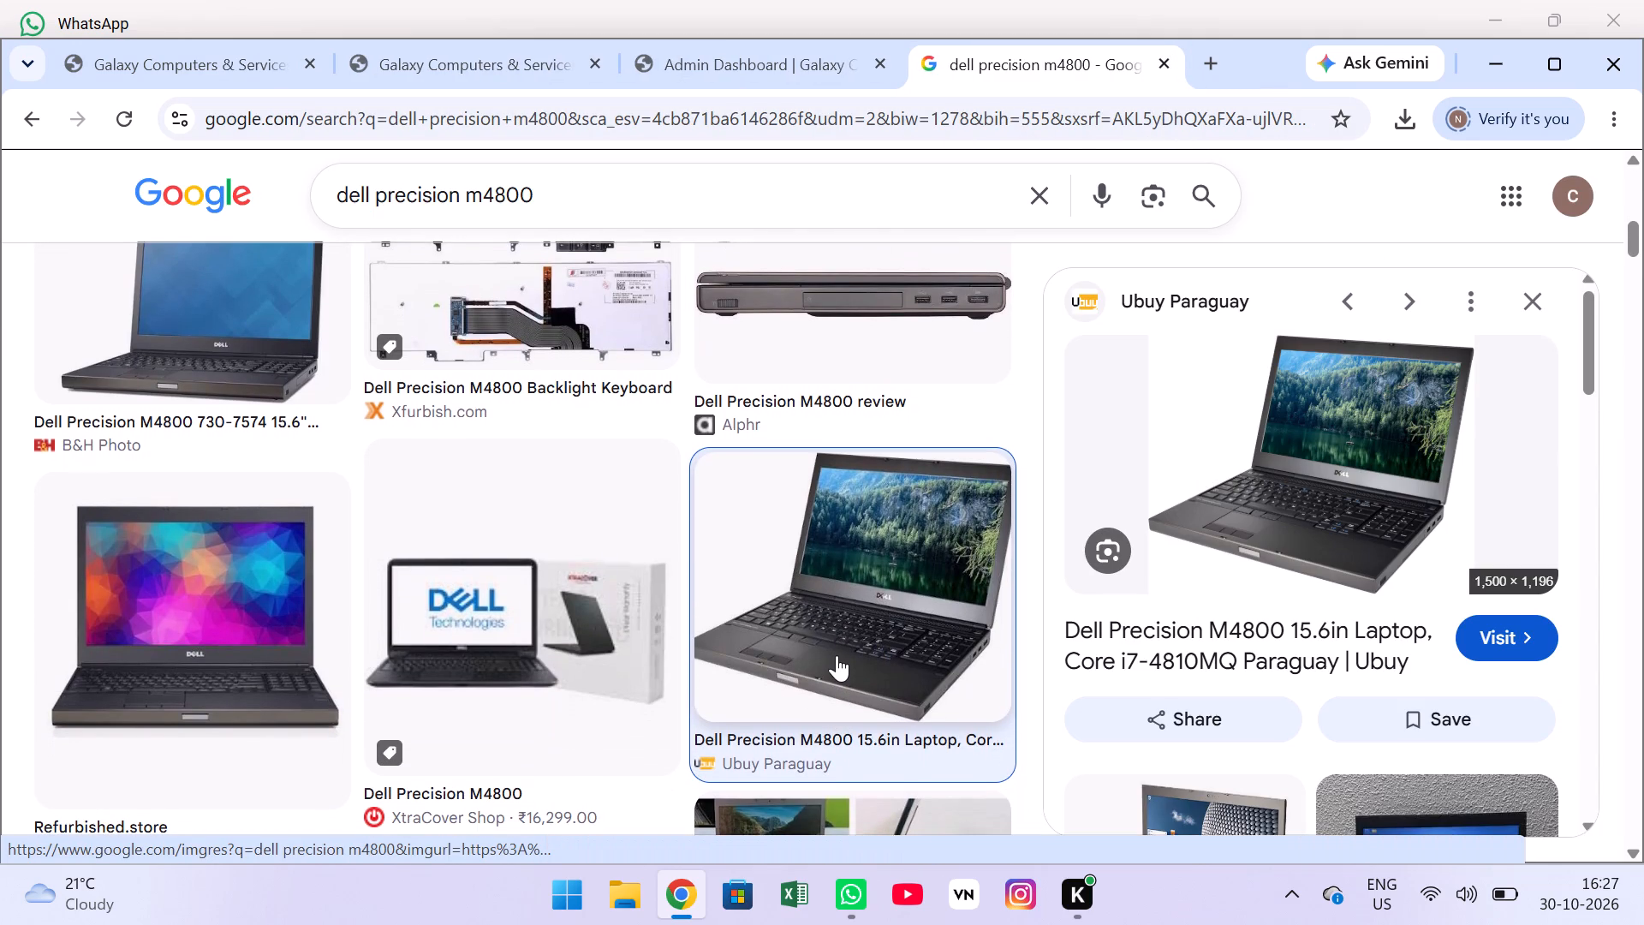
pyautogui.rightClick(1315, 490)
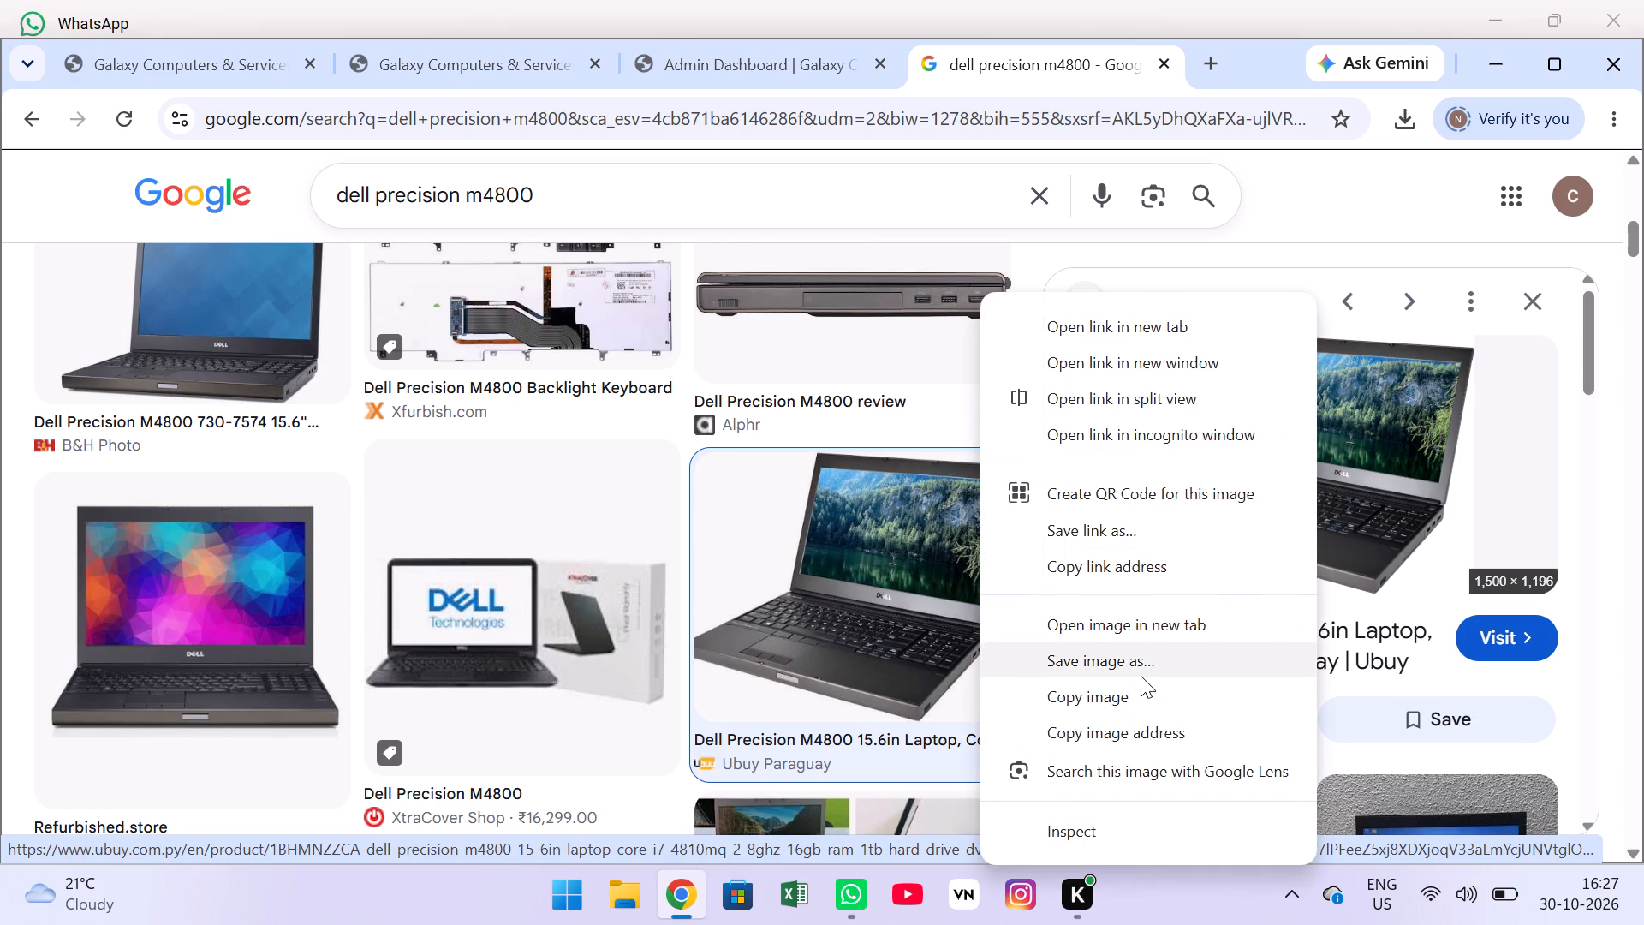
pyautogui.click(1141, 676)
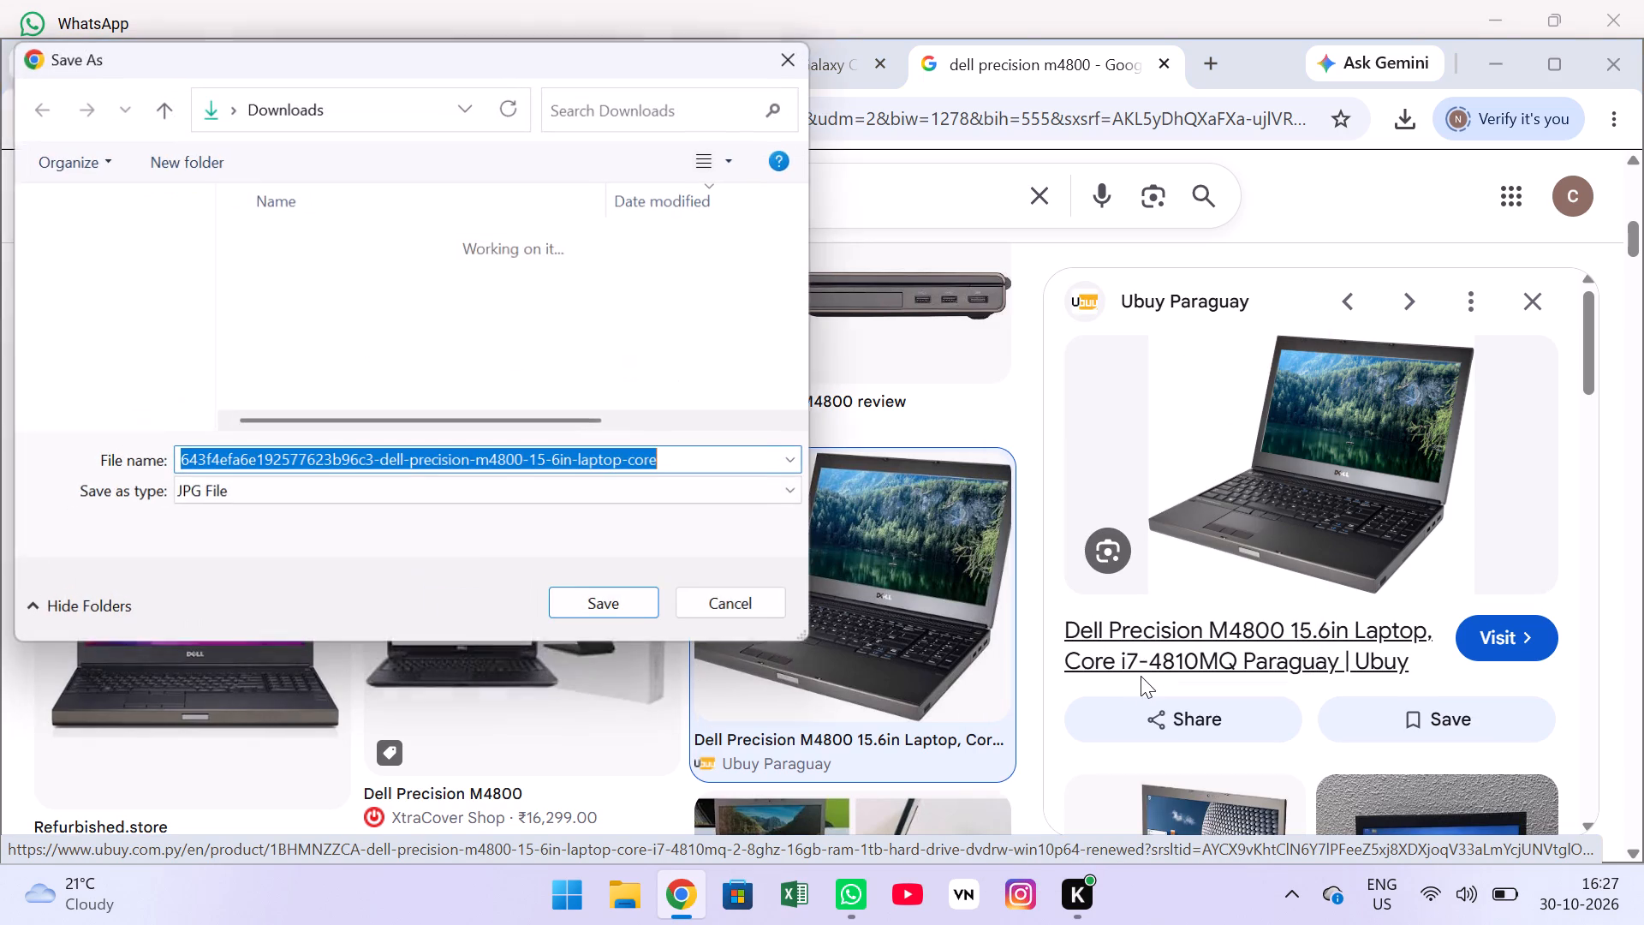
pyautogui.click(109, 417)
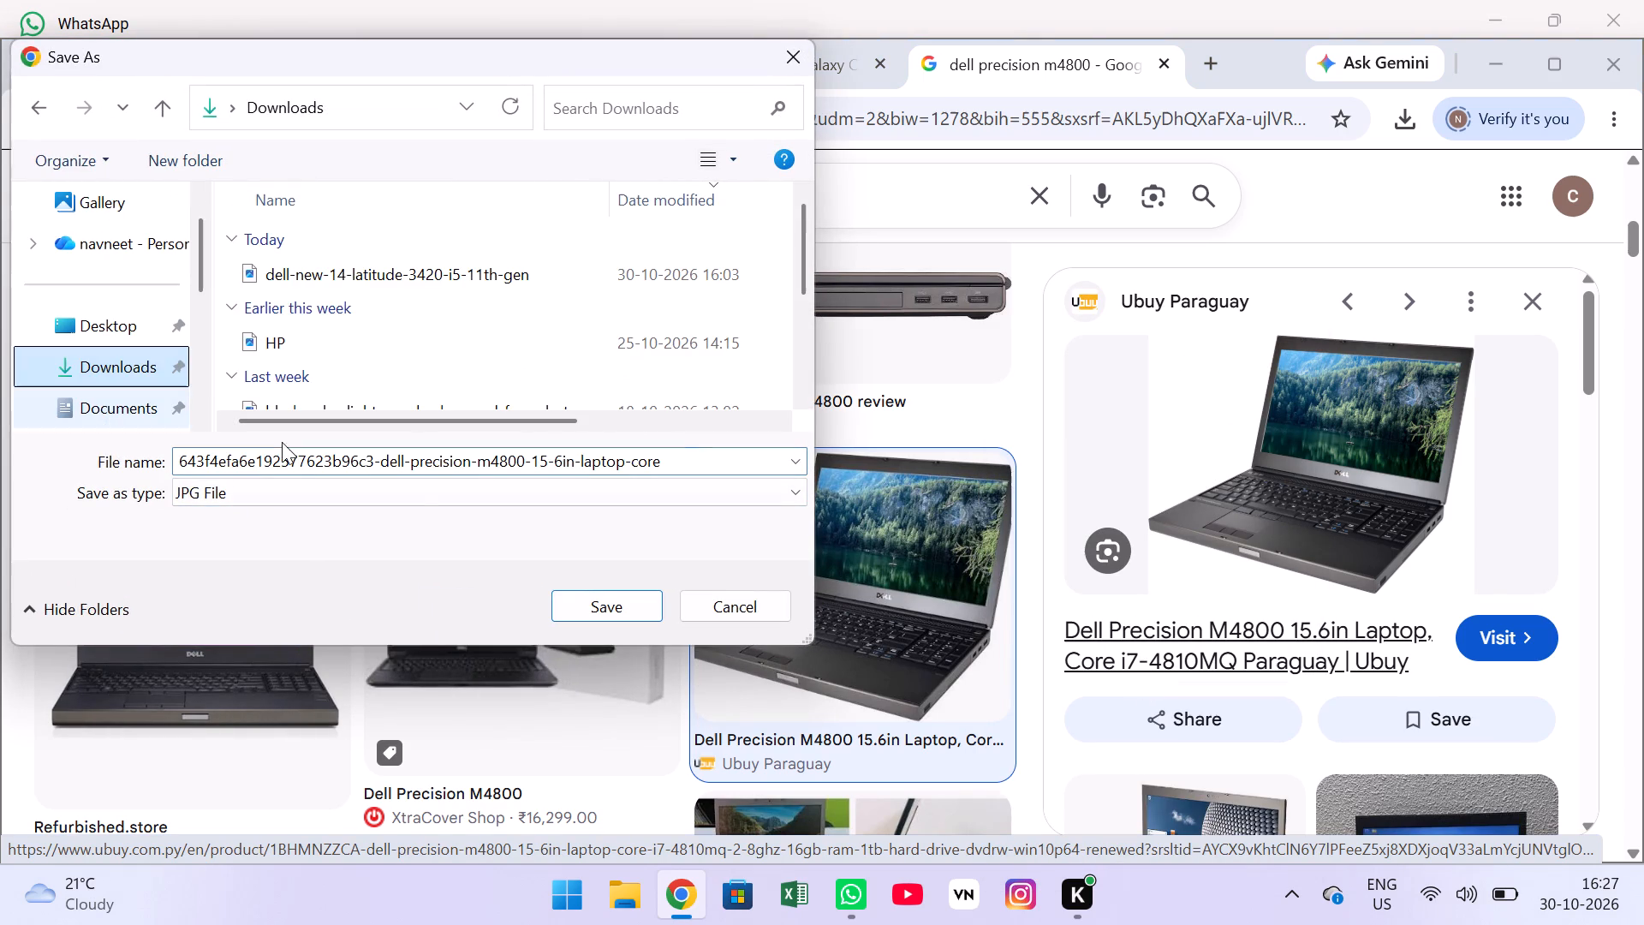
pyautogui.click(617, 609)
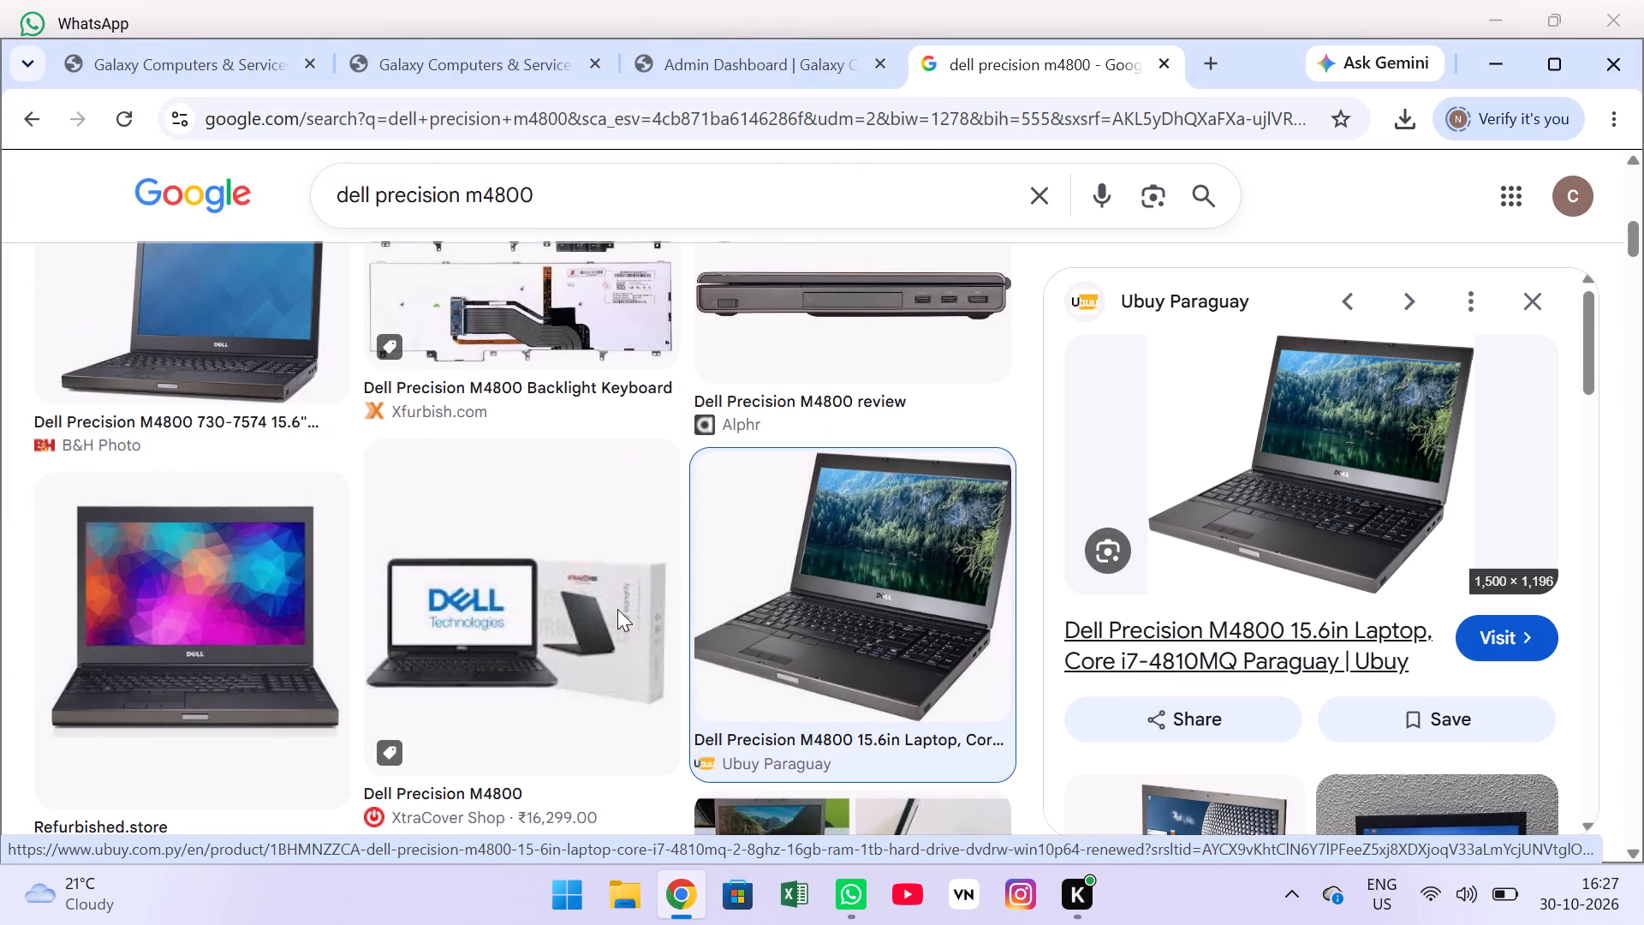
# Upload the downloaded Dell Precision M4800 JPG from Downloads as the product image in the admin dashboard's DELL product form.
pyautogui.click(734, 66)
pyautogui.click(174, 573)
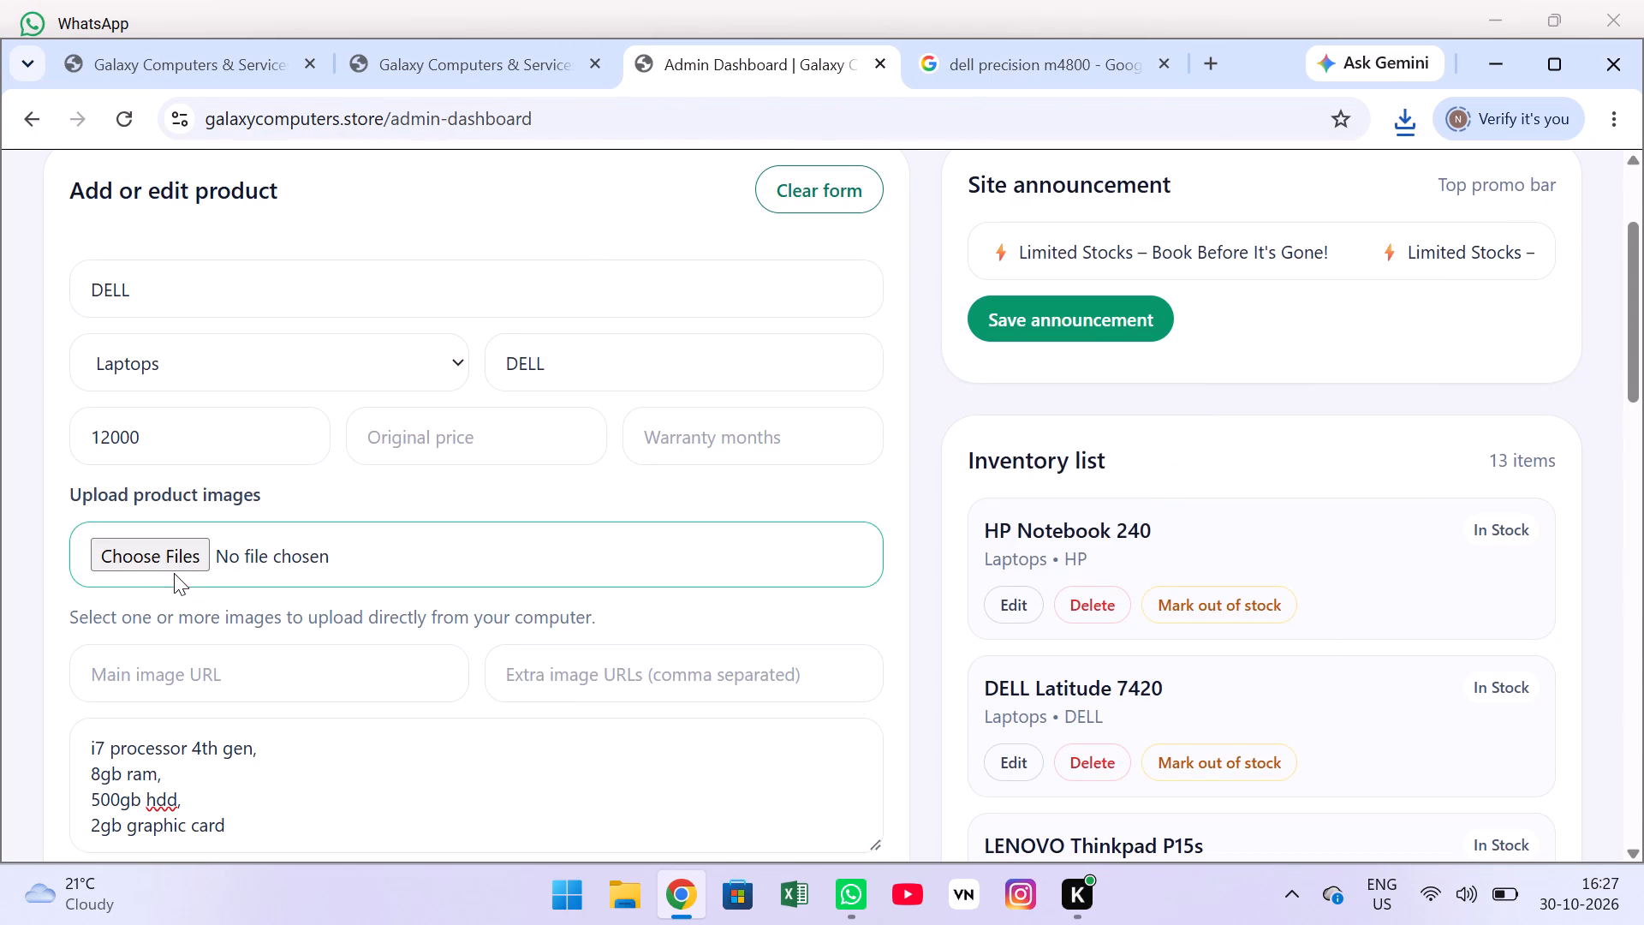
pyautogui.click(164, 559)
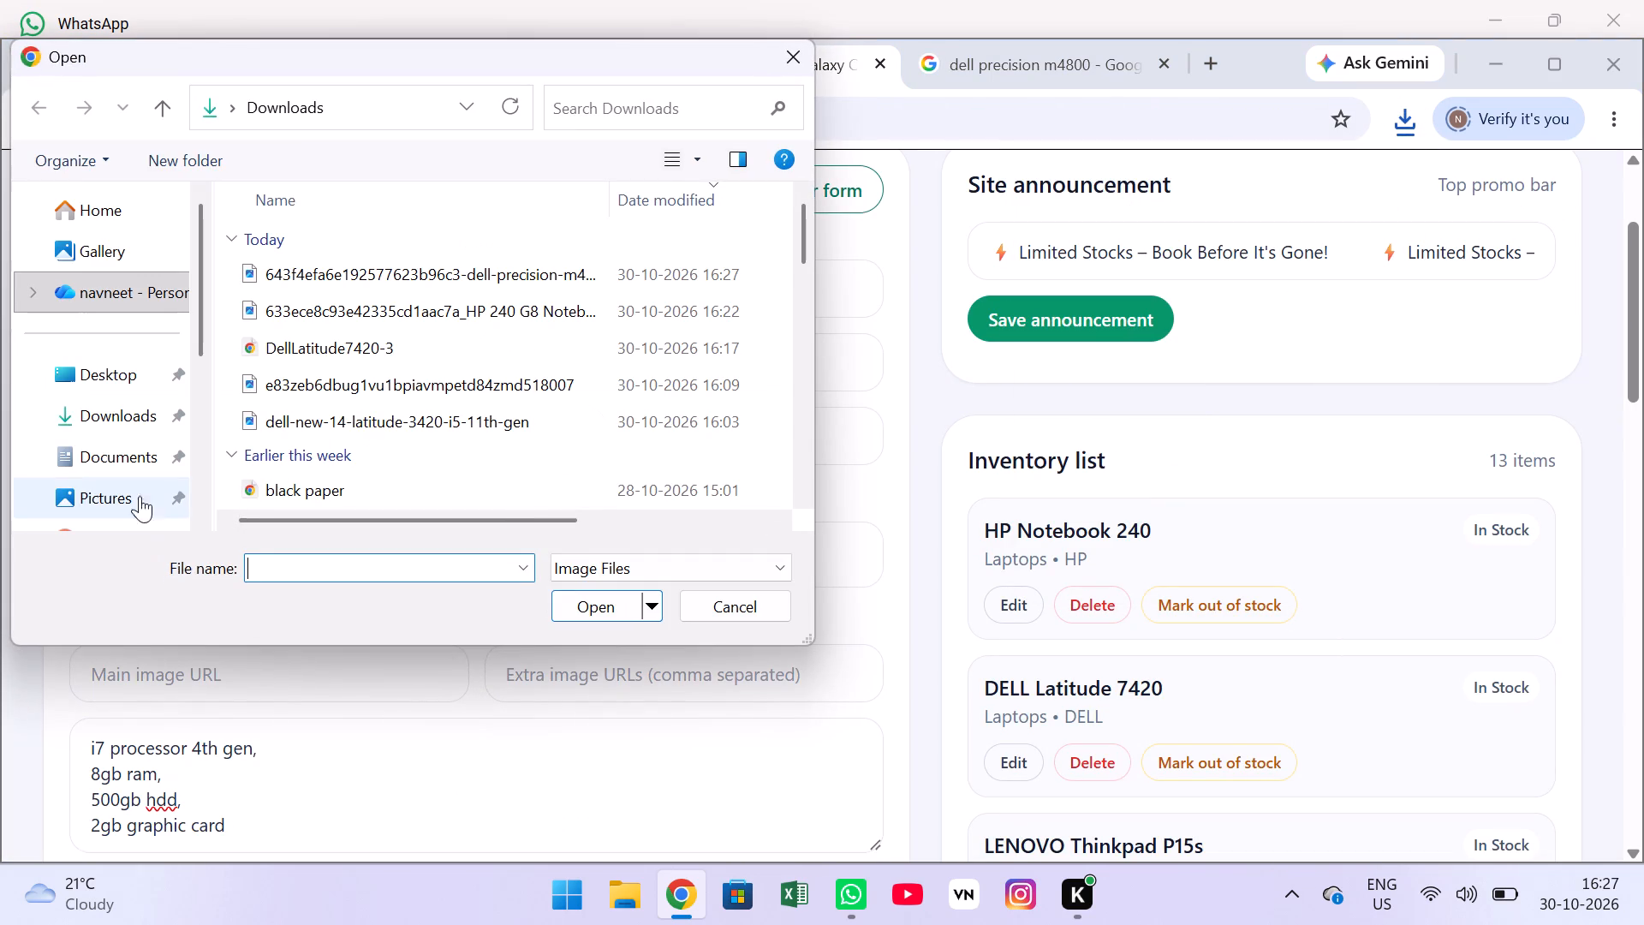
pyautogui.click(92, 421)
pyautogui.doubleClick(401, 266)
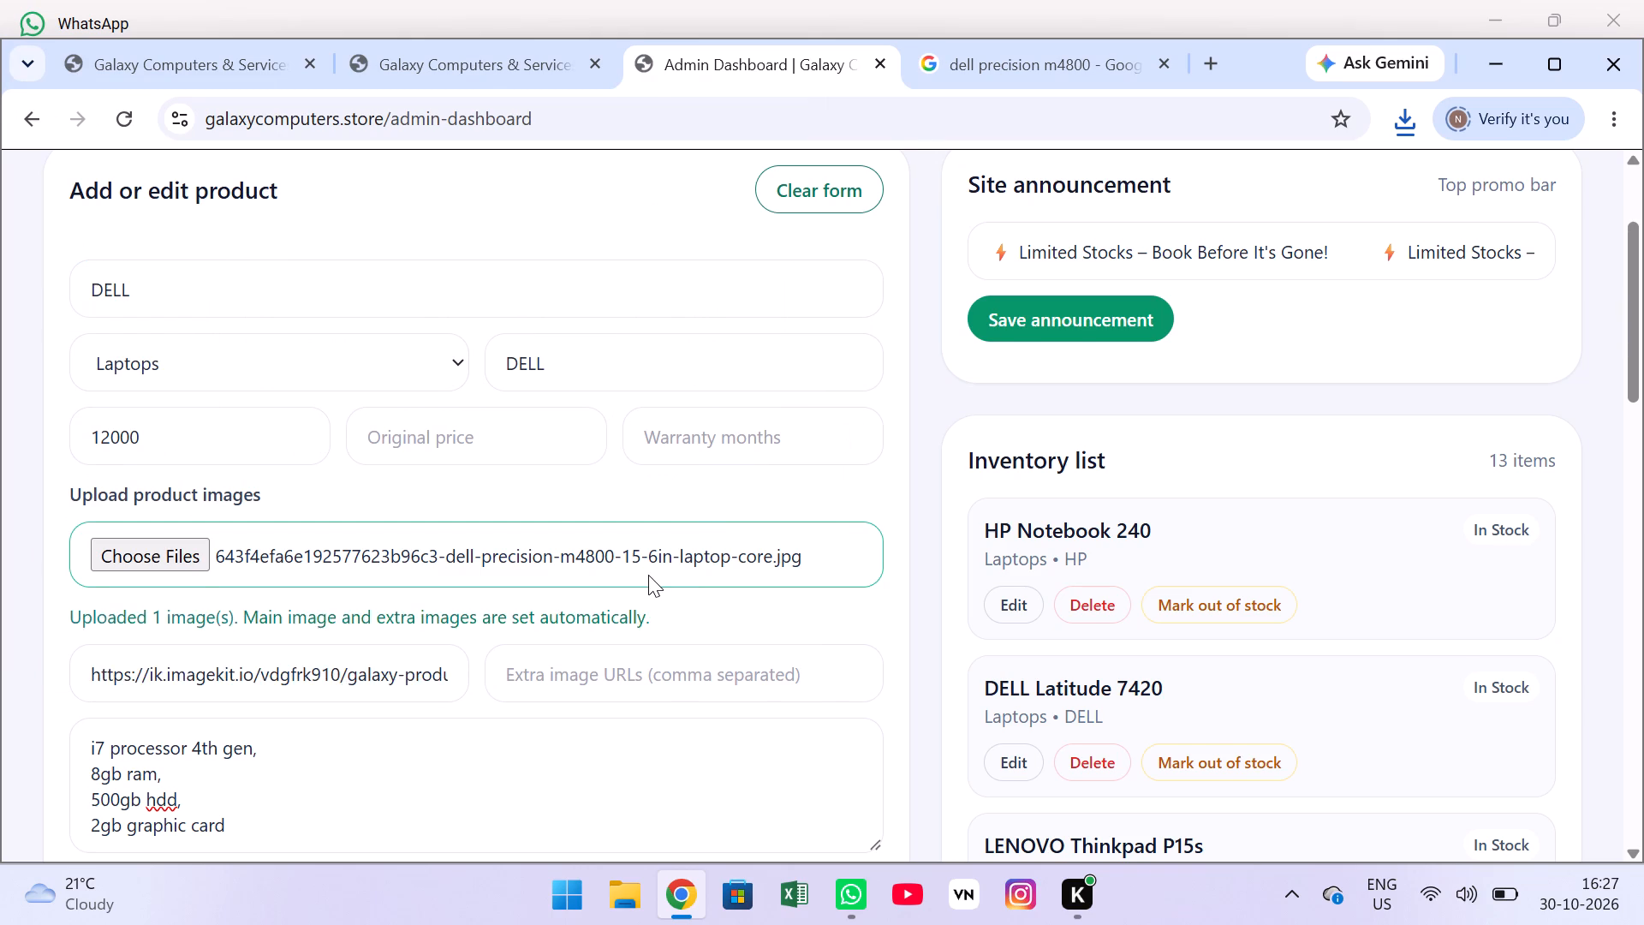
# Save the DELL laptop product with its In Stock, Featured and New arrival settings.
pyautogui.scroll(-4, 648, 575)
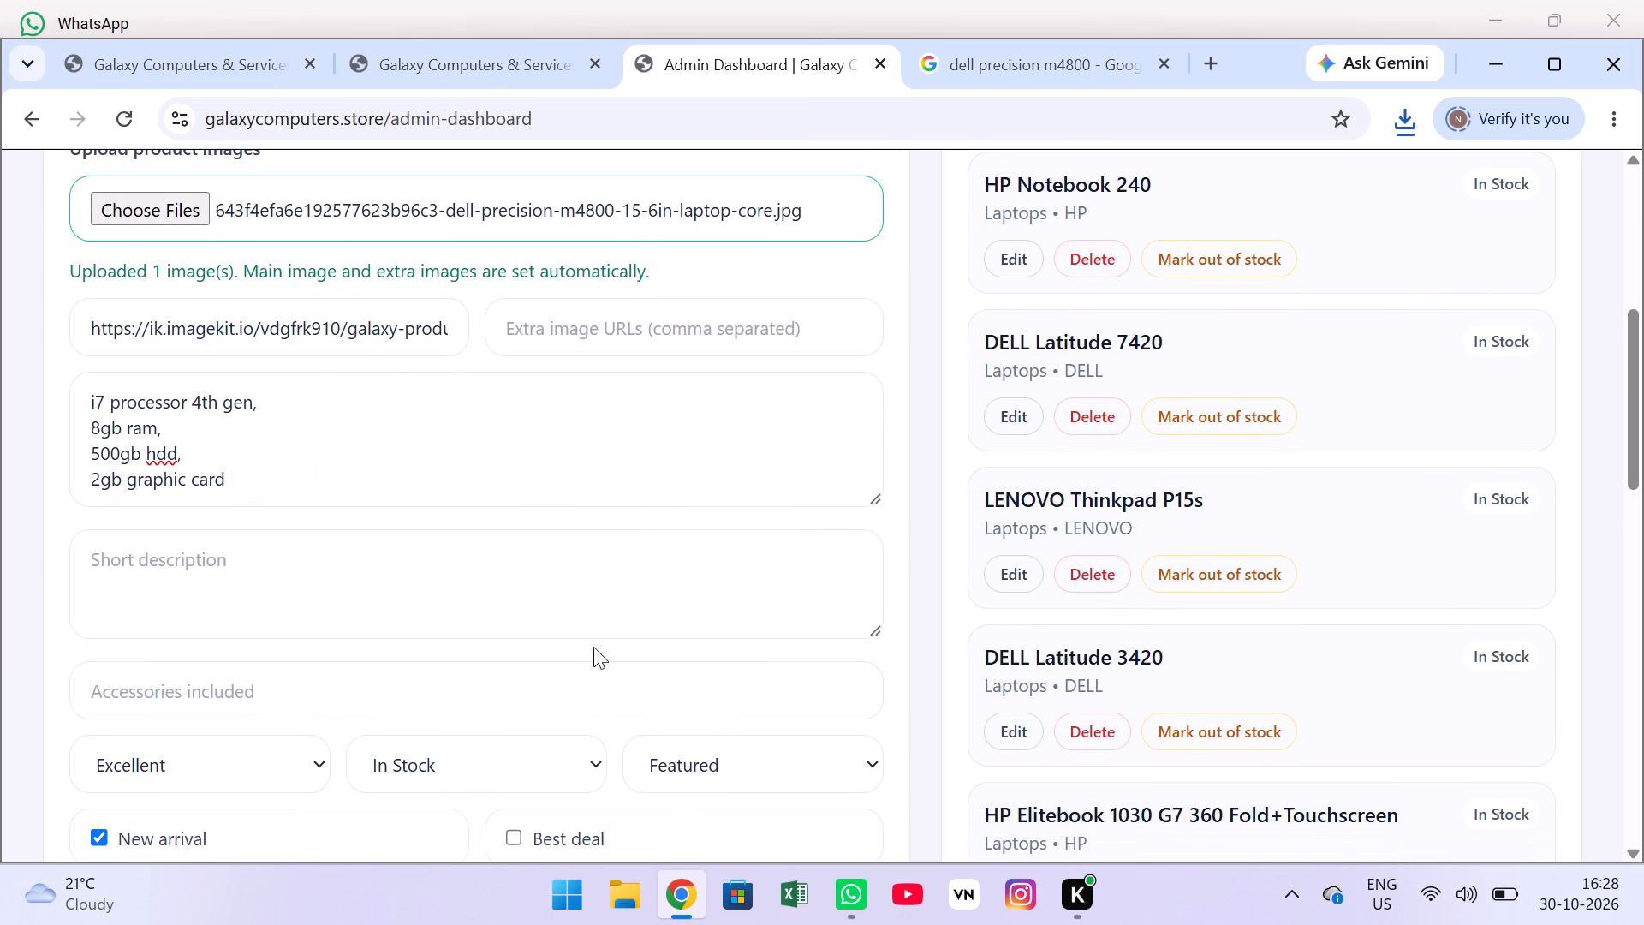
pyautogui.scroll(-4, 466, 542)
pyautogui.click(469, 564)
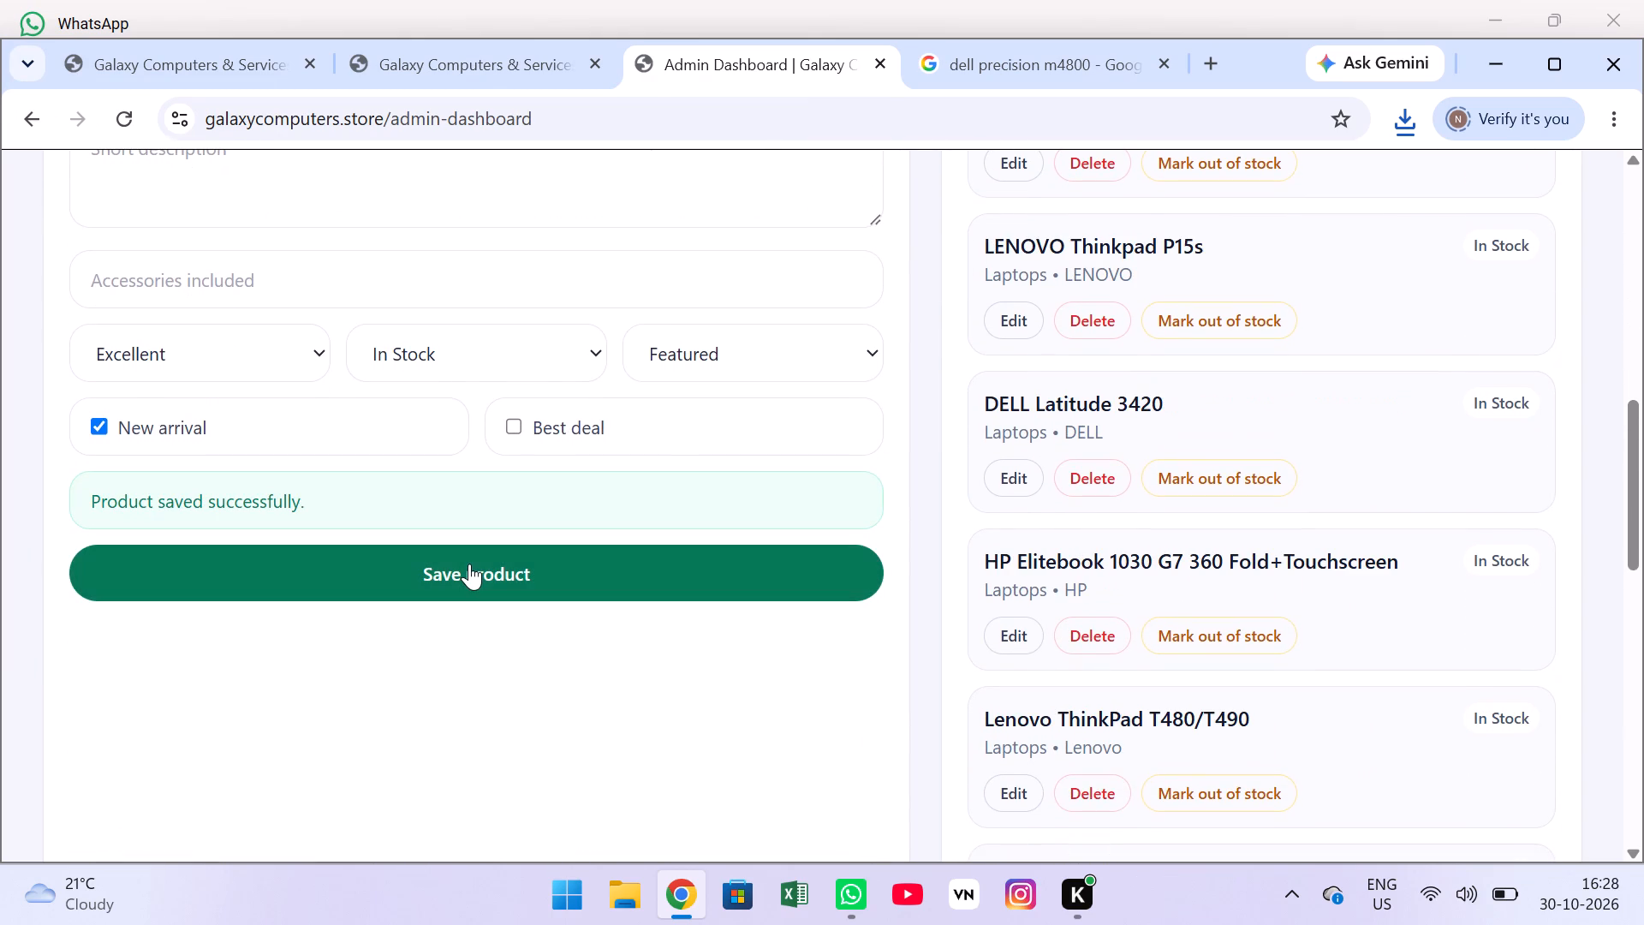
# Check the new DELL listing in the dashboard's inventory list and its image, specs and price on the storefront.
pyautogui.scroll(2, 1124, 382)
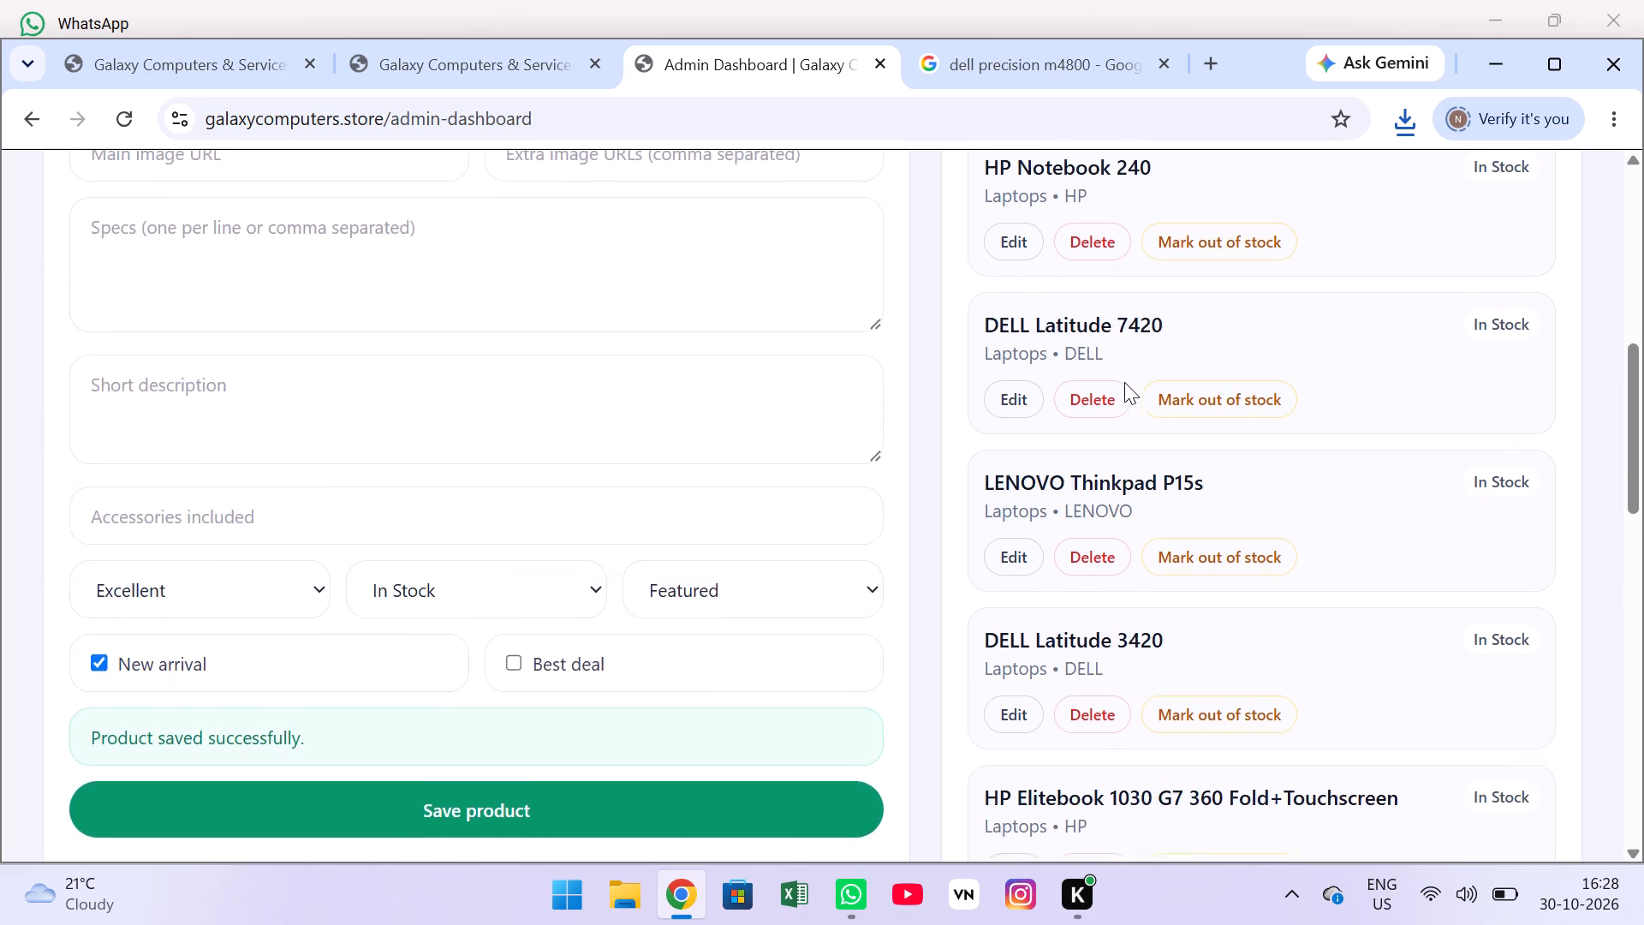
pyautogui.scroll(7, 1124, 382)
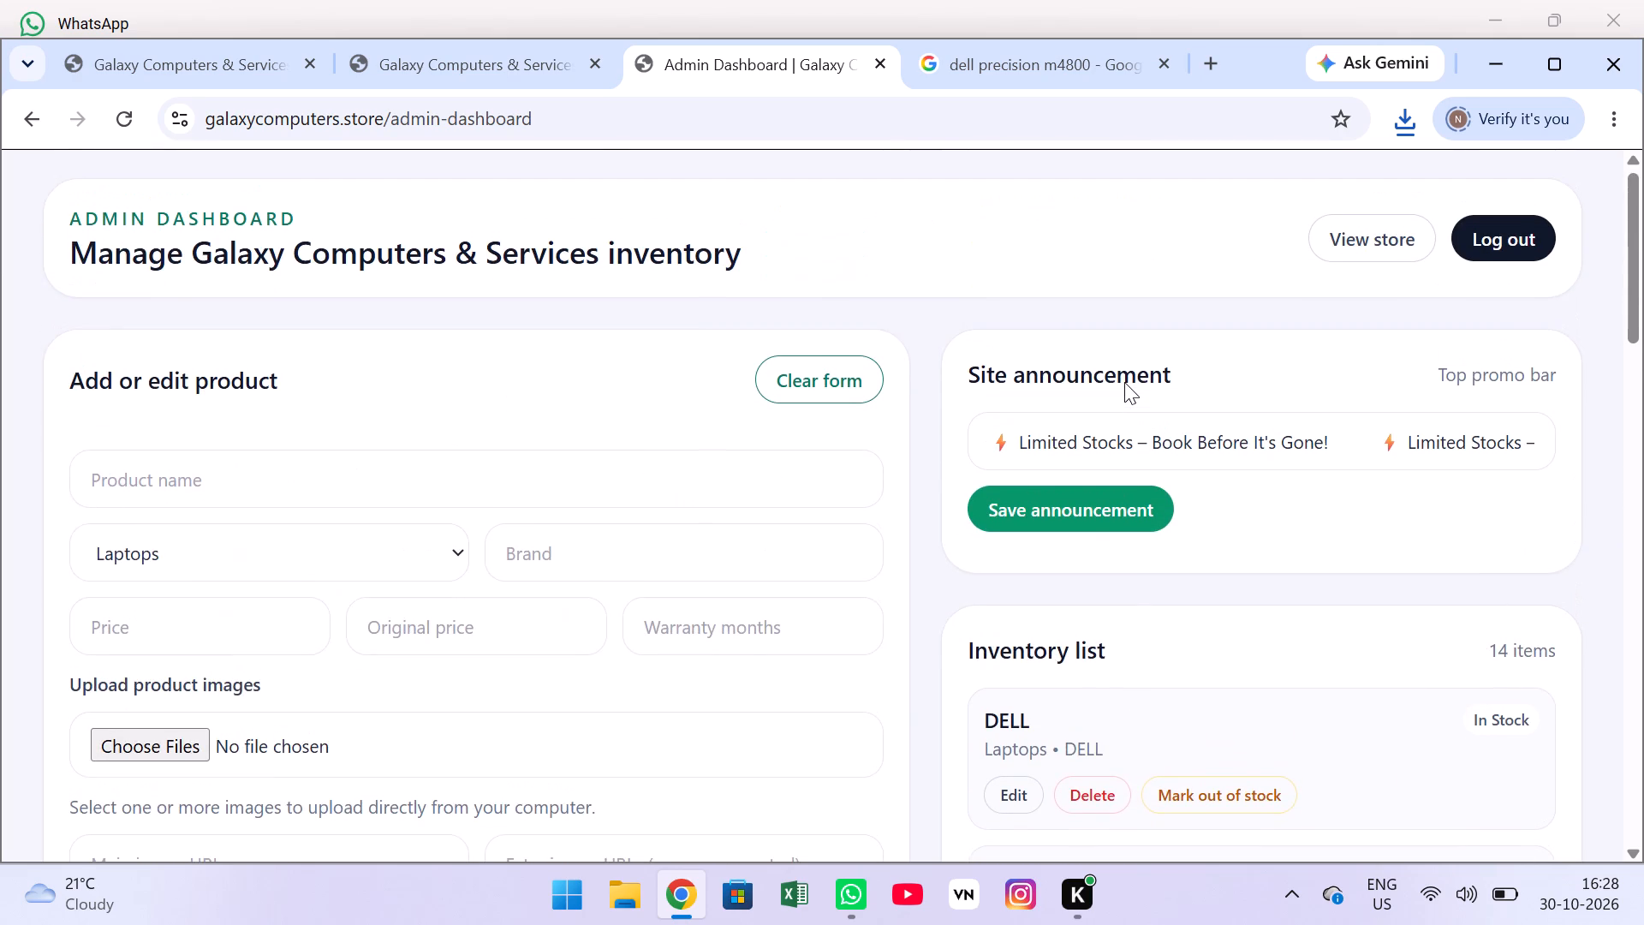
pyautogui.scroll(-5, 917, 690)
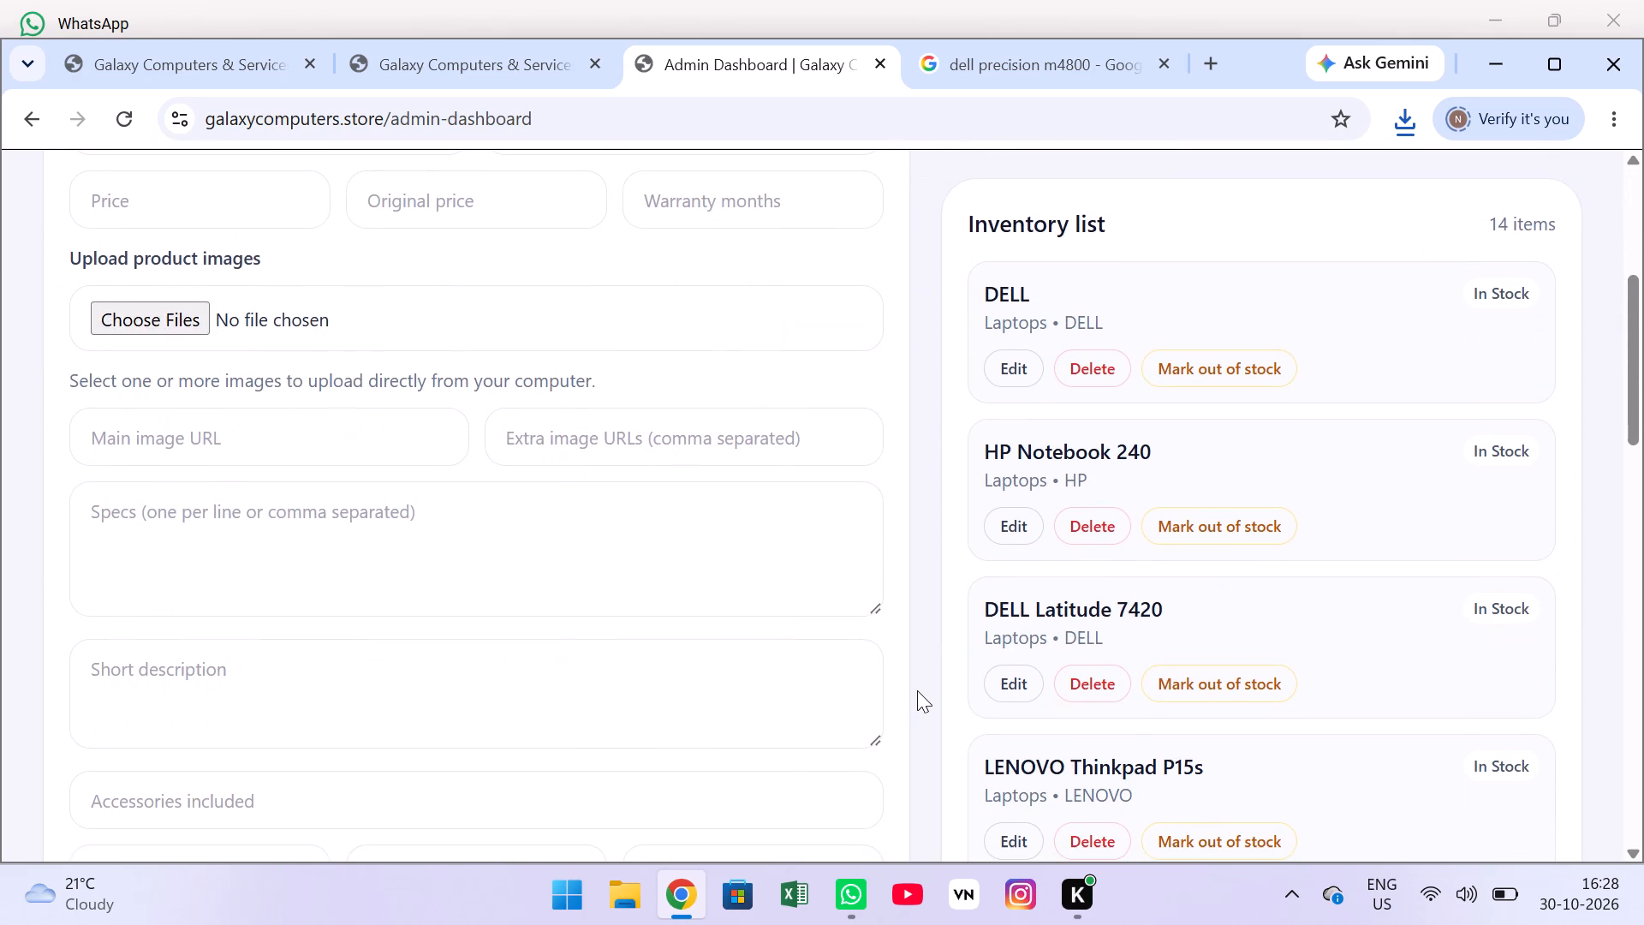
pyautogui.hscroll(-1, 917, 690)
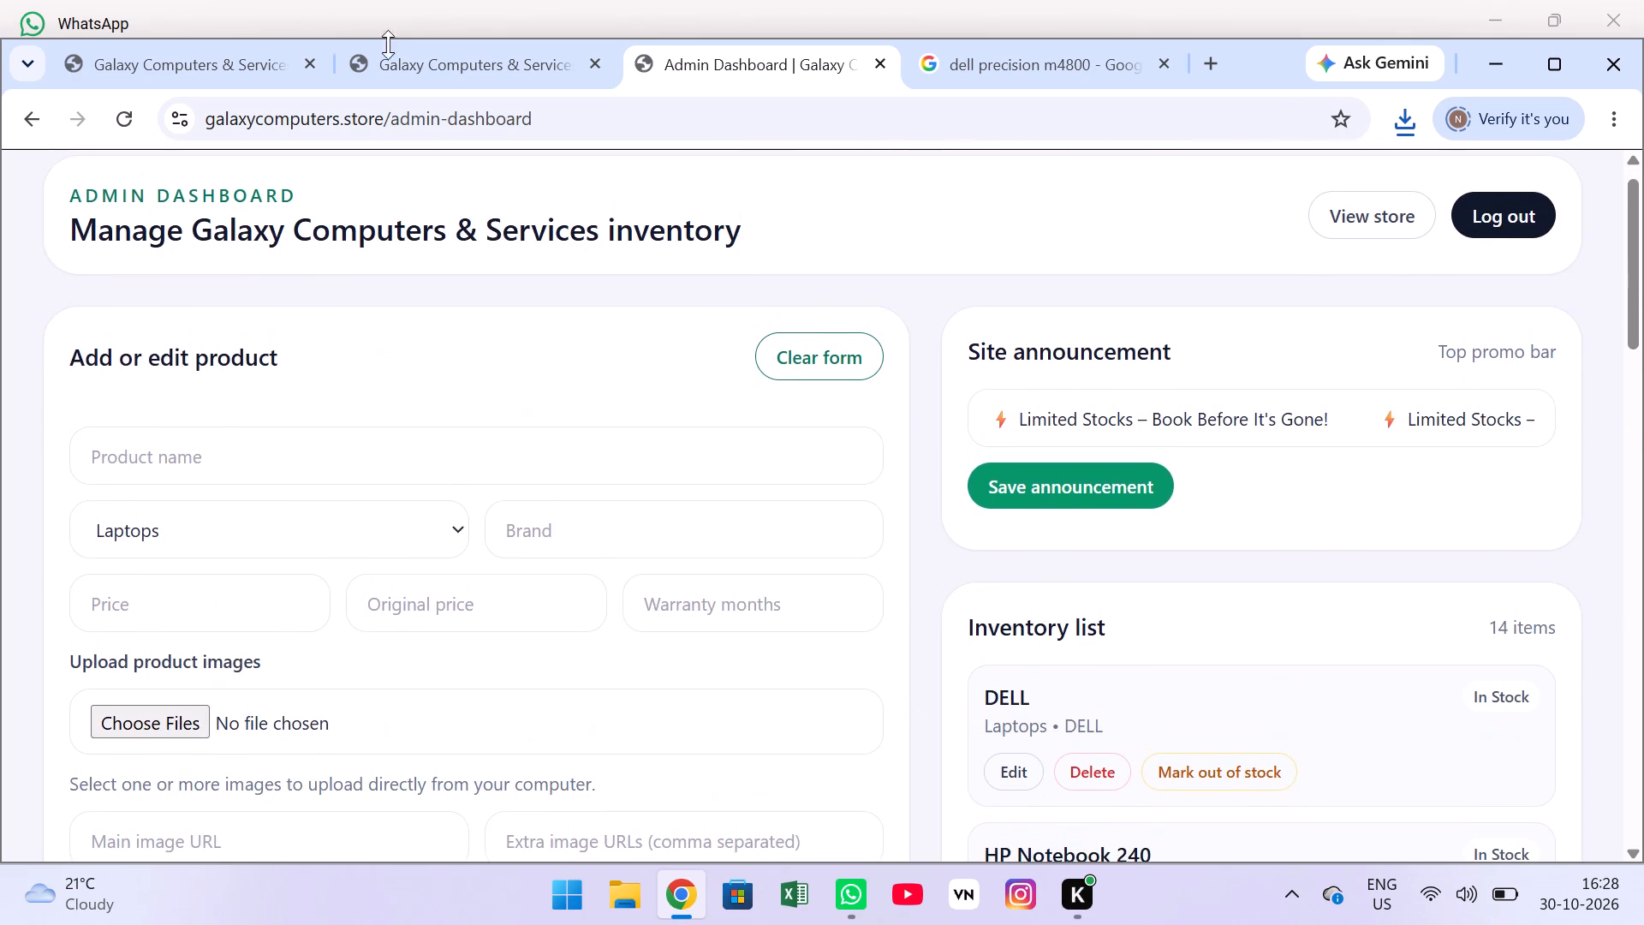
pyautogui.click(424, 75)
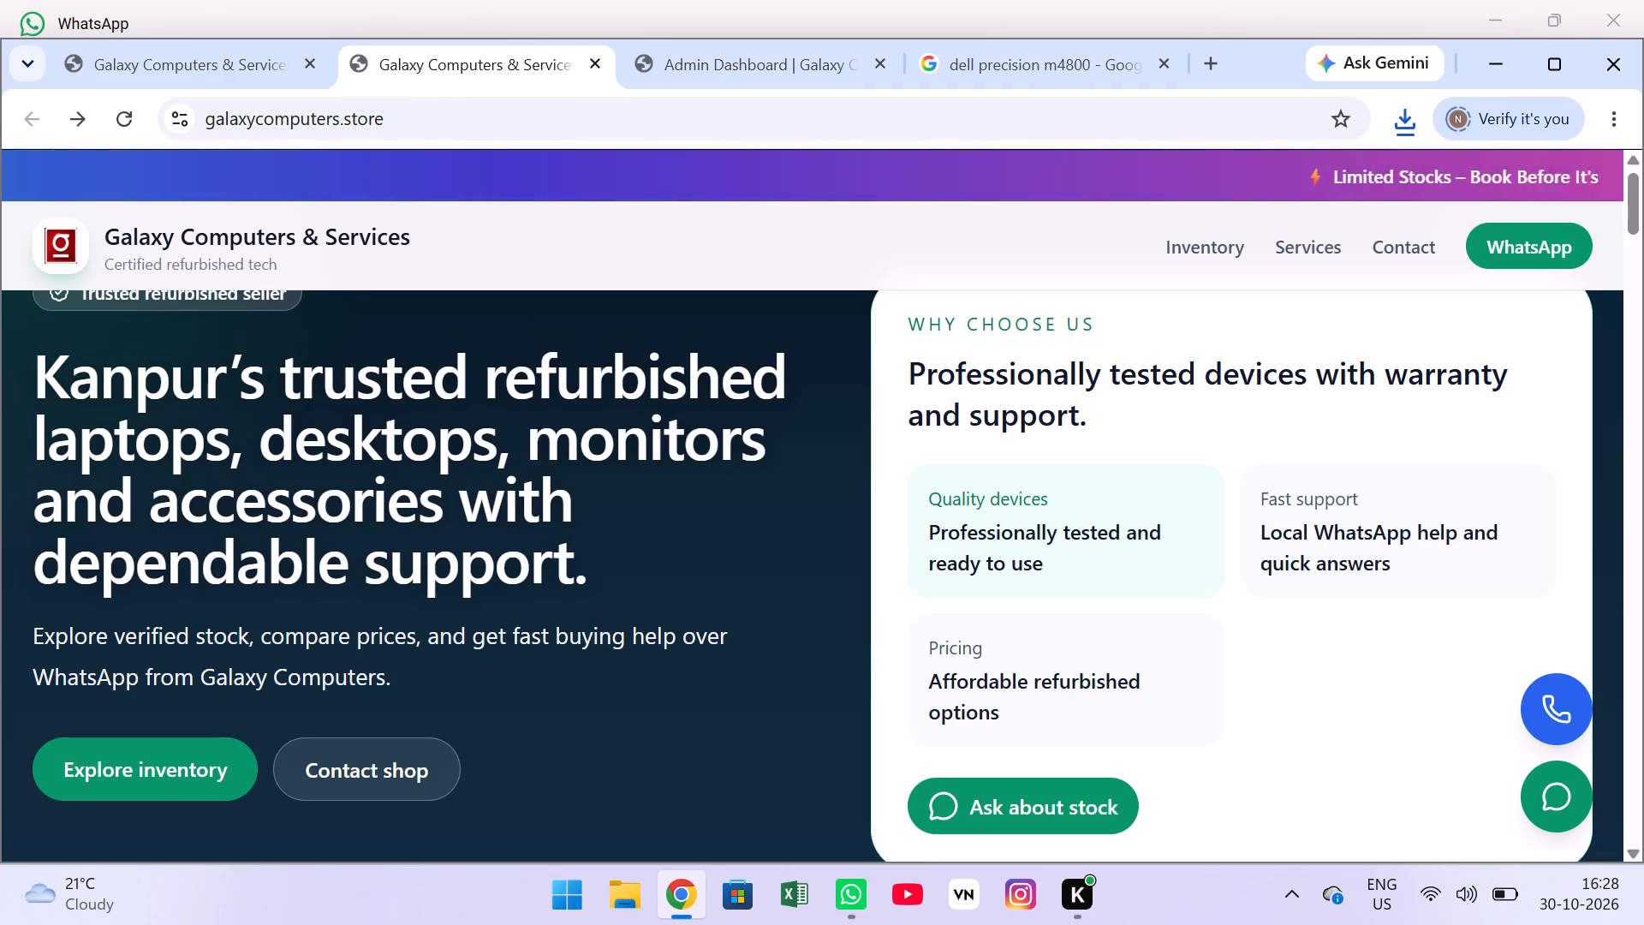
pyautogui.scroll(-7, 563, 397)
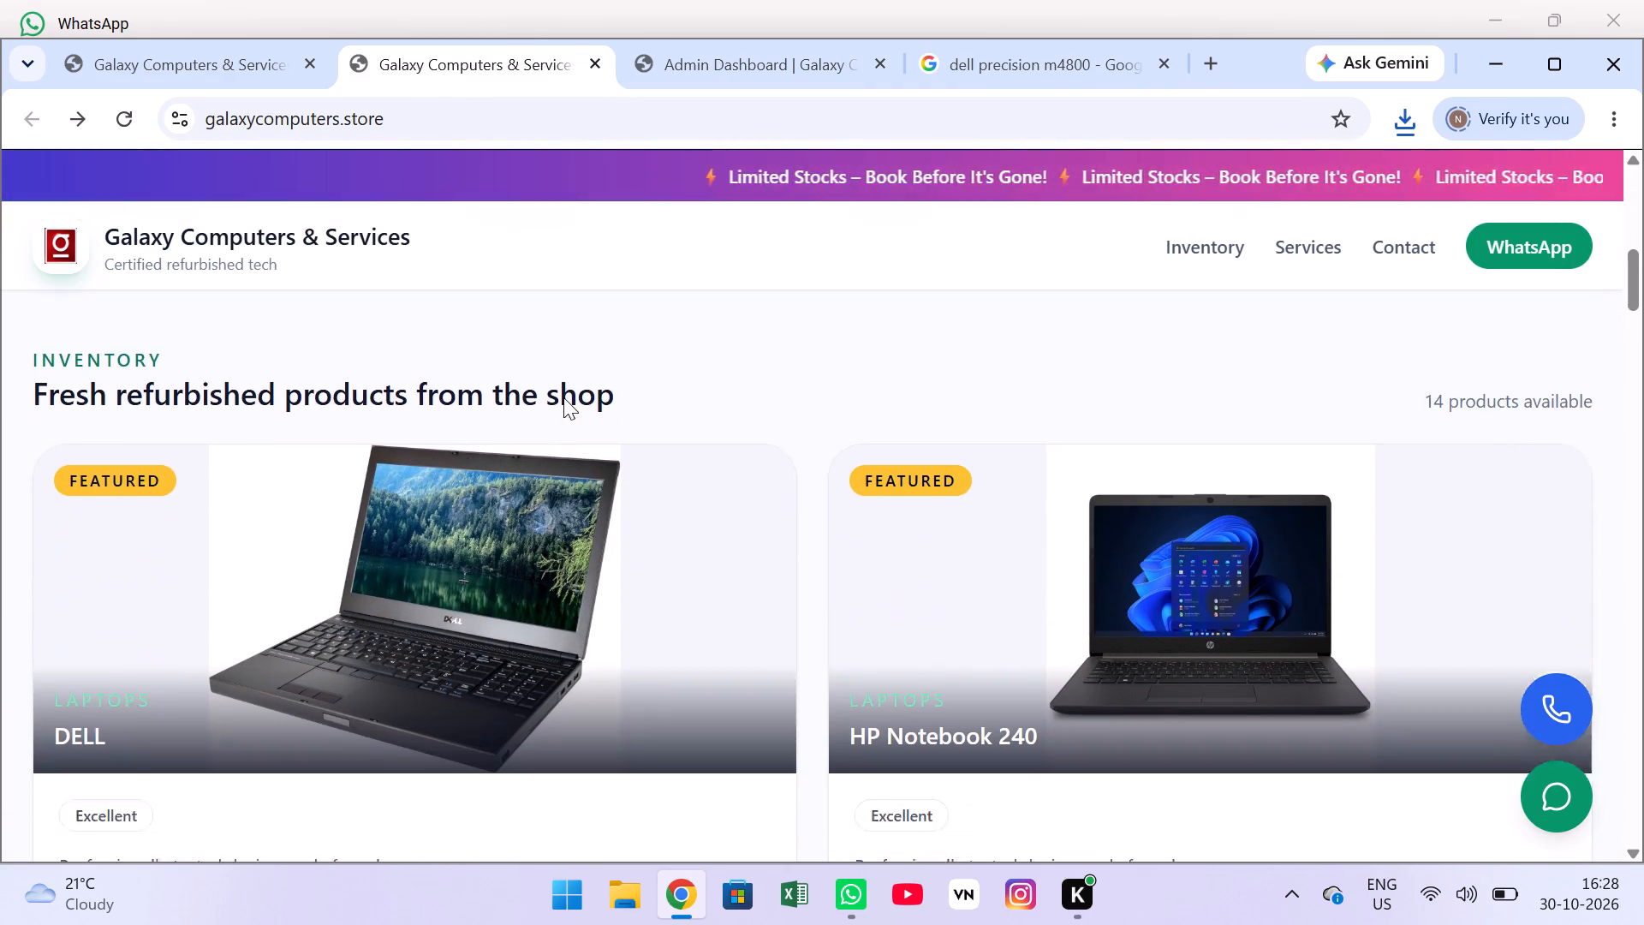
pyautogui.scroll(-2, 563, 397)
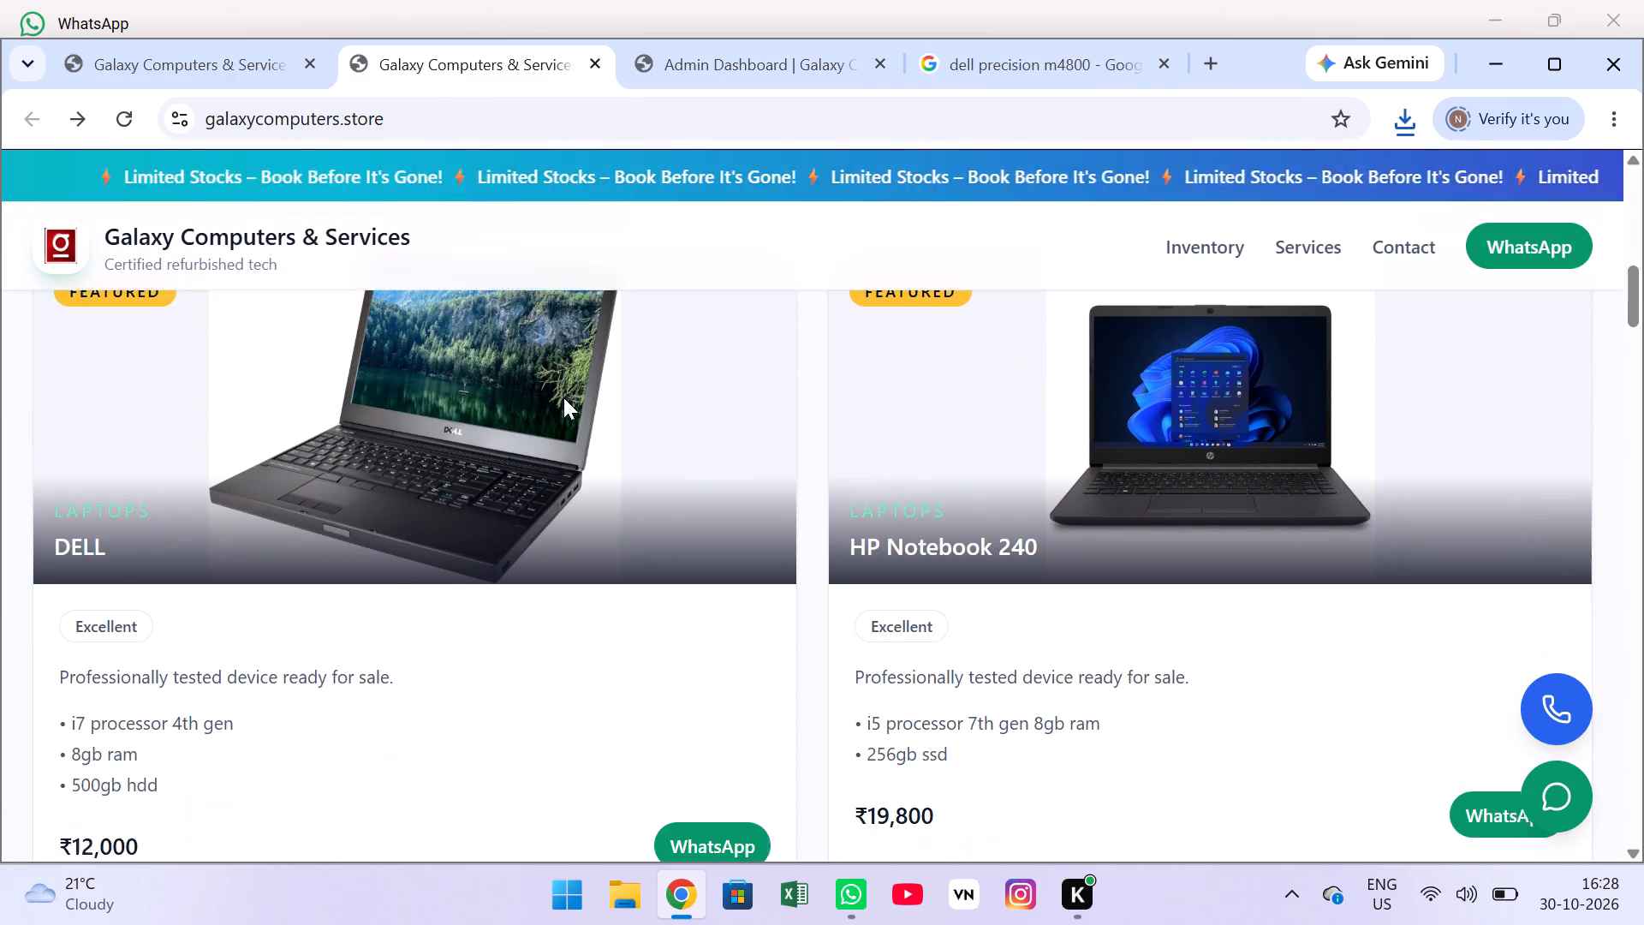
pyautogui.scroll(-2, 563, 397)
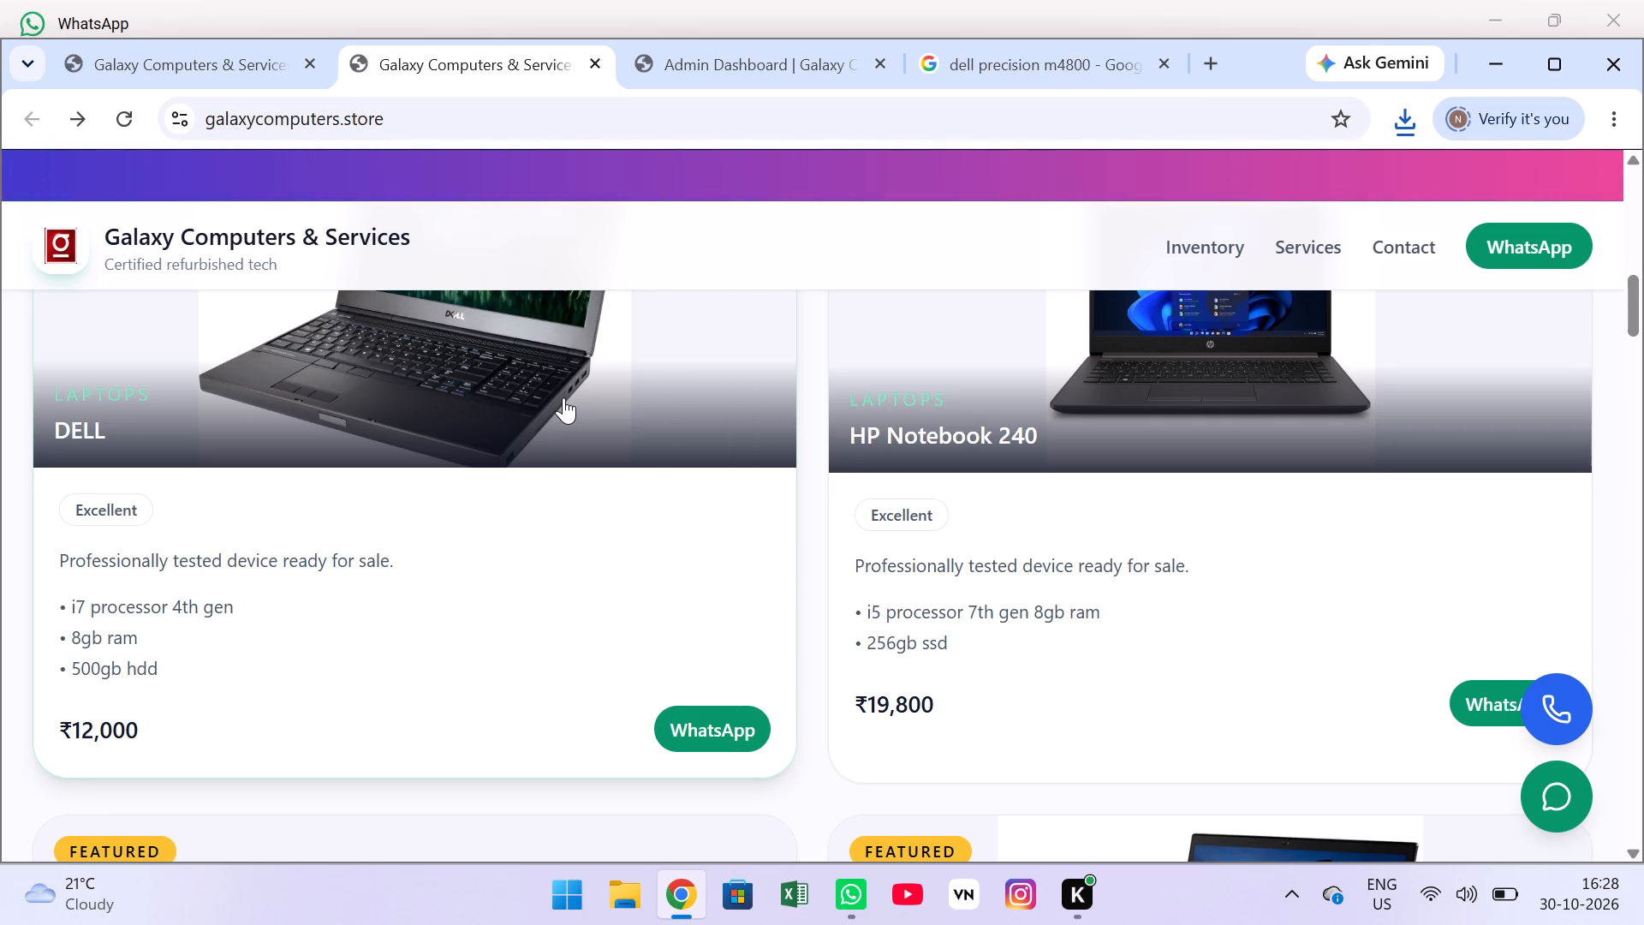
pyautogui.scroll(2, 702, 455)
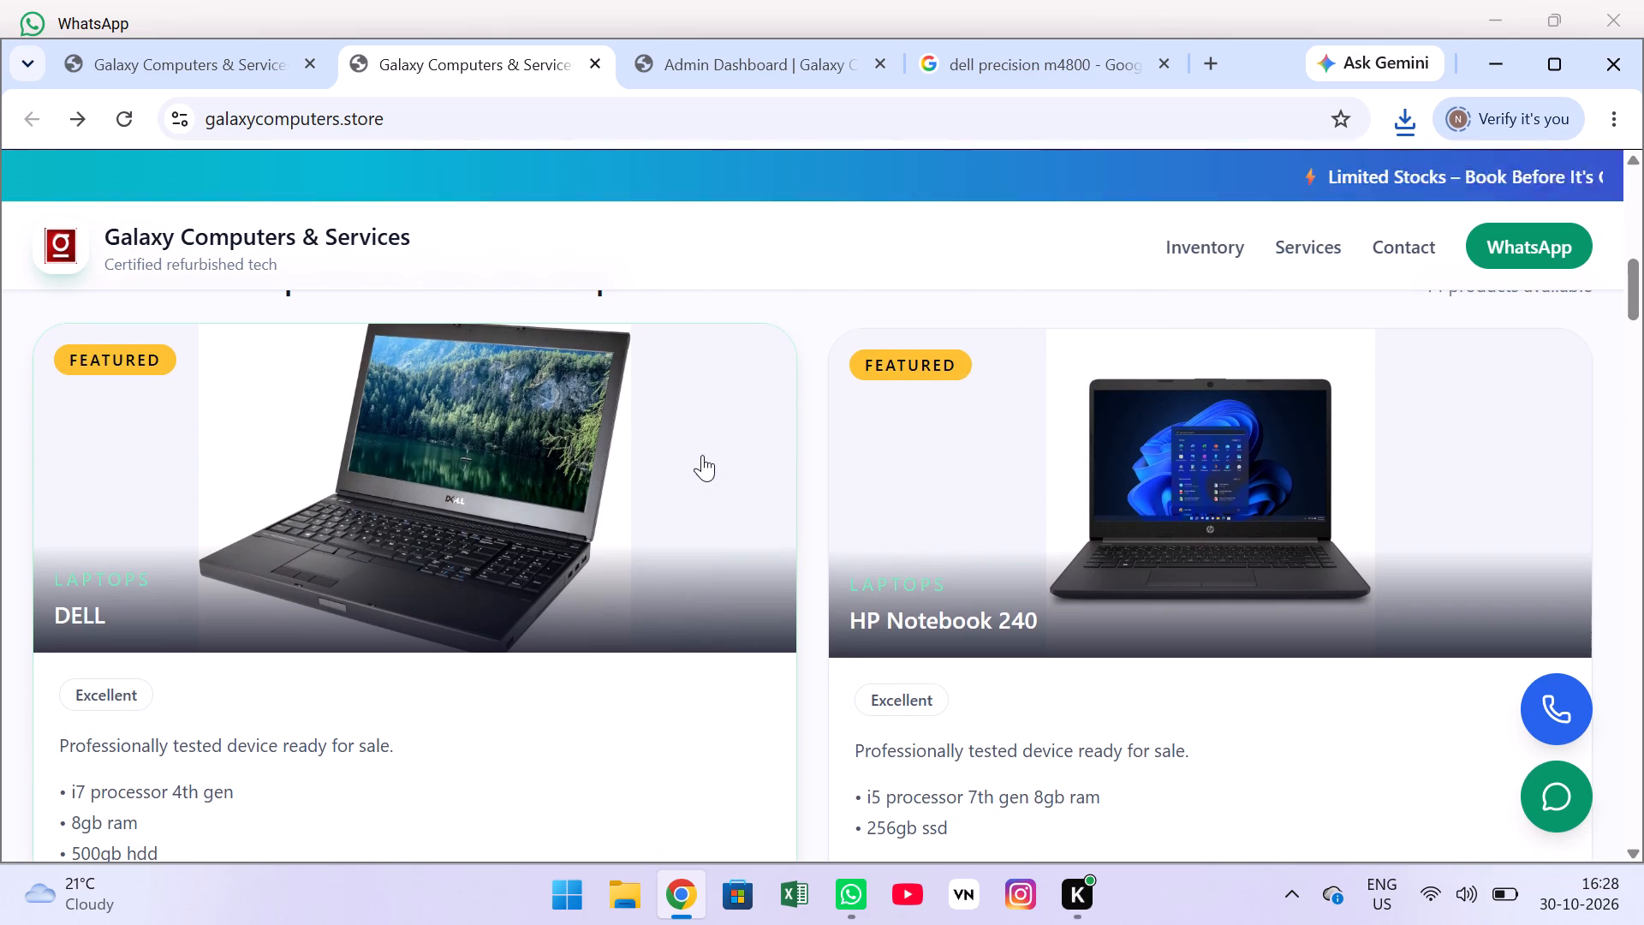
# Look through the other laptop and desktop PC listings in the storefront inventory.
pyautogui.scroll(-10, 654, 508)
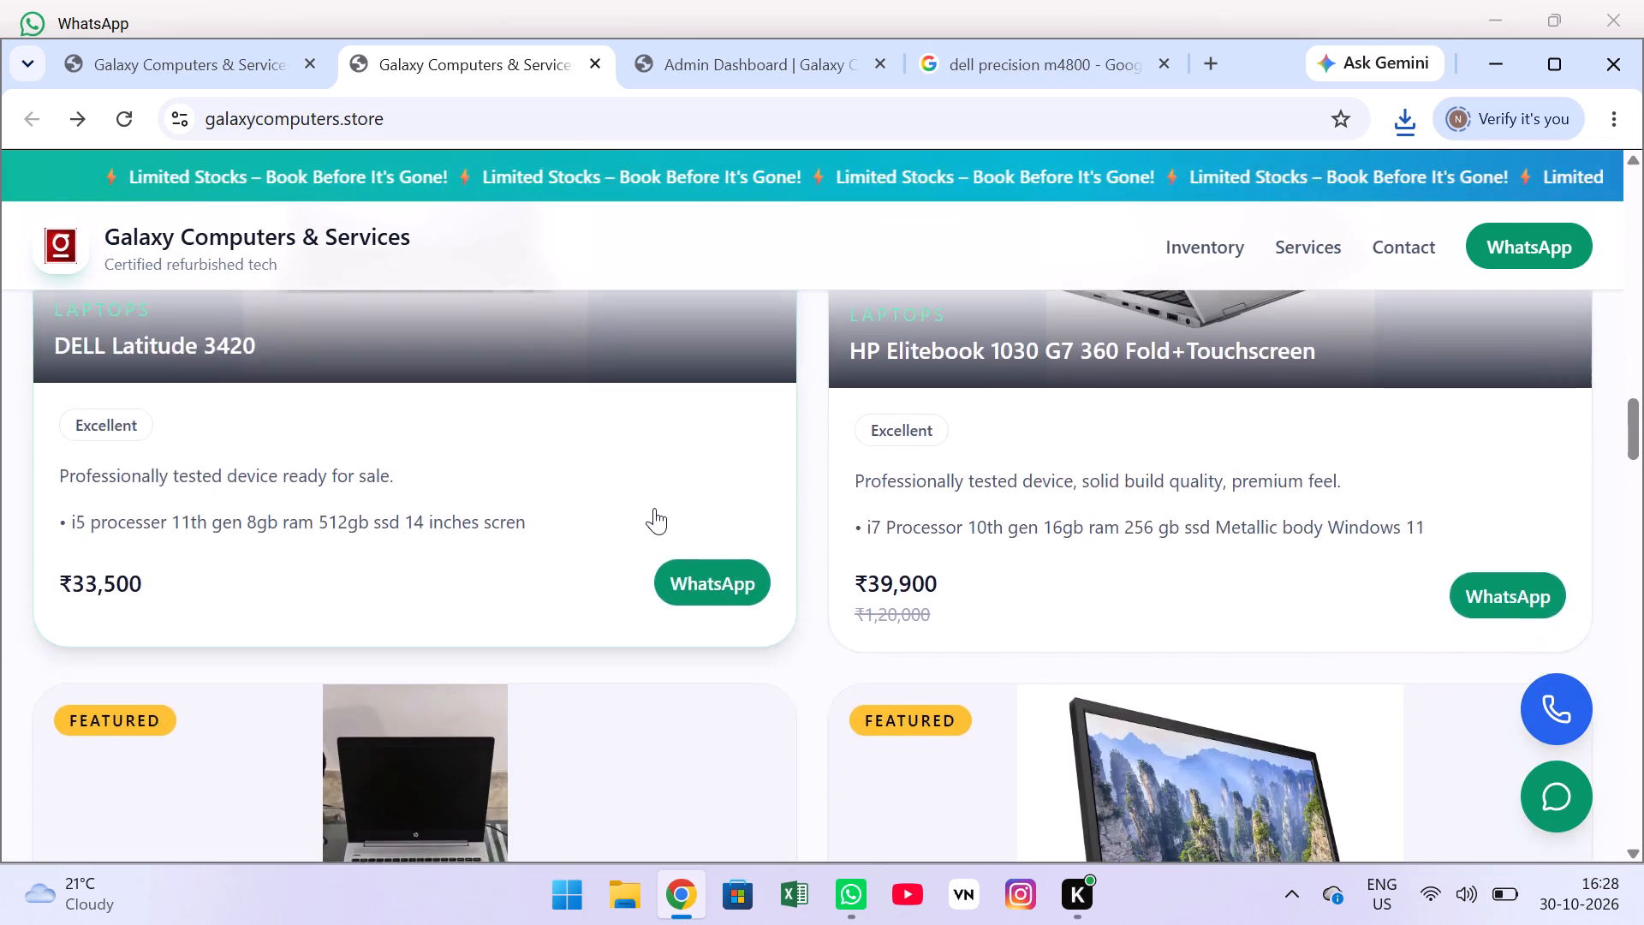
pyautogui.scroll(-5, 654, 508)
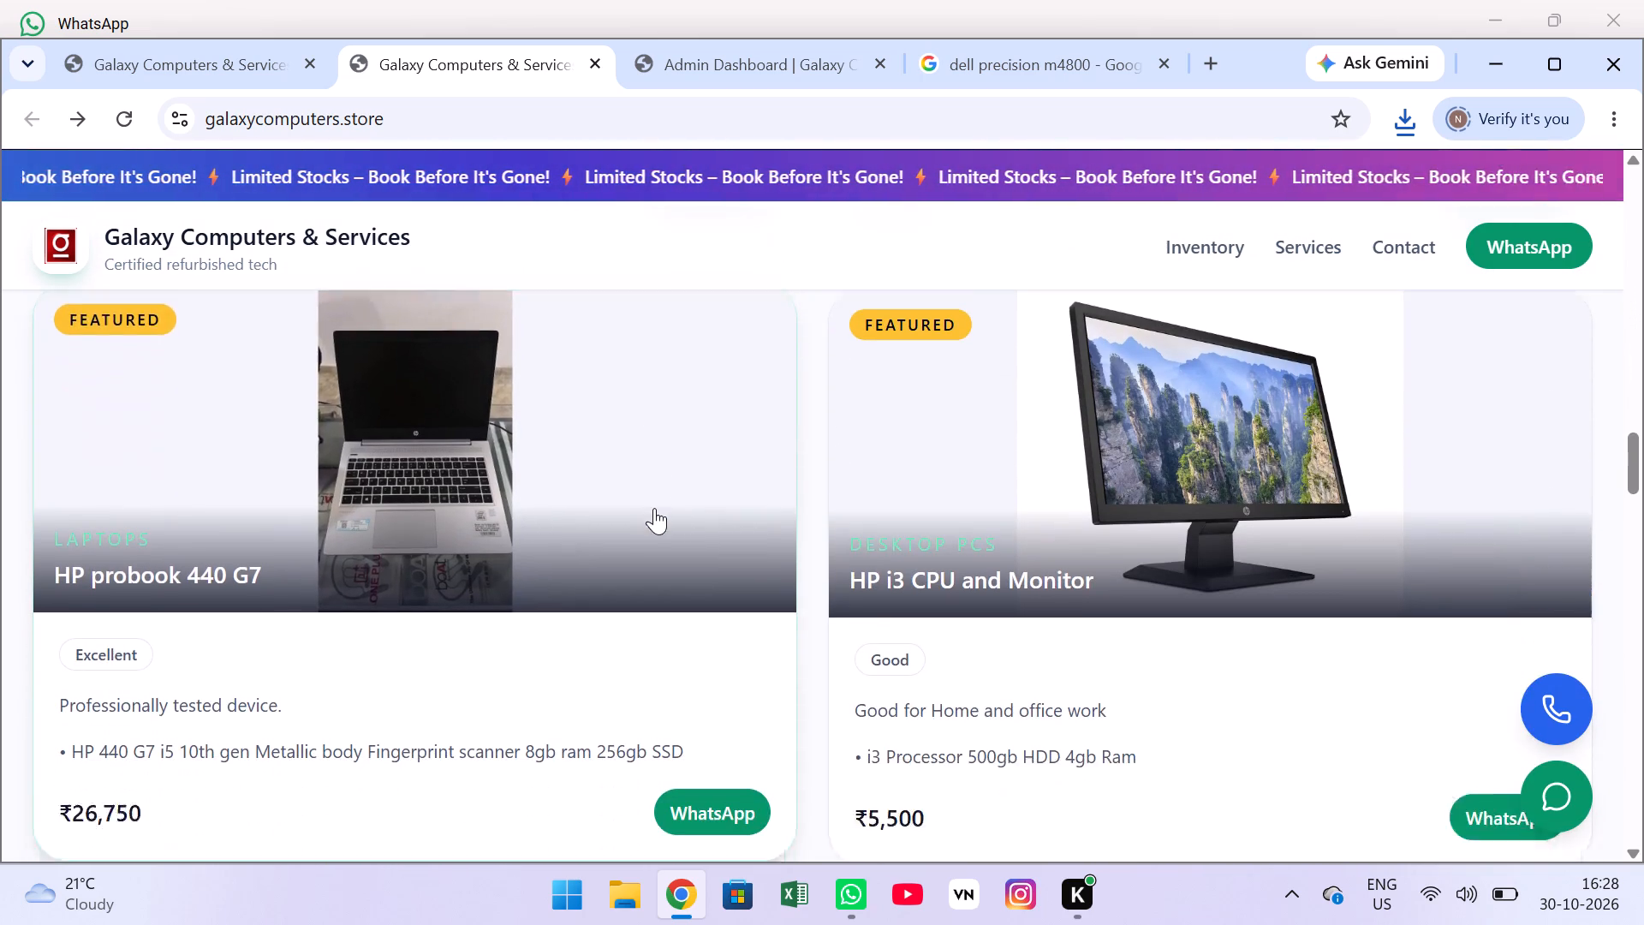
pyautogui.scroll(-8, 654, 508)
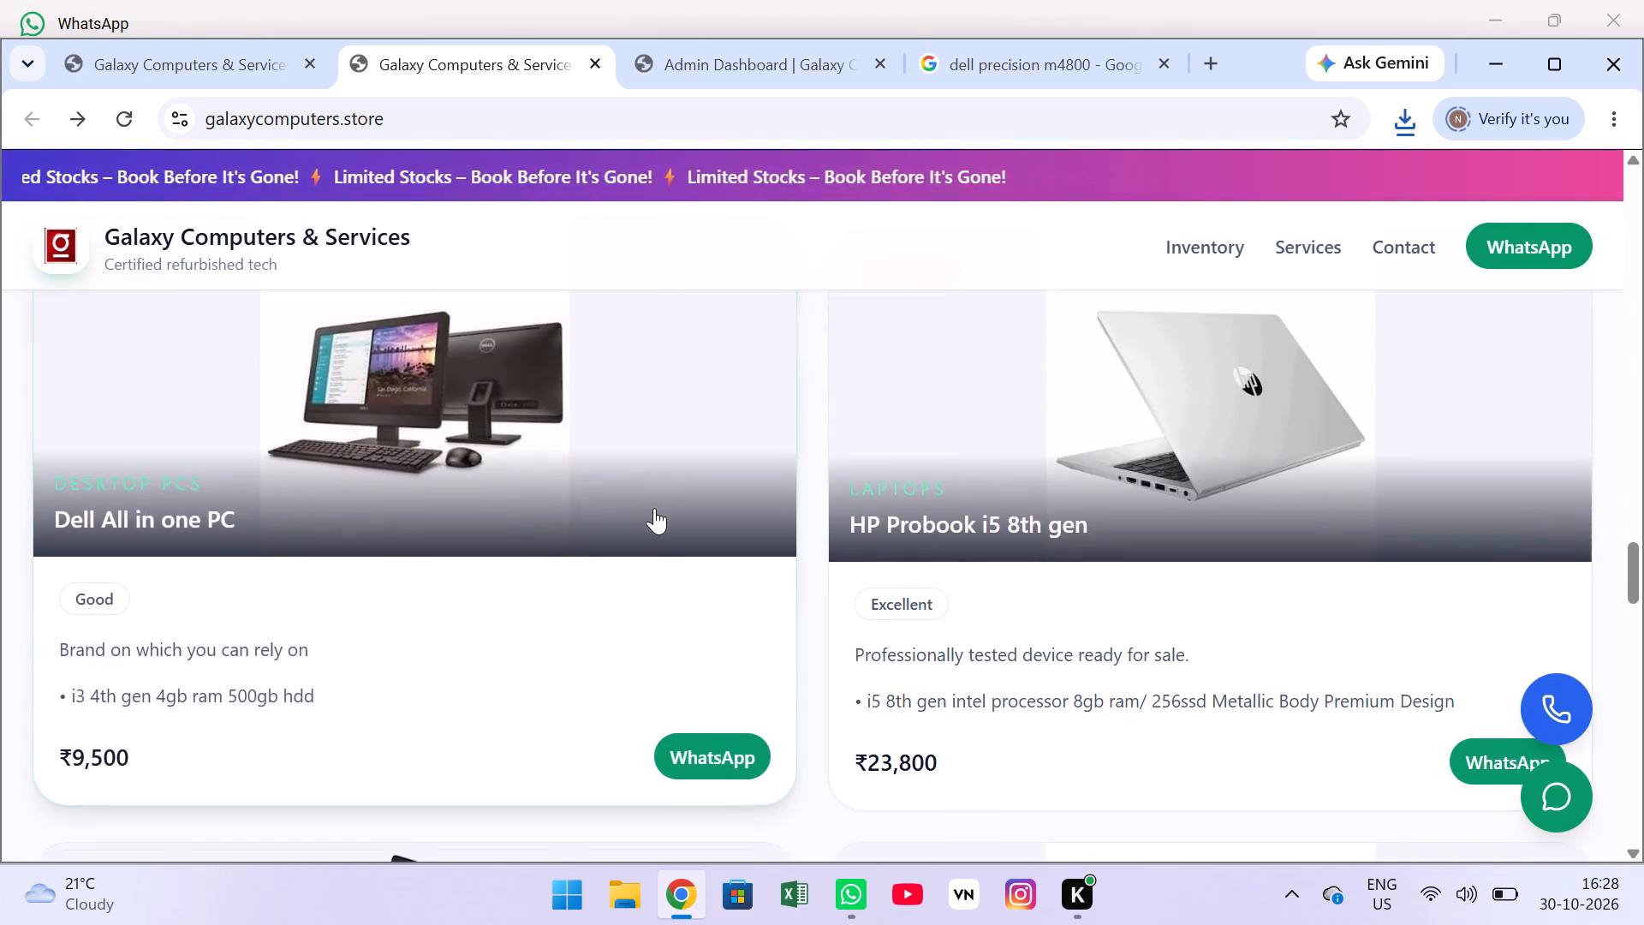
pyautogui.scroll(-2, 654, 508)
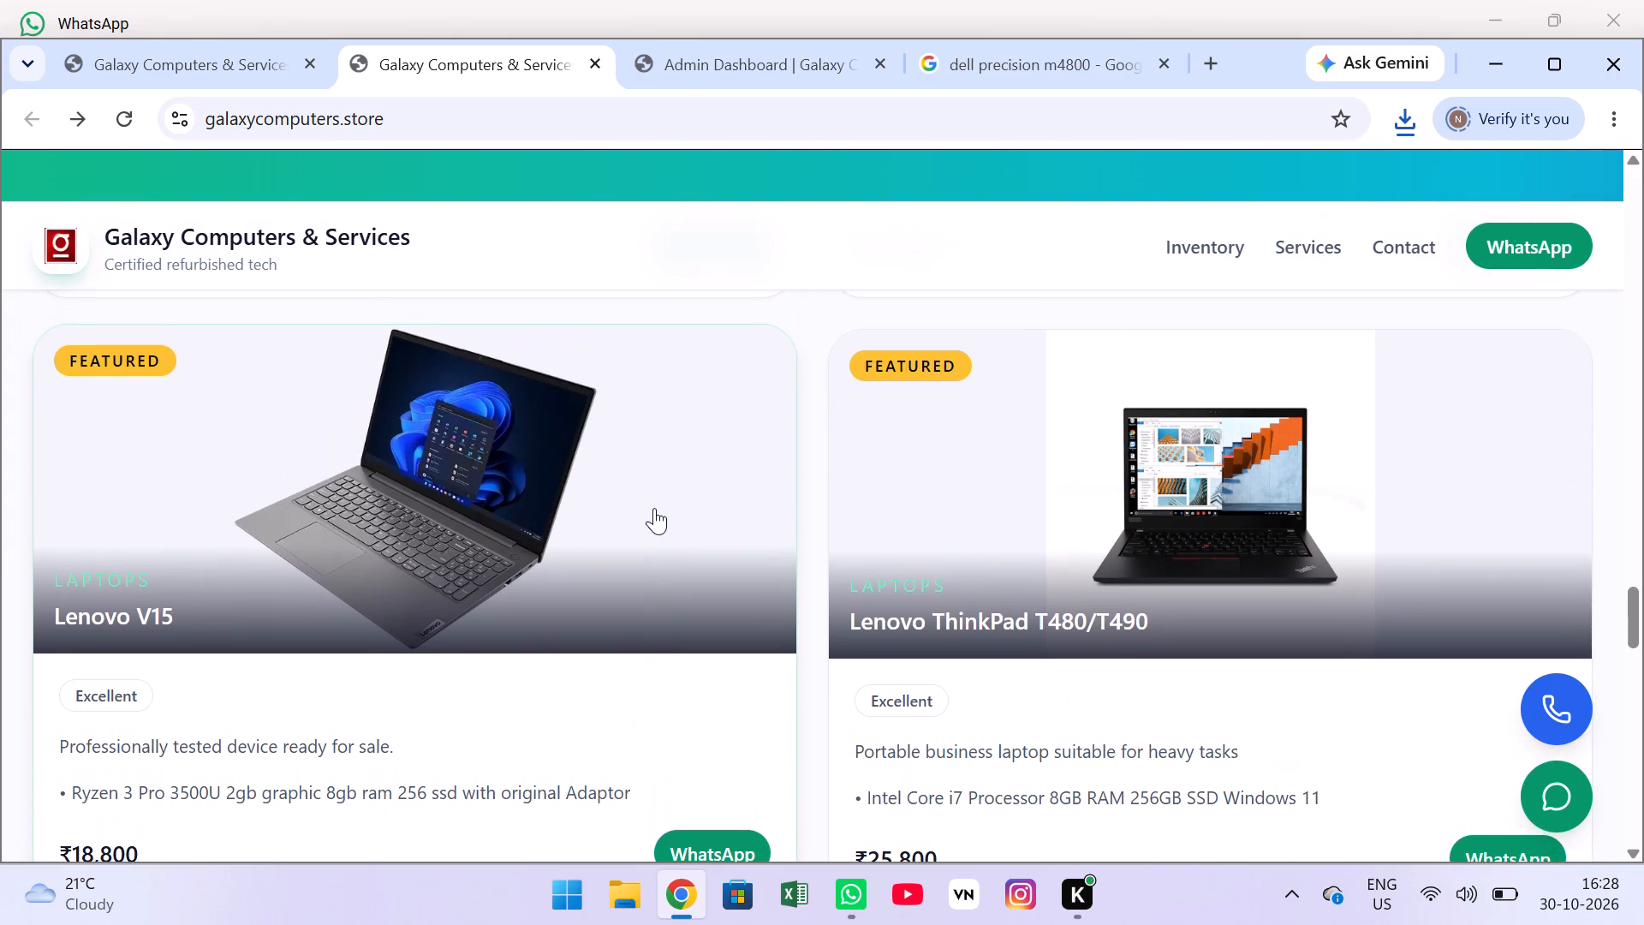
pyautogui.scroll(4, 654, 508)
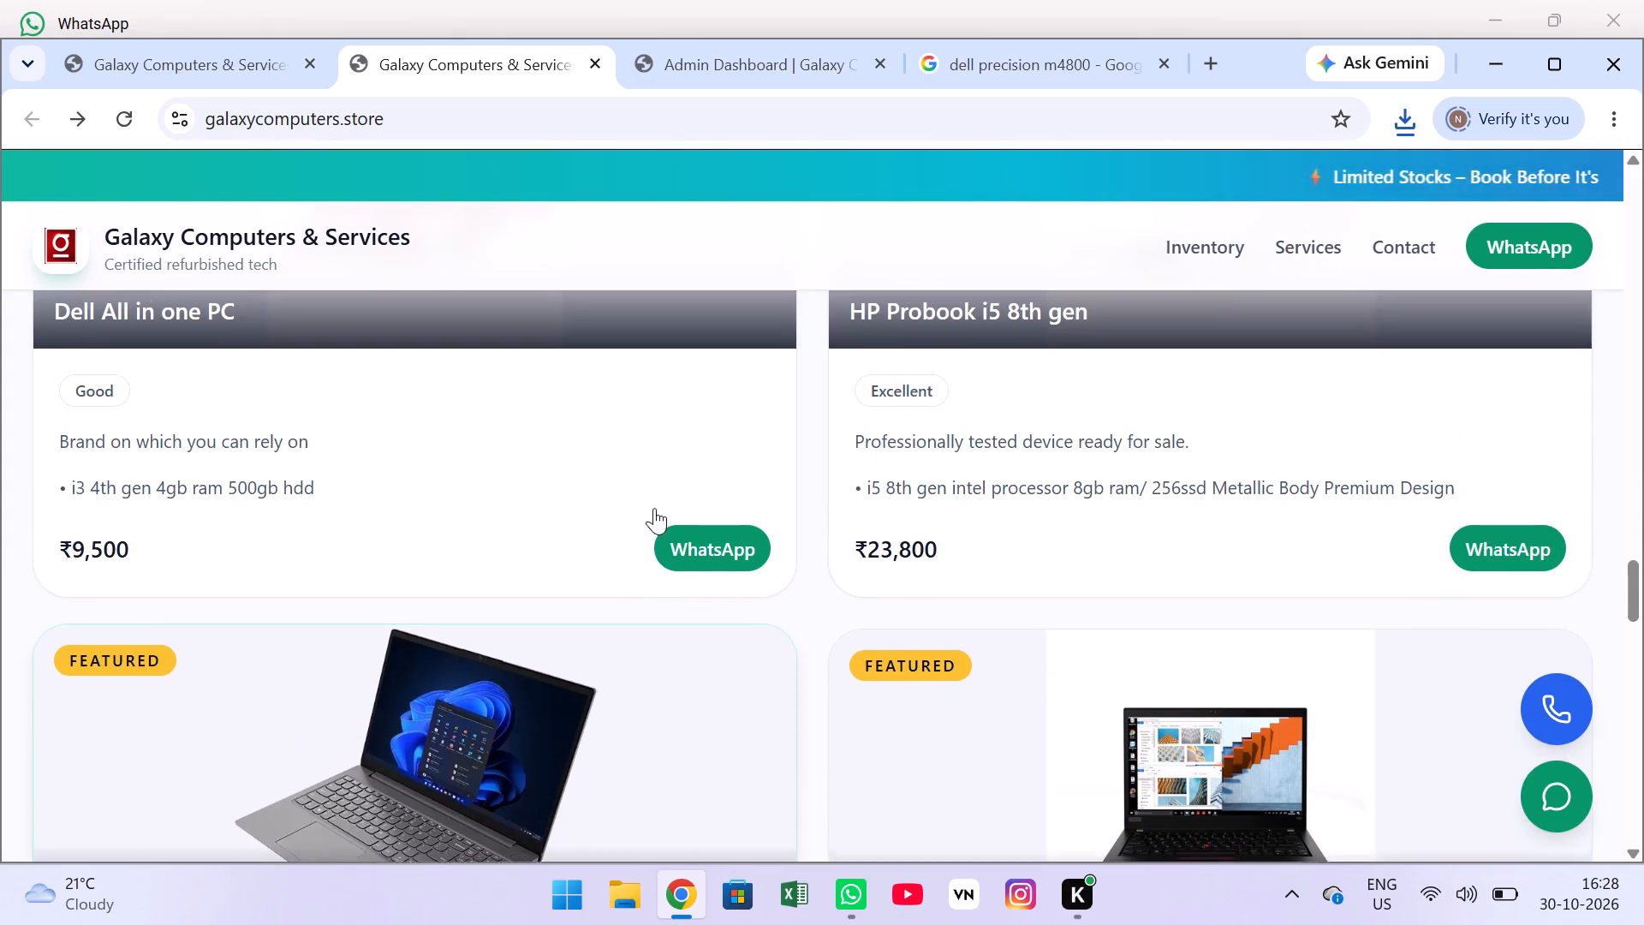
pyautogui.scroll(2, 654, 508)
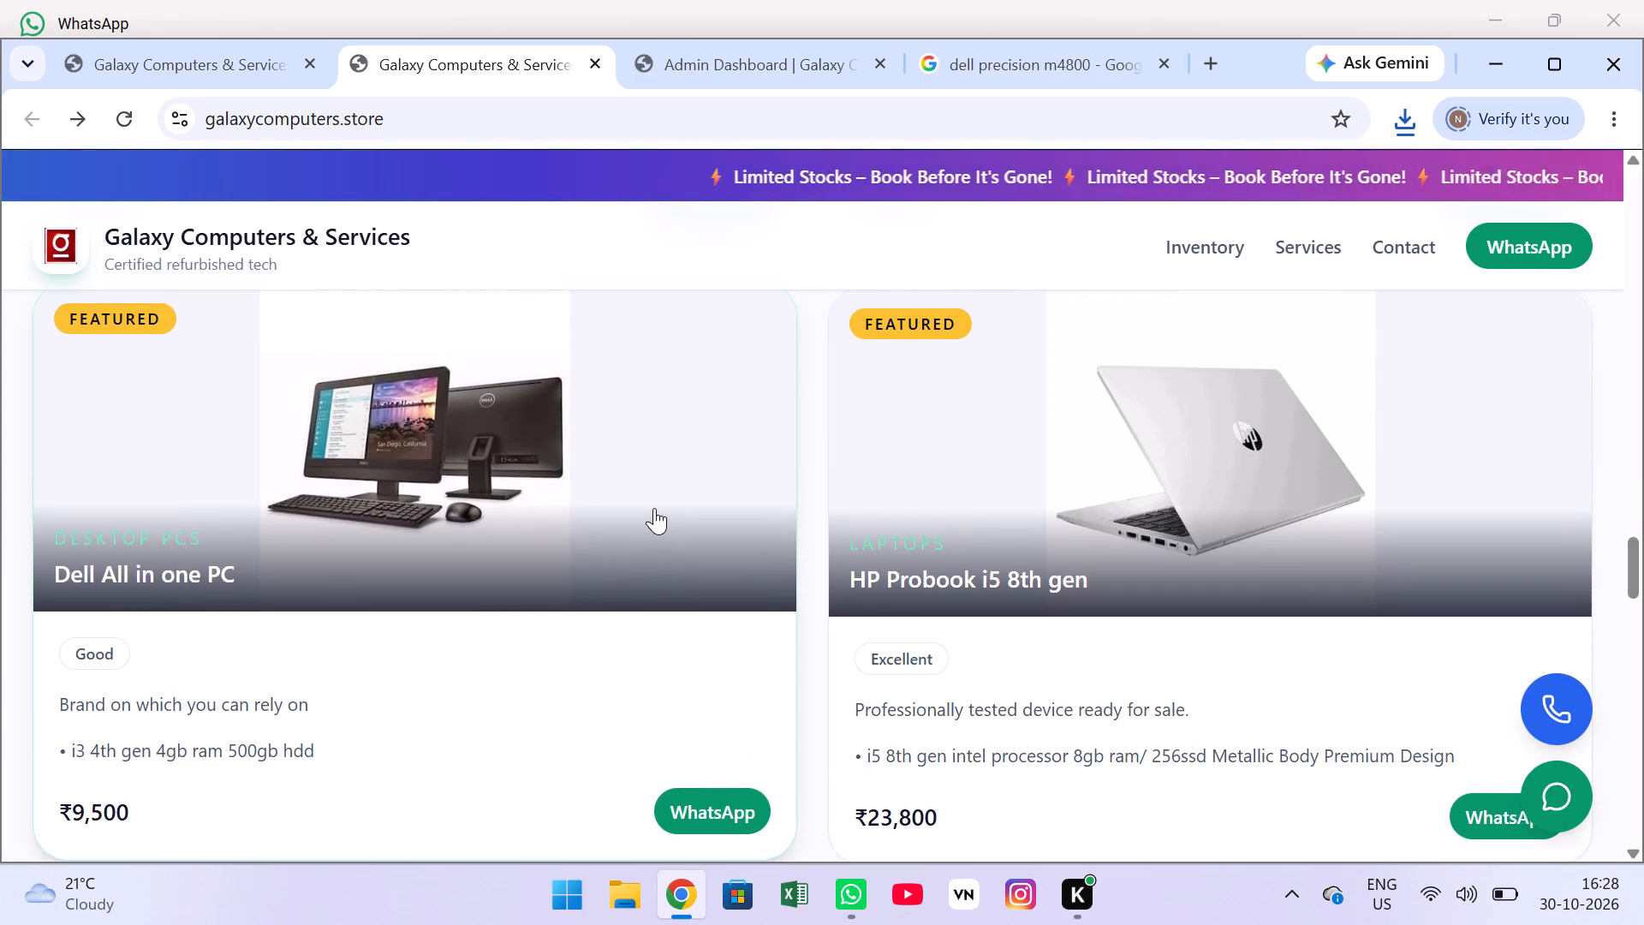
pyautogui.scroll(5, 654, 508)
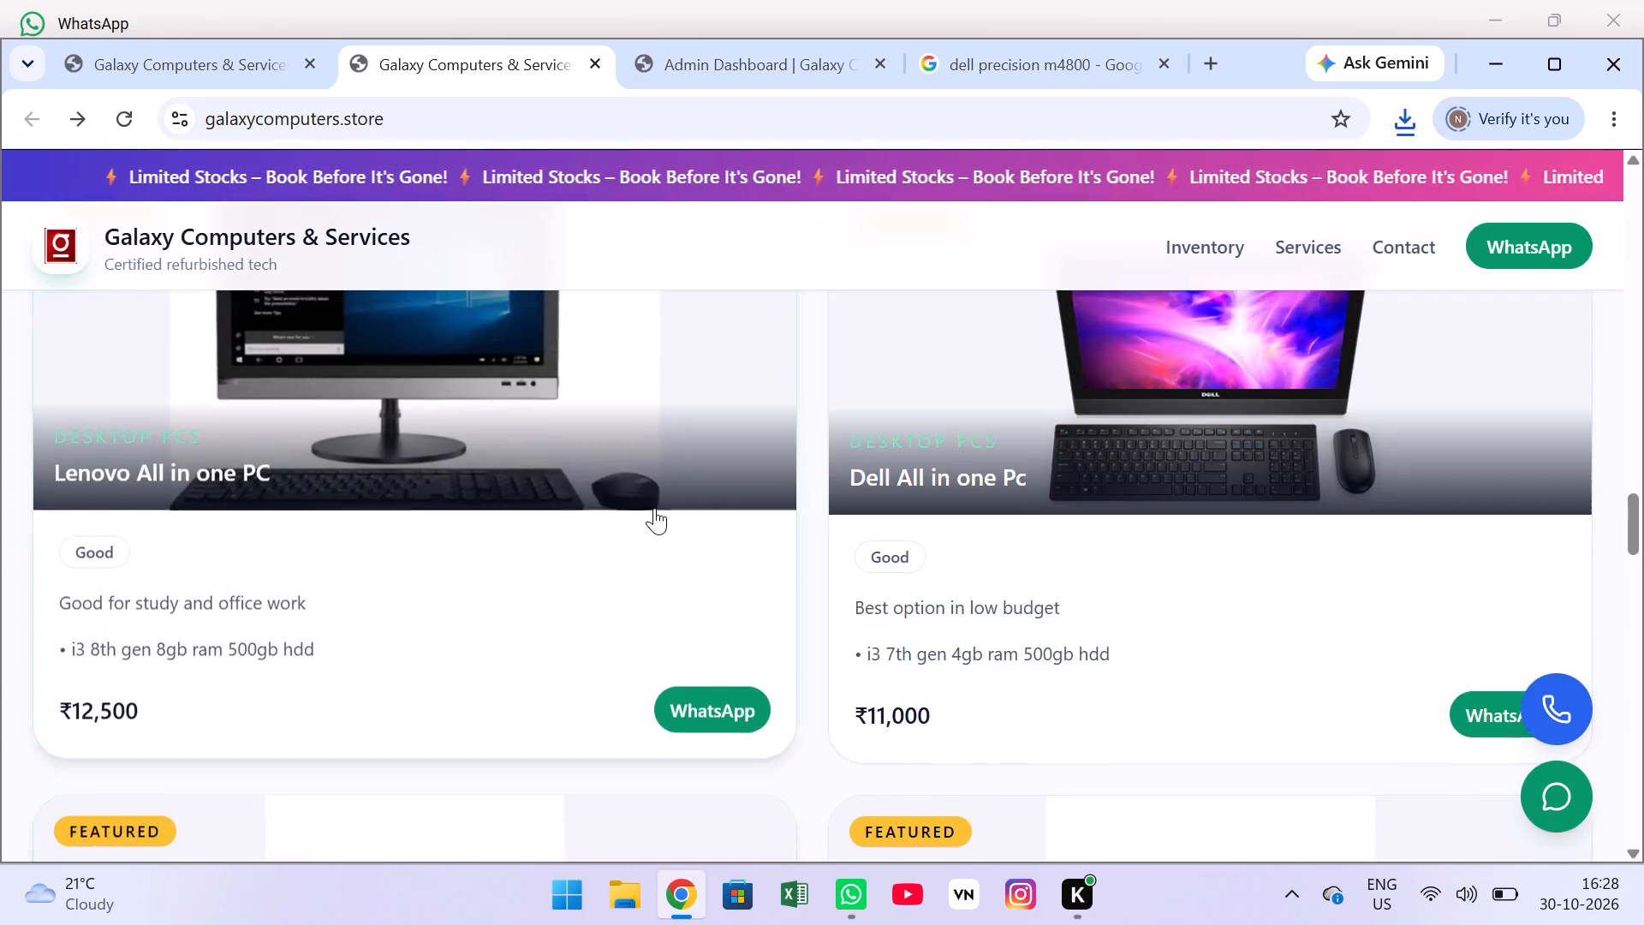
pyautogui.scroll(4, 654, 508)
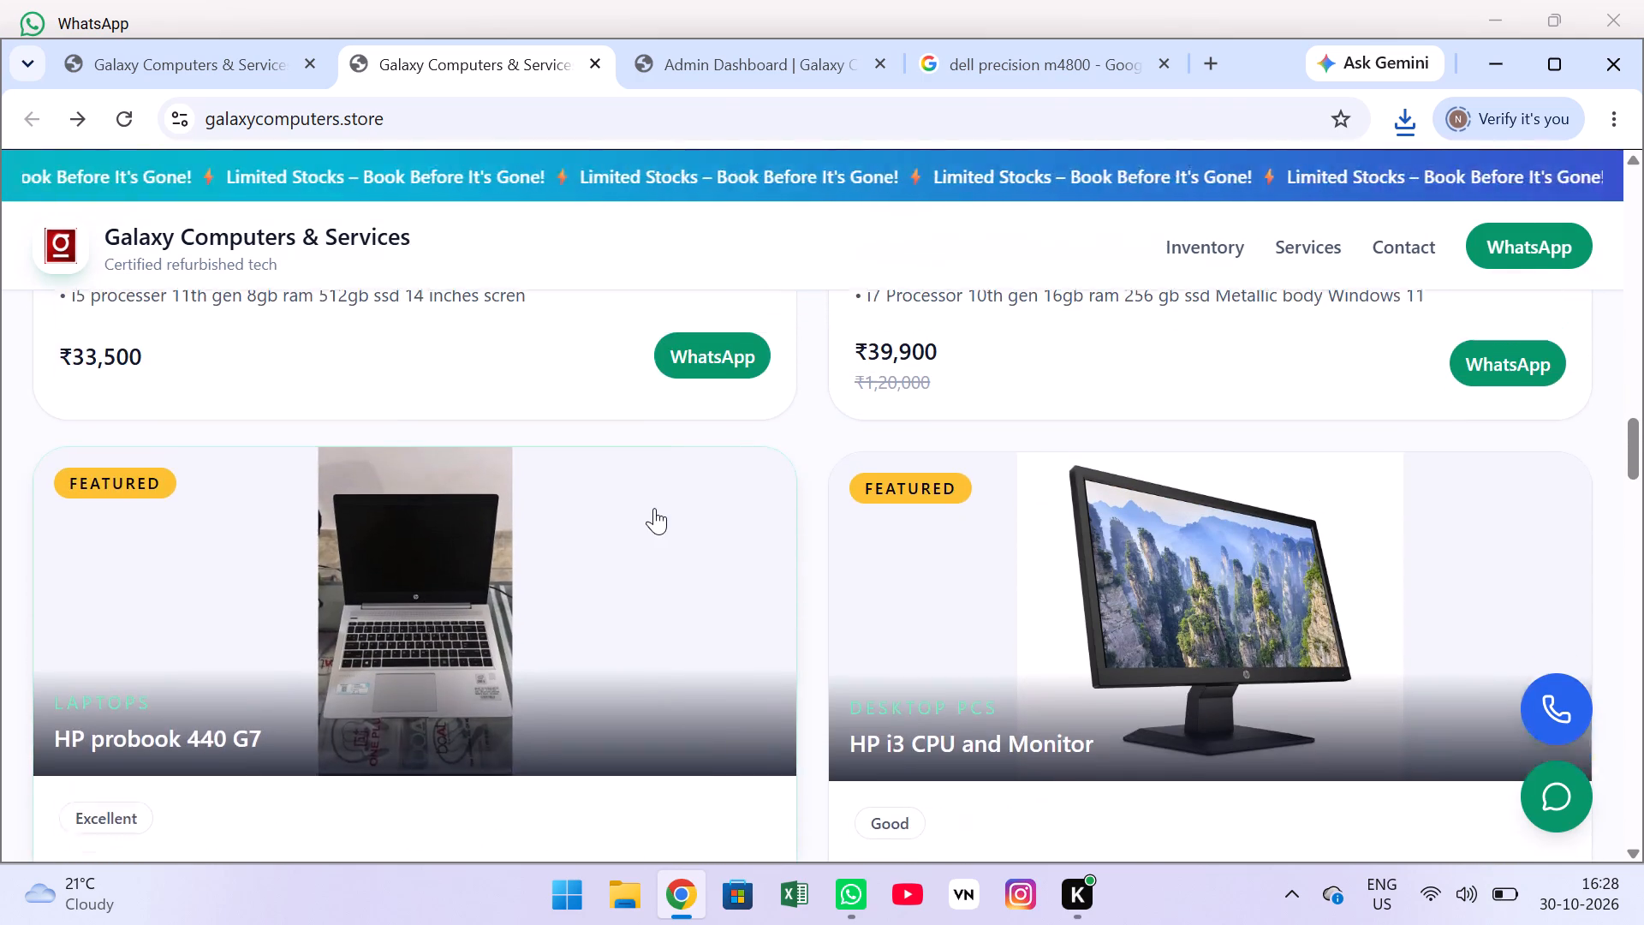
# Review the storefront from the homepage introduction through the laptop and desktop PC listings, checking their images, specs and prices.
pyautogui.scroll(8, 654, 508)
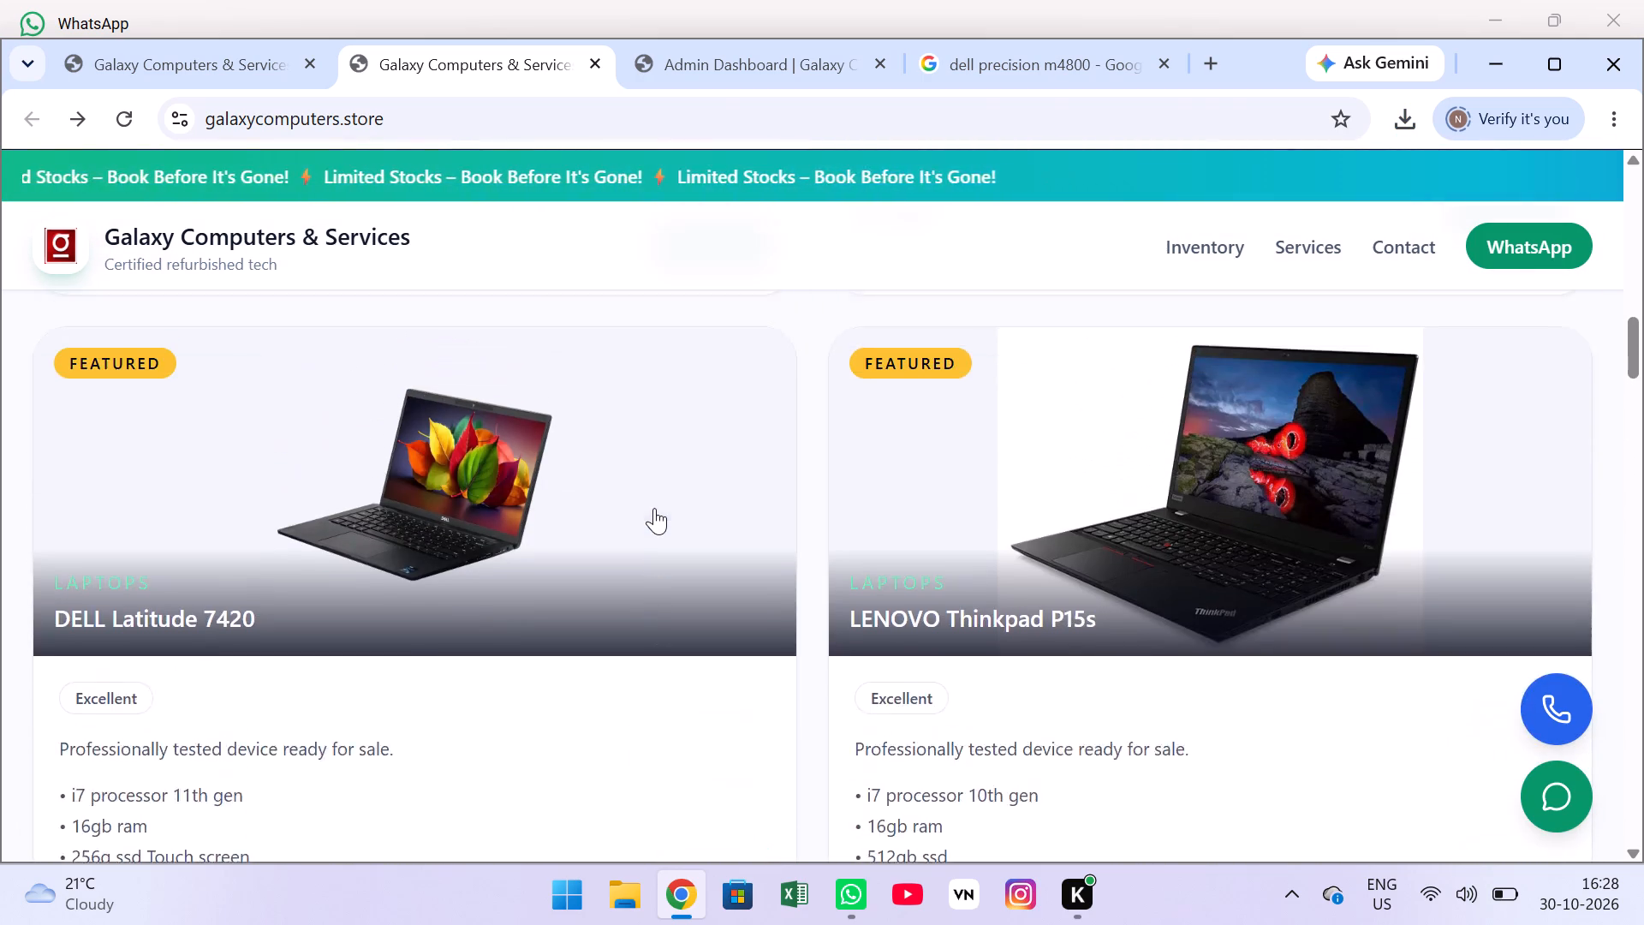
pyautogui.scroll(4, 654, 508)
pyautogui.scroll(-3, 654, 508)
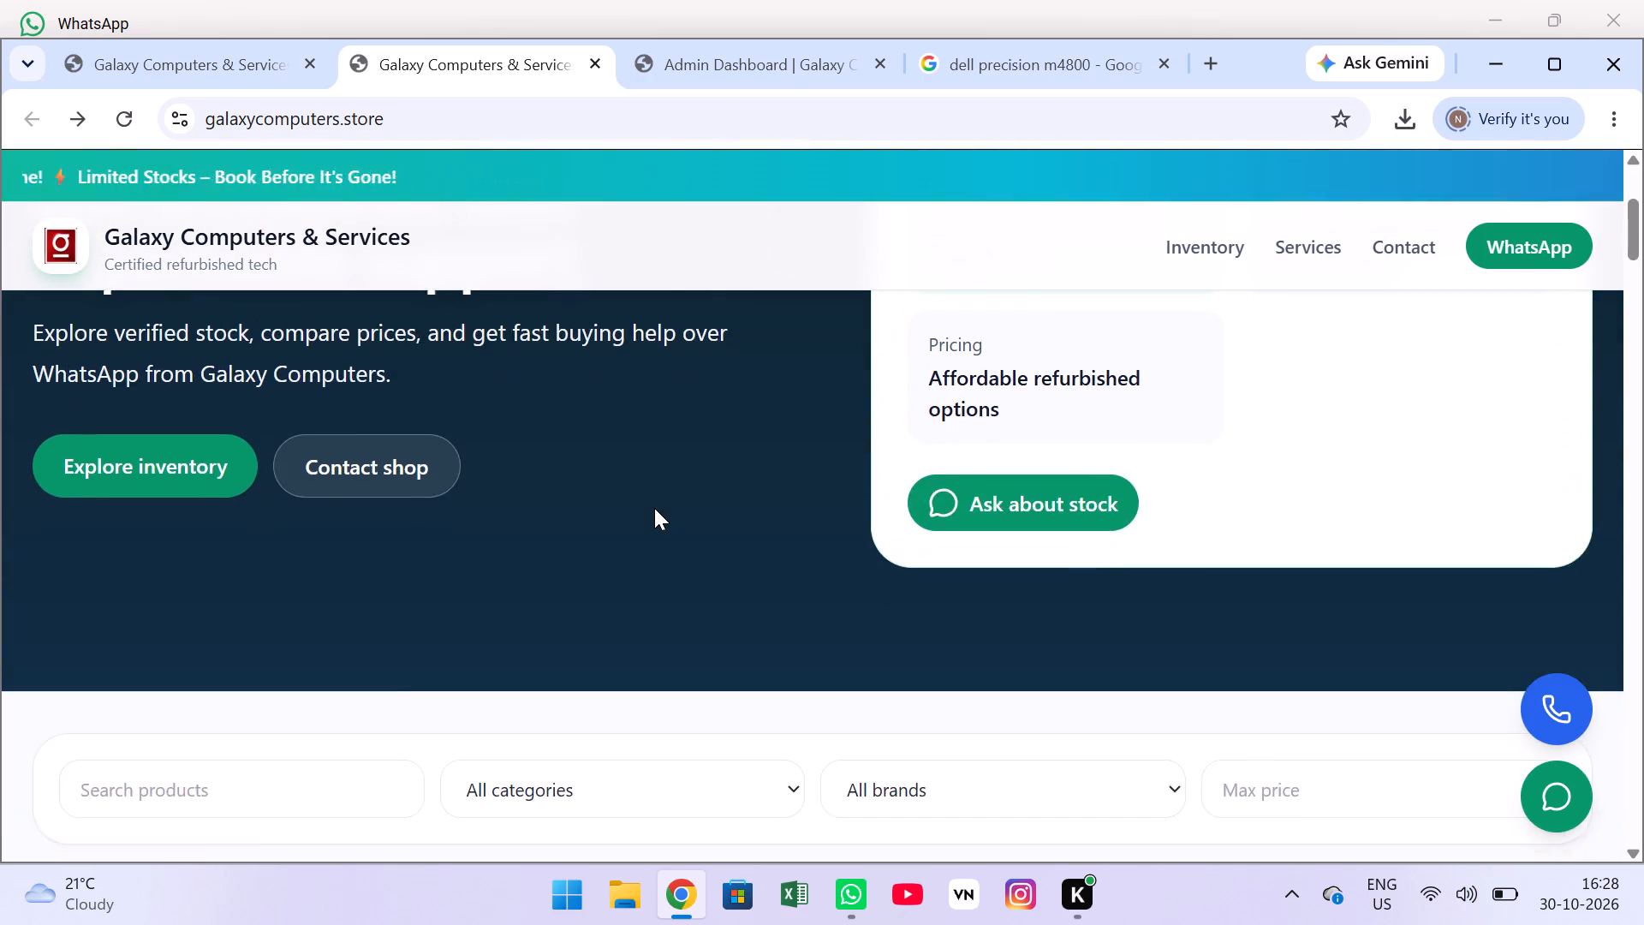
pyautogui.scroll(-10, 654, 508)
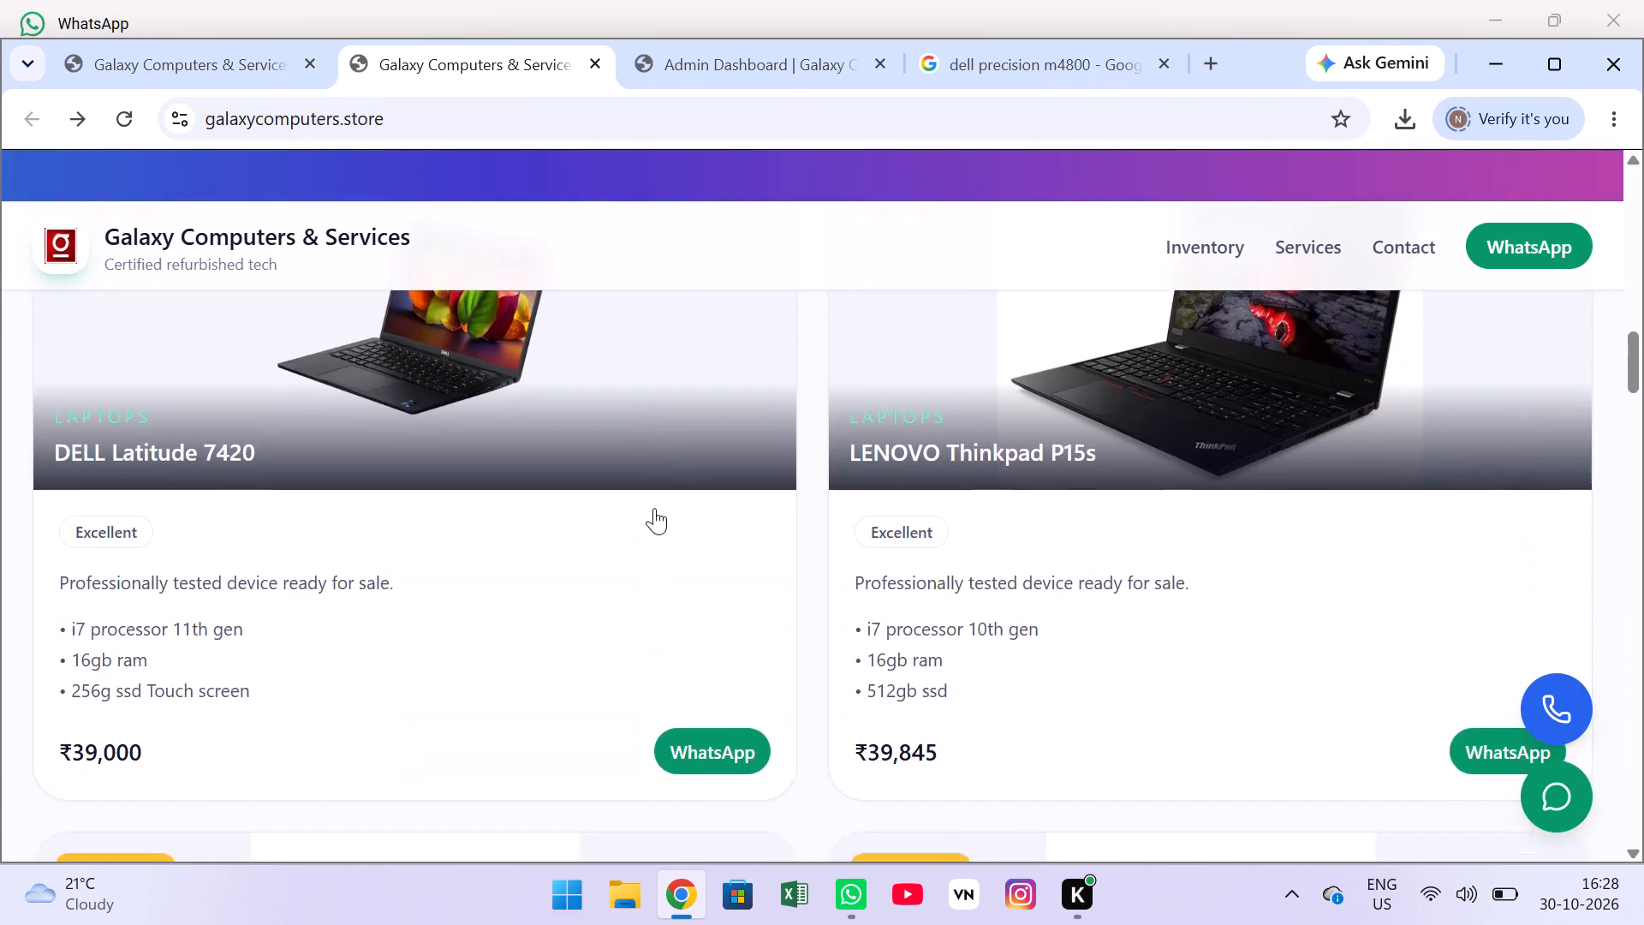
pyautogui.scroll(-7, 654, 508)
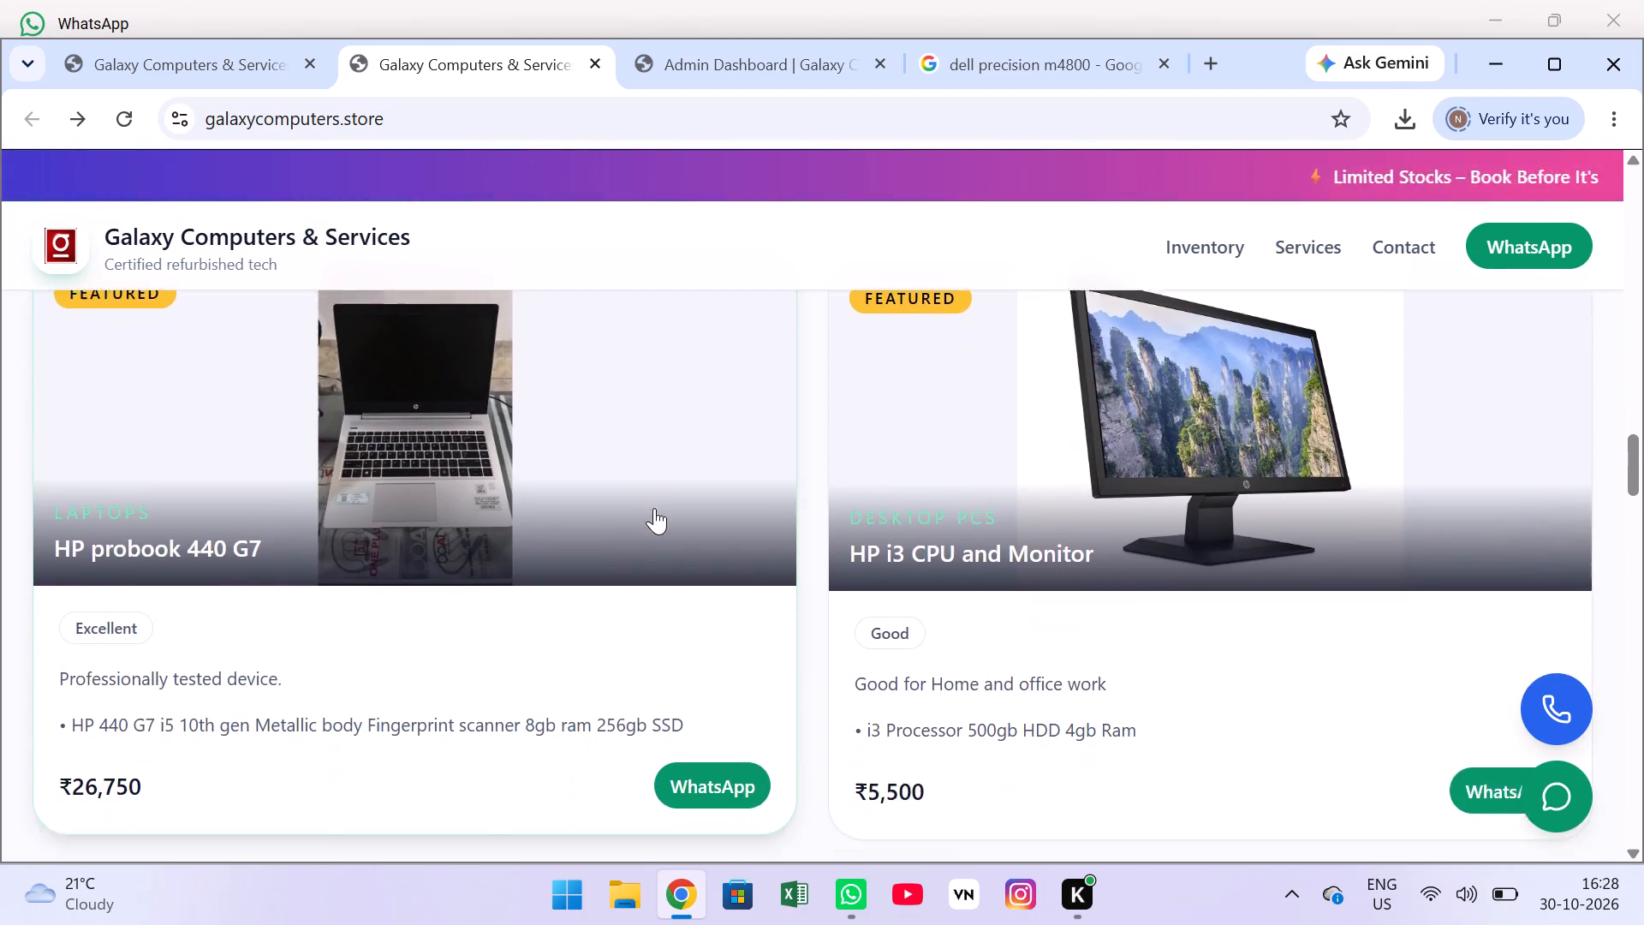
pyautogui.scroll(-7, 654, 508)
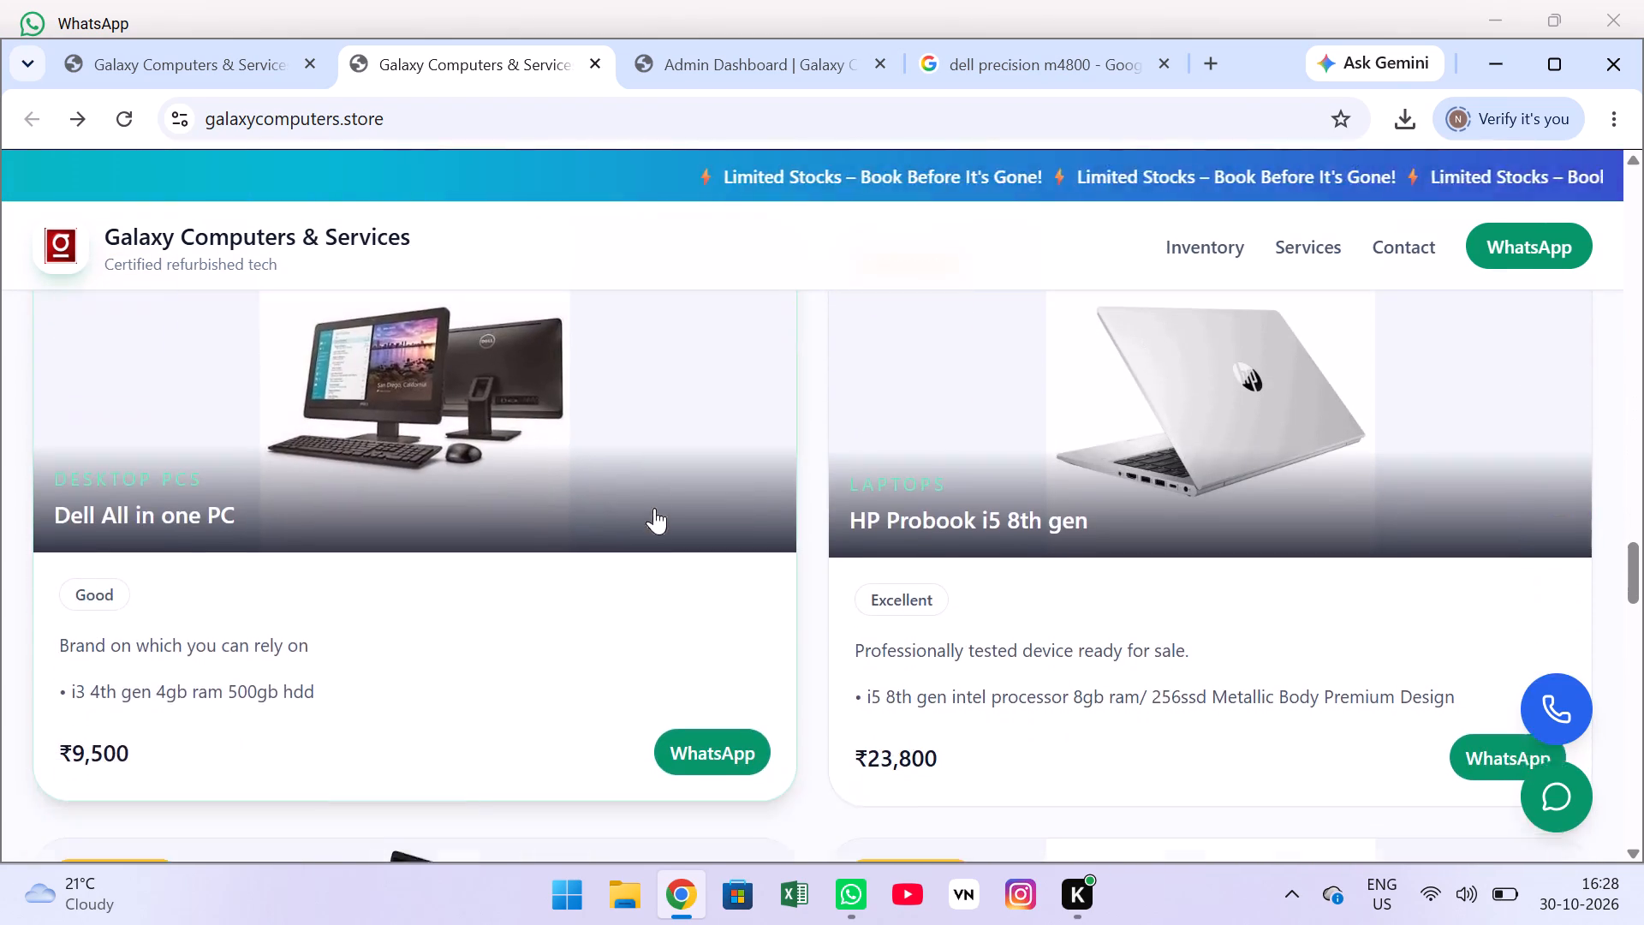
pyautogui.scroll(-2, 654, 508)
pyautogui.scroll(3, 654, 508)
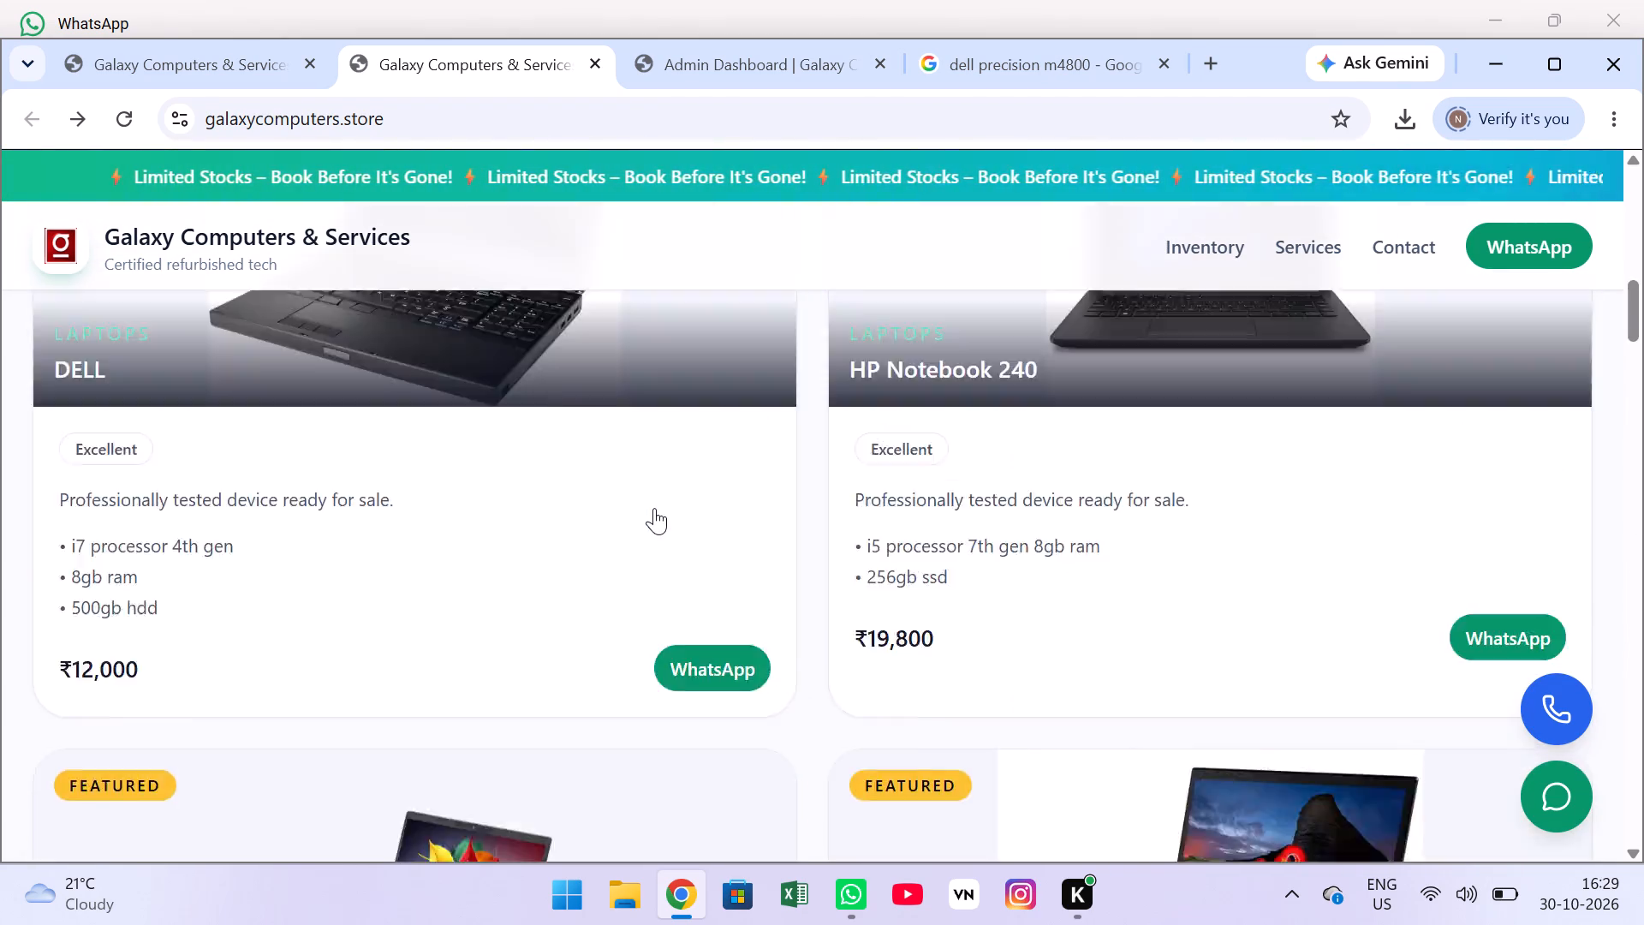
pyautogui.scroll(3, 654, 508)
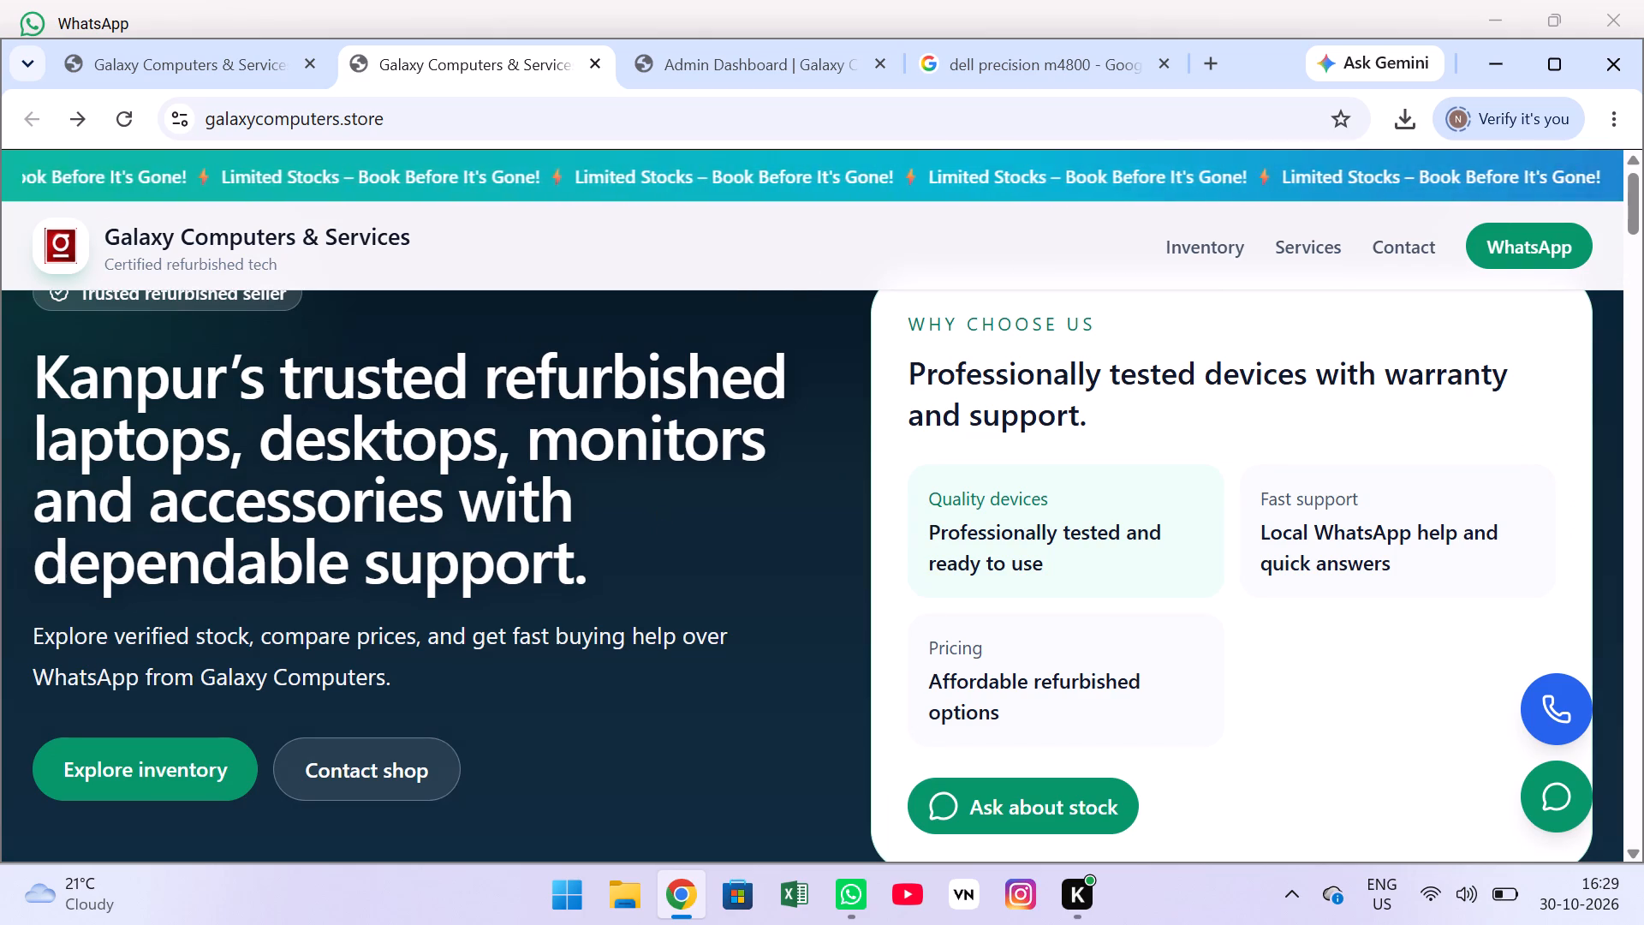
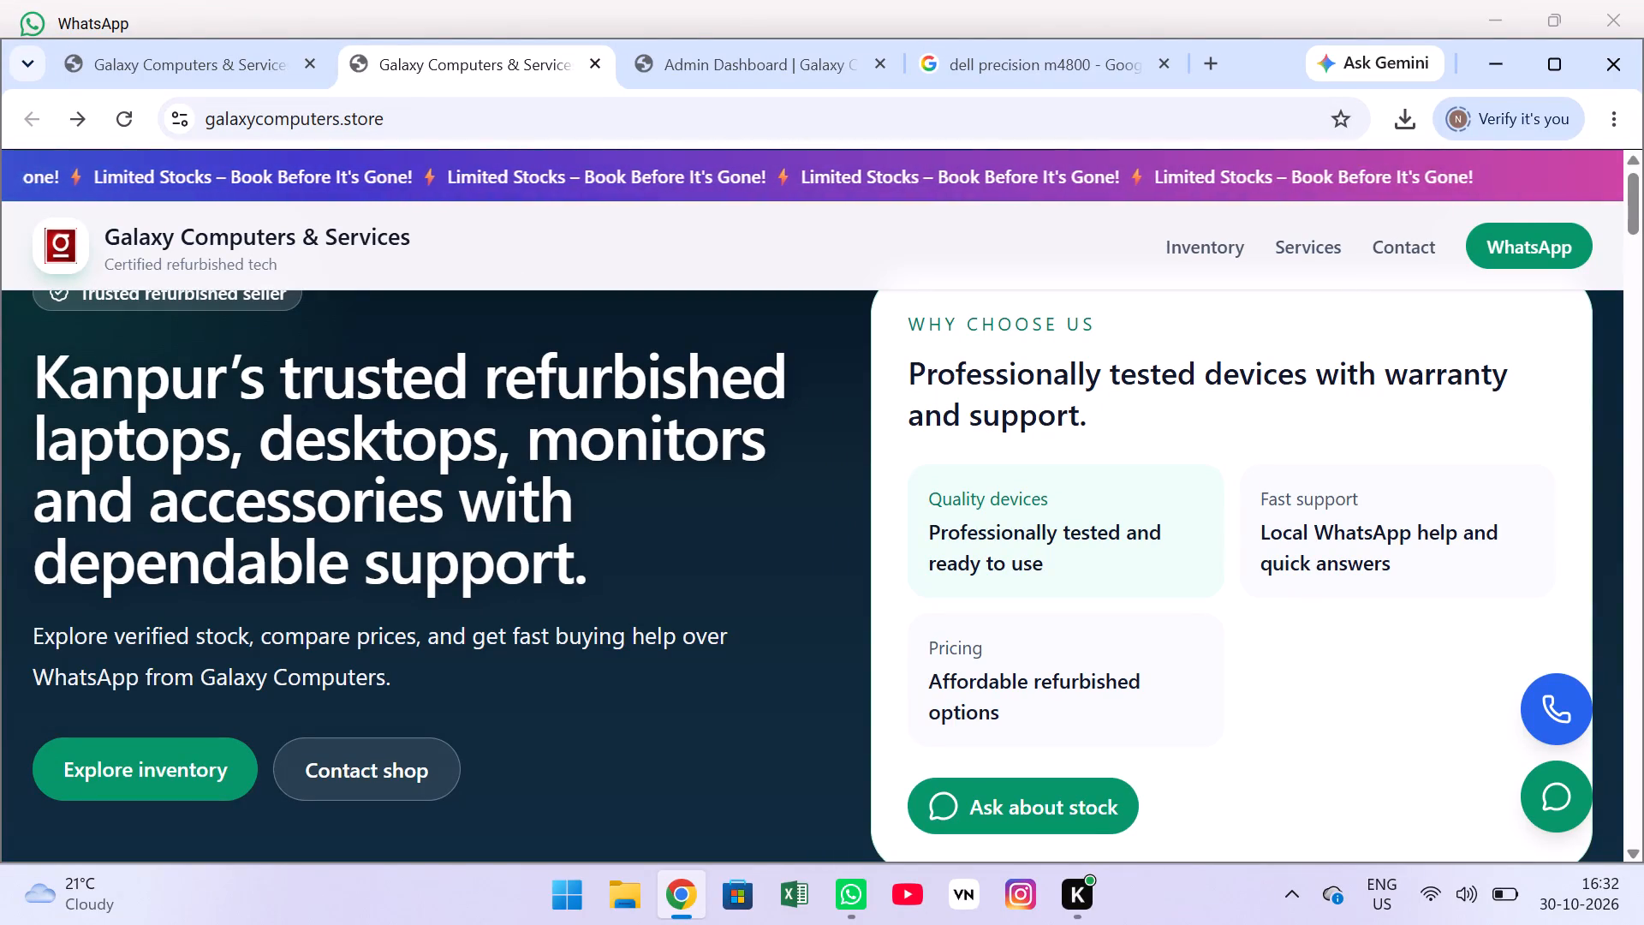
# Close the Dell Precision M4800 search page, the admin dashboard and the second storefront page, leaving the first storefront page open.
pyautogui.click(1165, 67)
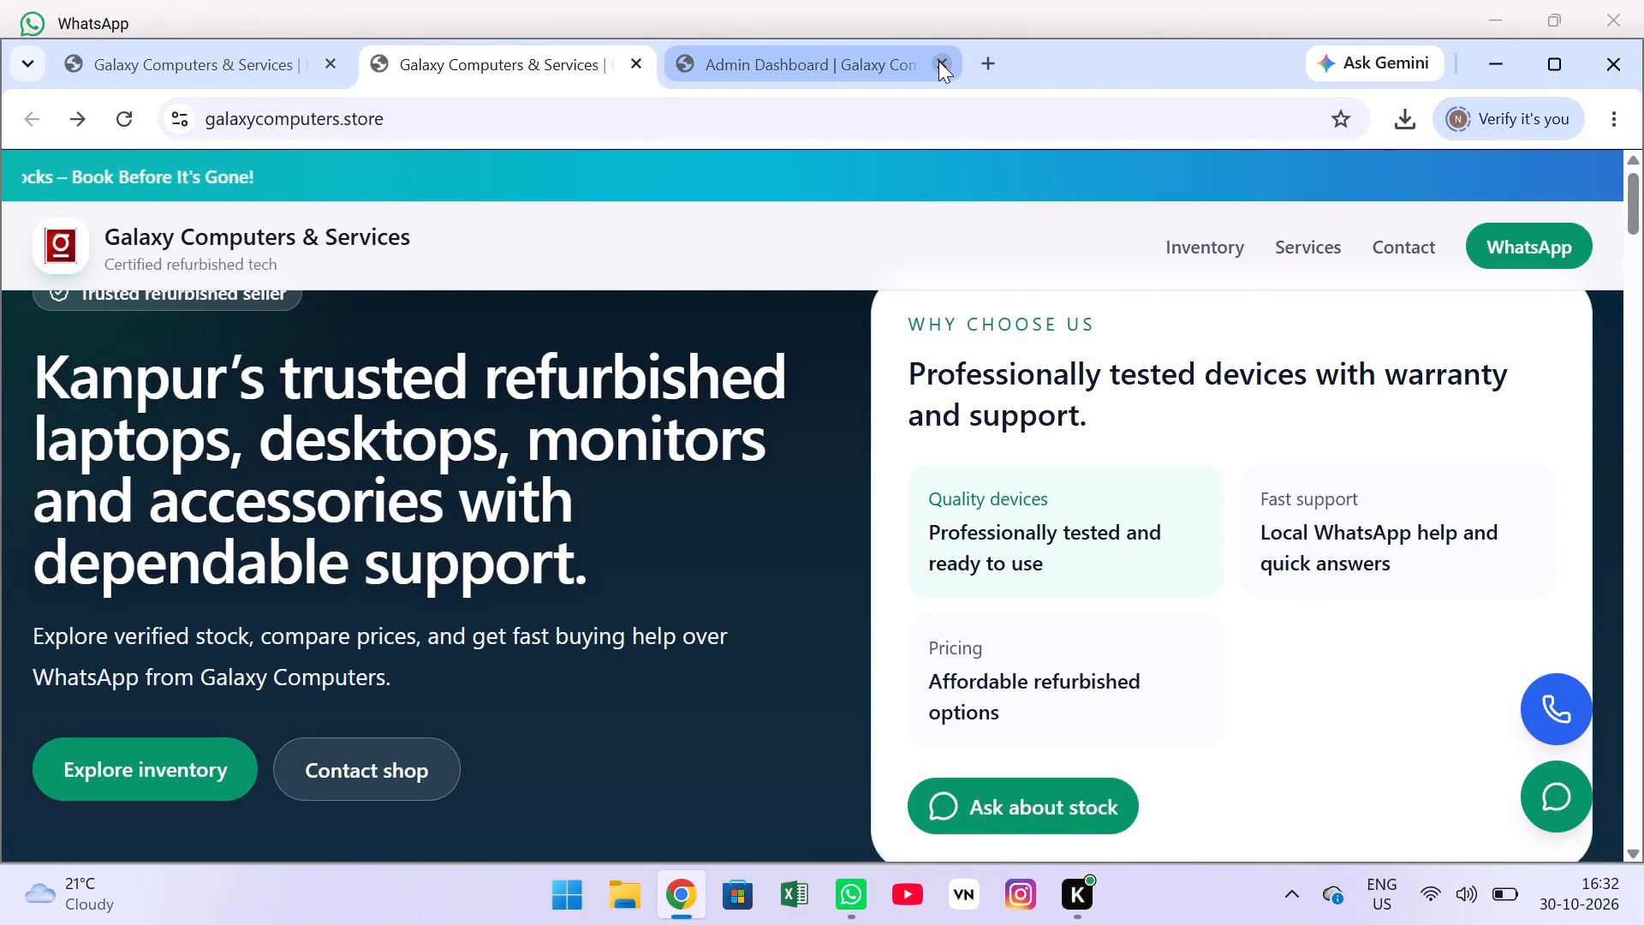
pyautogui.click(938, 61)
pyautogui.click(632, 62)
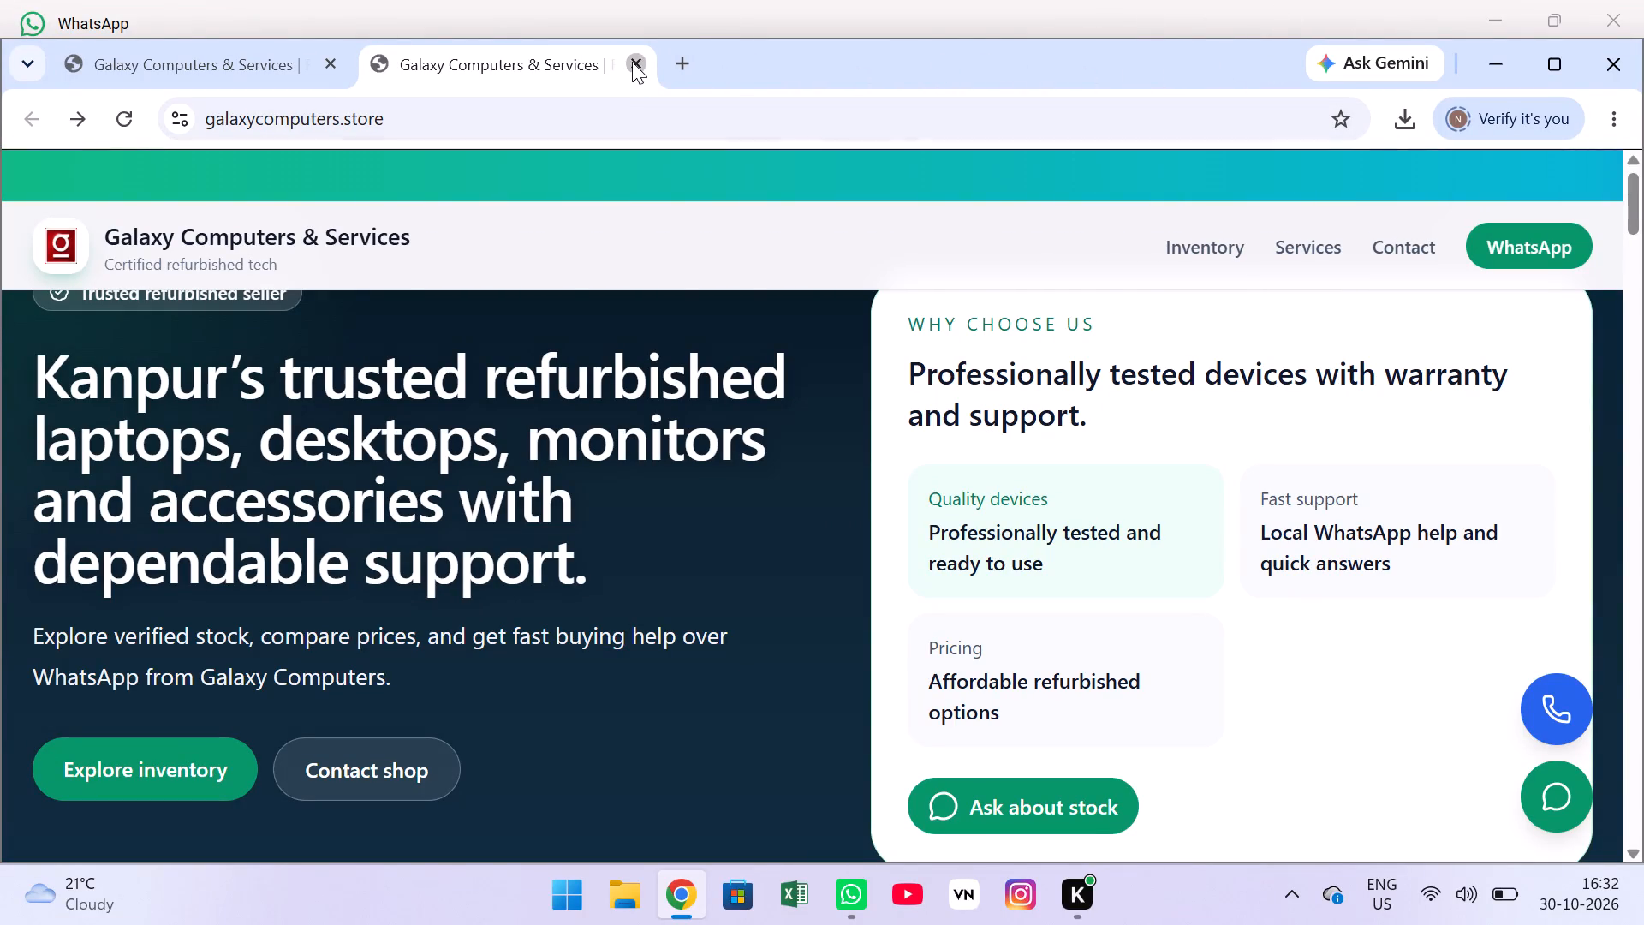
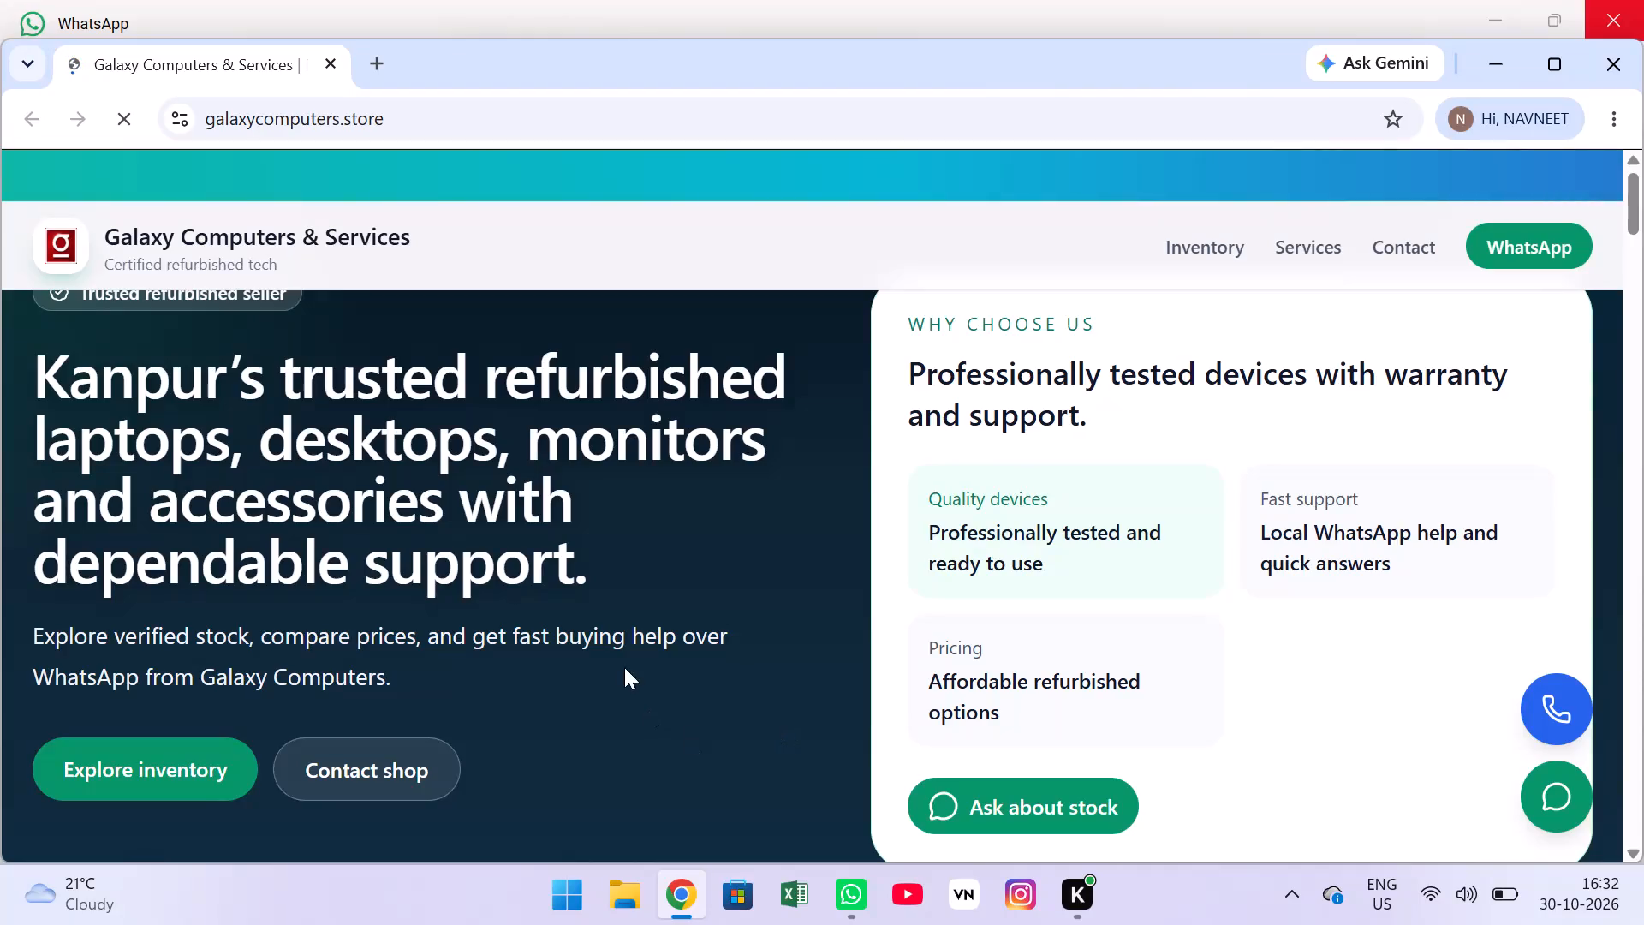
# Look through the storefront home page down to the footer with the quick links.
pyautogui.scroll(-8, 624, 667)
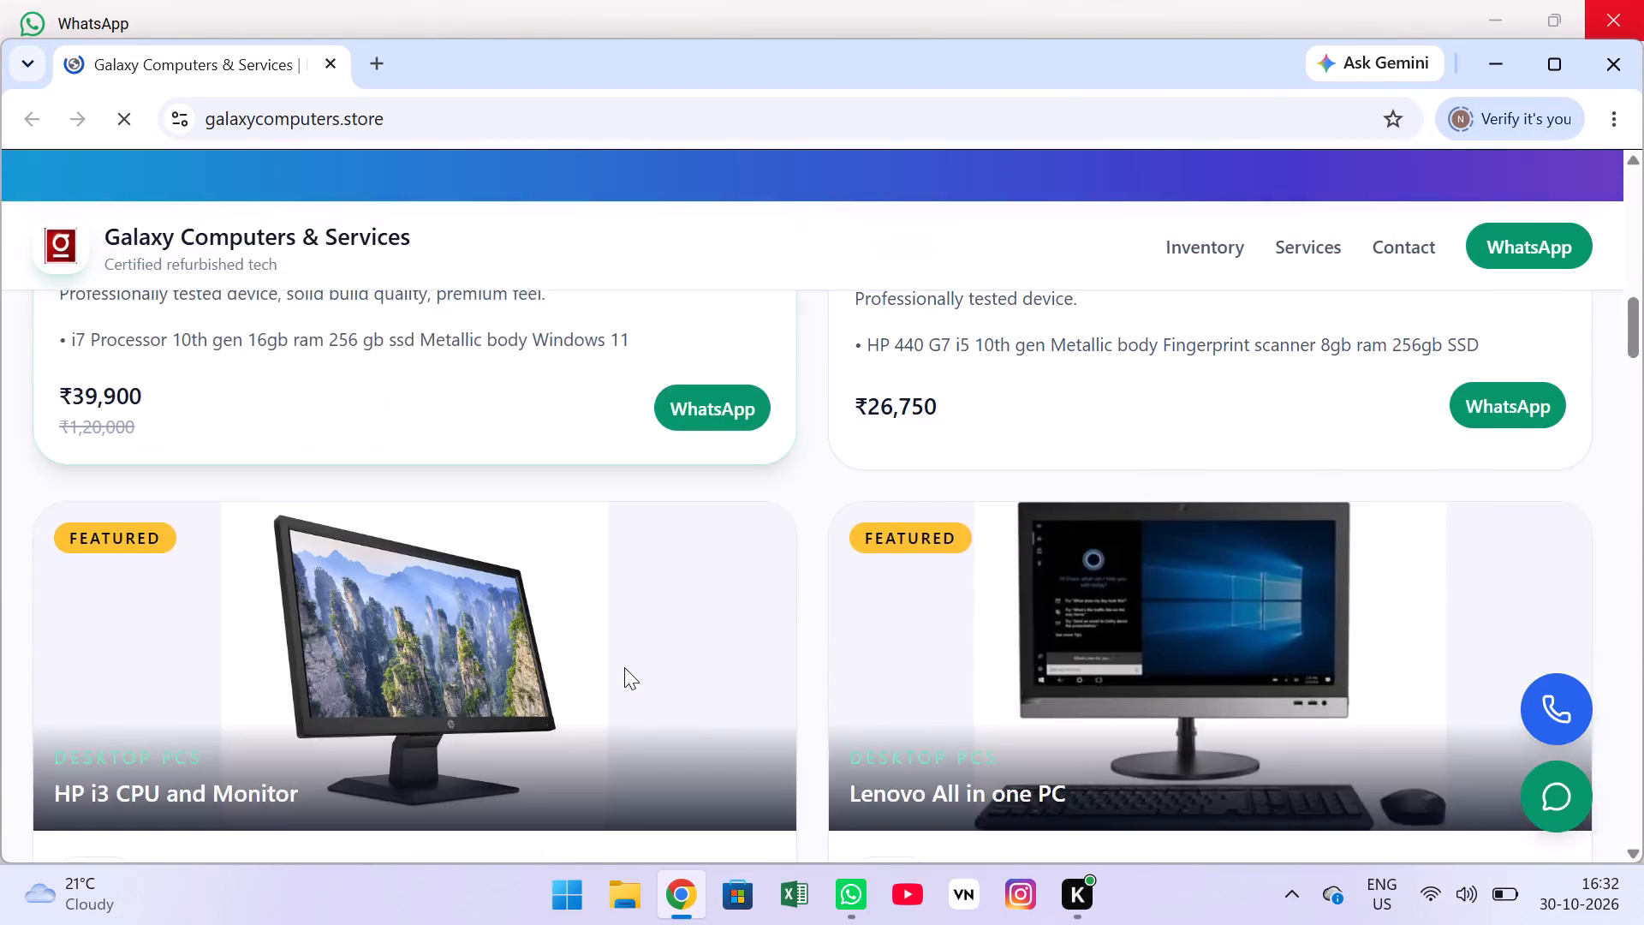
pyautogui.scroll(-13, 624, 667)
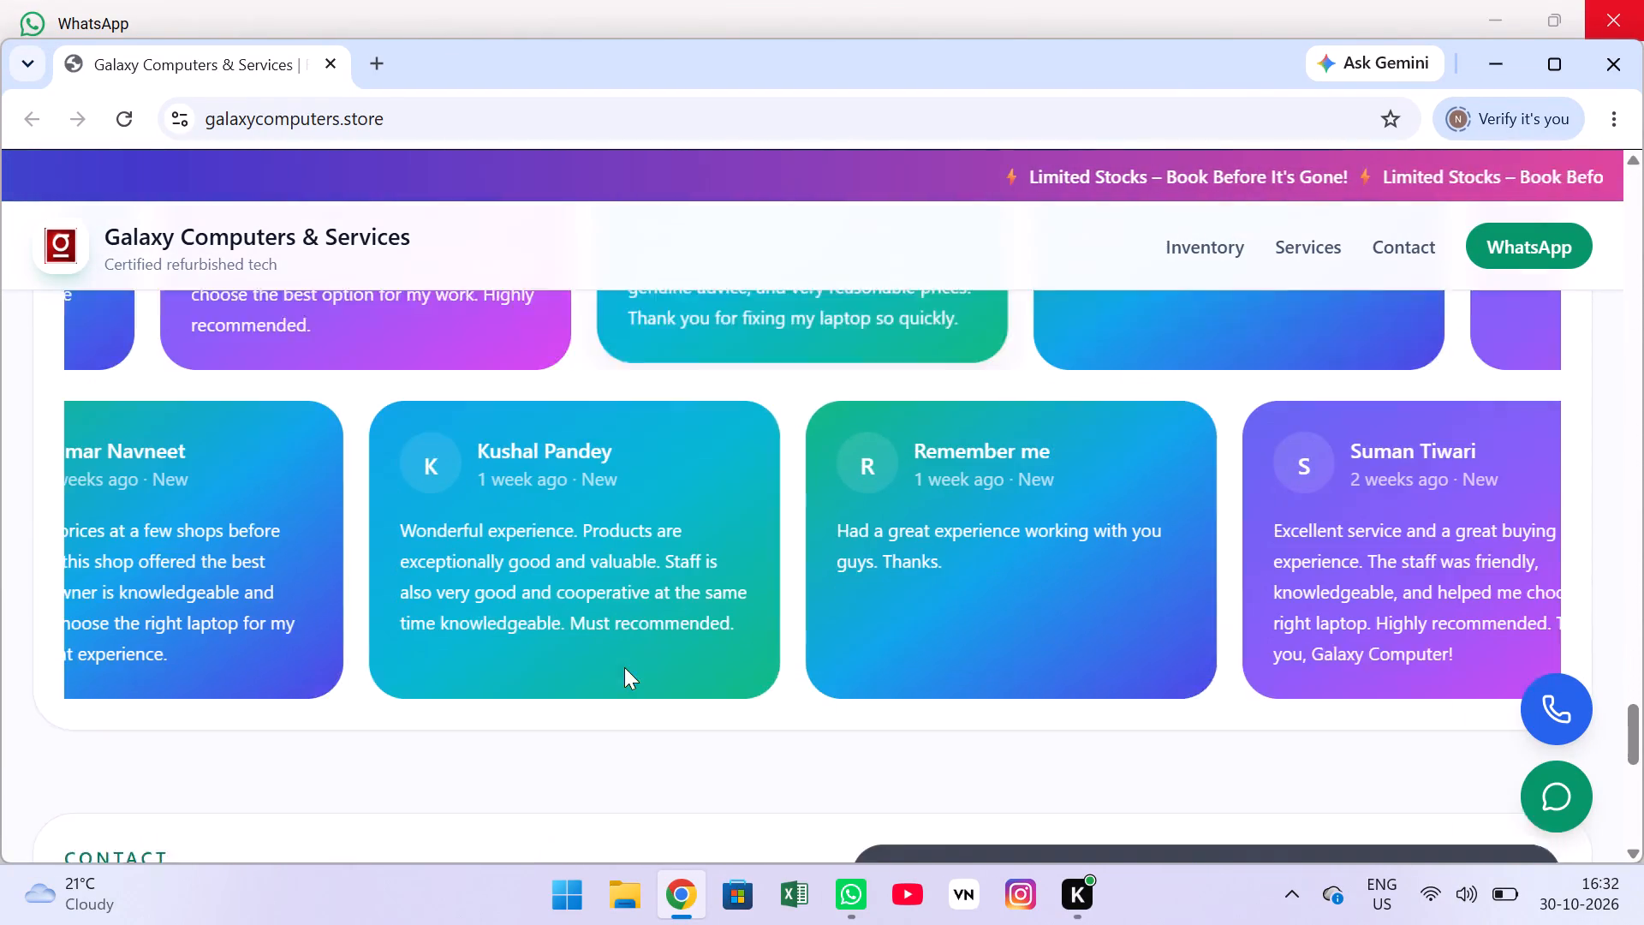
pyautogui.scroll(-8, 624, 667)
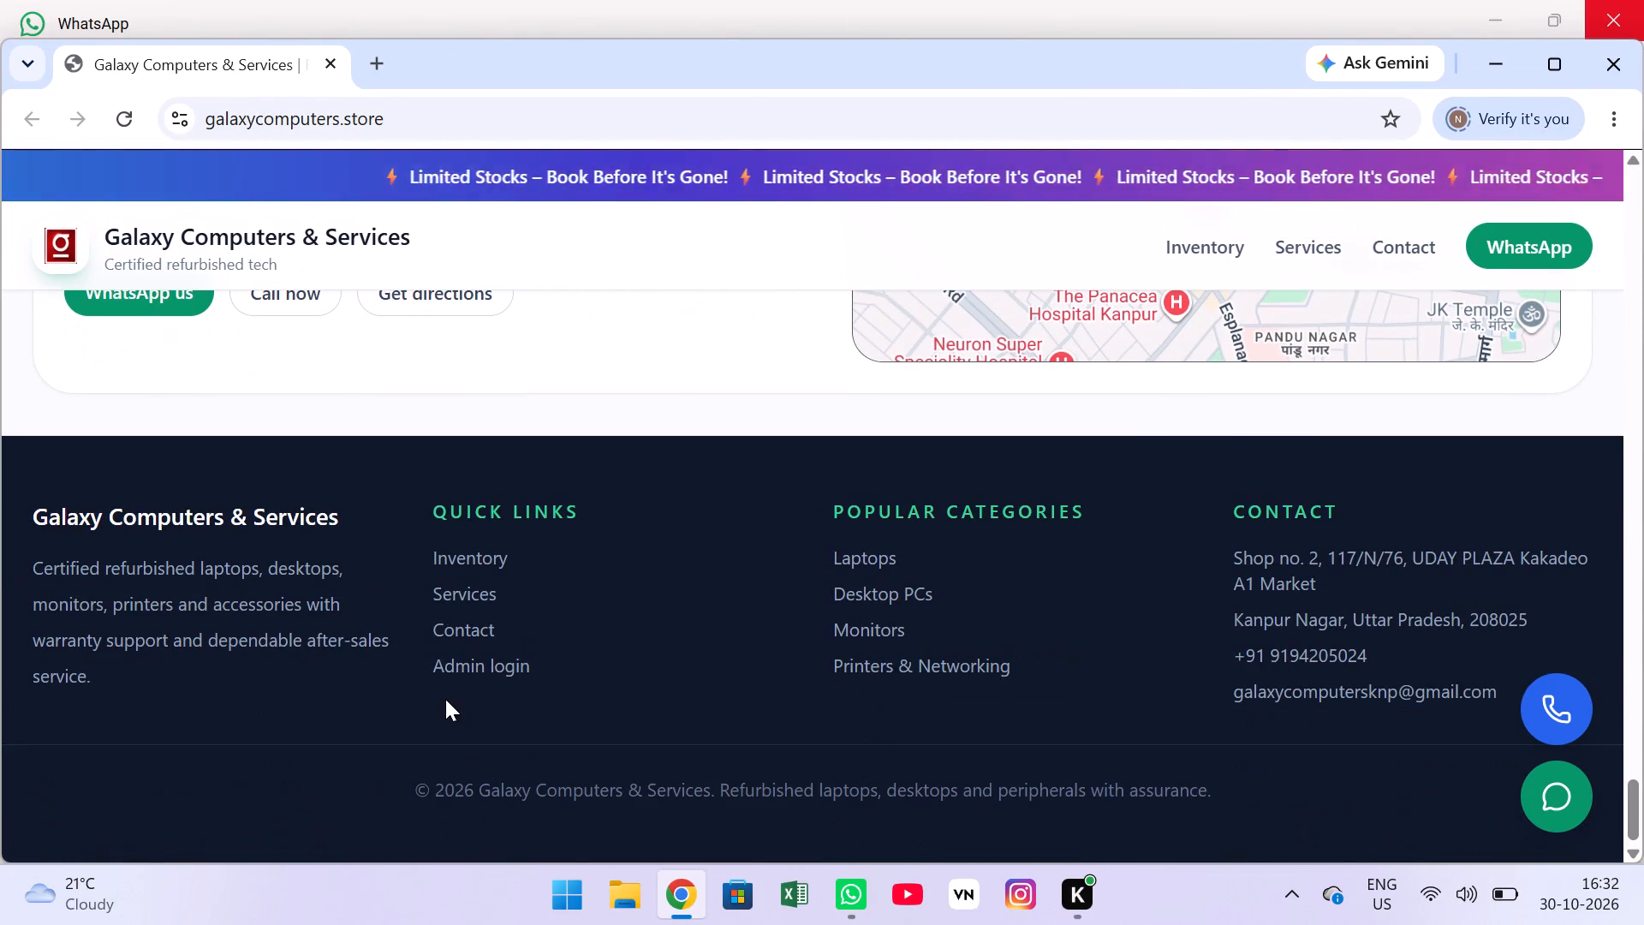